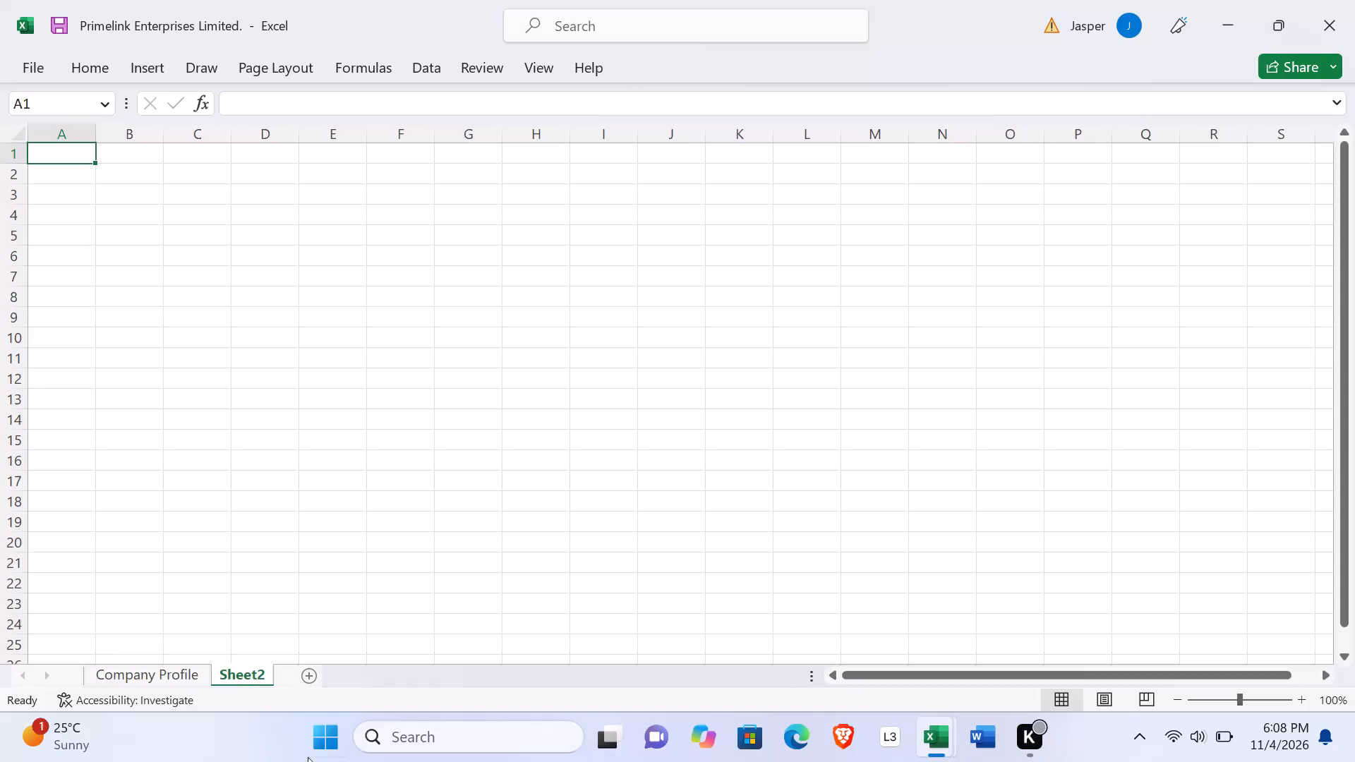
Rename the Sheet2 worksheet as Customer Records.
double_click(233, 665)
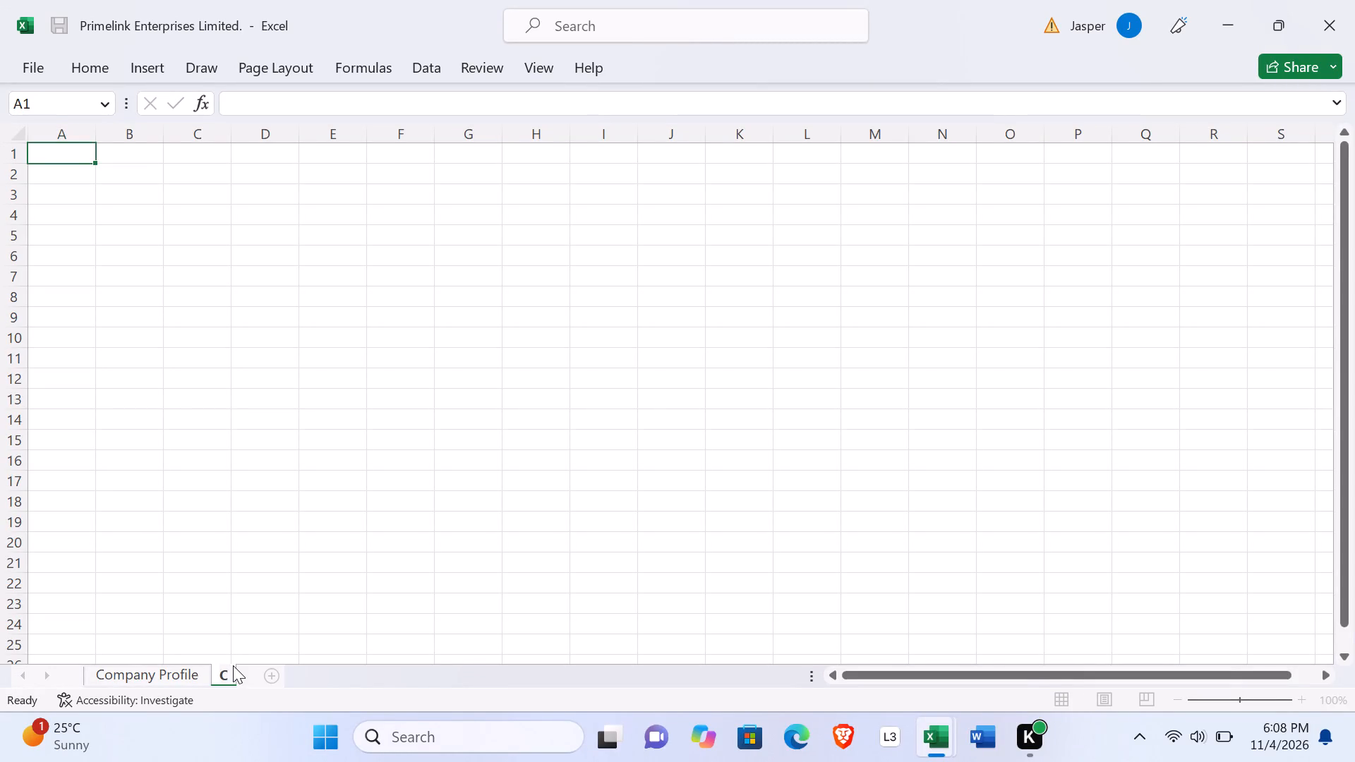
key("u")
type("st")
type("omer")
key("space")
type("co")
type("rds")
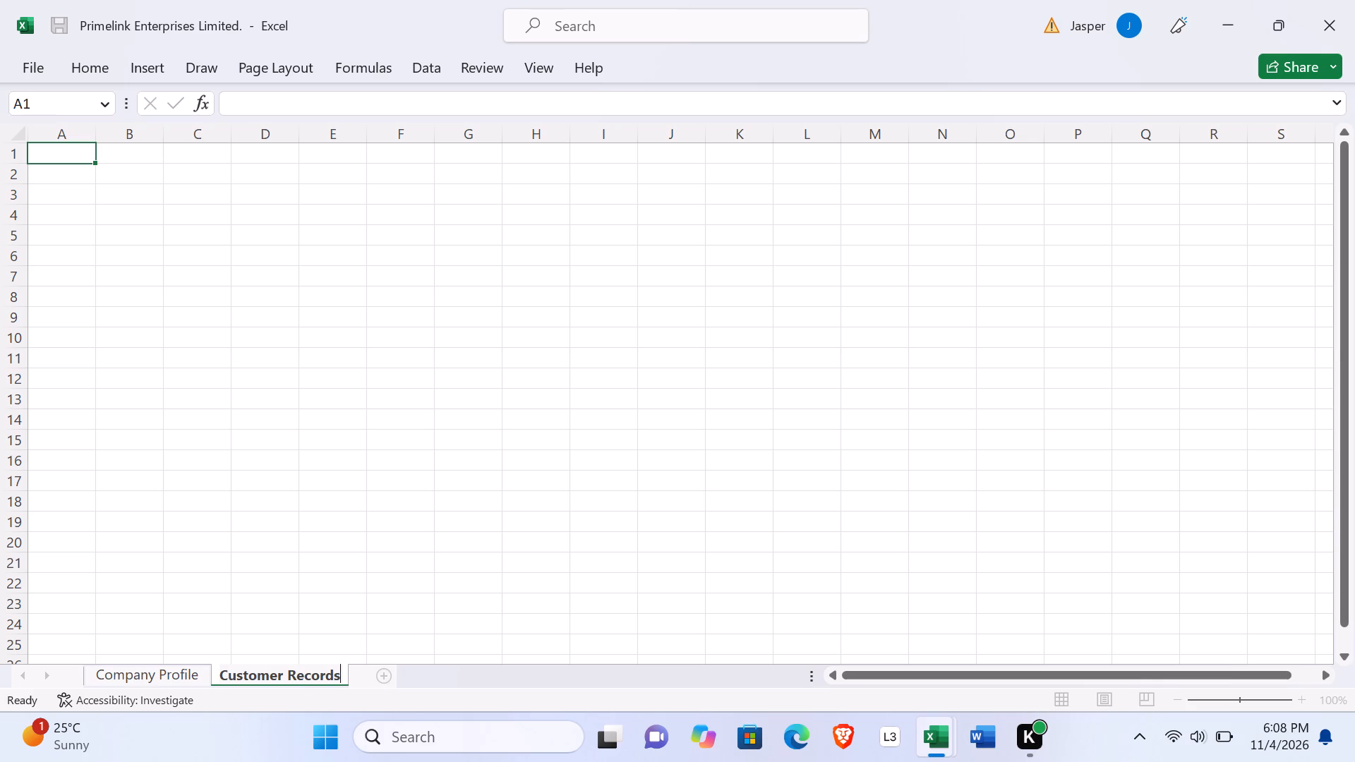
left_click(511, 613)
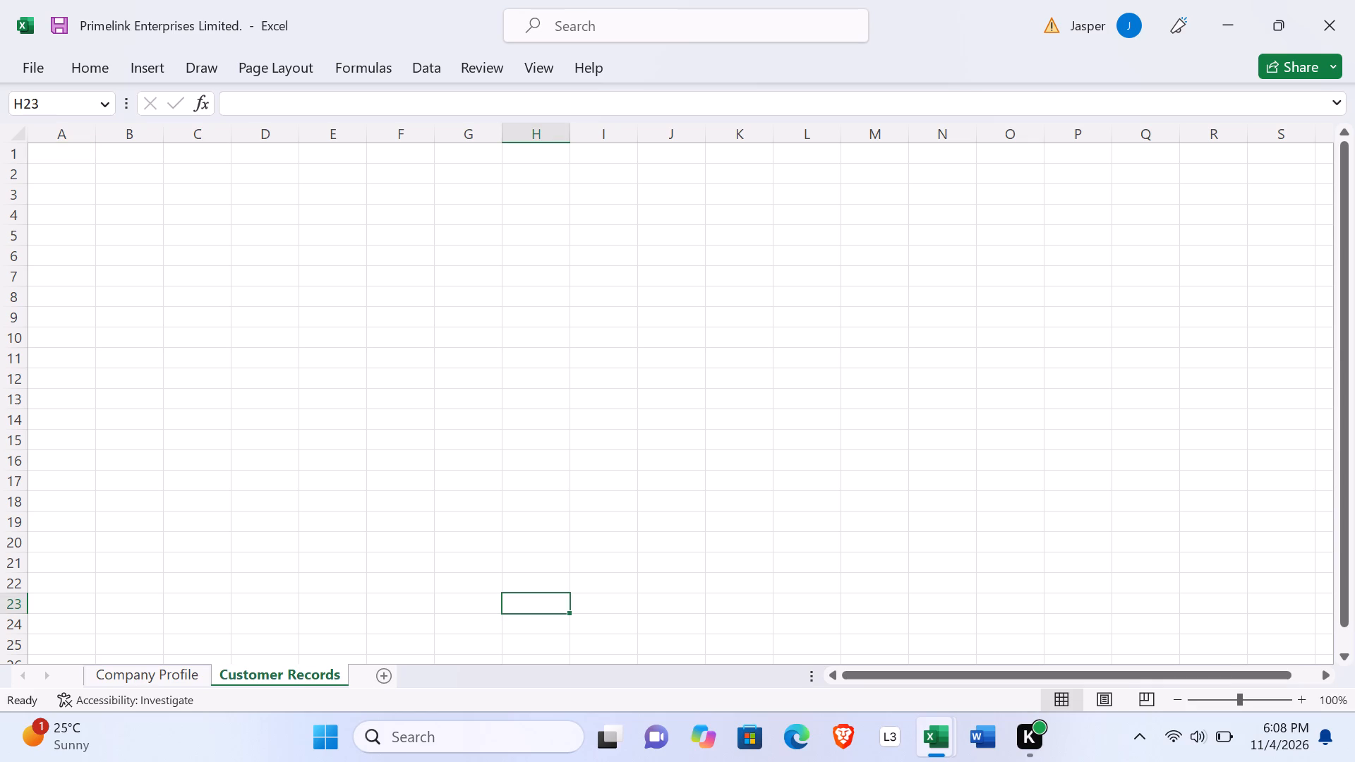
Enter the column header Customer ID in cell A1 of the Customer Records sheet.
left_click(61, 155)
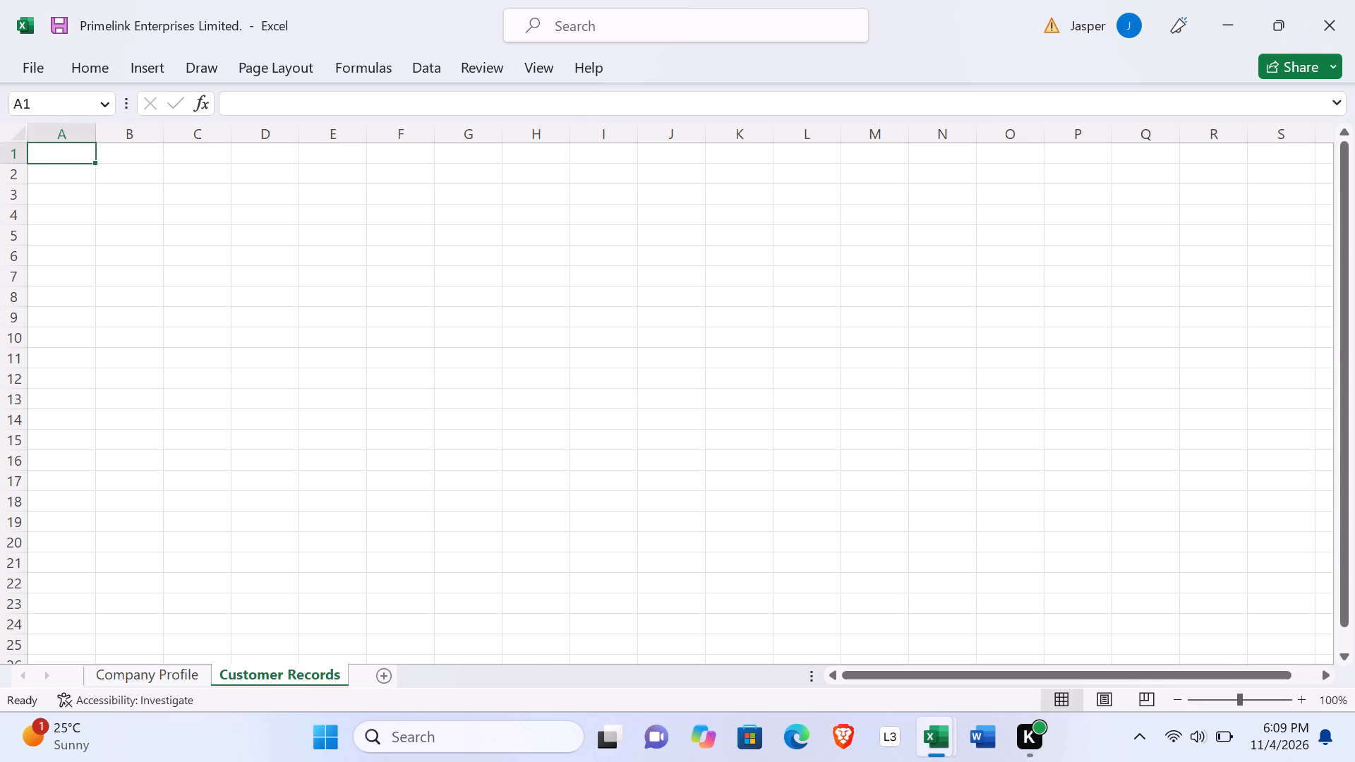
type("ust")
type("omer")
key("space")
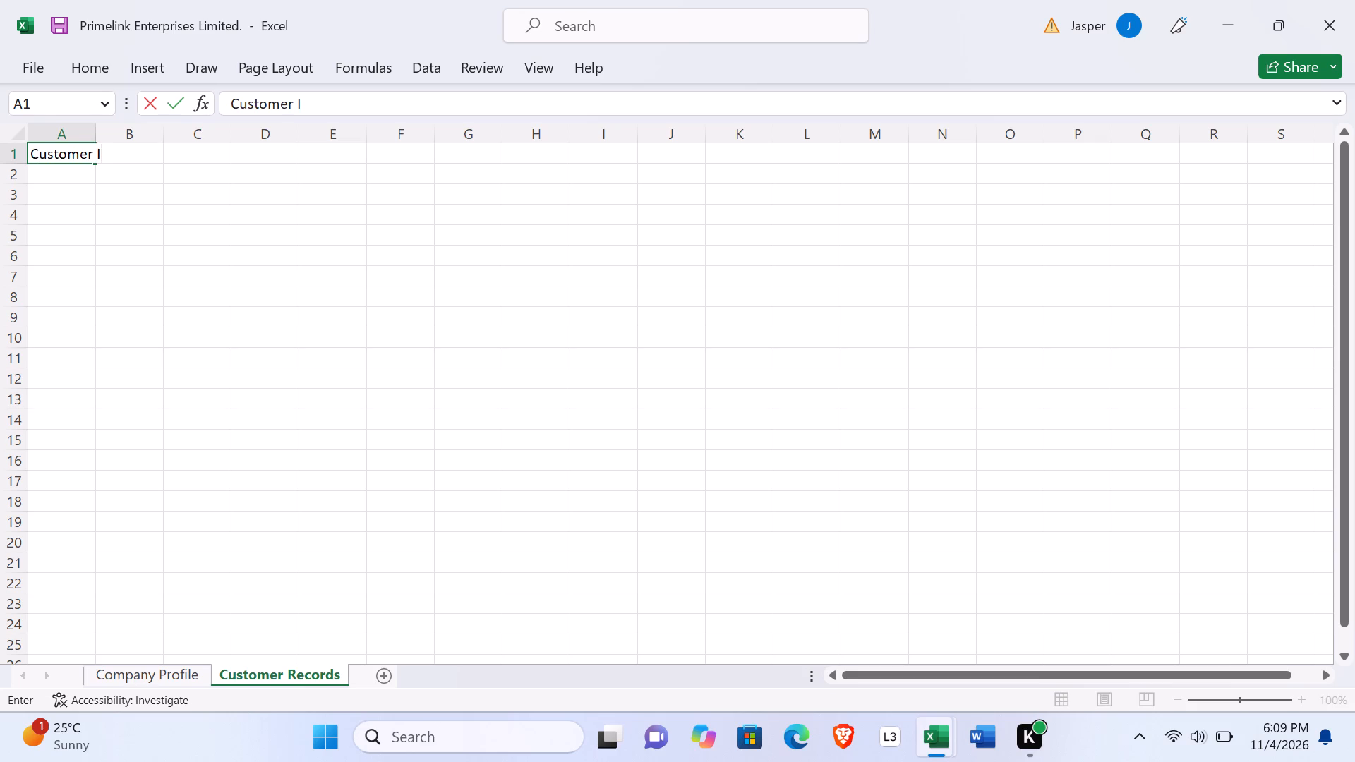
left_click(132, 147)
key("Right")
left_click(114, 215)
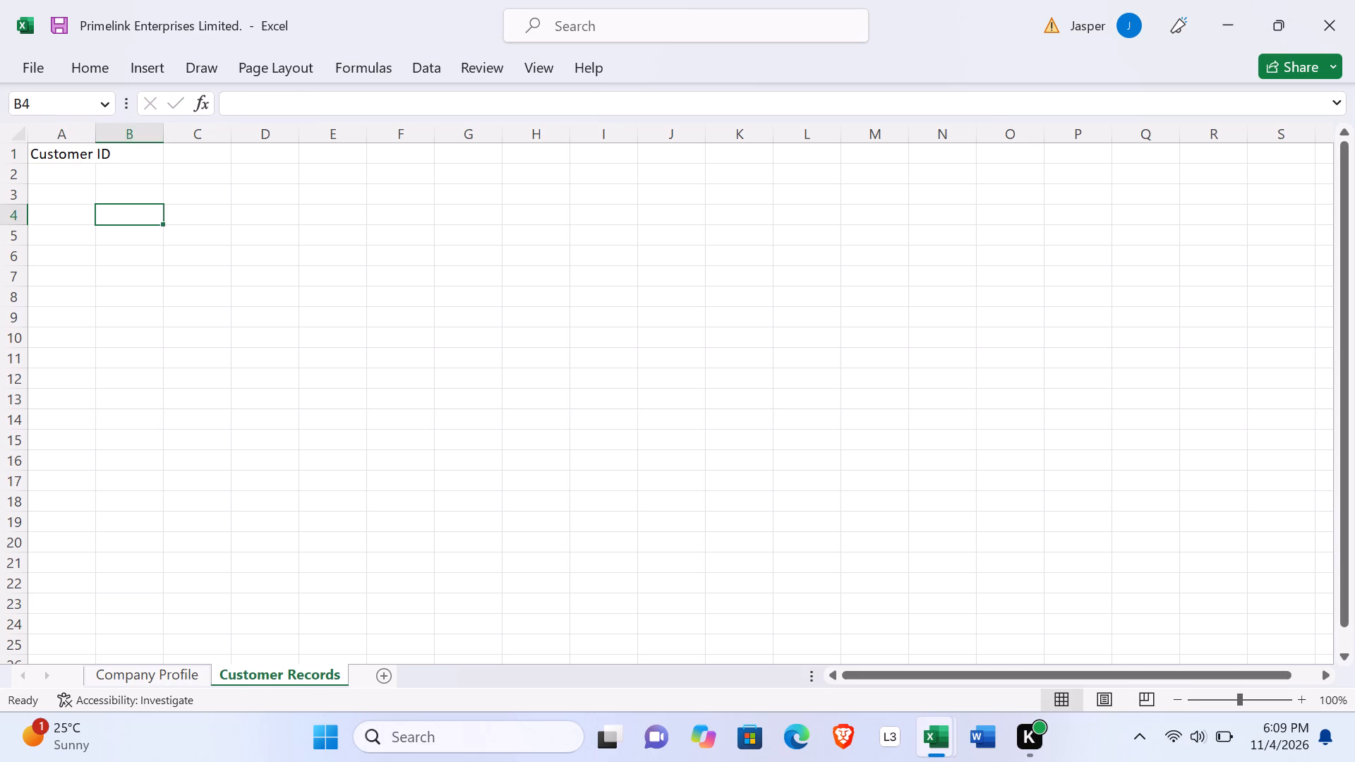
Enter the column header Registration Date in cell B1.
left_click(135, 165)
left_click(135, 162)
left_click(135, 153)
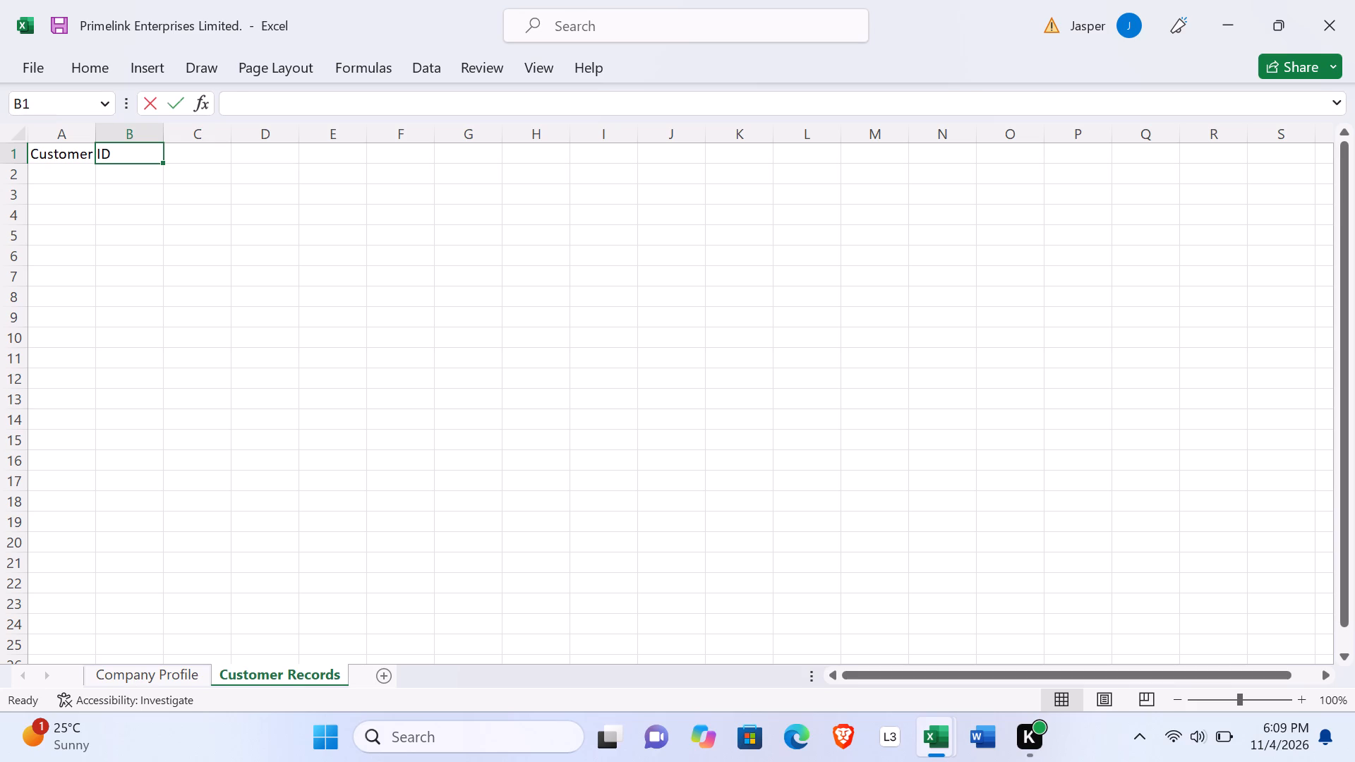
key("g")
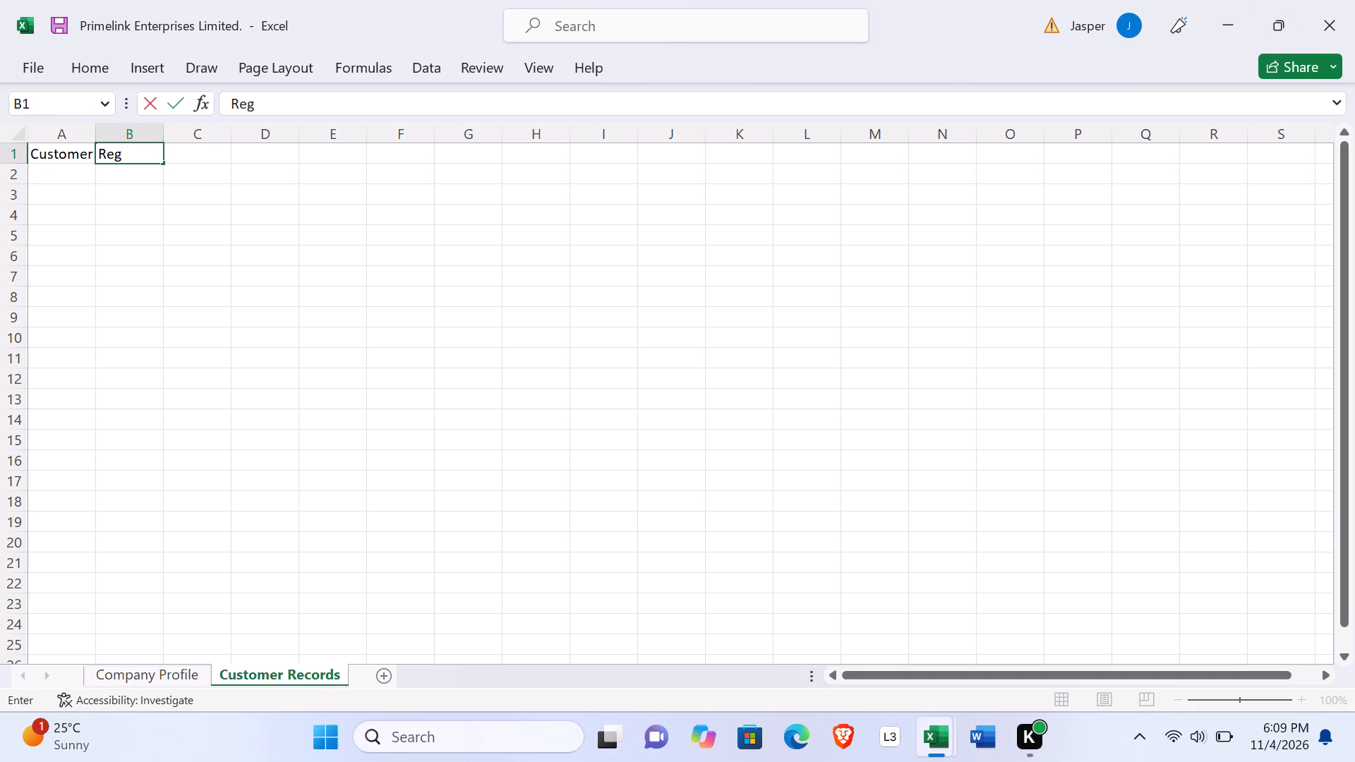
type("istra")
type("tion")
key("space")
type("ate")
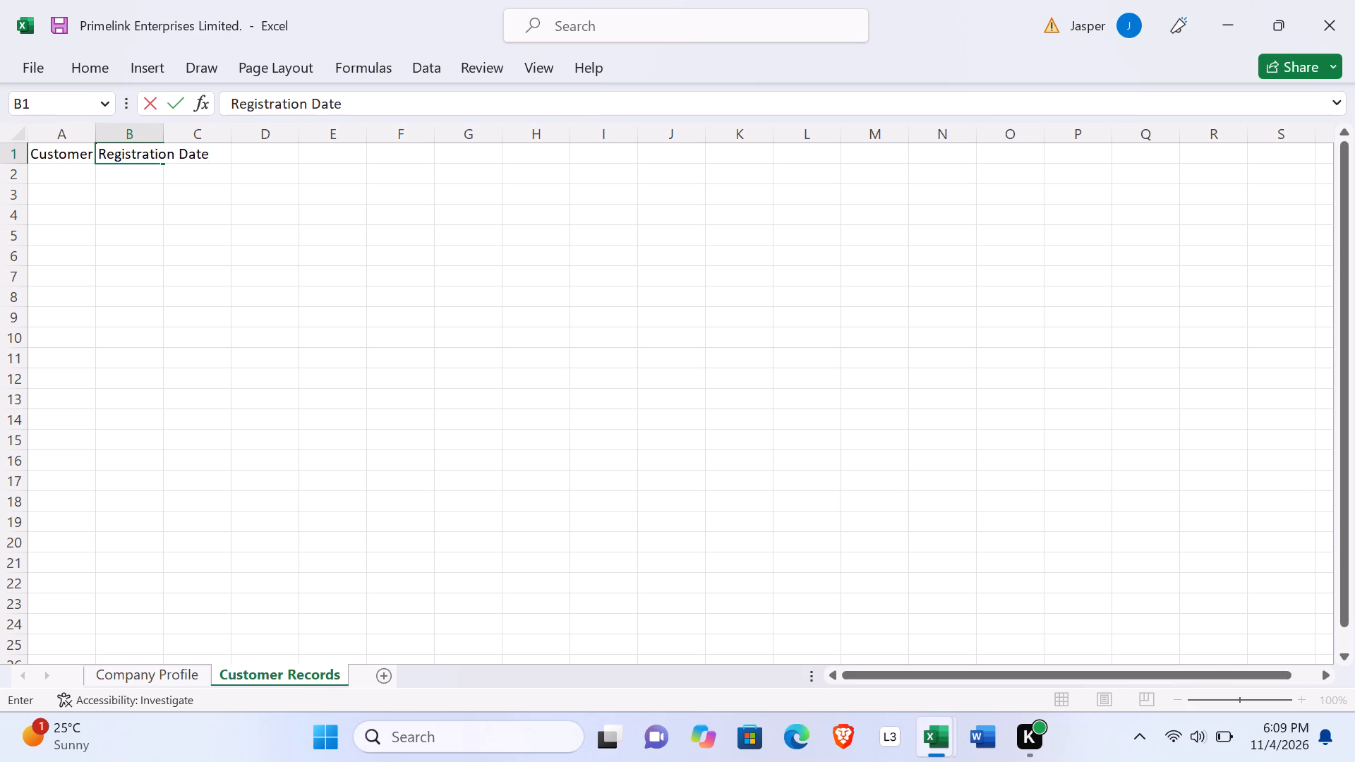
key("Right")
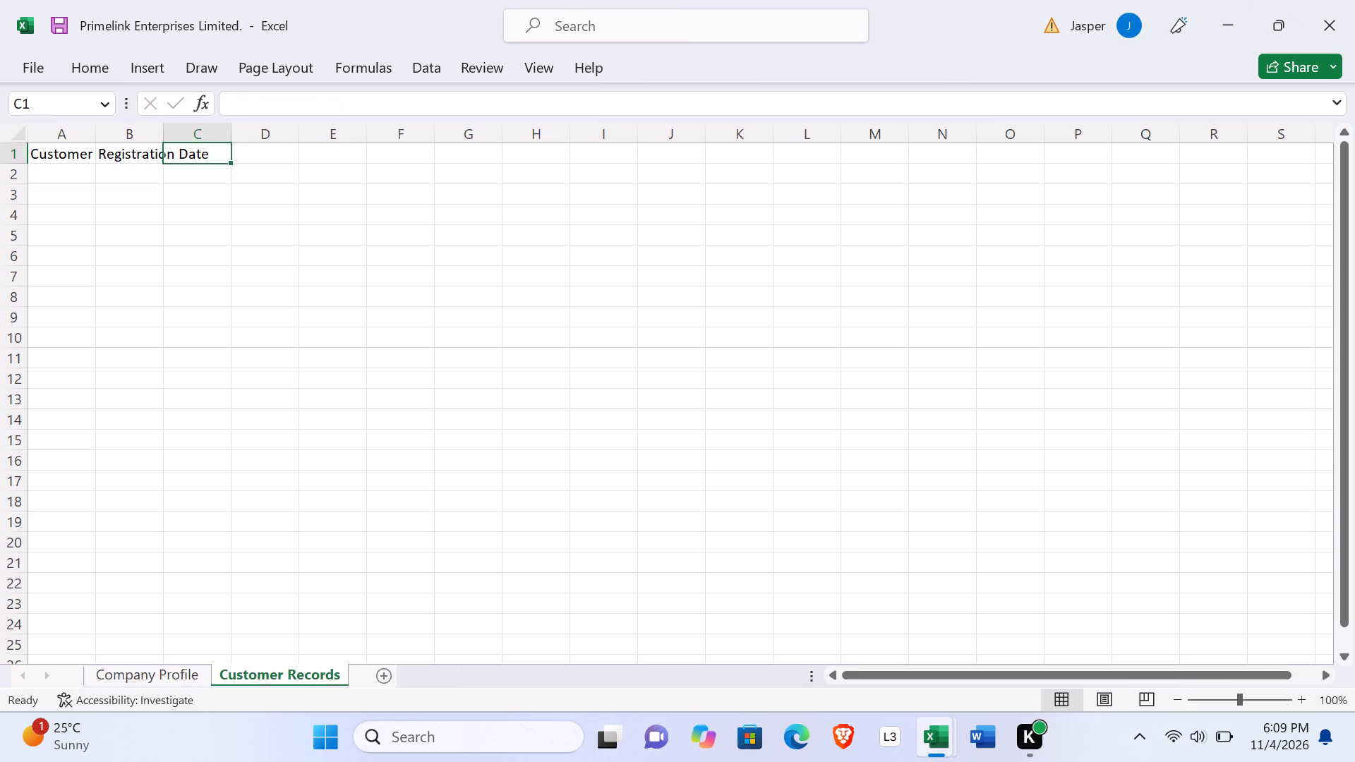
Enter the column header Customer Name in cell C1.
type("ust")
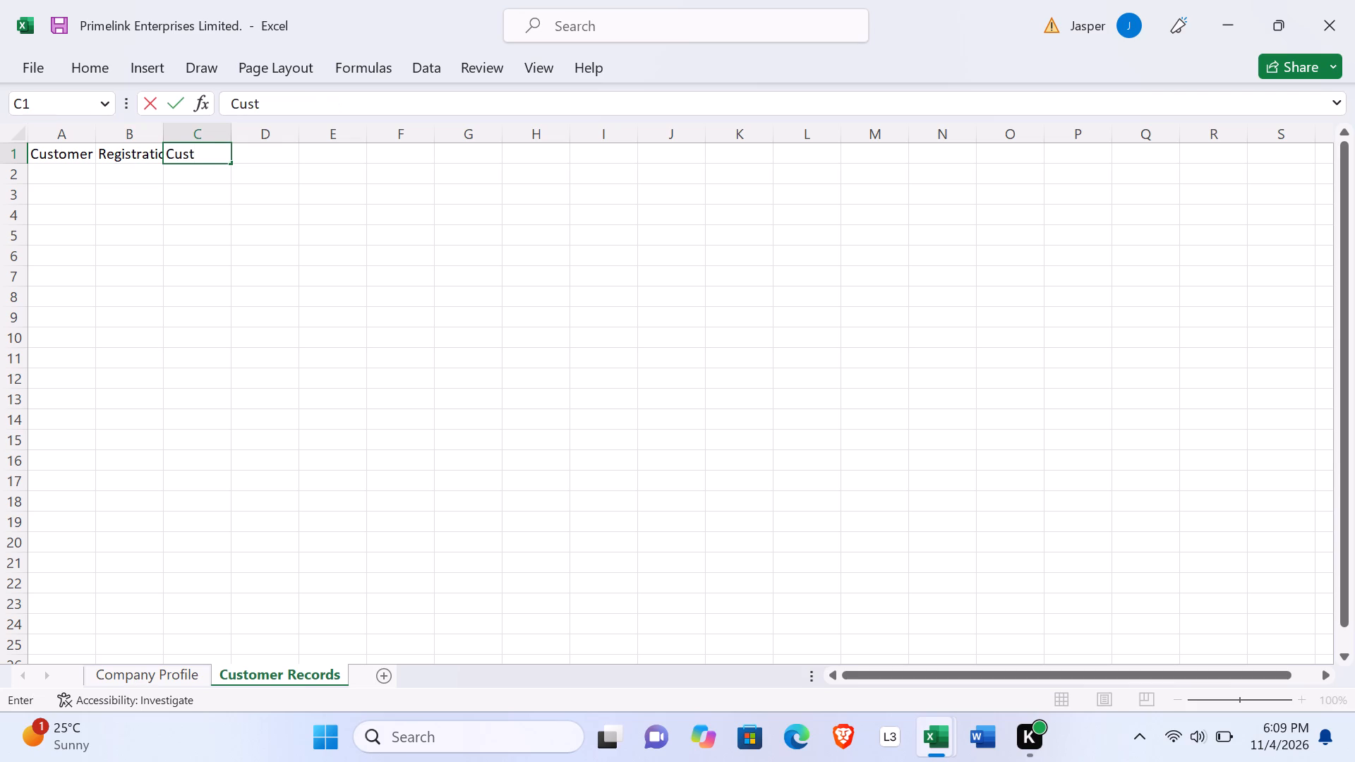
key("o")
type("mer")
key("space")
type("am")
type("e")
key("space")
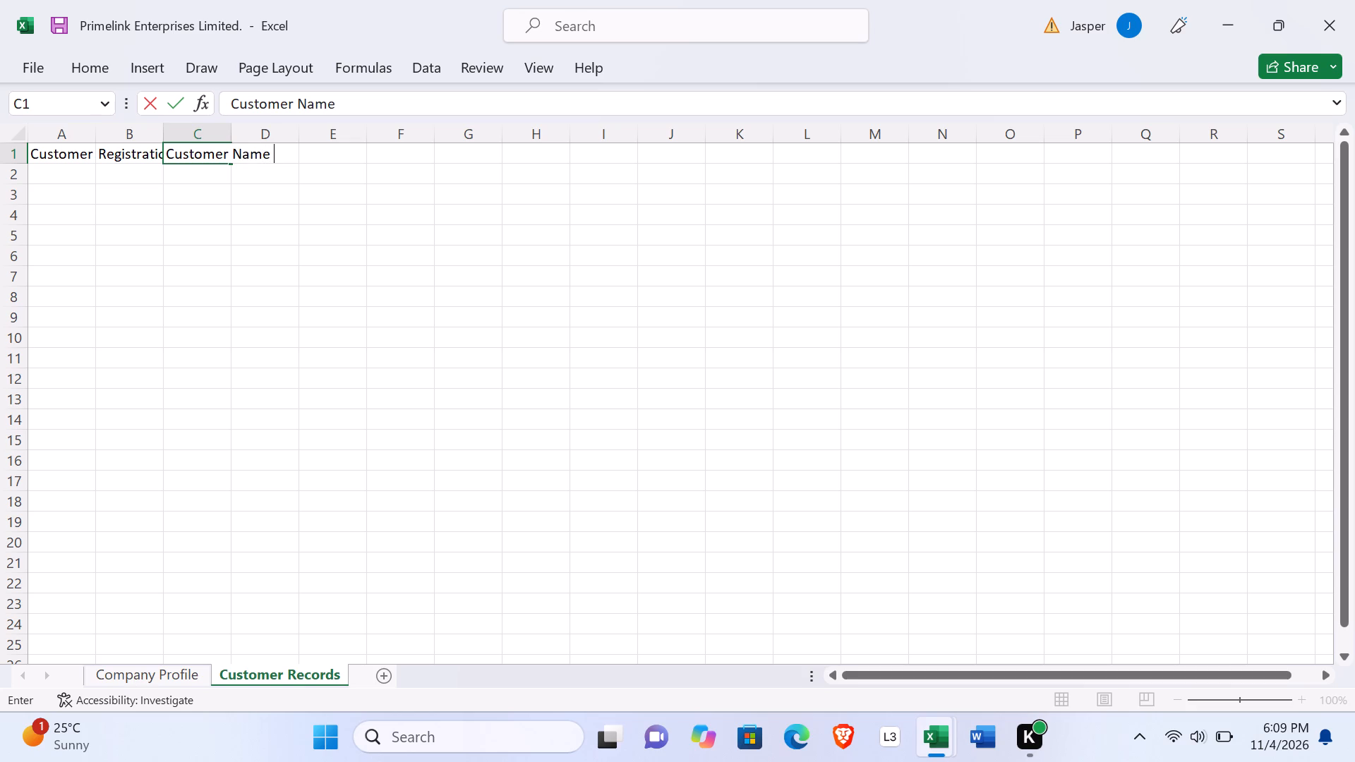
key("Right")
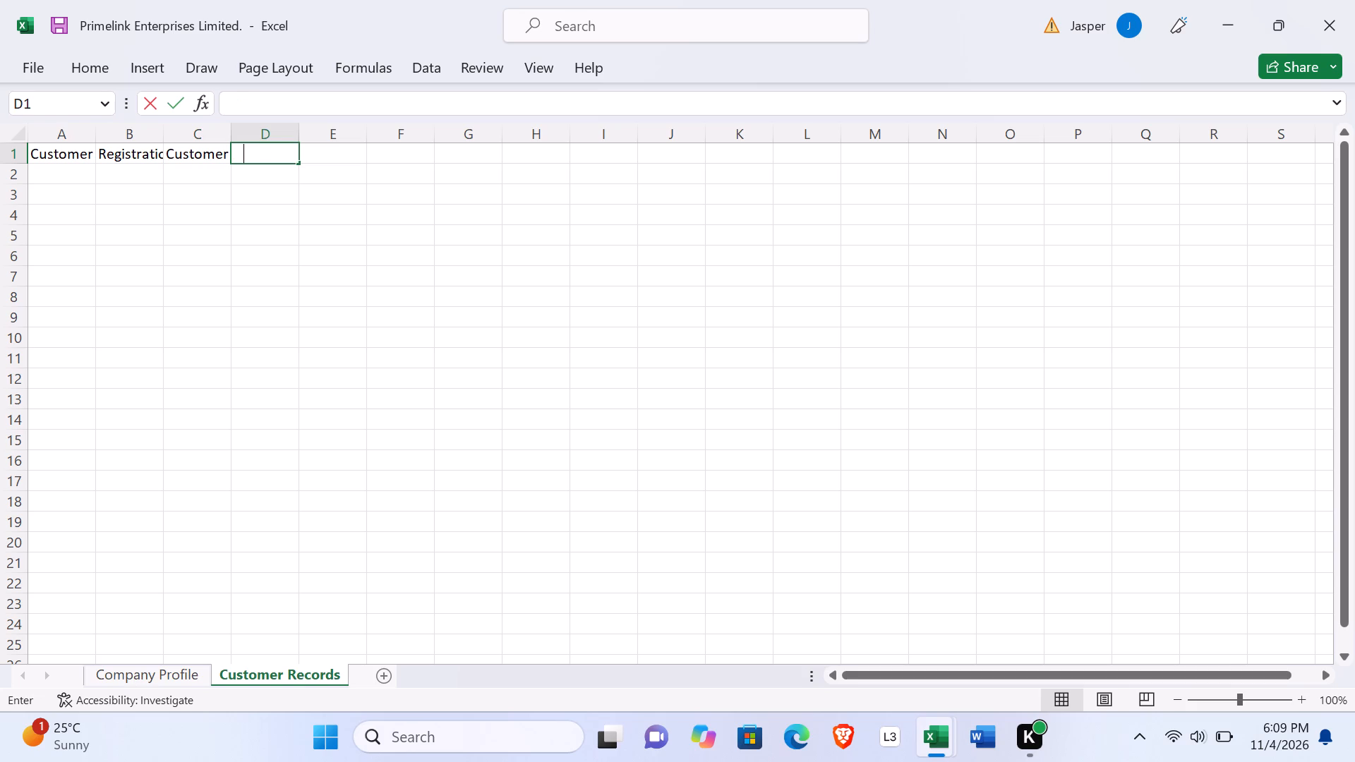
Enter the column headers Gender in cell D1 and Phone No. in cell E1.
type("ender")
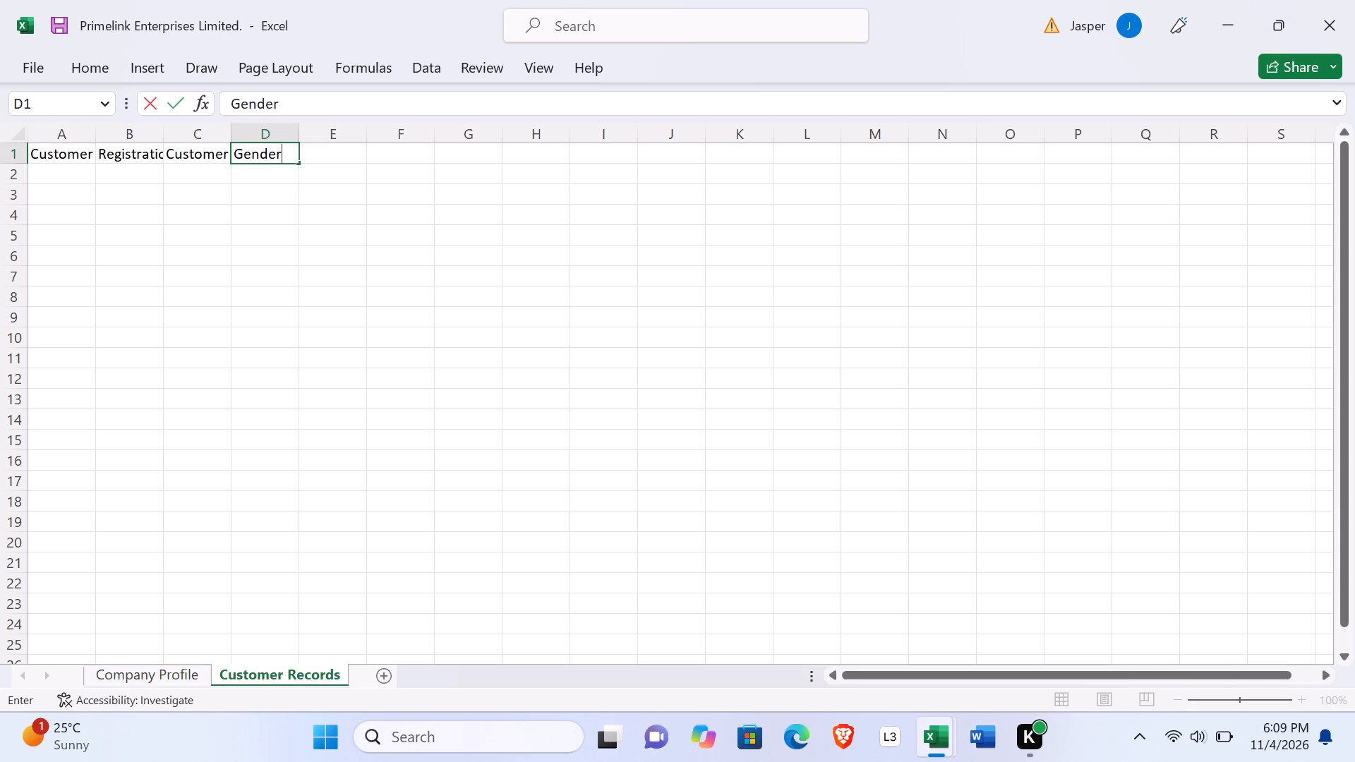
key("Right")
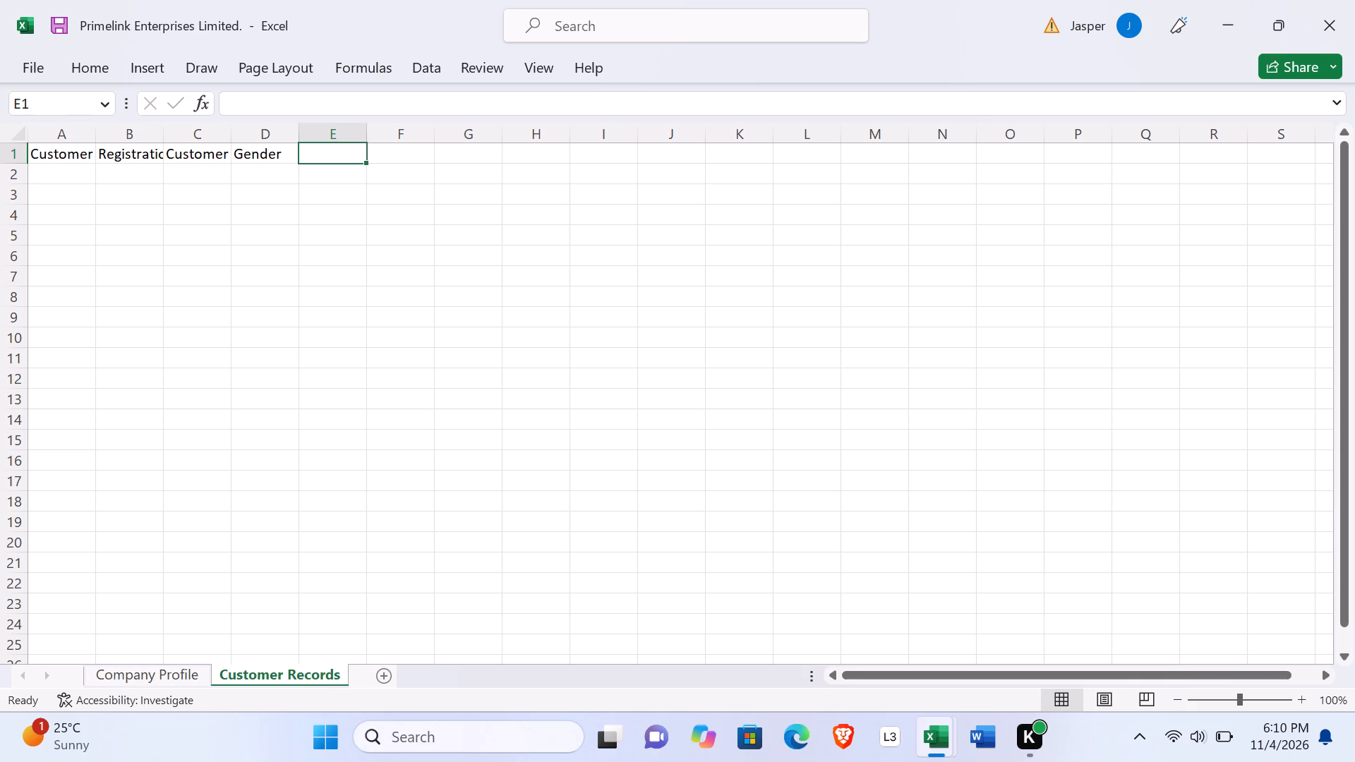
type("ho")
key("n")
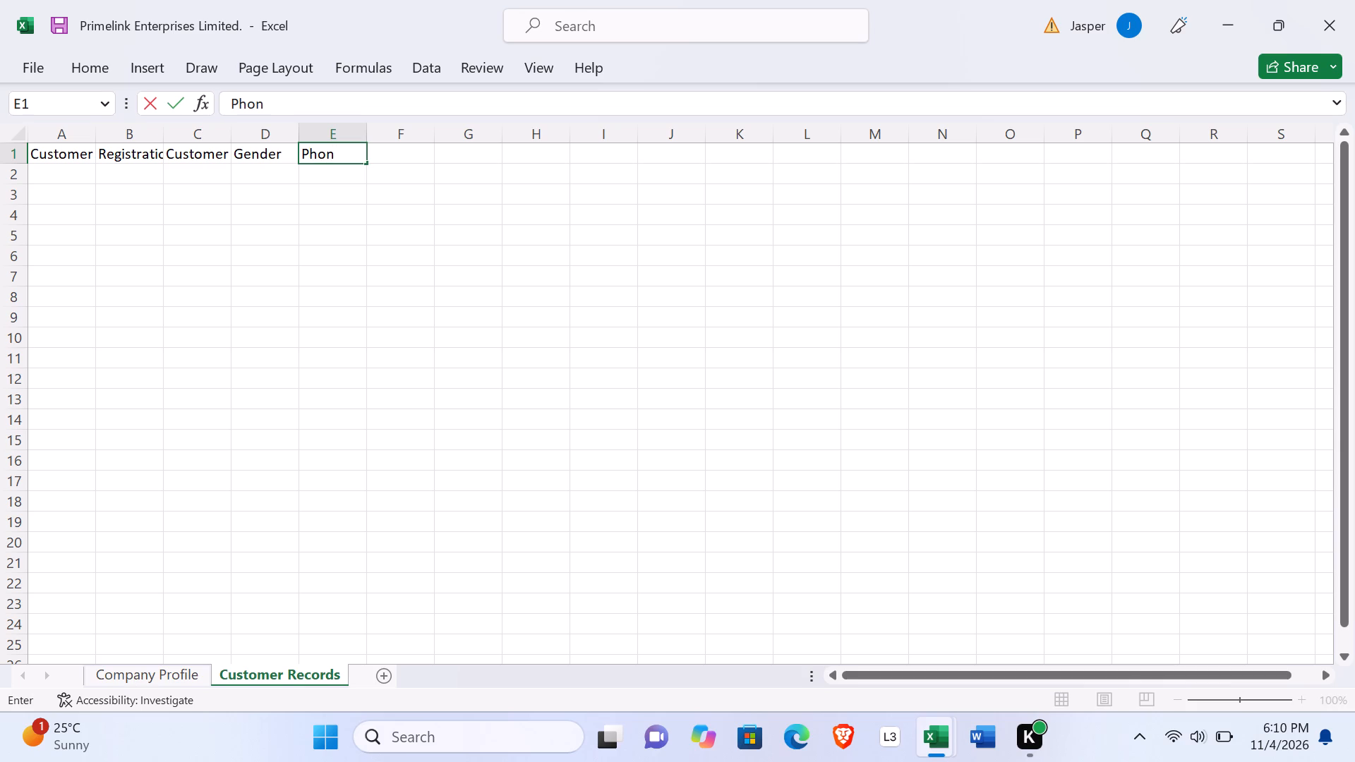
type("e")
key("space")
key("o")
key("period")
key("Right")
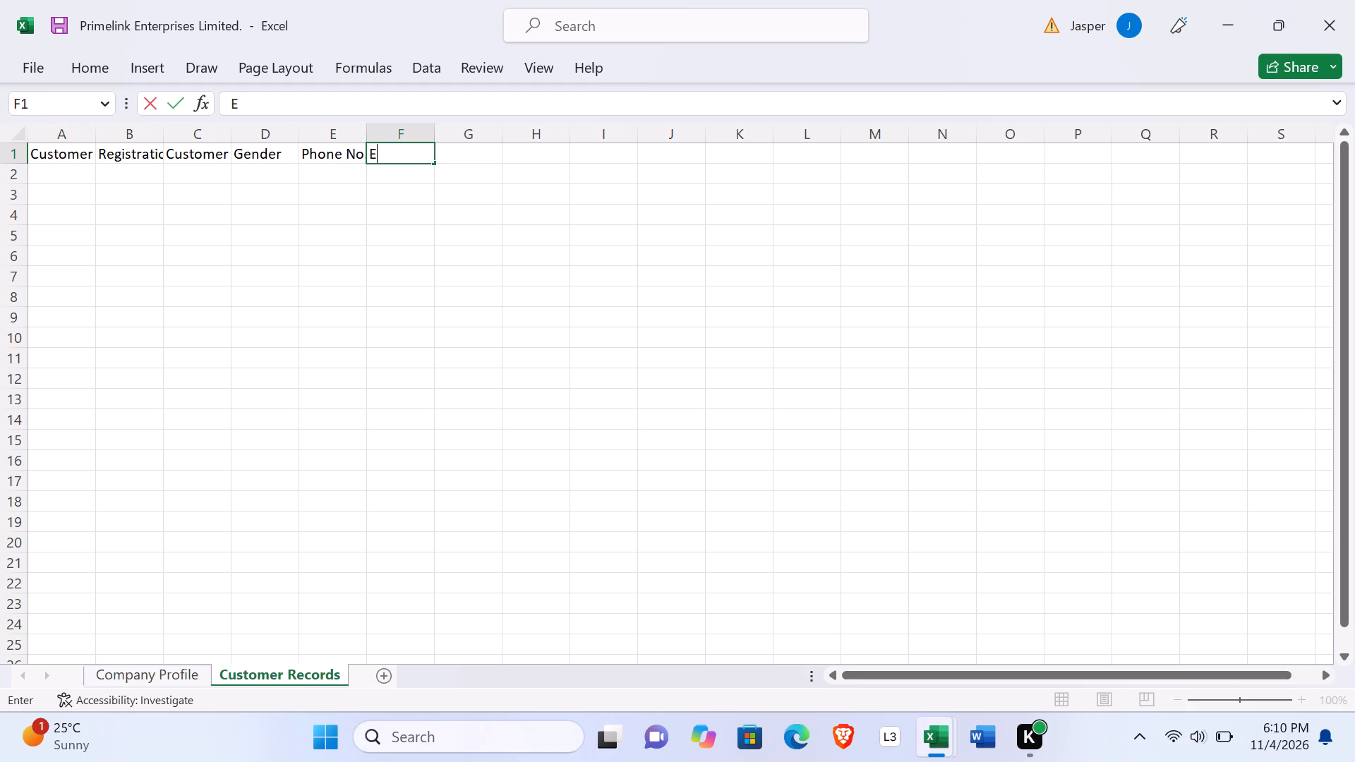
Enter the column headers Email Address in cell F1 and County in cell G1.
type("mai")
key("l")
key("space")
key("a")
key("d")
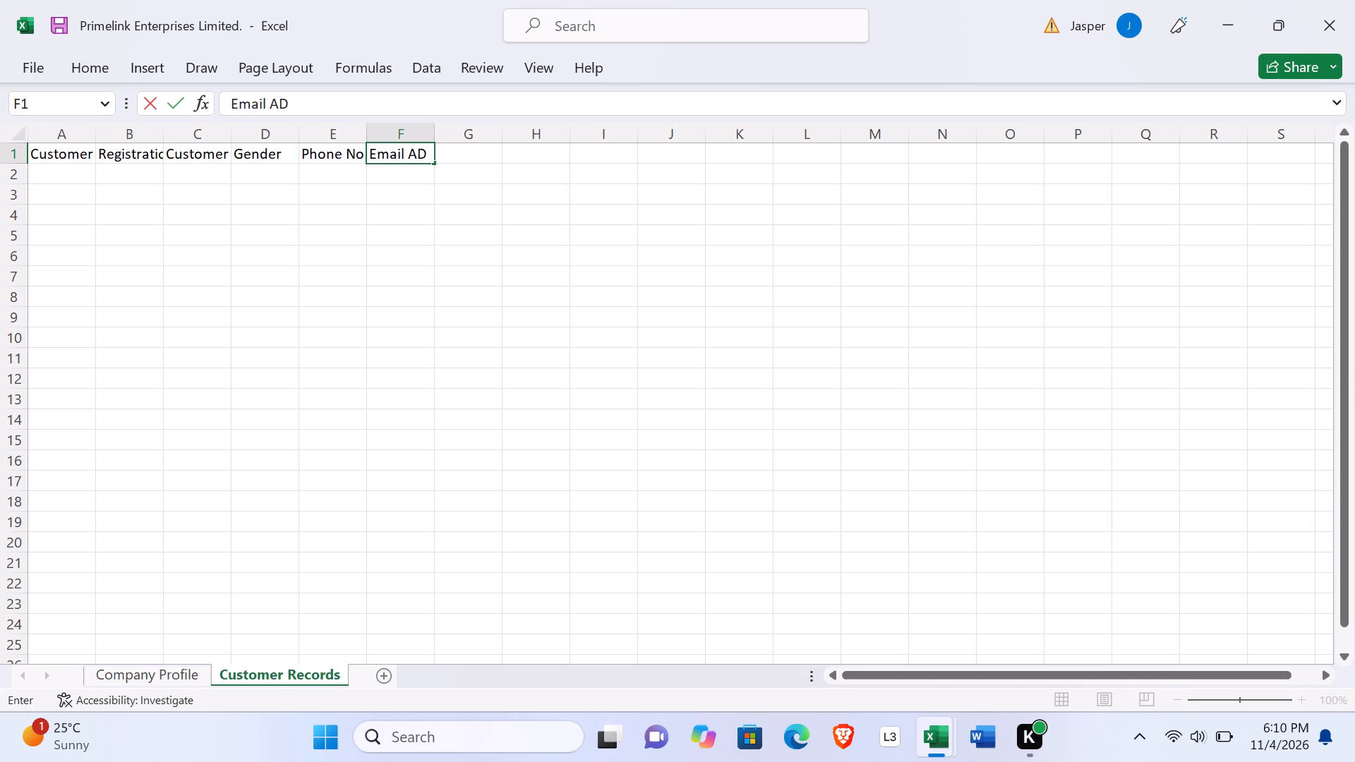
key("BackSpace")
type("dd")
type("ress")
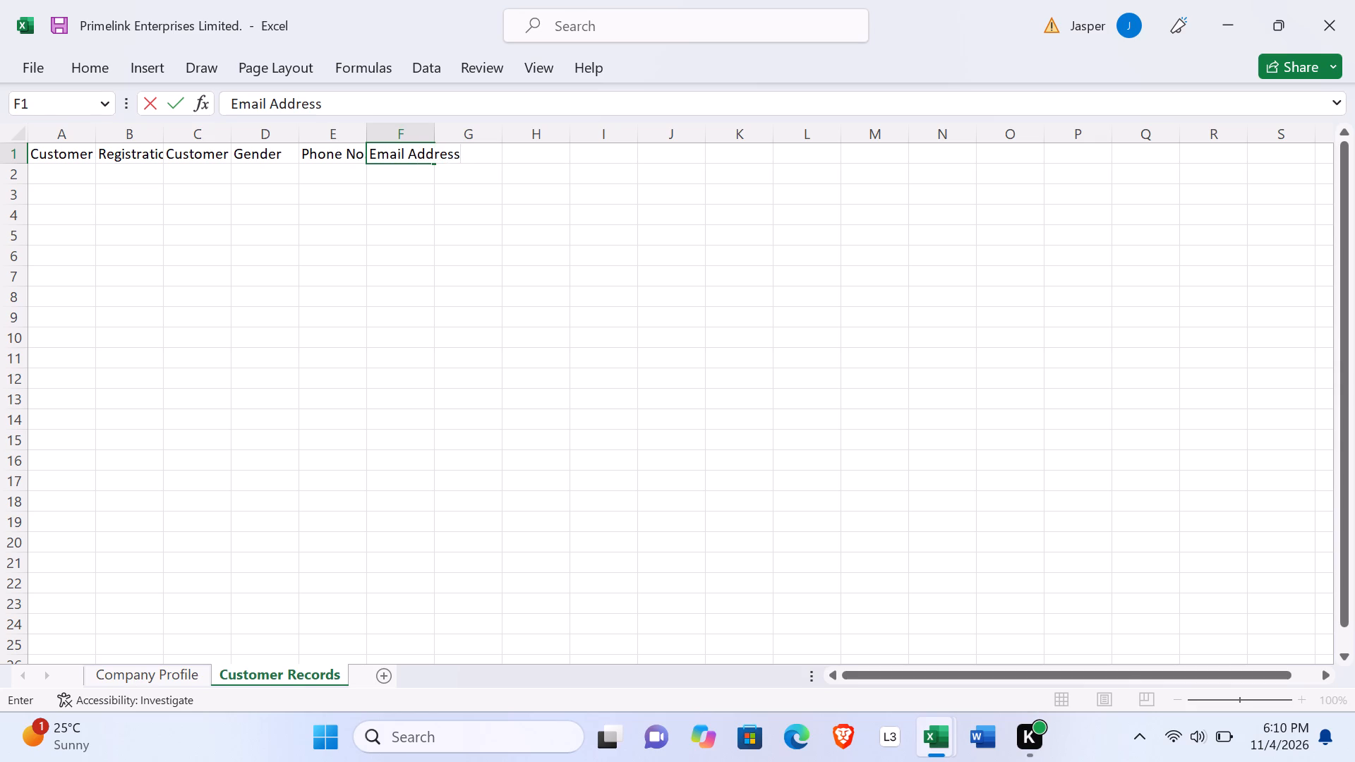
key("Right")
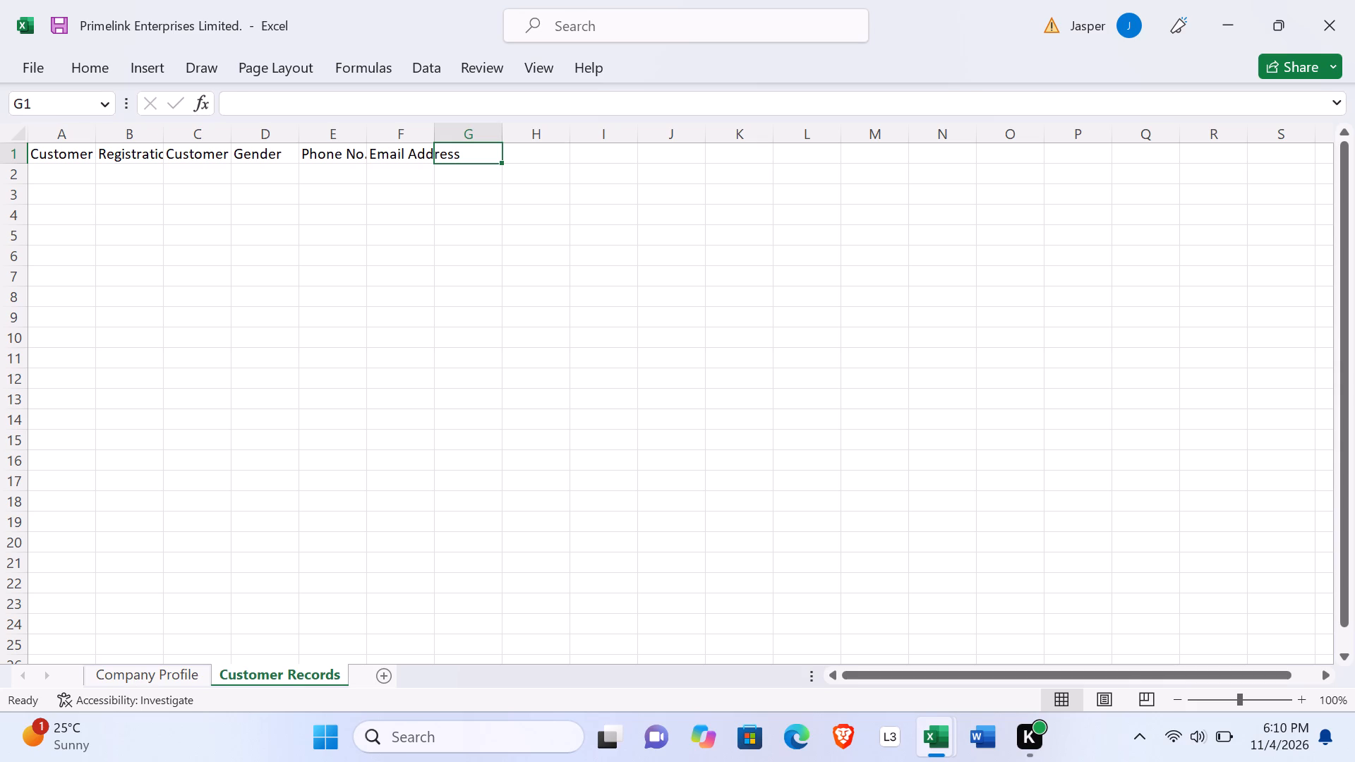
type("ounty")
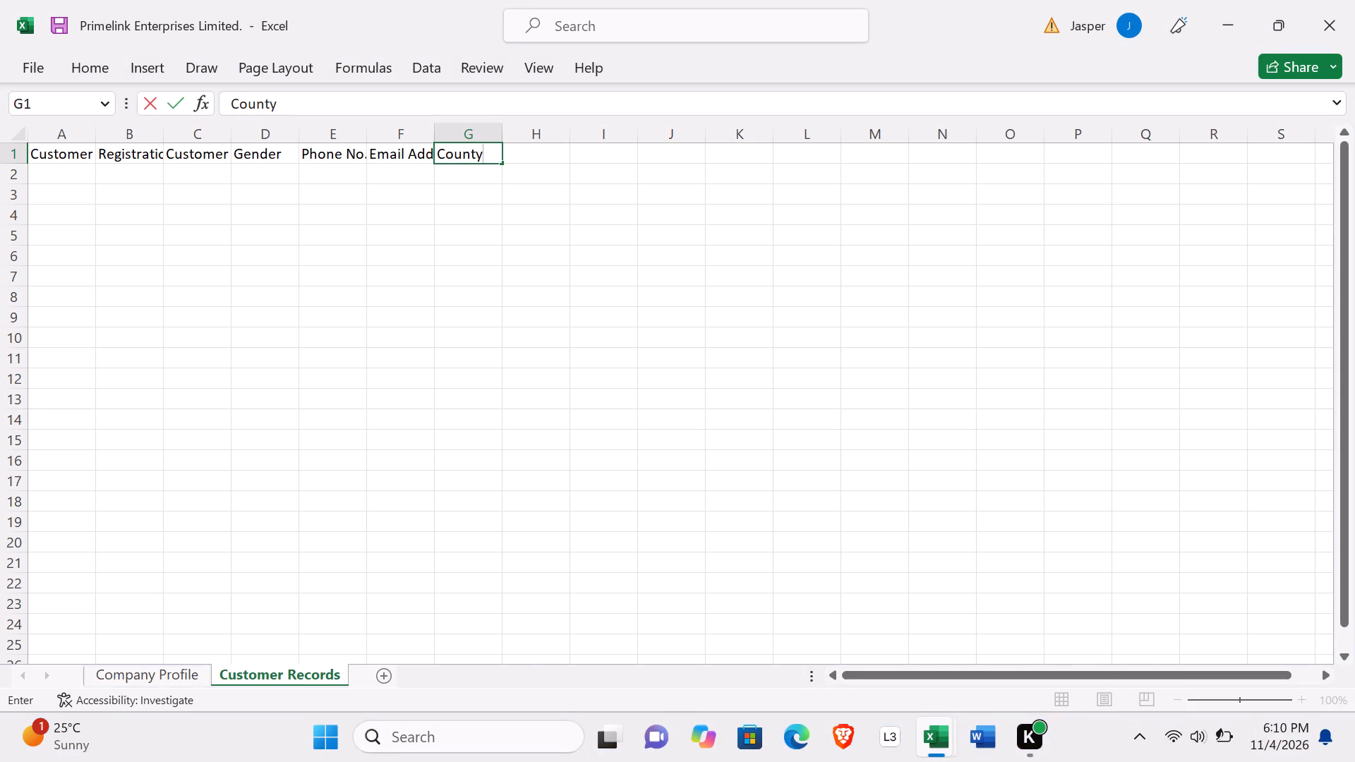
key("Right")
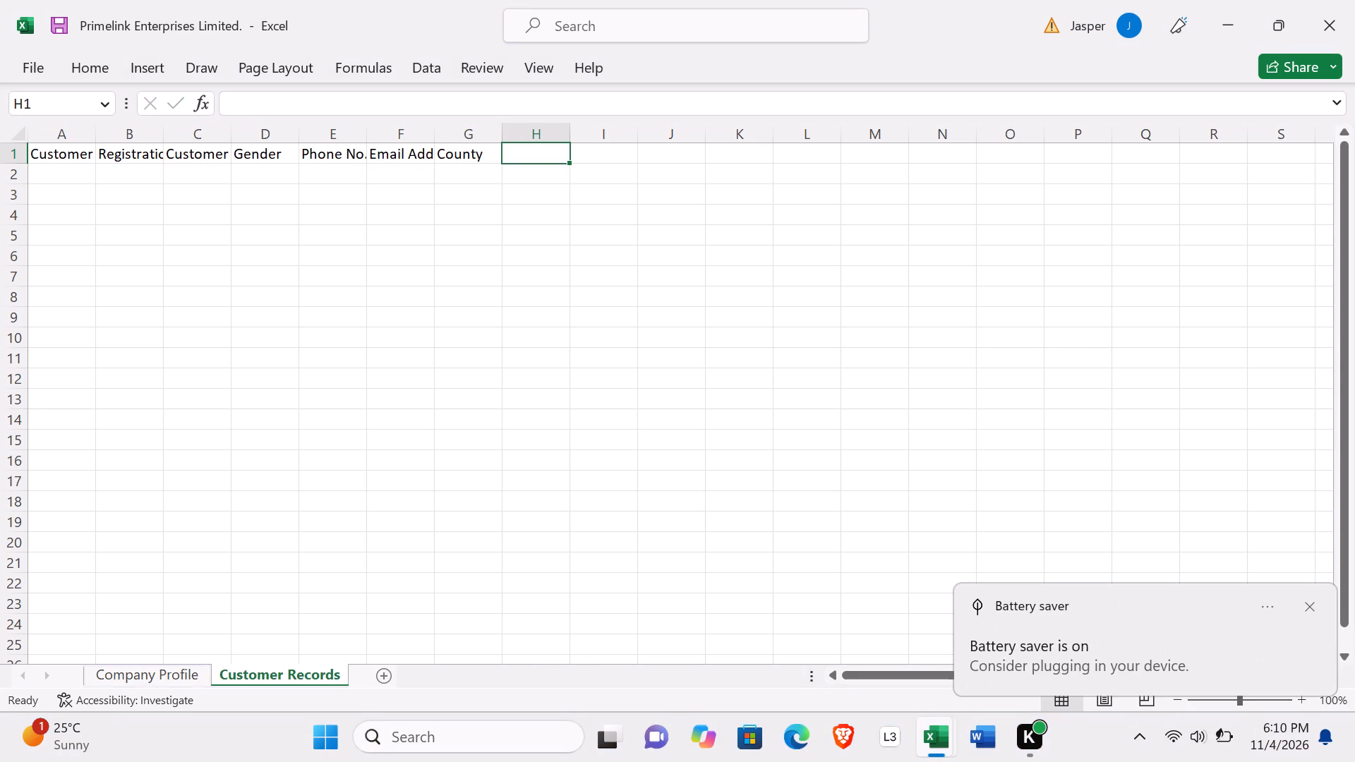
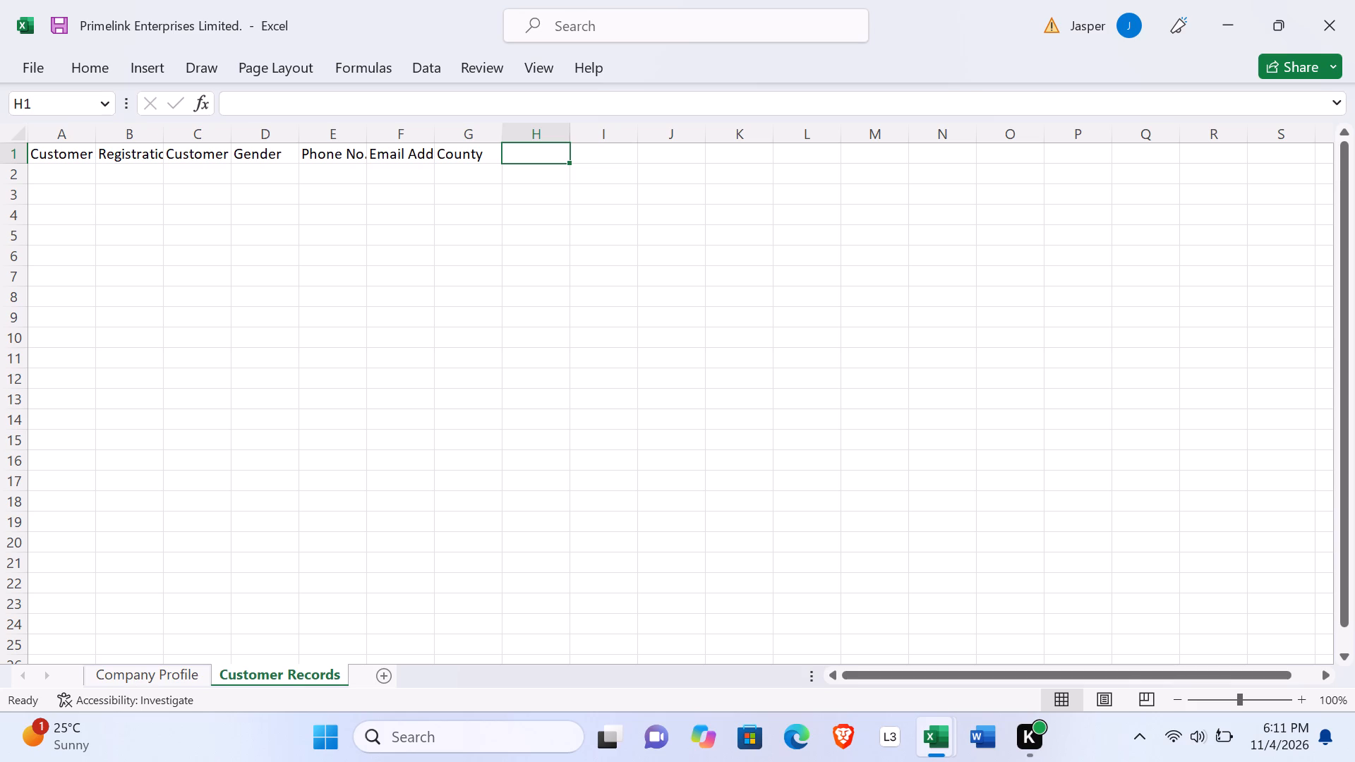
Enter the column header customer Category in cell H1.
type("cu")
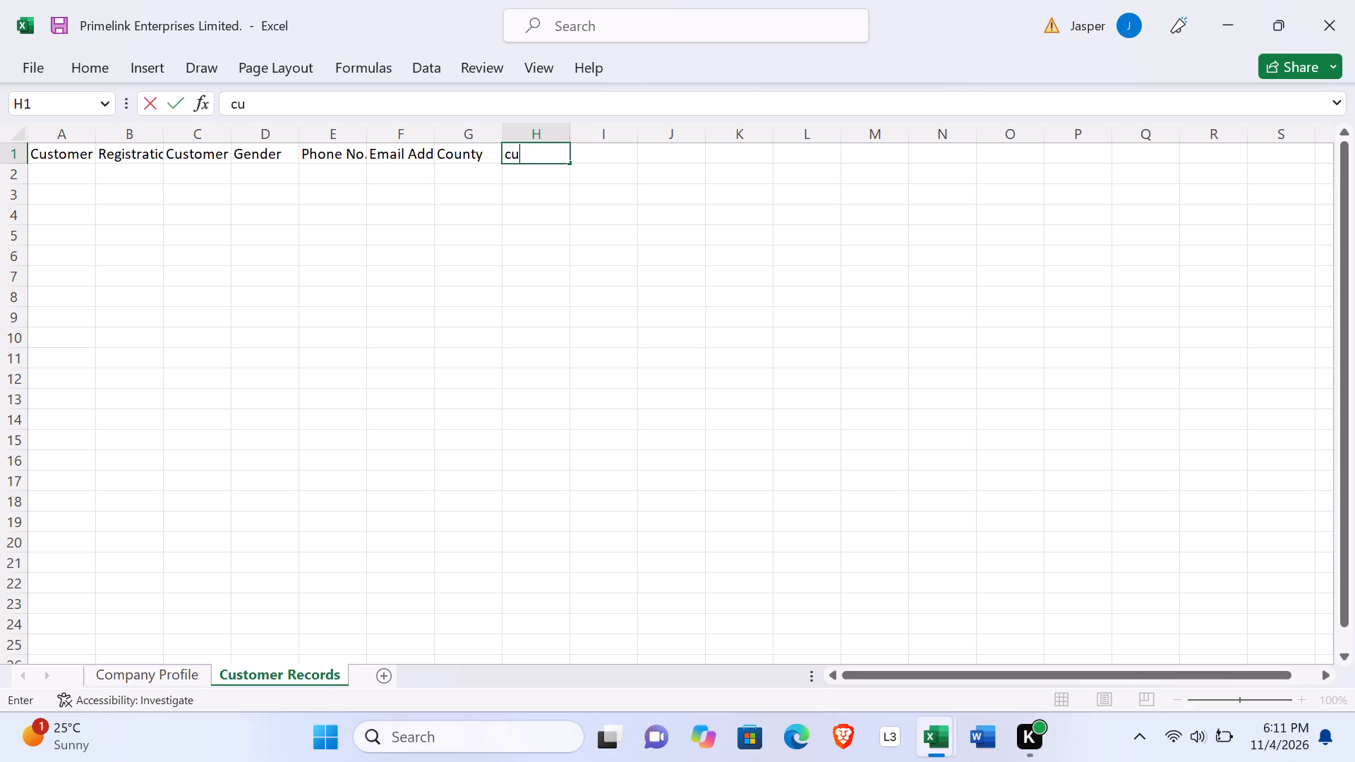
type("stomer")
key("space")
type("ateg")
type("ory")
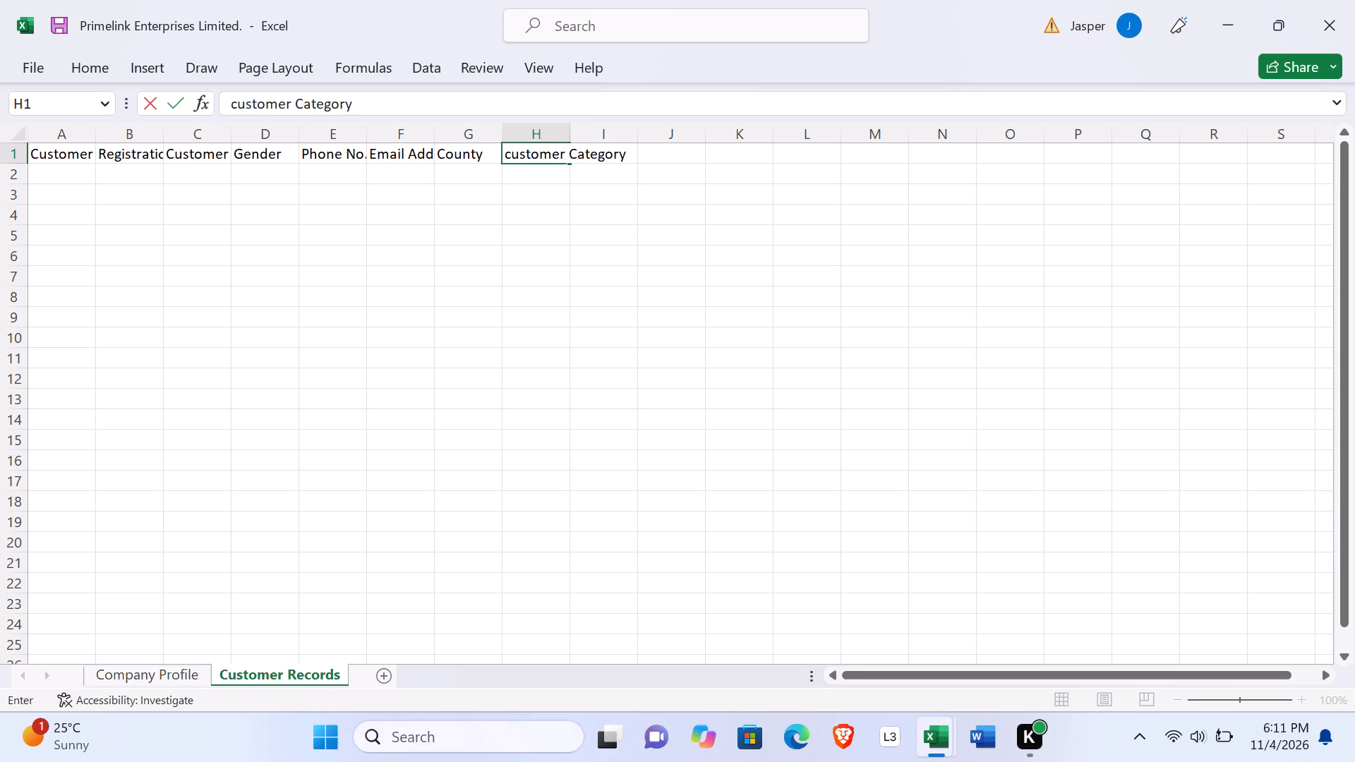
key("Right")
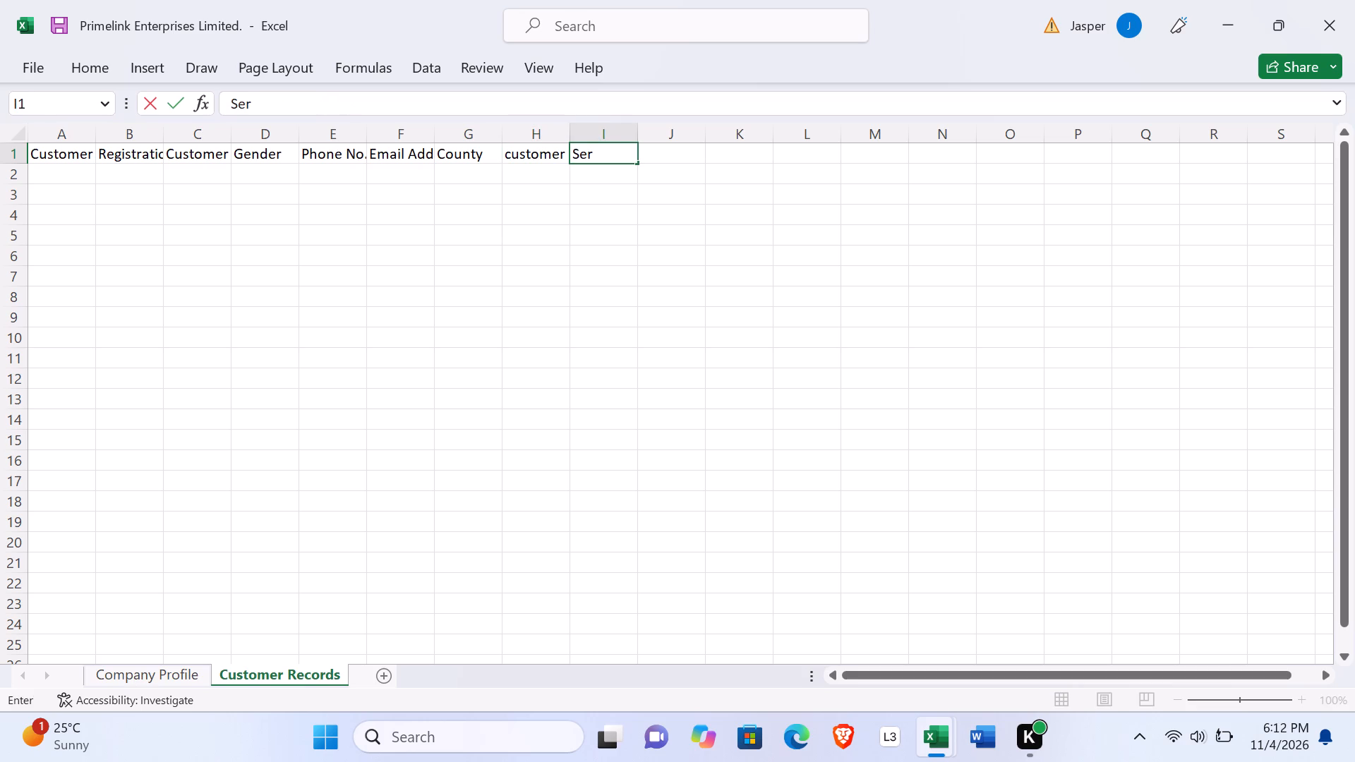
Enter the column header Service Requested in cell I1.
type("vu")
key("BackSpace")
type("ce")
key("BackSpace")
key("BackSpace")
type("ice")
key("space")
key("Right")
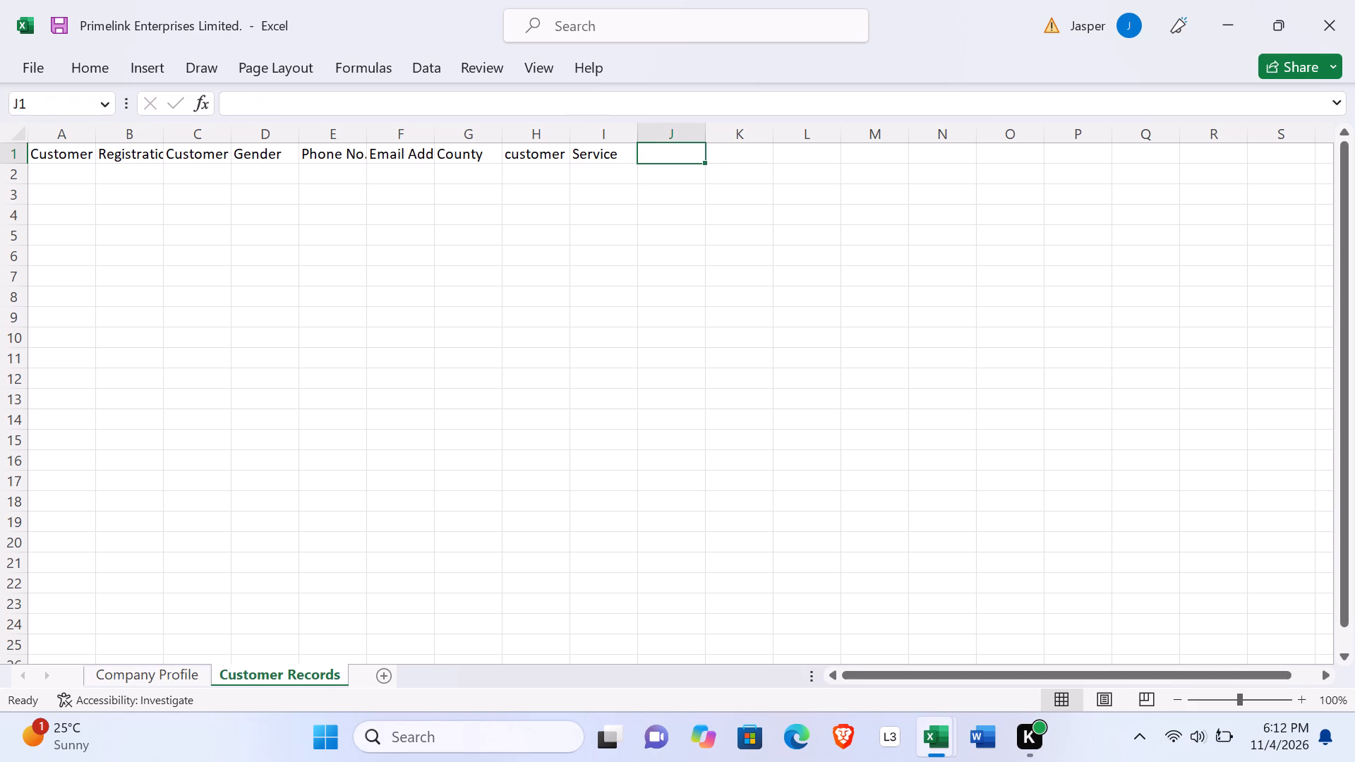
left_click(620, 147)
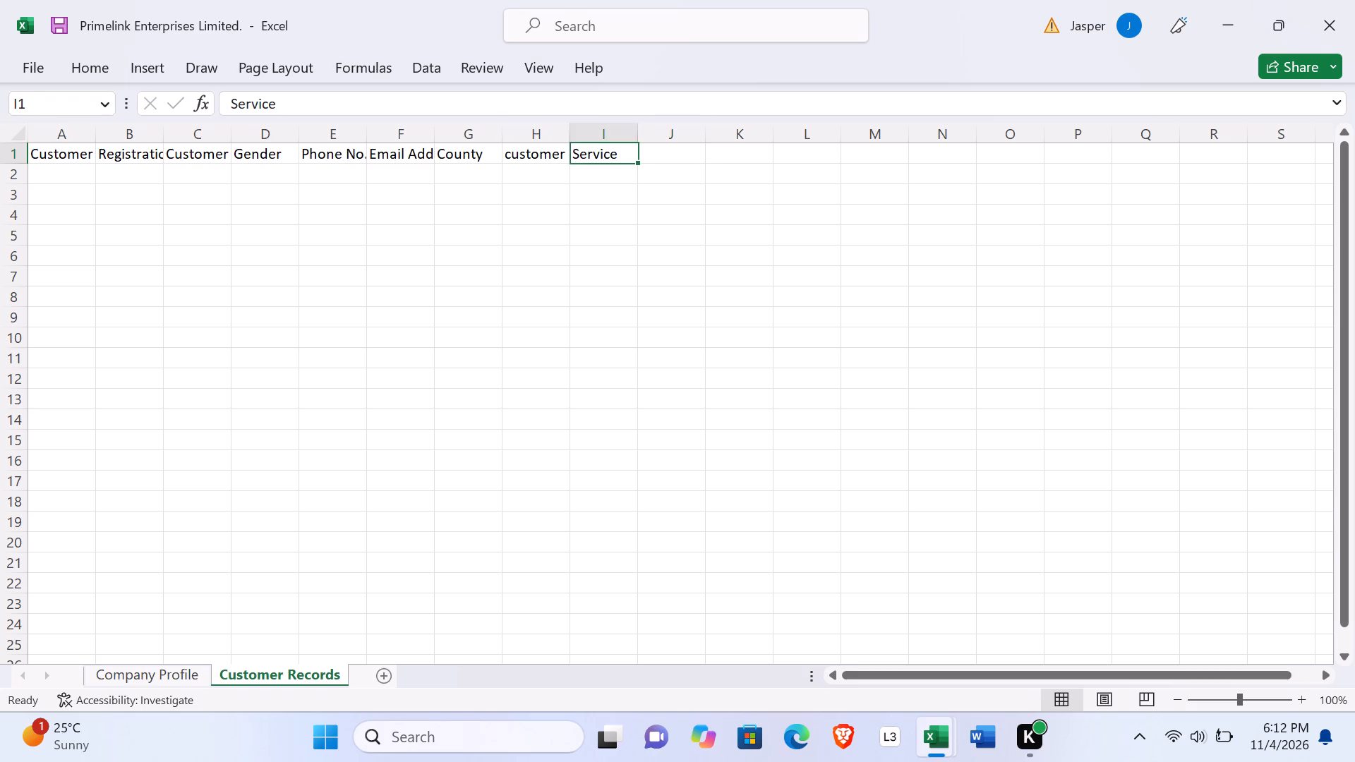
double_click(620, 147)
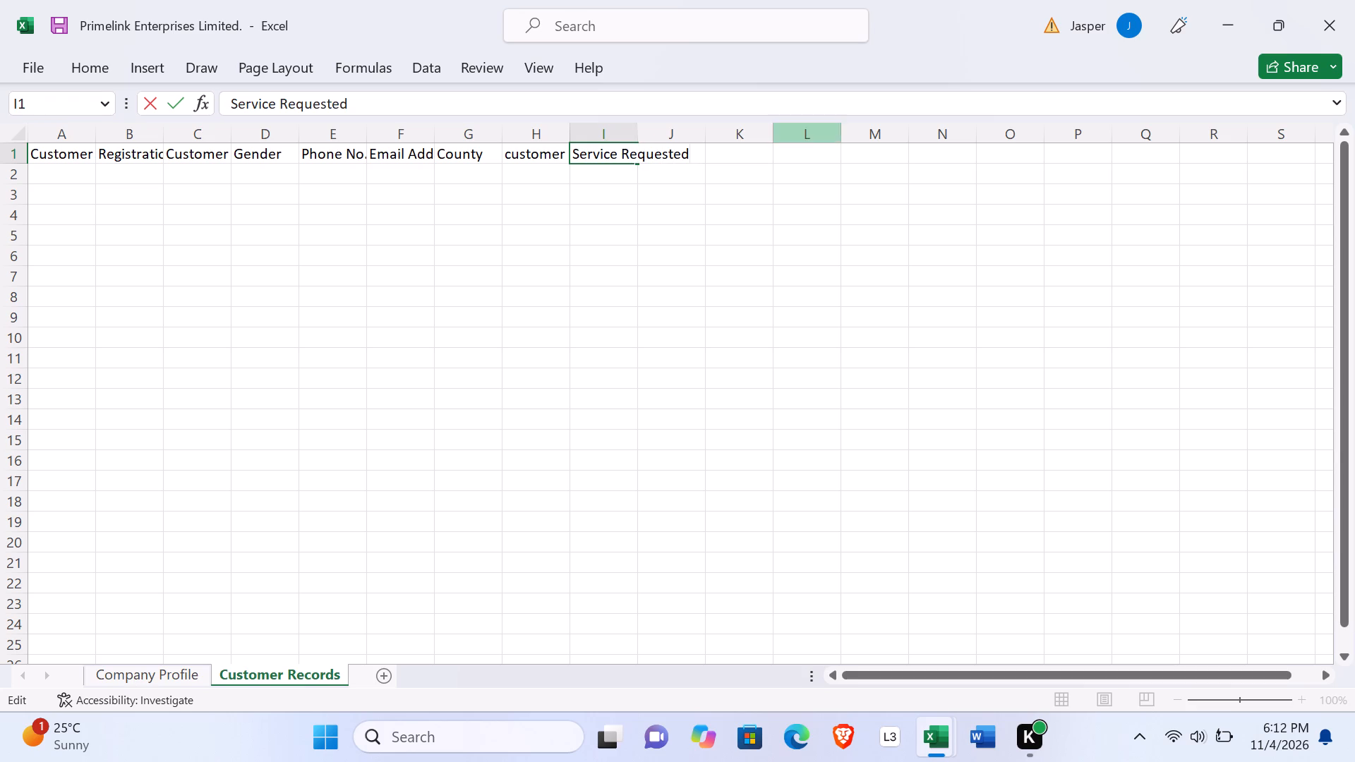
key("Right")
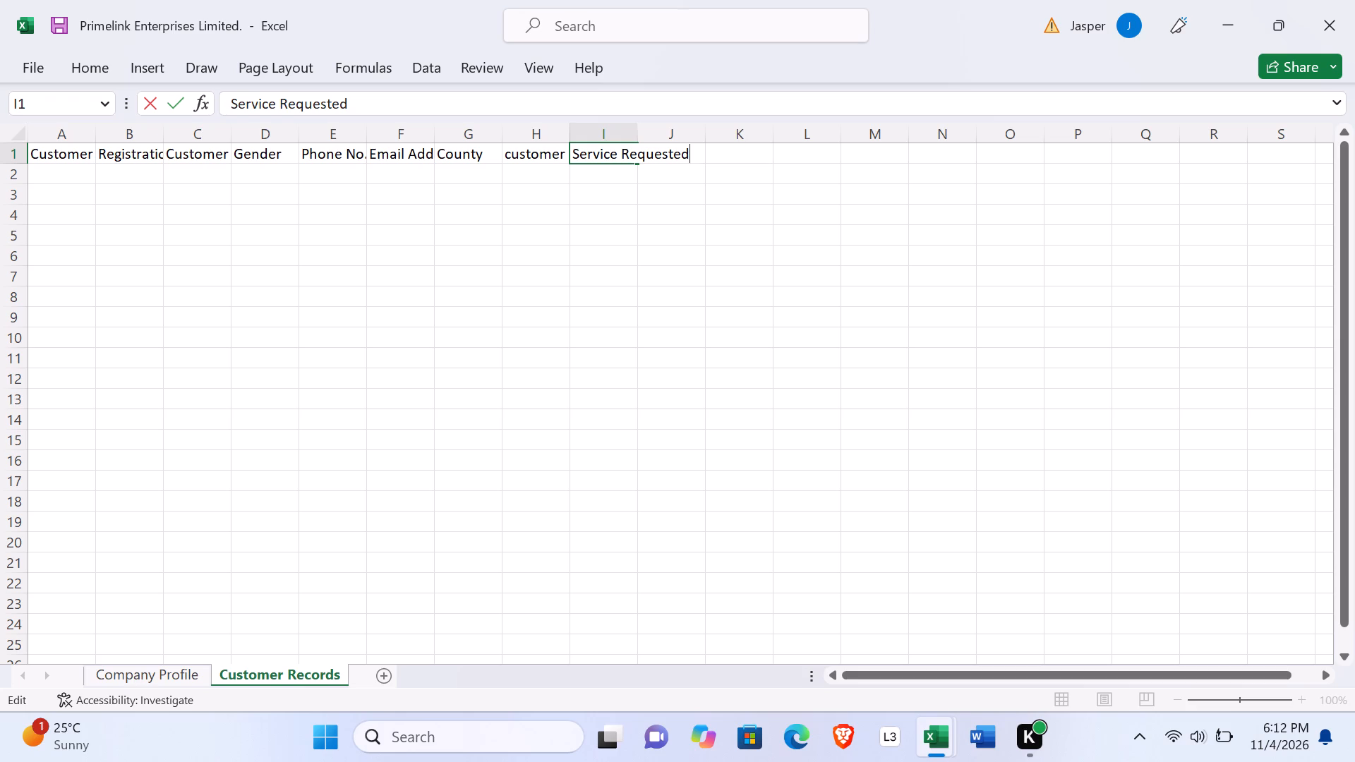
left_click(664, 221)
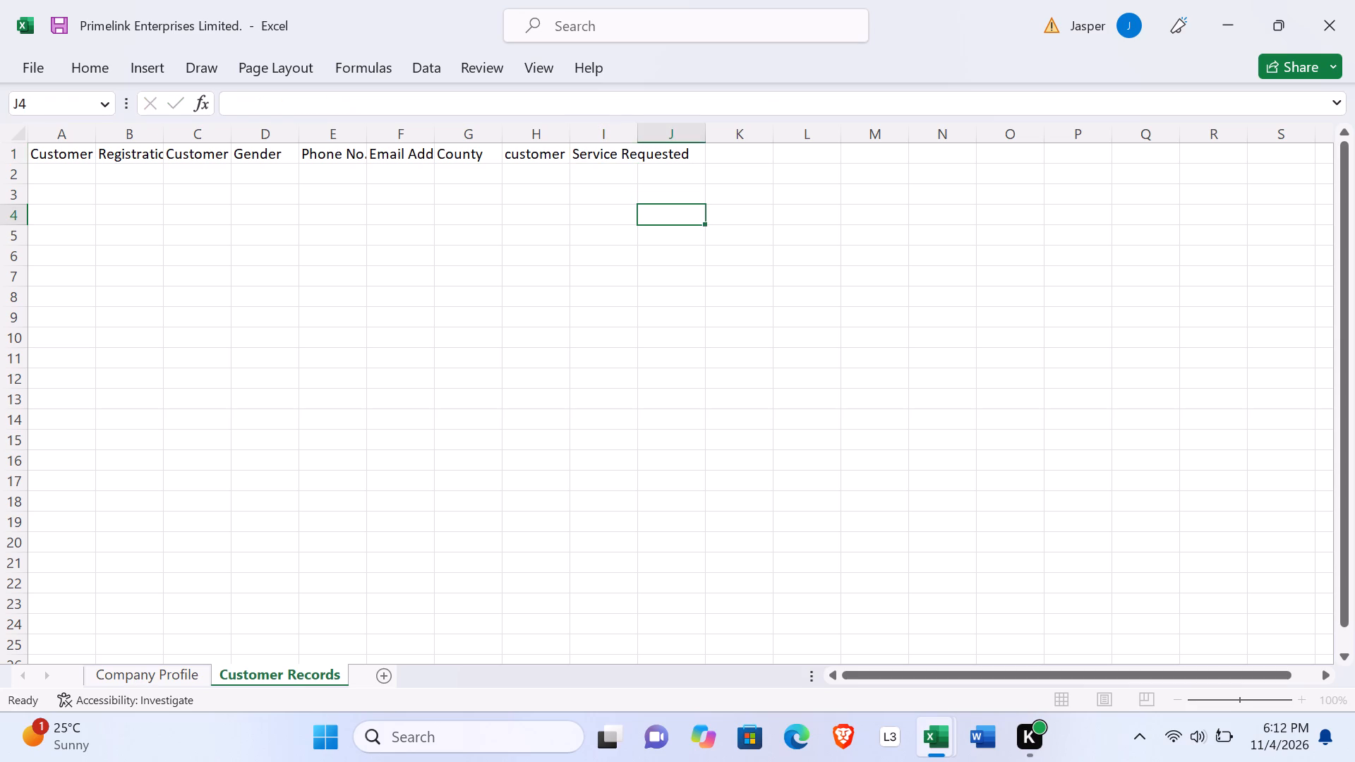
Enter the column header Account Status in cell J1.
left_click(668, 147)
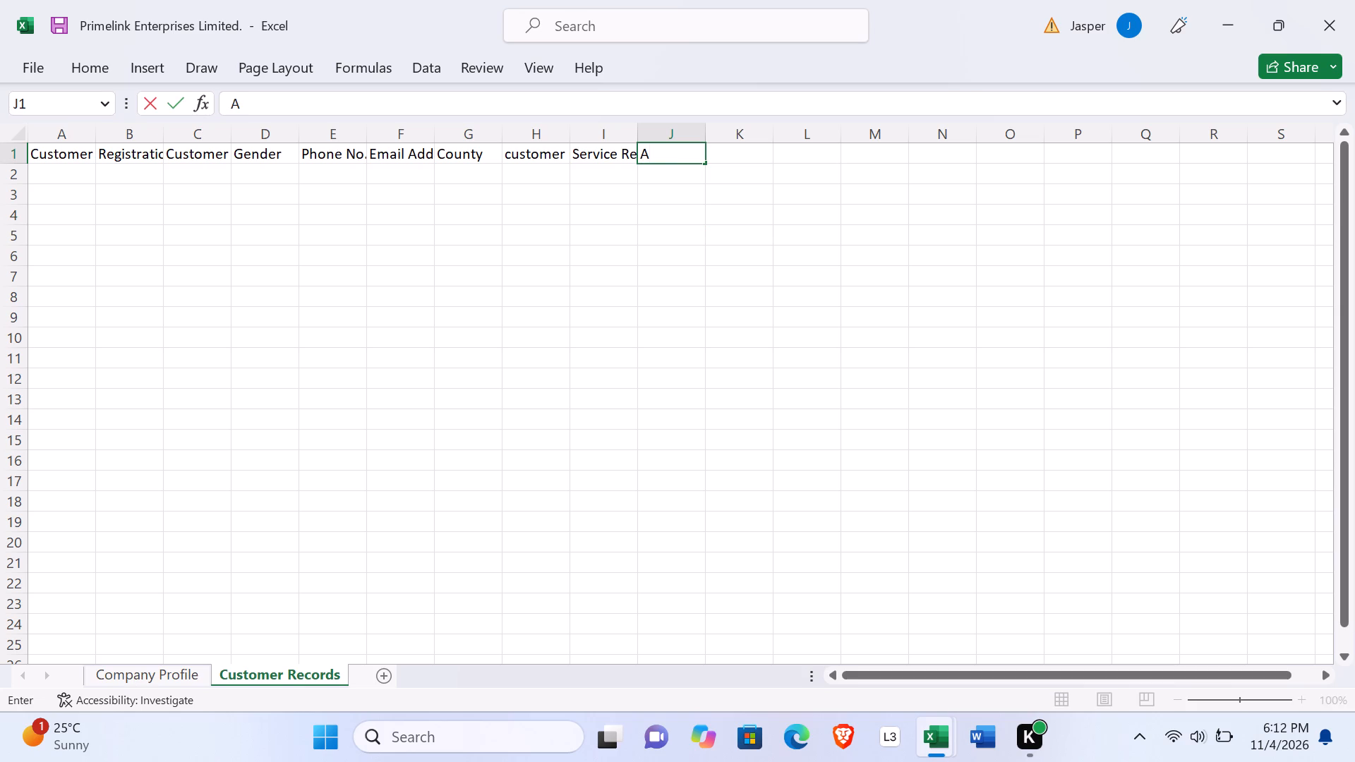
type("cc")
type("oun")
type("t")
key("space")
key("a")
key("BackSpace")
type("tatus")
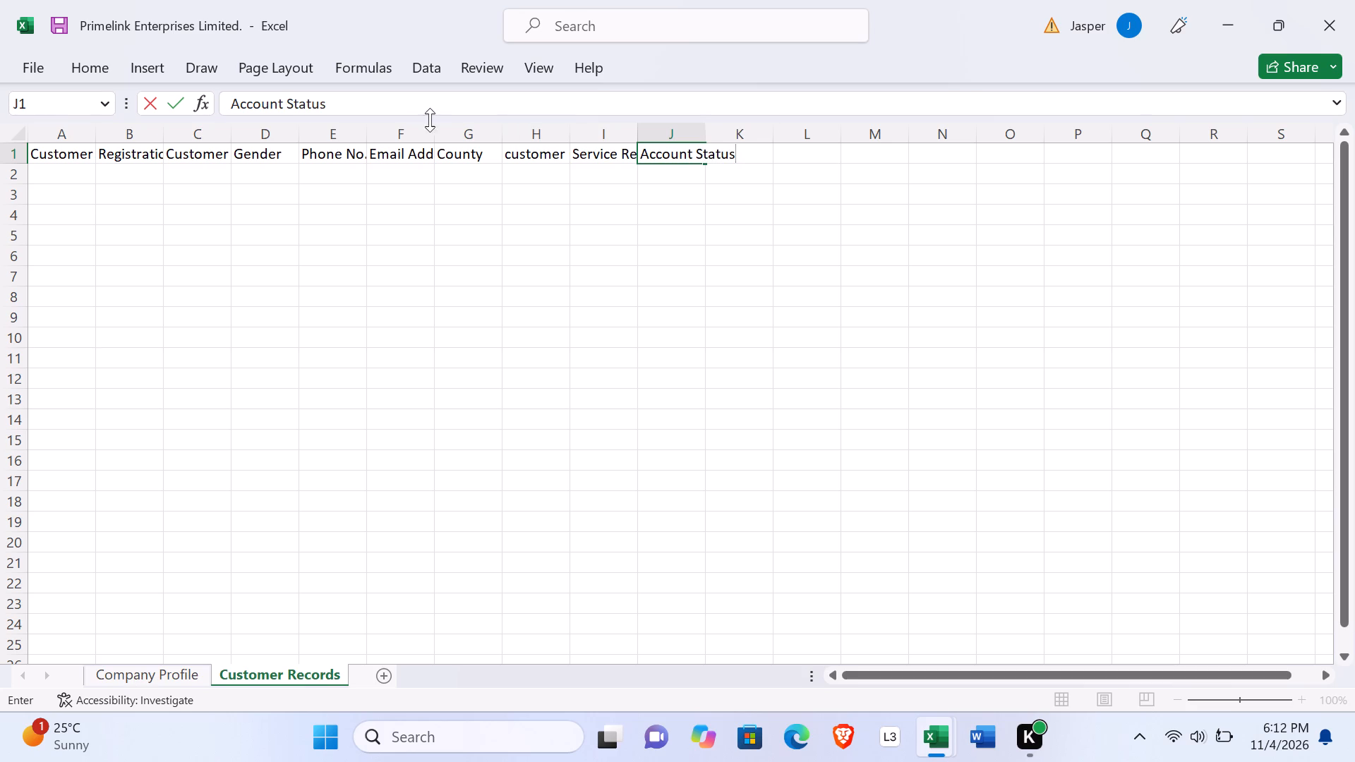
Auto-fit the widths of columns A through D to their header text.
double_click(98, 140)
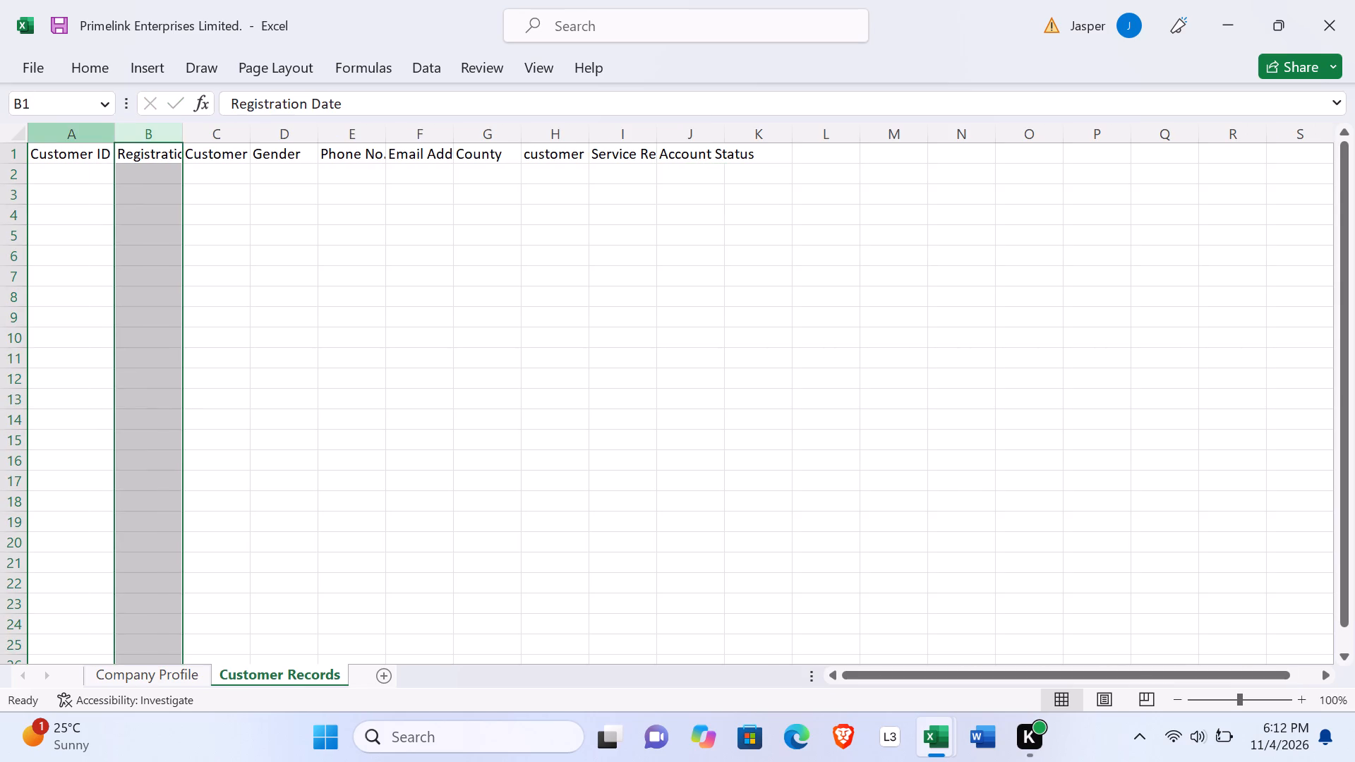
double_click(179, 138)
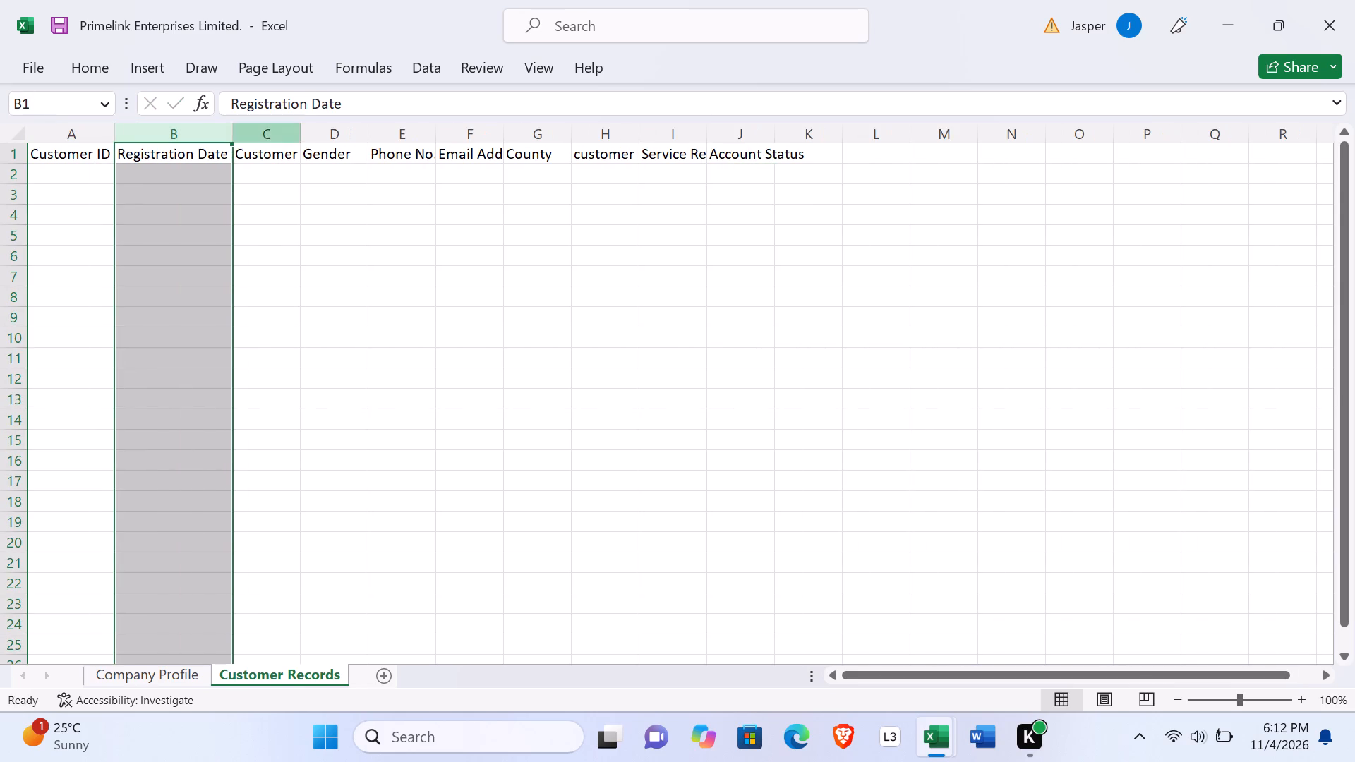
double_click(302, 135)
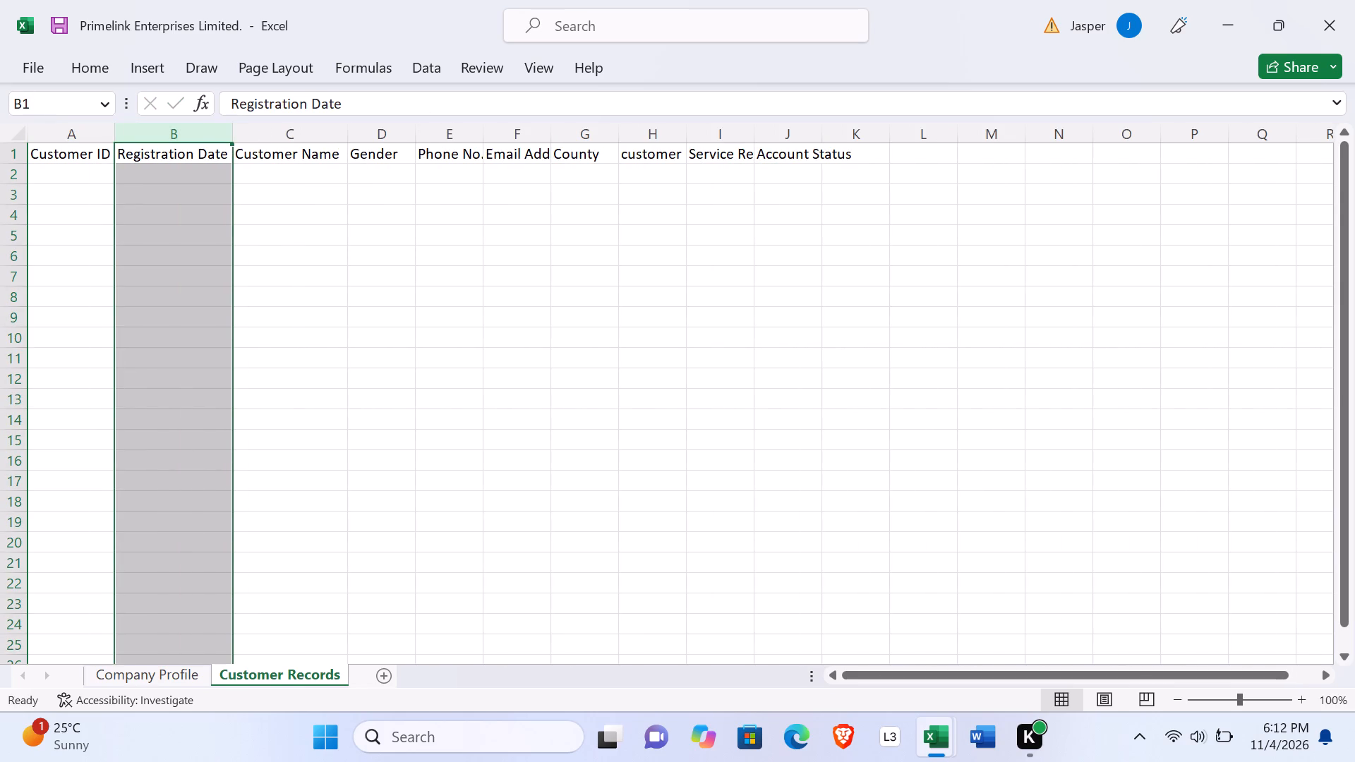
double_click(418, 132)
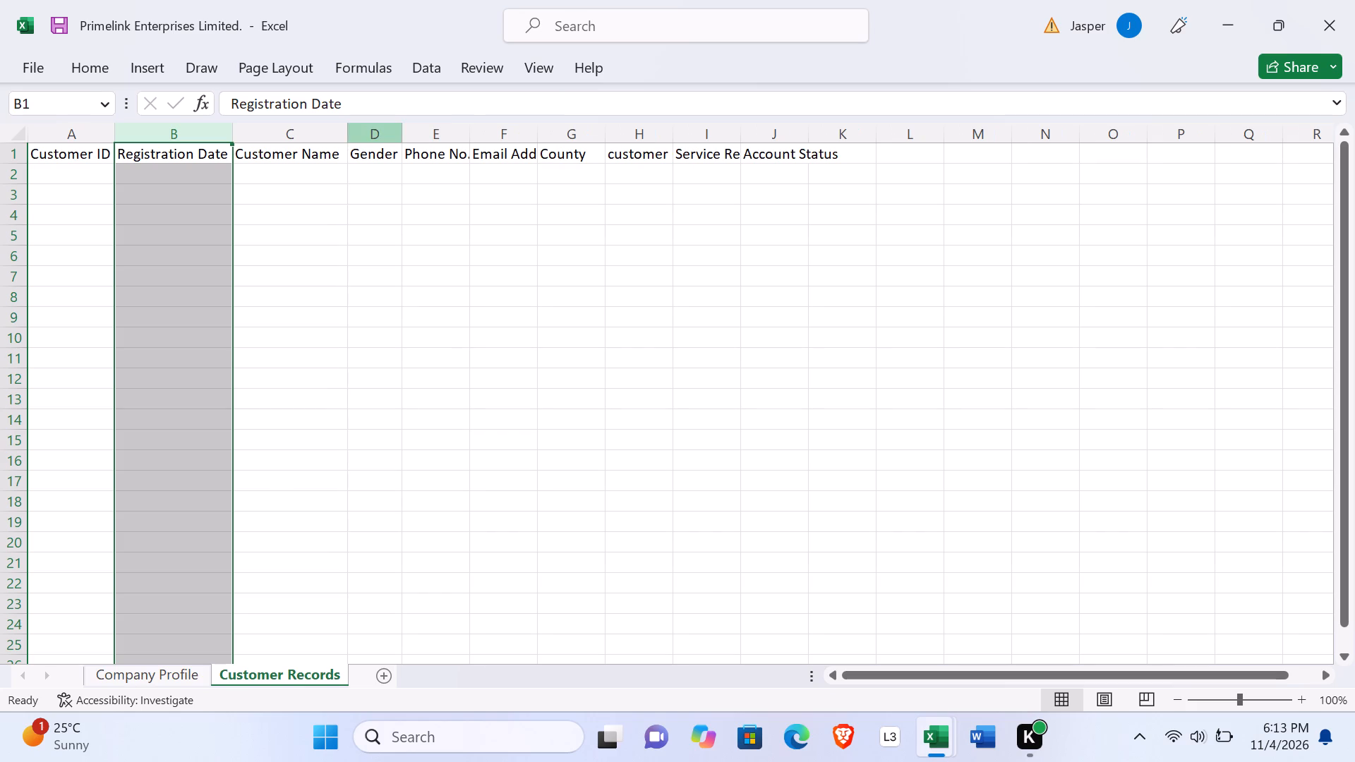
Widen the Gender and Phone No. columns, D and E, together to one equal width with ample room beyond their headers.
left_click(392, 137)
left_click_drag(392, 137, 402, 137)
left_click(402, 137)
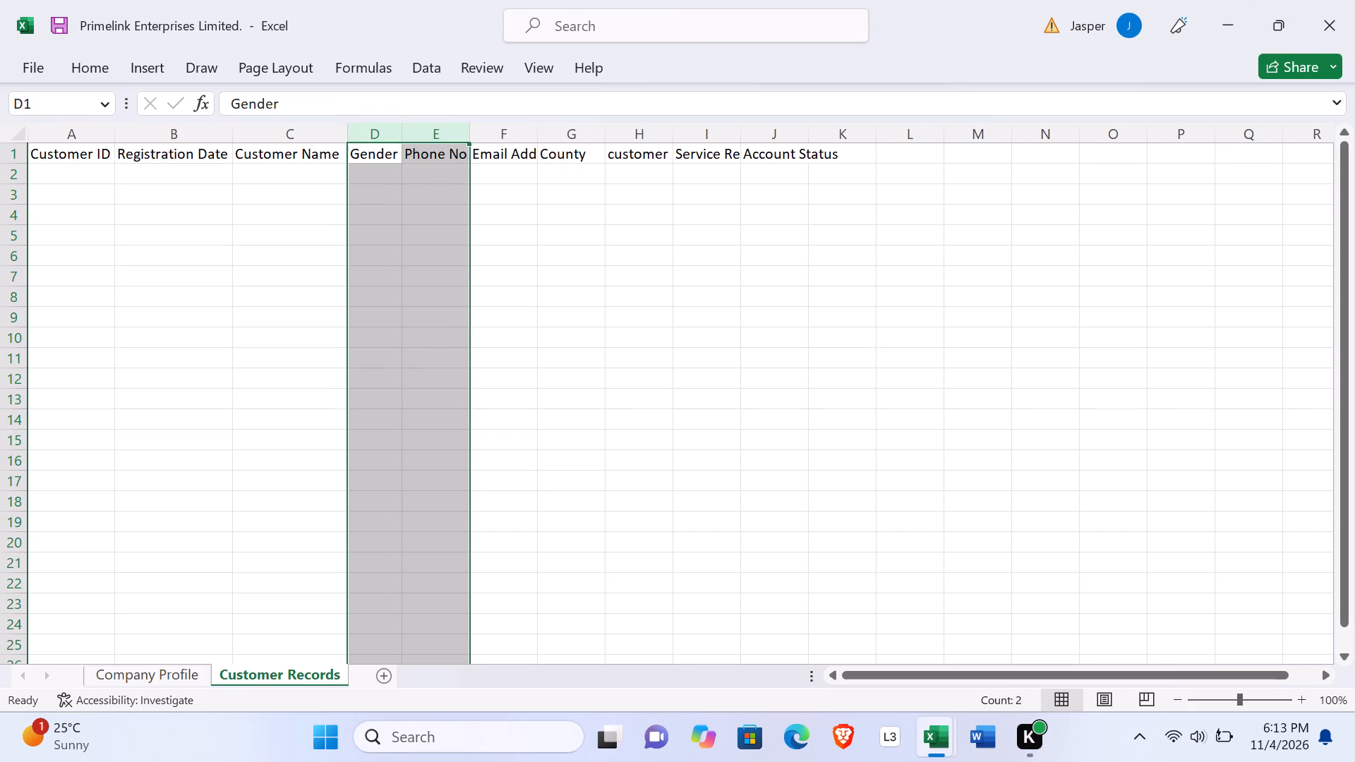
left_click_drag(402, 137, 427, 137)
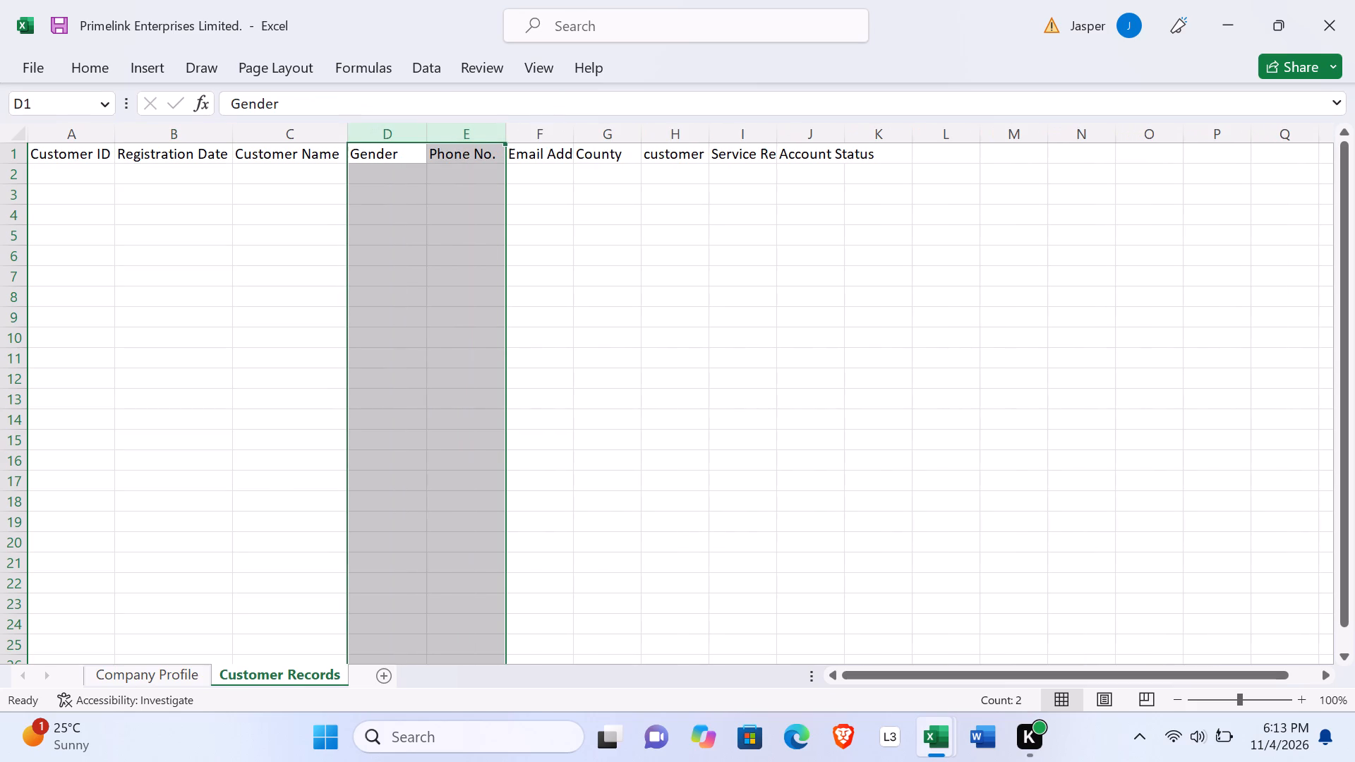
left_click(577, 130)
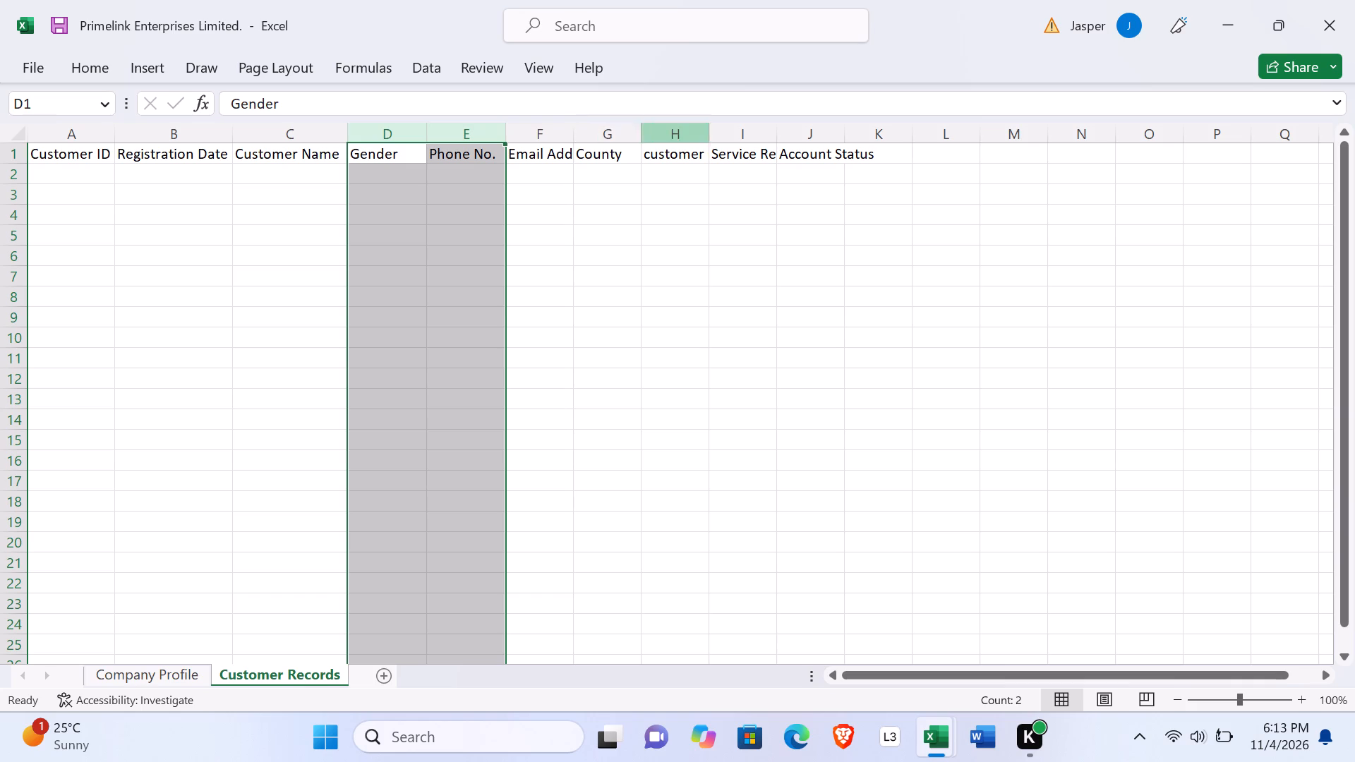
double_click(507, 130)
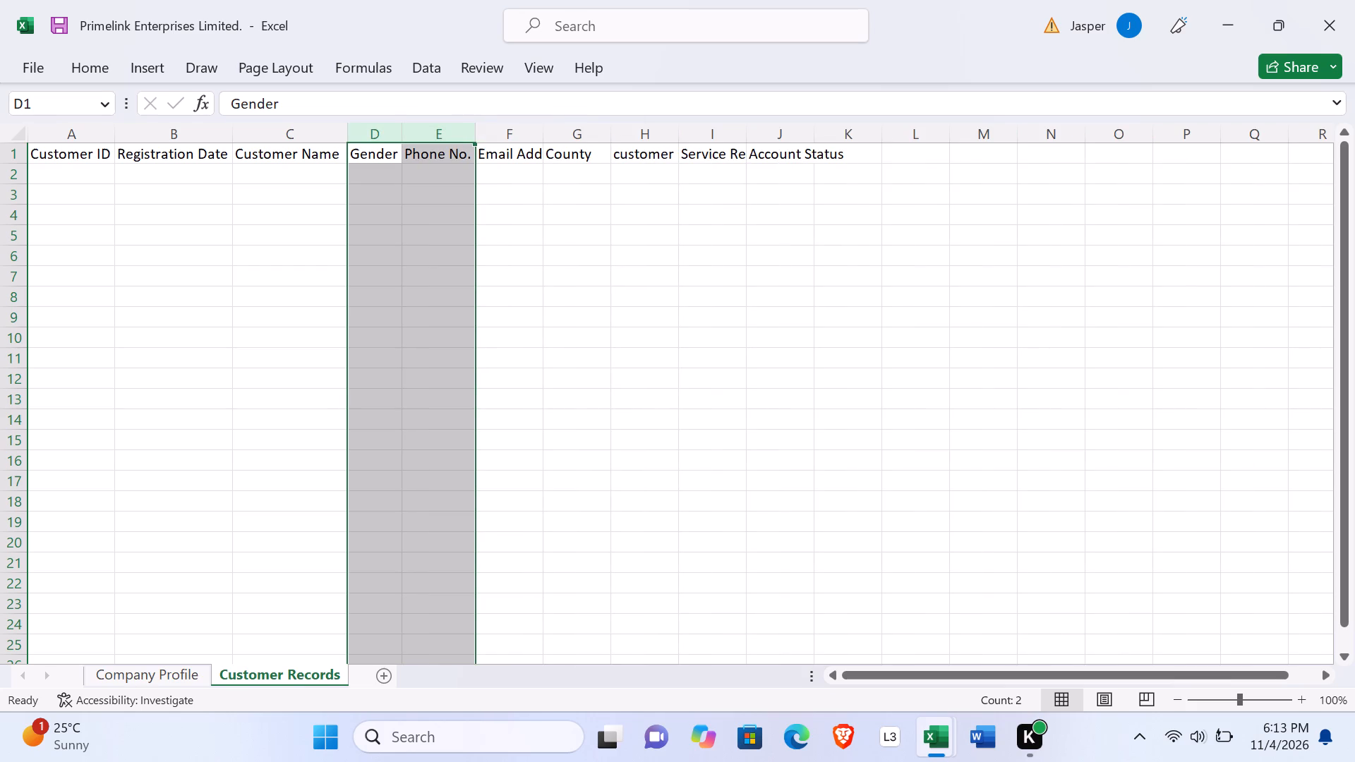
left_click_drag(402, 138, 447, 138)
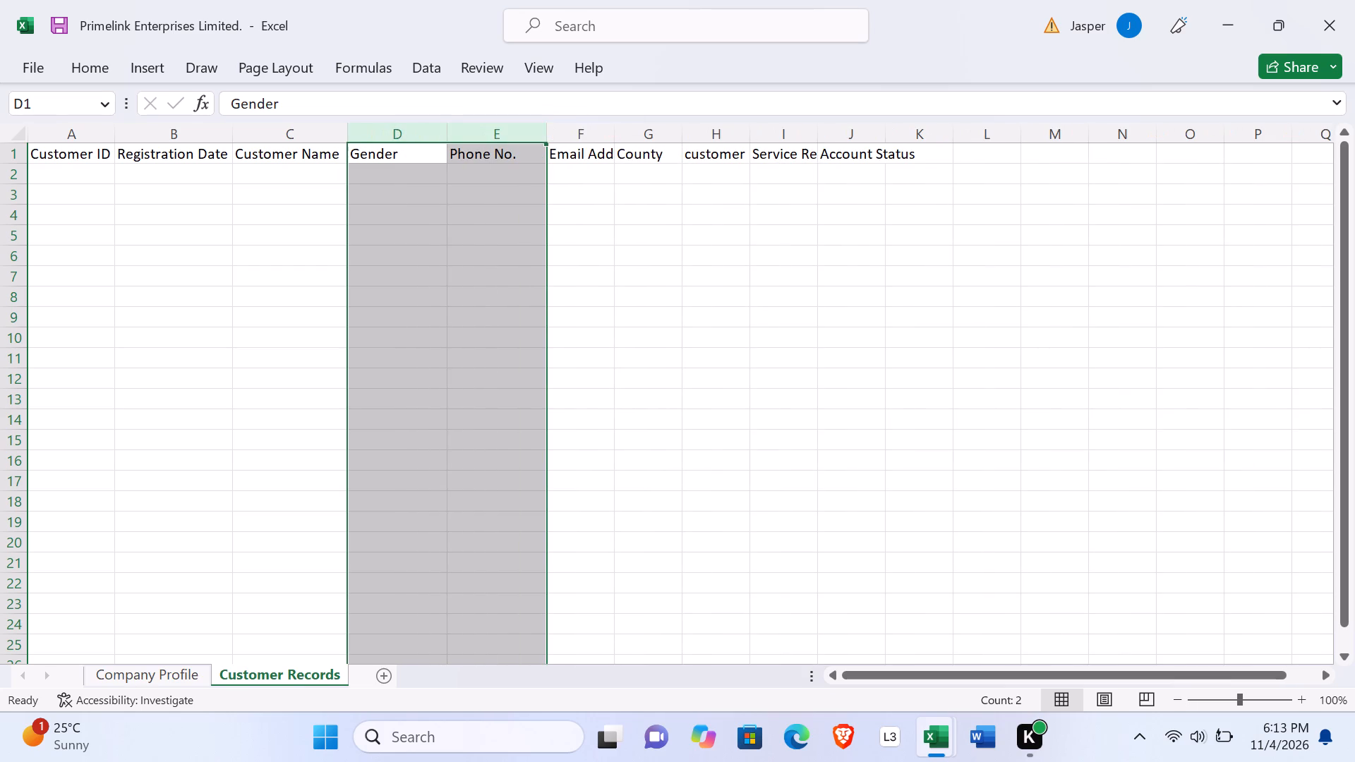
double_click(549, 133)
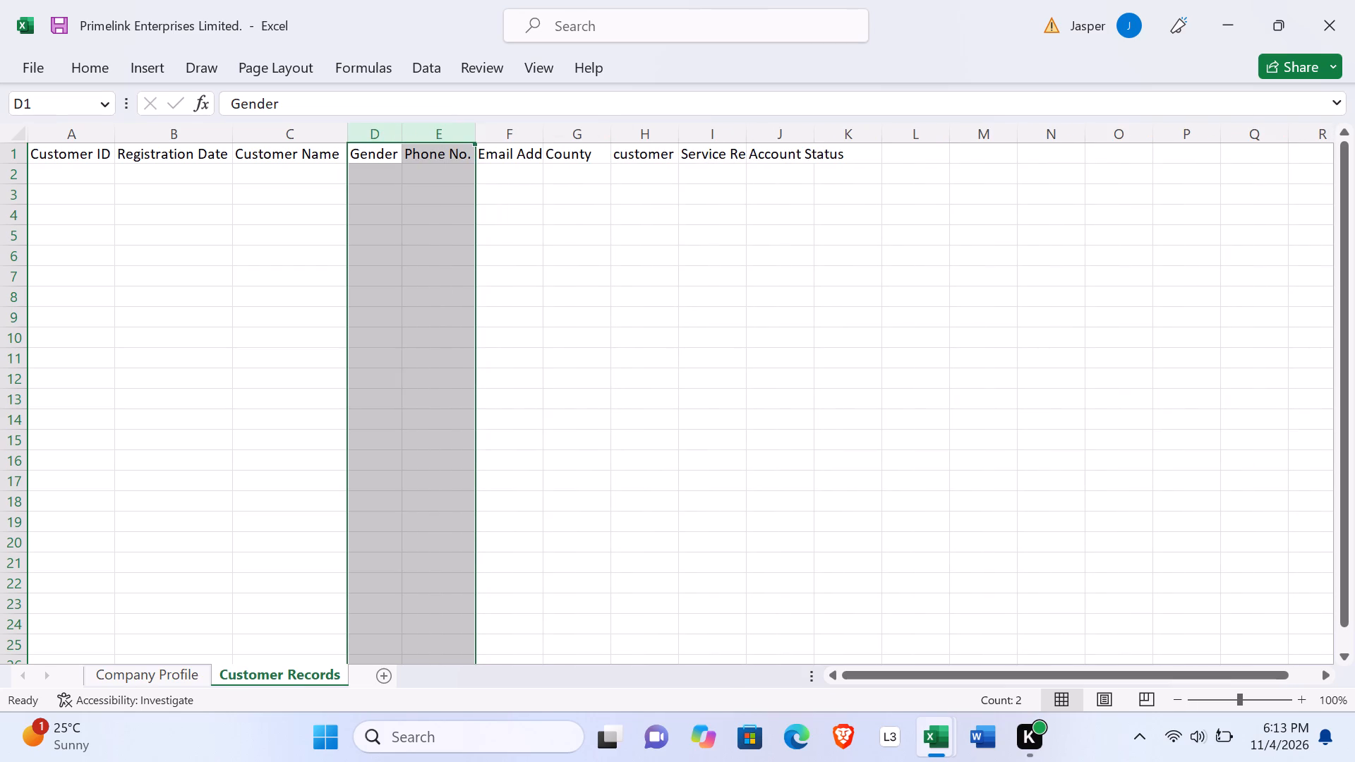
left_click_drag(474, 135, 523, 132)
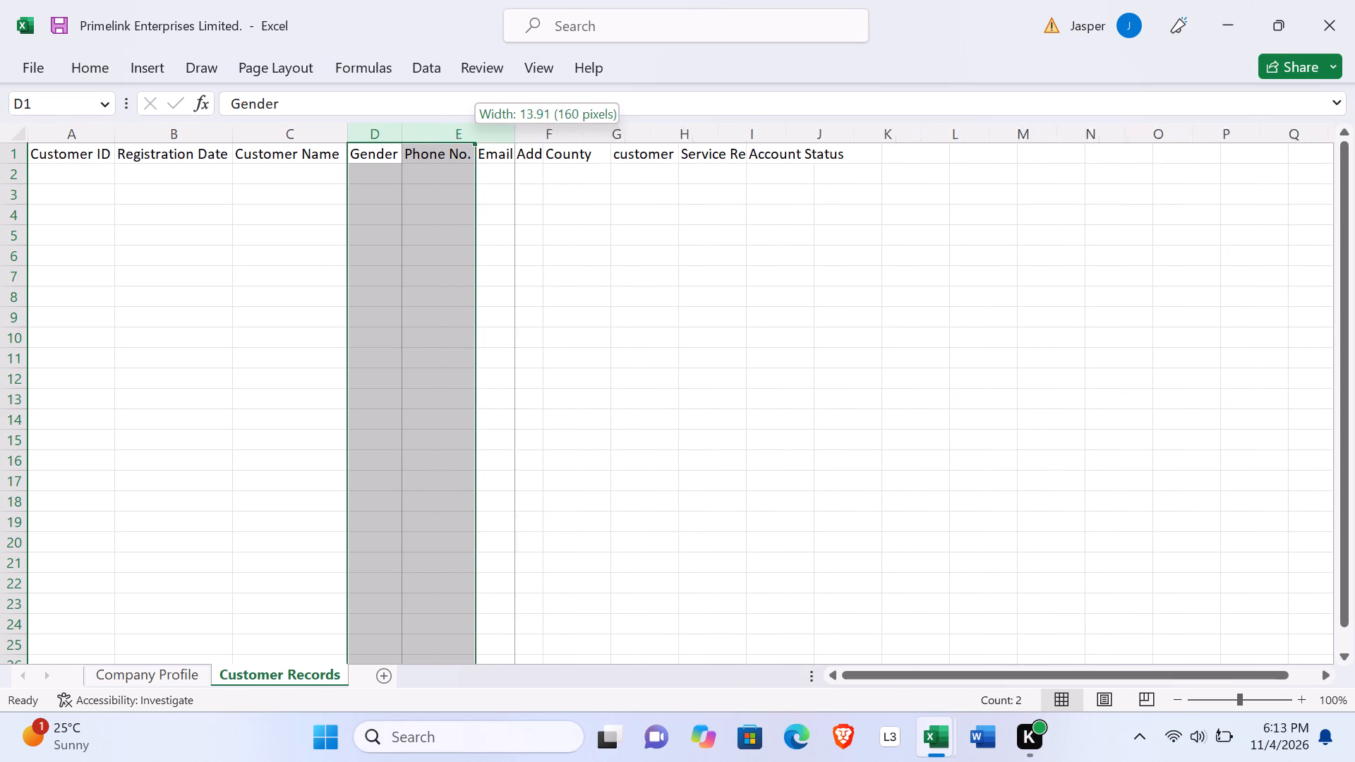
left_click_drag(523, 132, 538, 133)
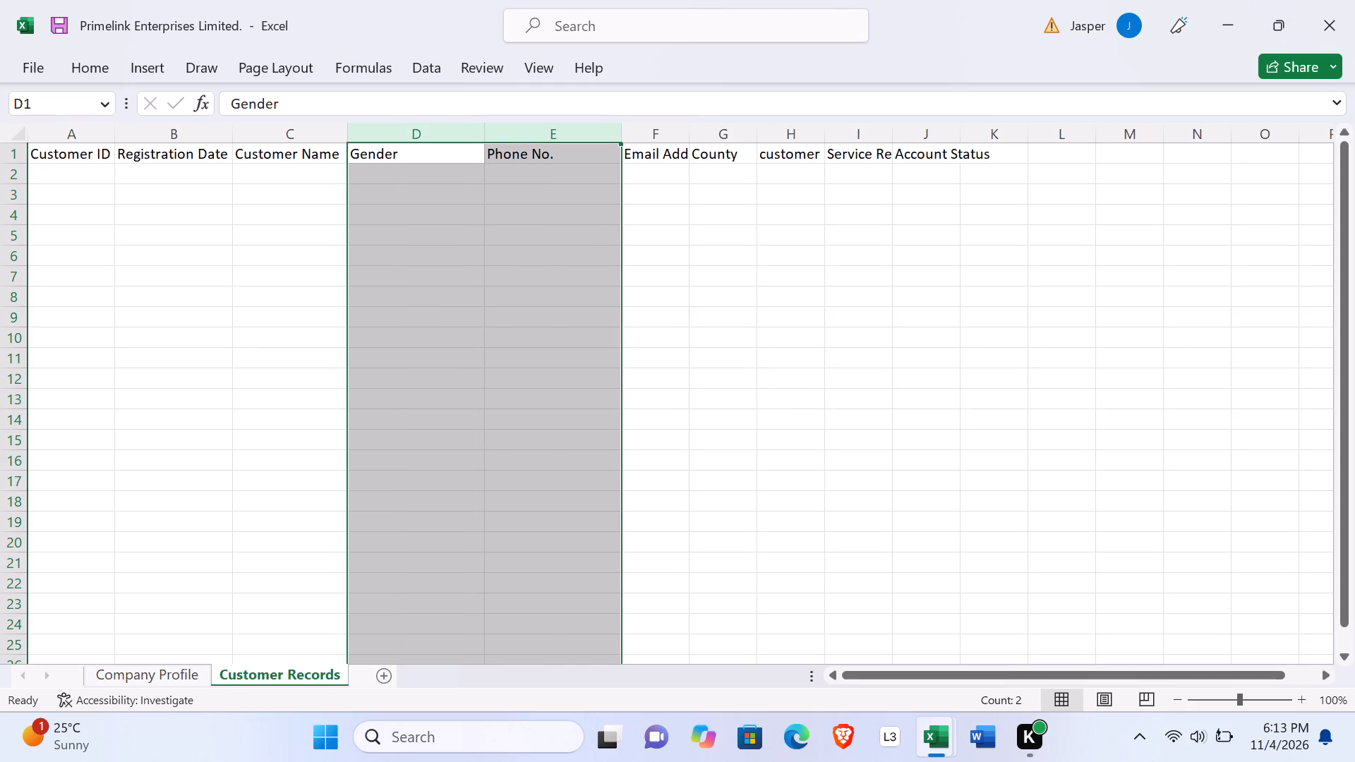
Widen column F until the full Email Address header fits, and widen the County column G to about 10.27.
left_click_drag(687, 138, 718, 138)
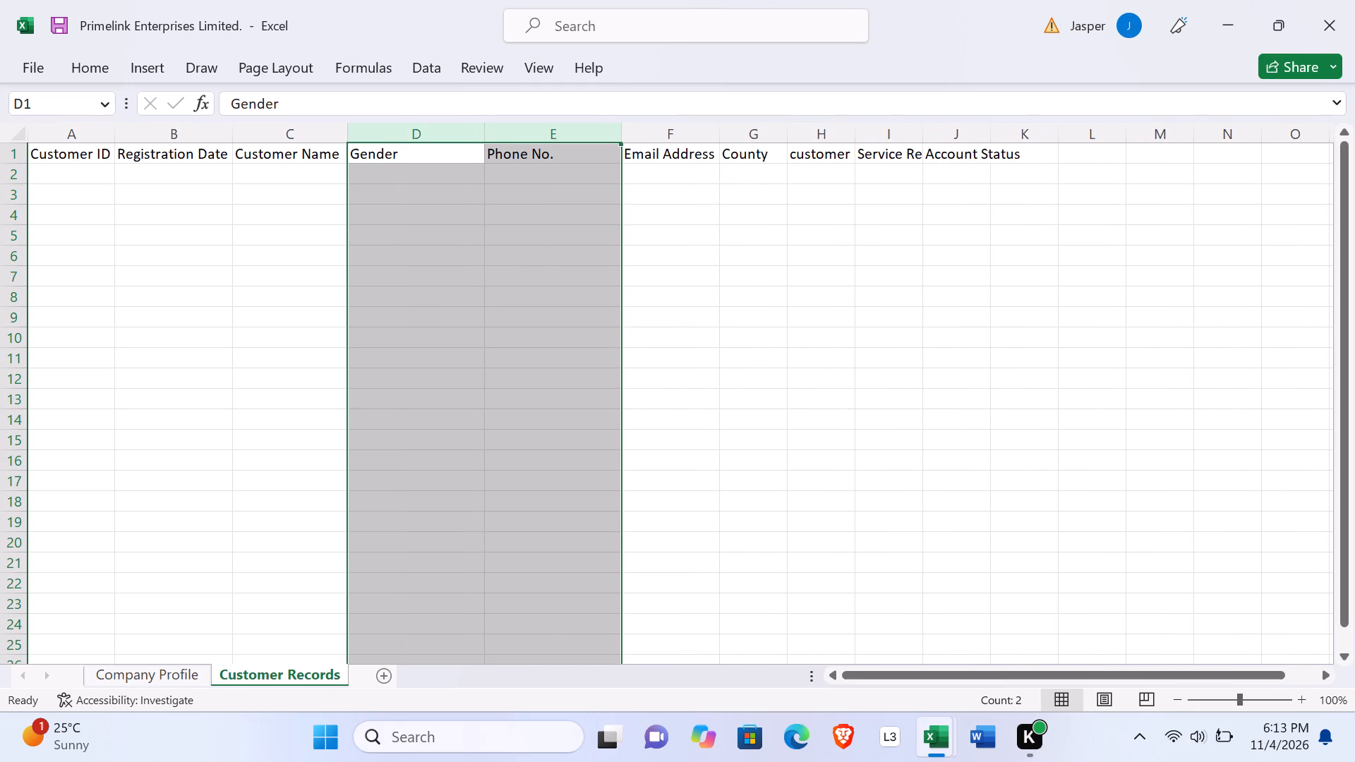
left_click_drag(721, 136, 733, 135)
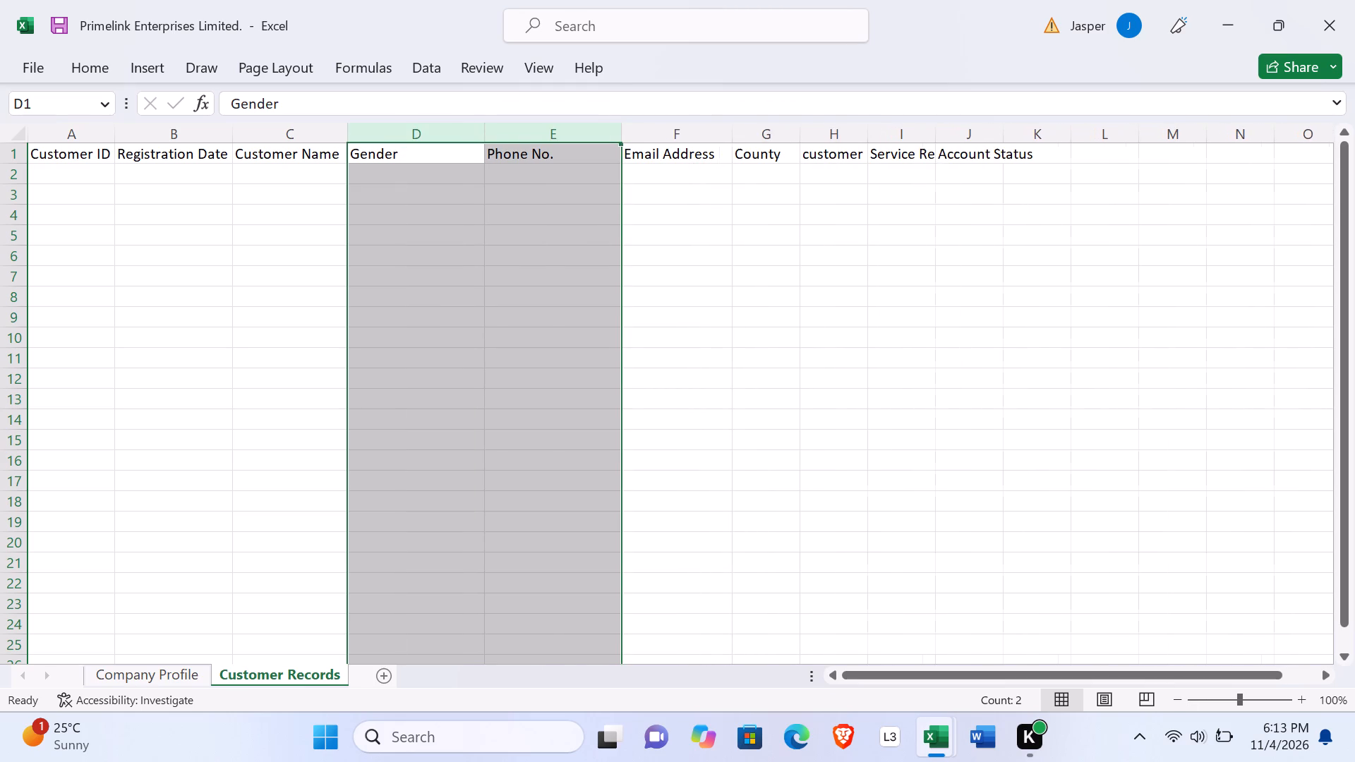
left_click(795, 133)
left_click_drag(804, 136, 821, 130)
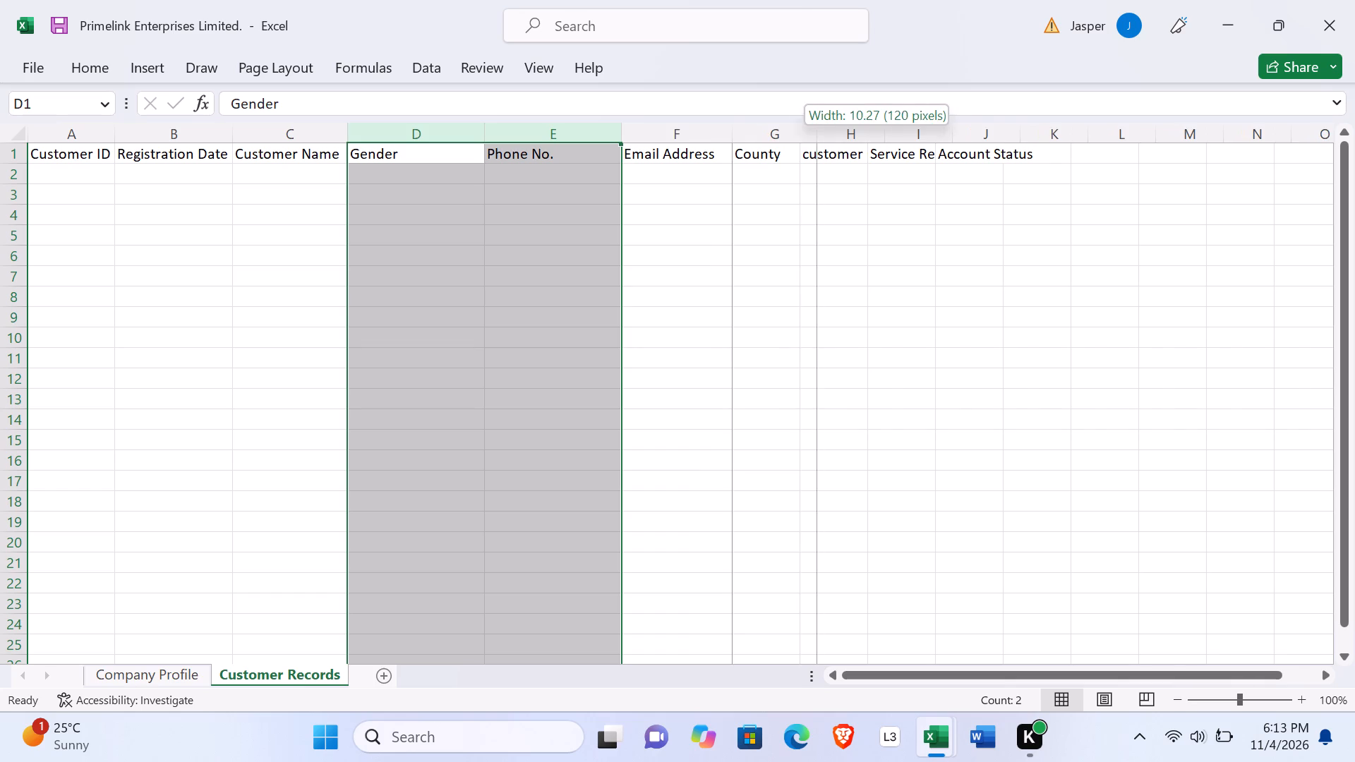
left_click_drag(821, 130, 821, 130)
Auto-fit columns H, I and J to their customer Category, Service Requested and Account Status headers.
left_click_drag(883, 128, 896, 130)
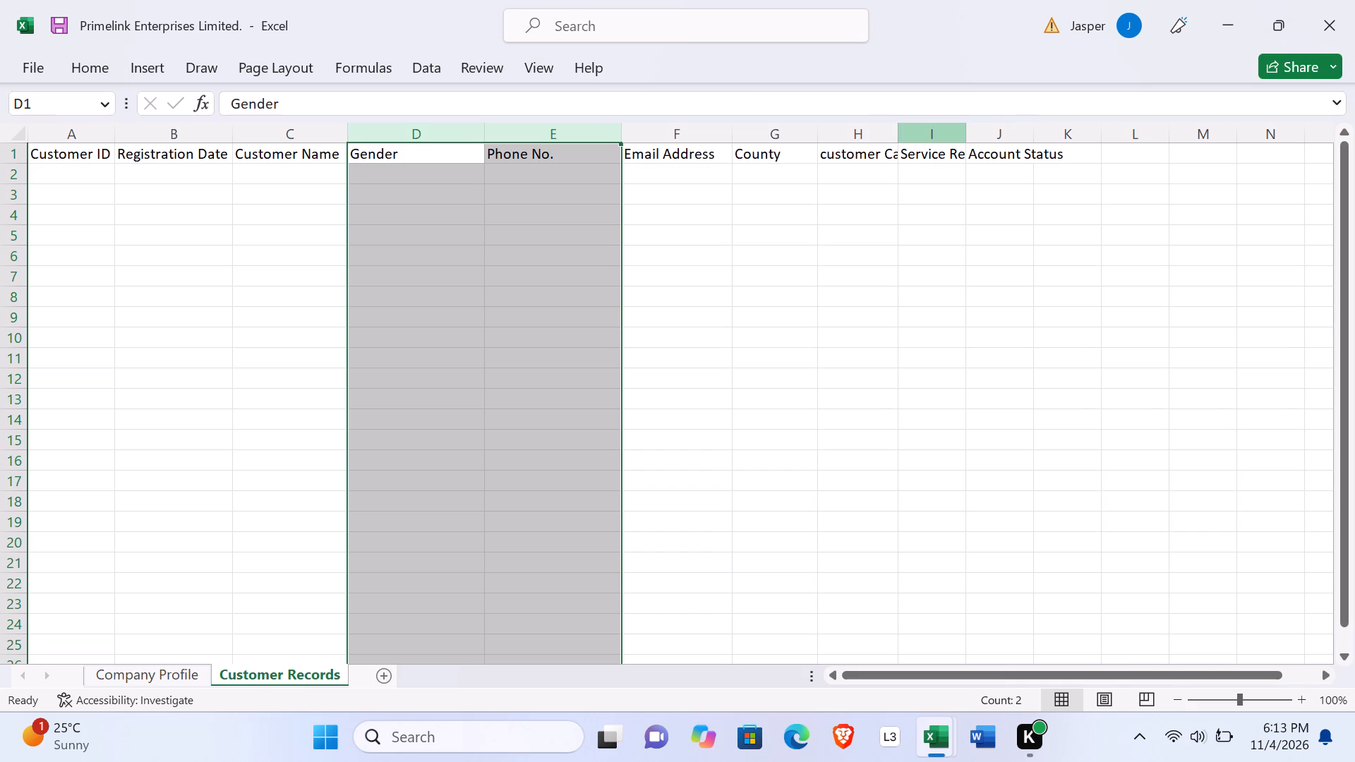
left_click(896, 138)
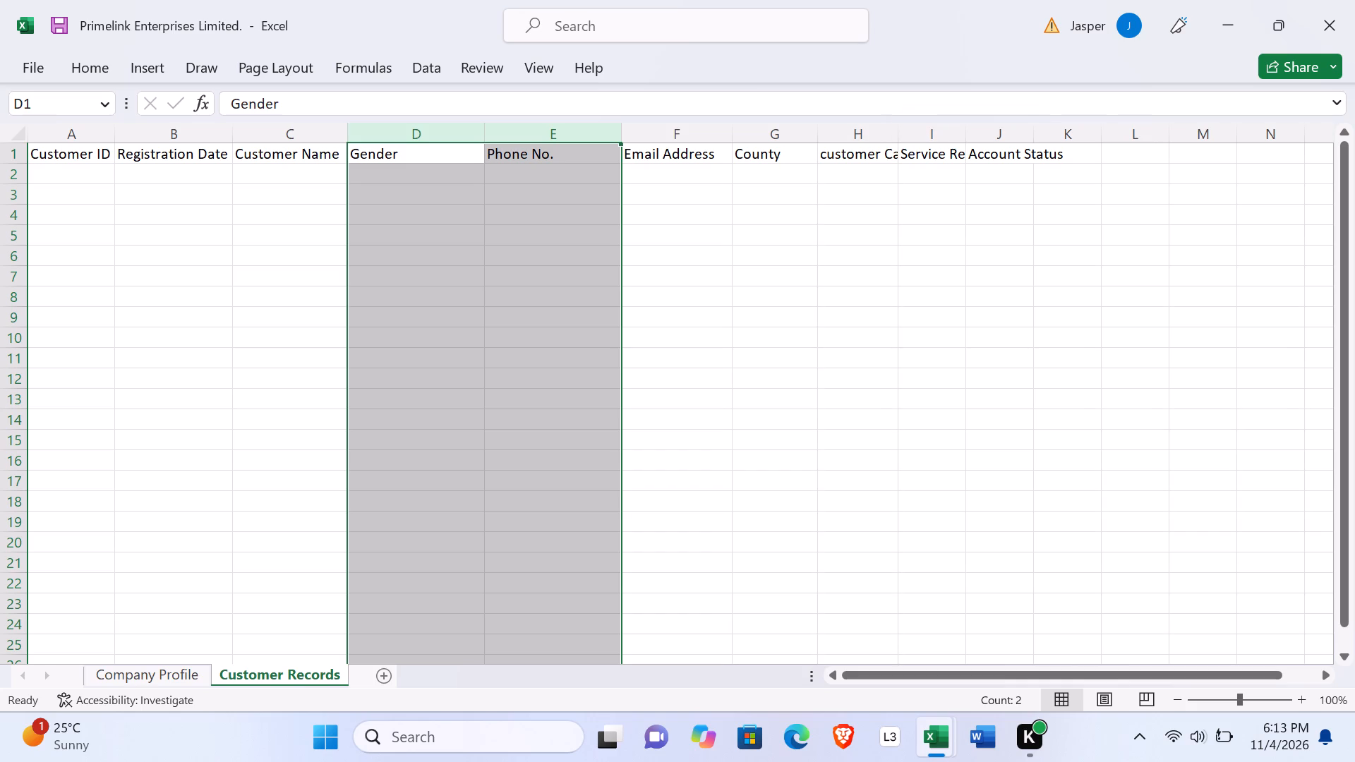
double_click(901, 129)
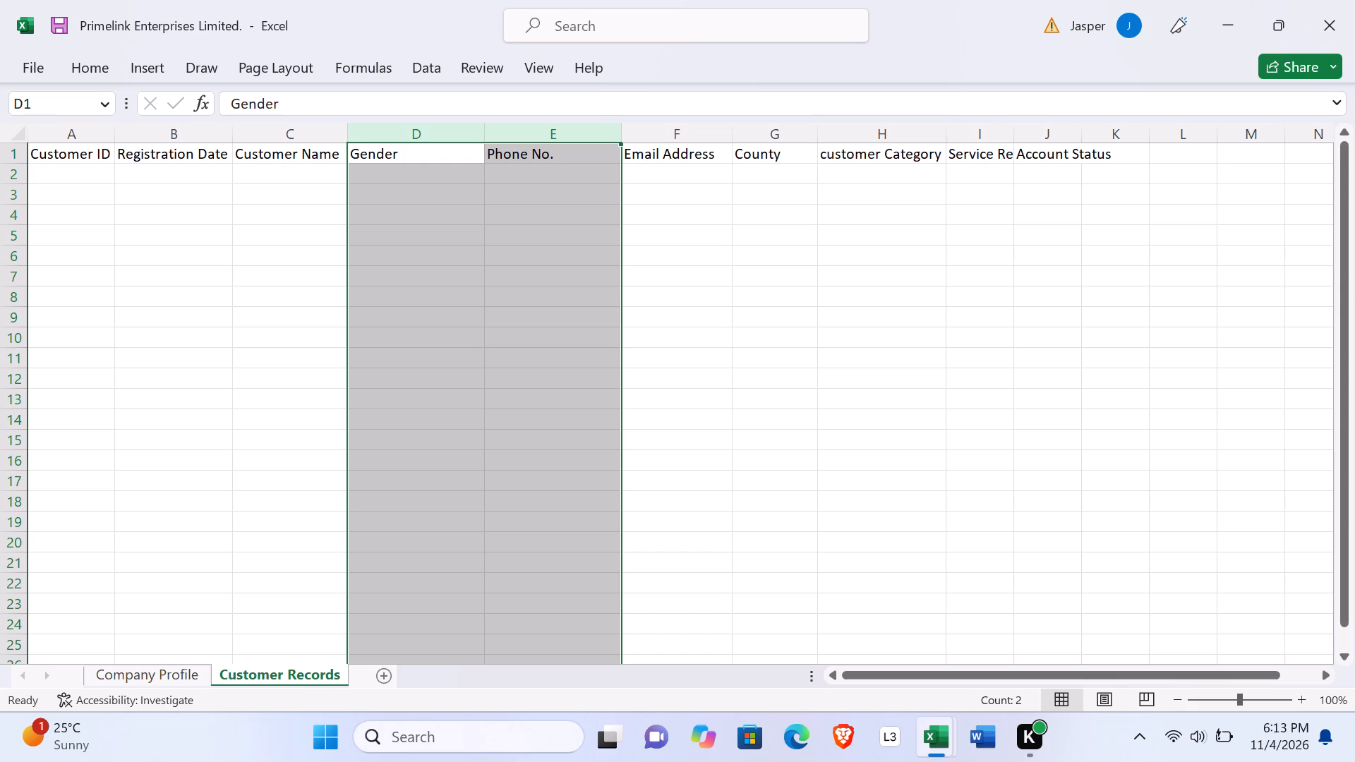
double_click(1019, 135)
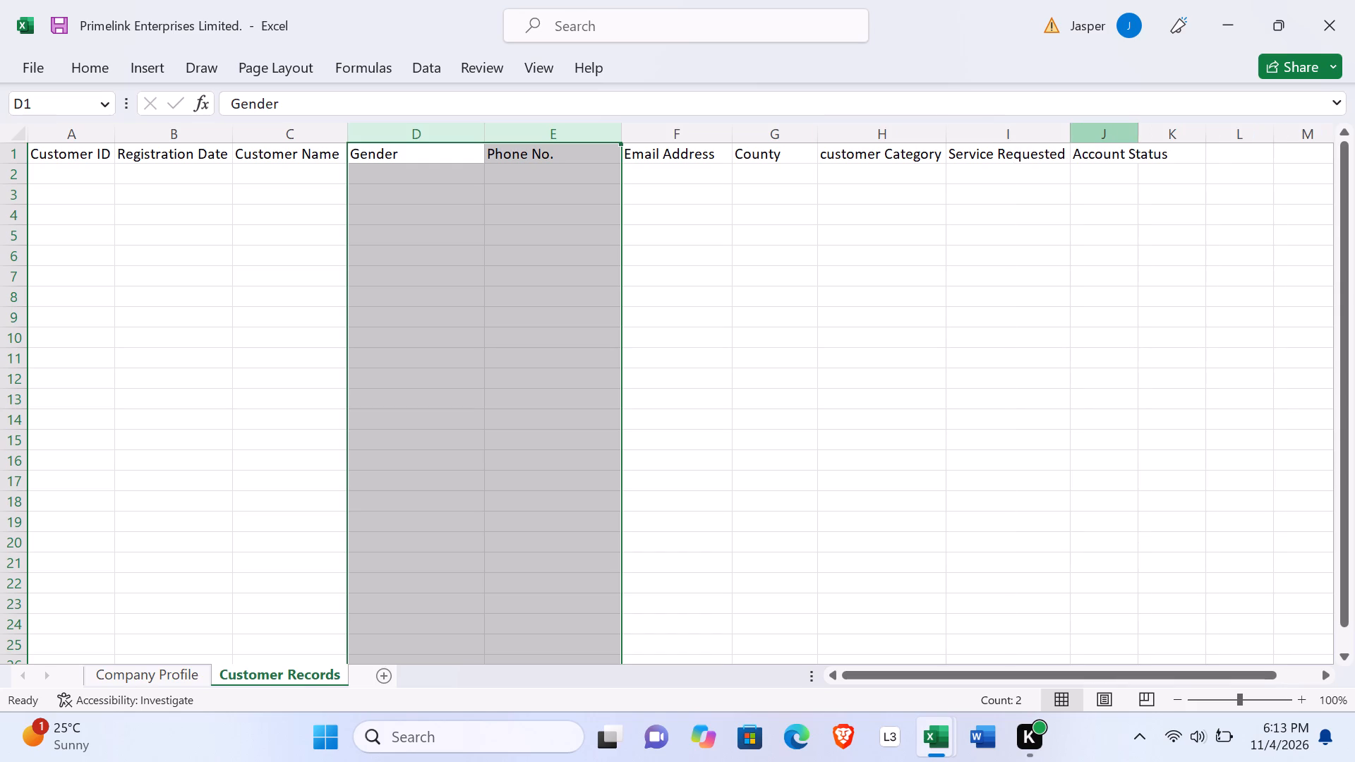
double_click(1138, 132)
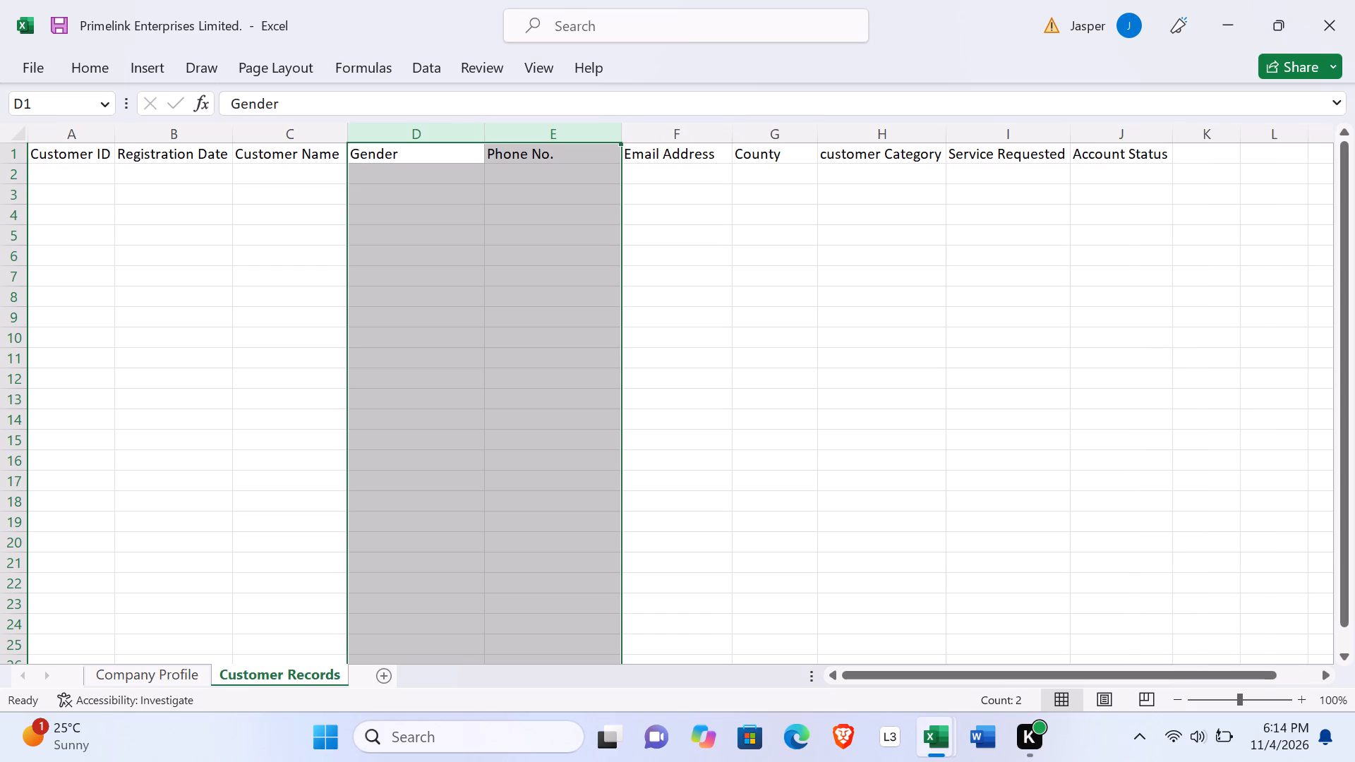
Widen the Customer Name column C slightly beyond its header, and the Customer ID column A to roughly match Registration Date.
left_click(317, 266)
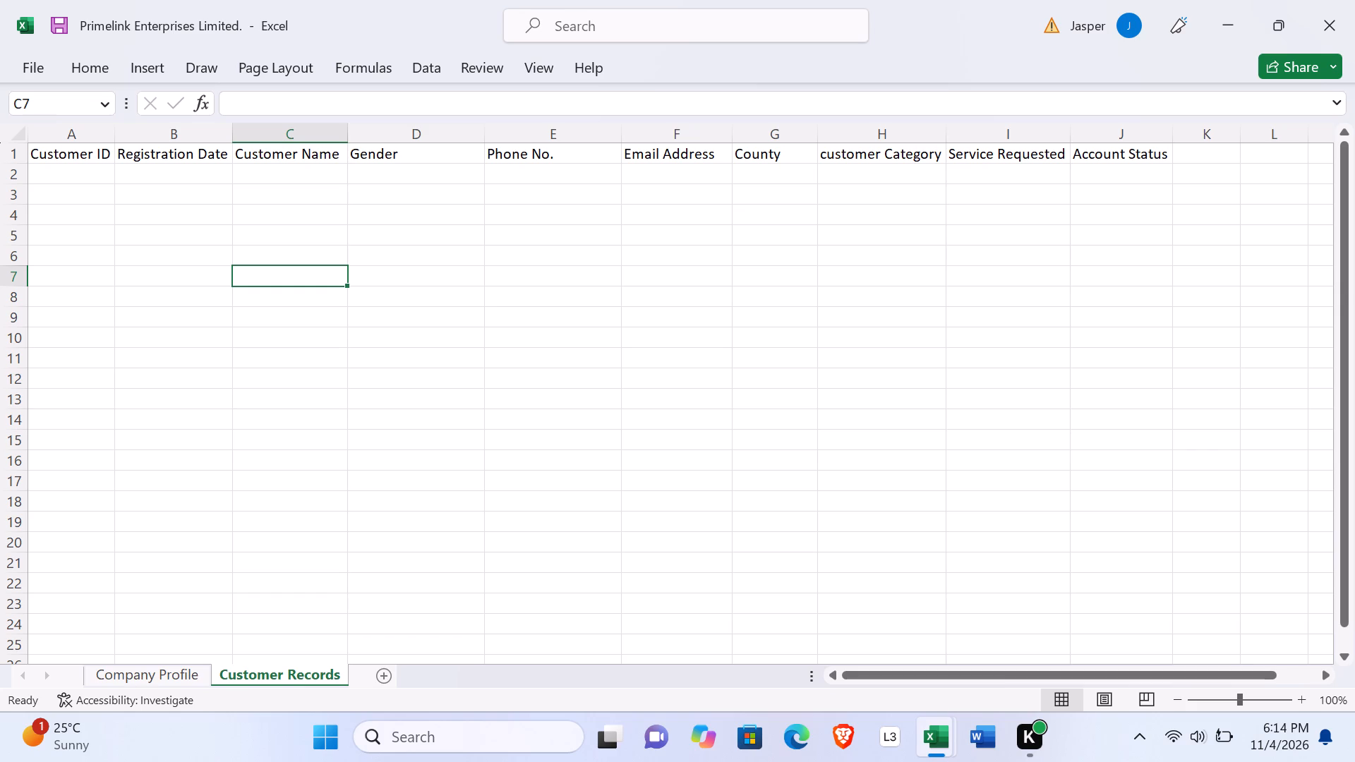
left_click_drag(349, 129, 358, 129)
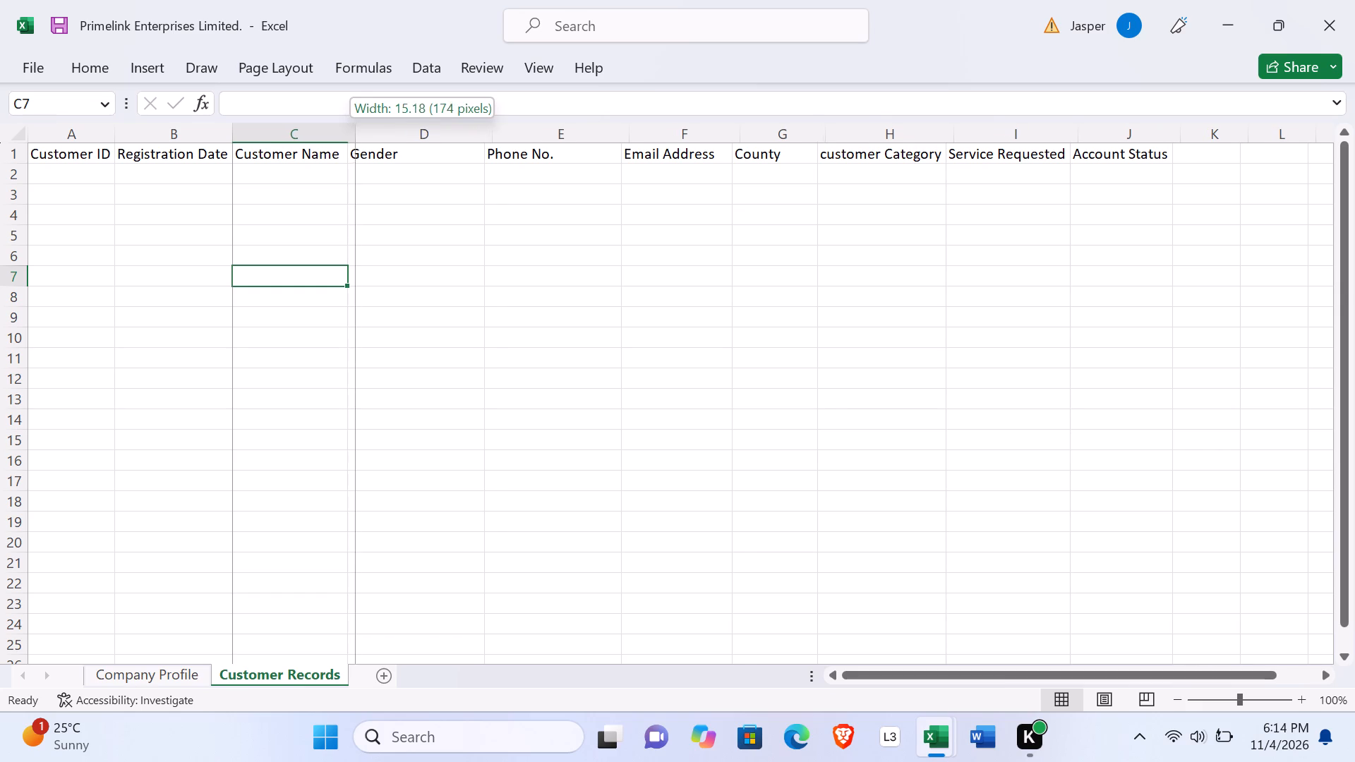
left_click_drag(358, 129, 361, 131)
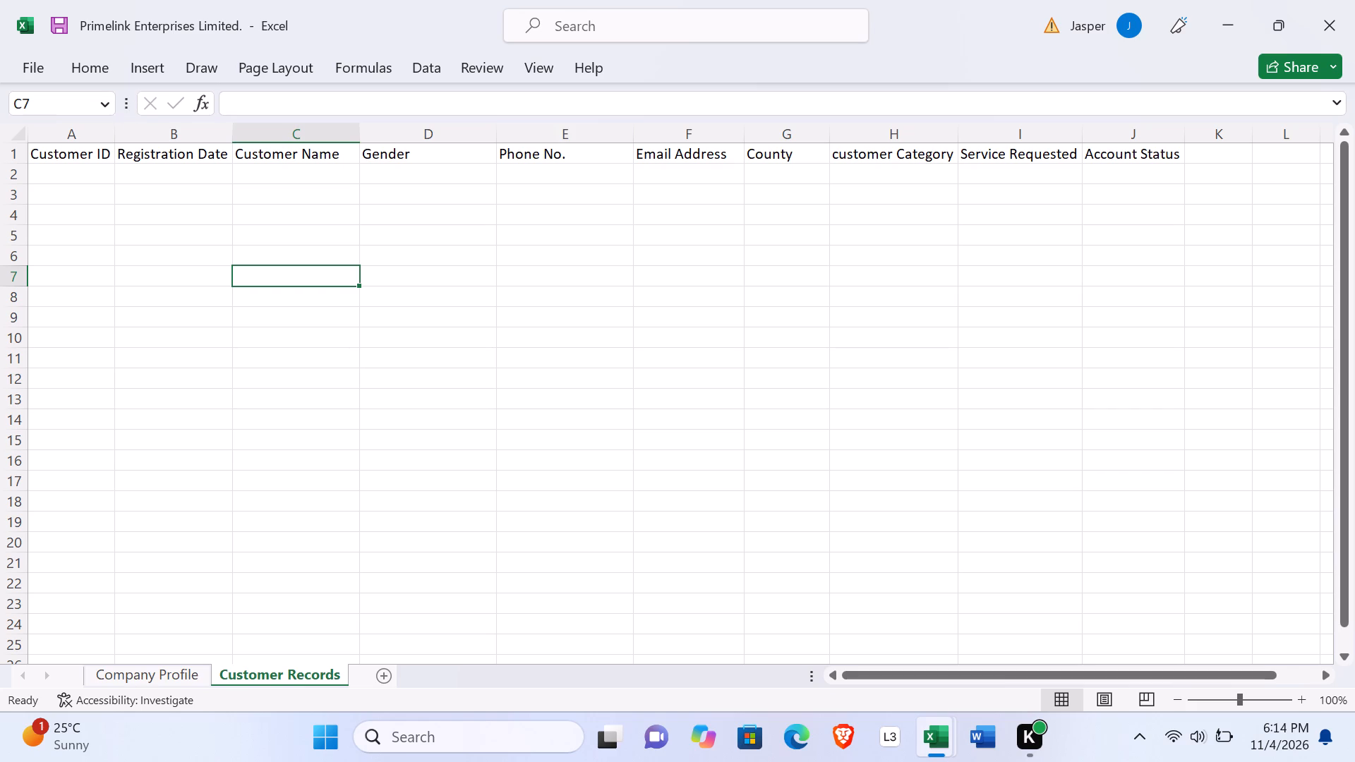
left_click_drag(115, 133, 149, 133)
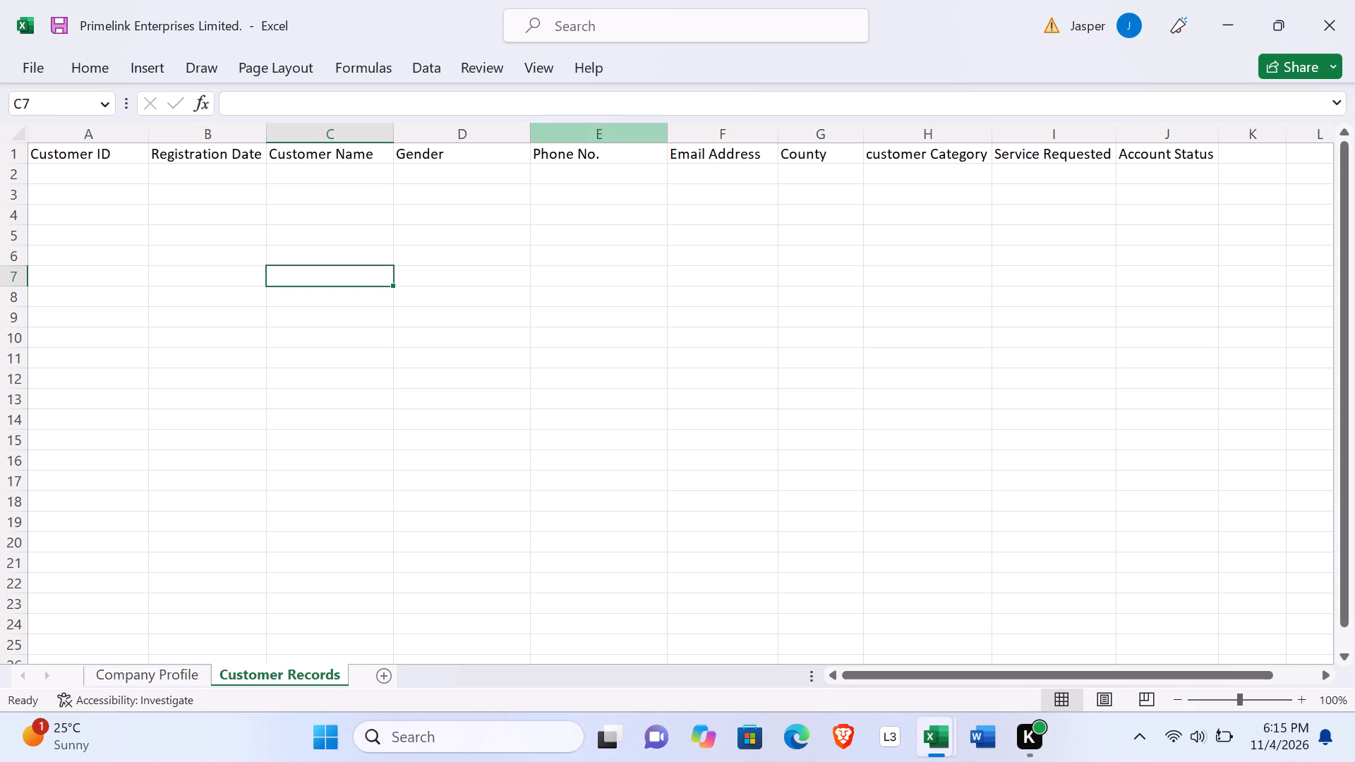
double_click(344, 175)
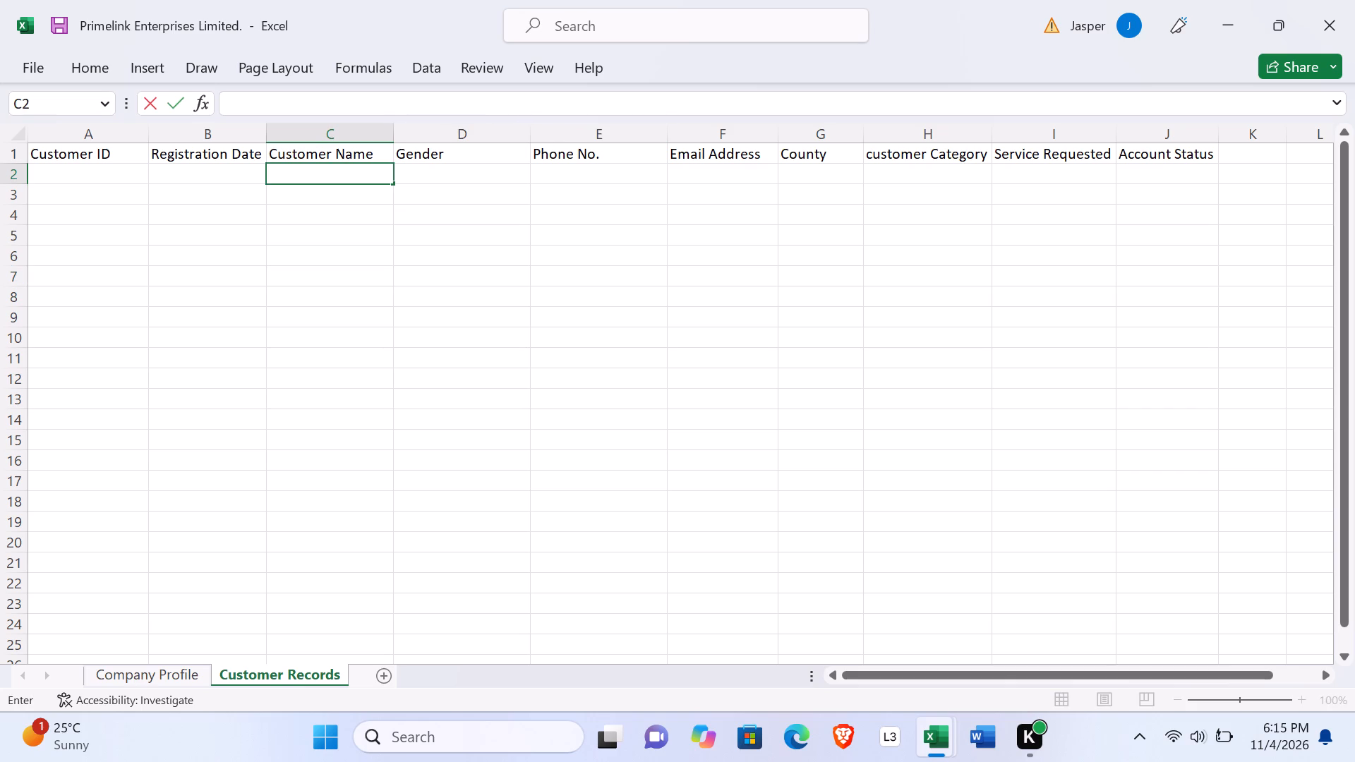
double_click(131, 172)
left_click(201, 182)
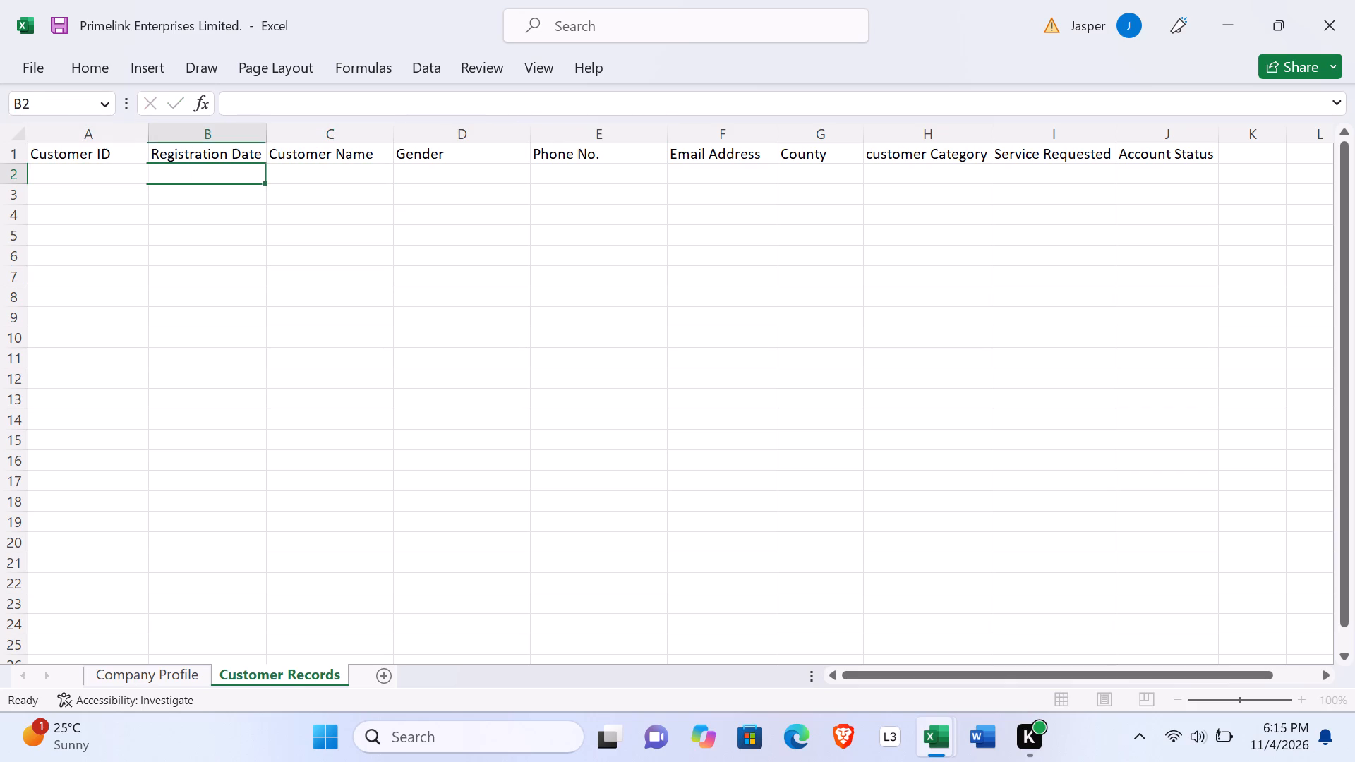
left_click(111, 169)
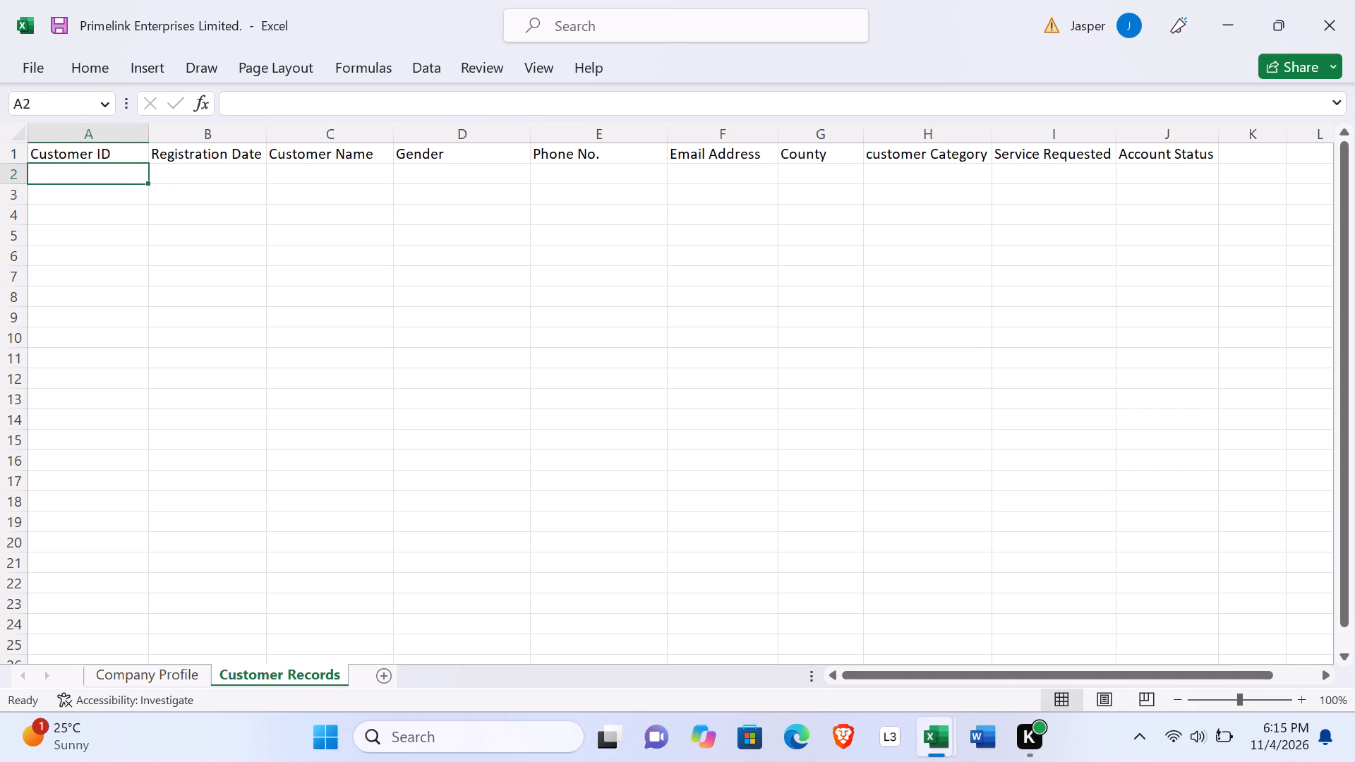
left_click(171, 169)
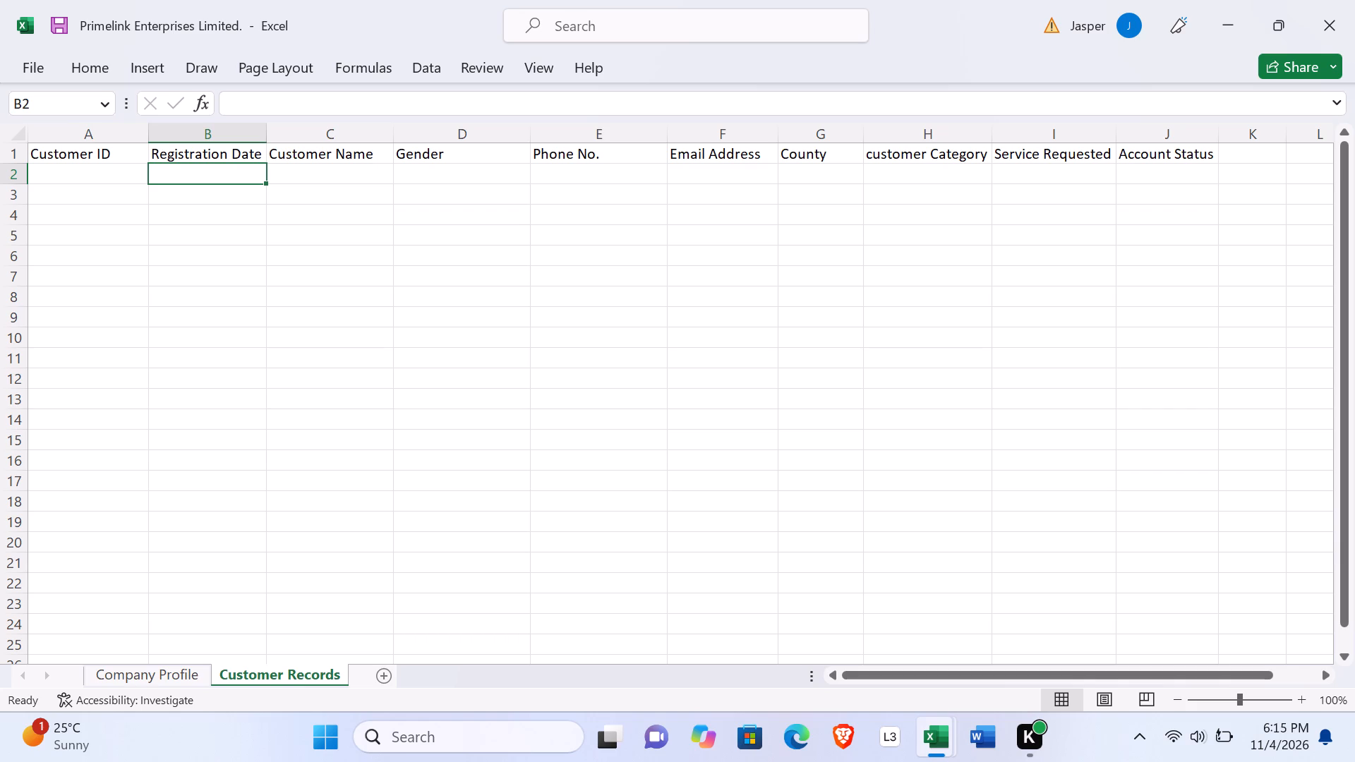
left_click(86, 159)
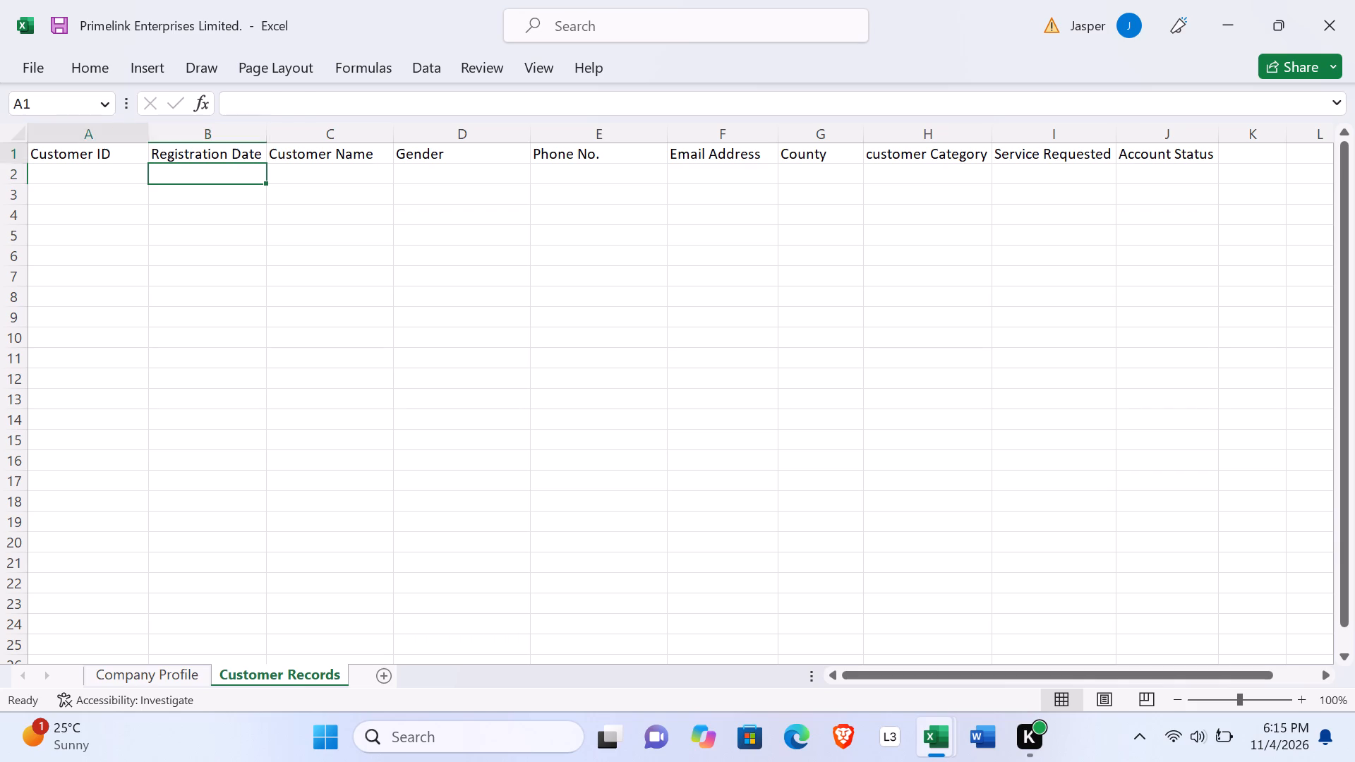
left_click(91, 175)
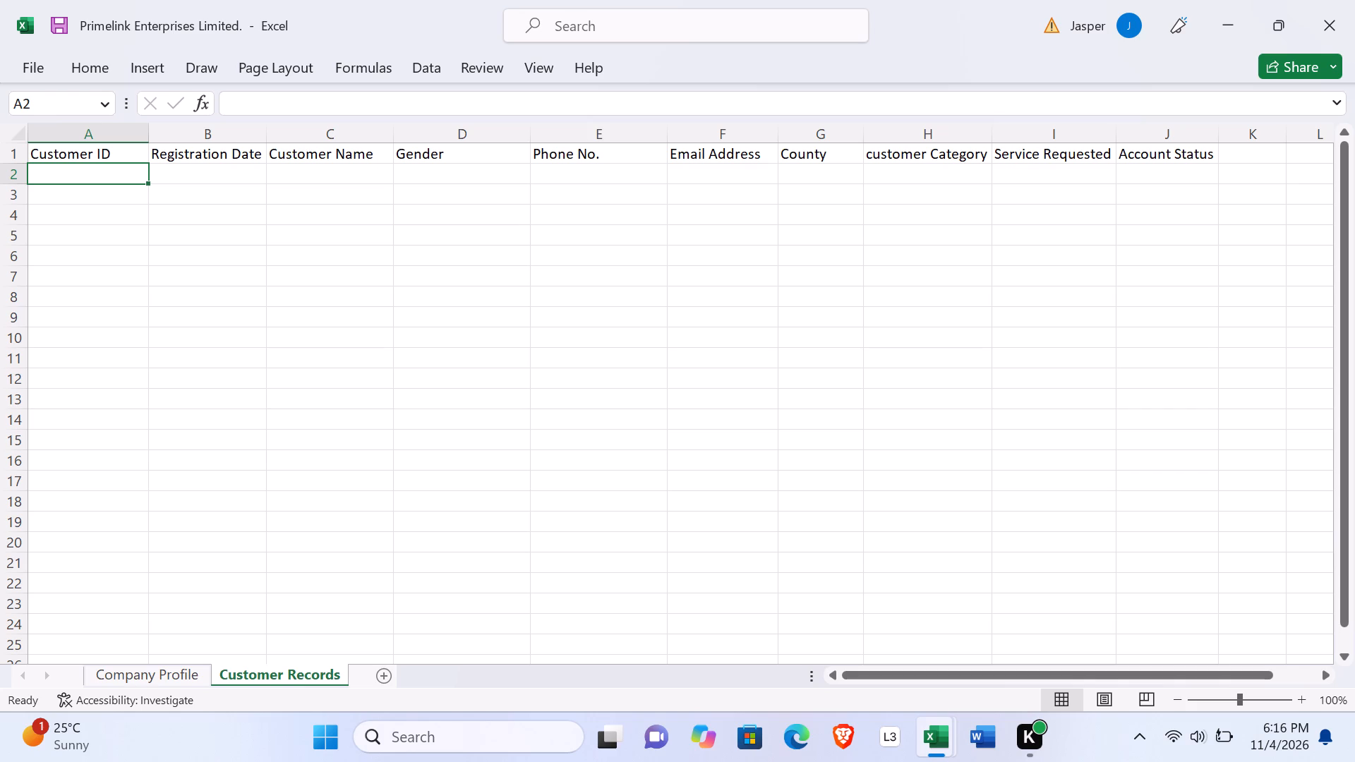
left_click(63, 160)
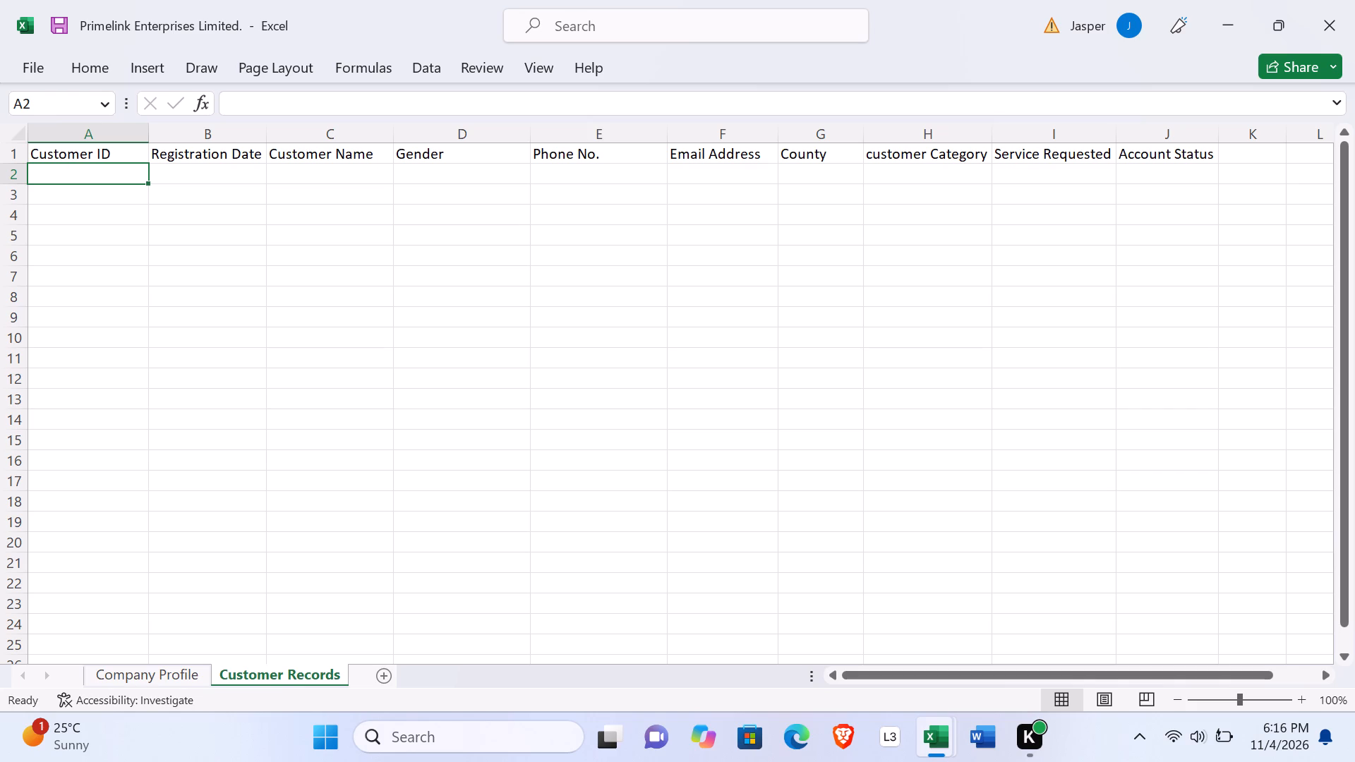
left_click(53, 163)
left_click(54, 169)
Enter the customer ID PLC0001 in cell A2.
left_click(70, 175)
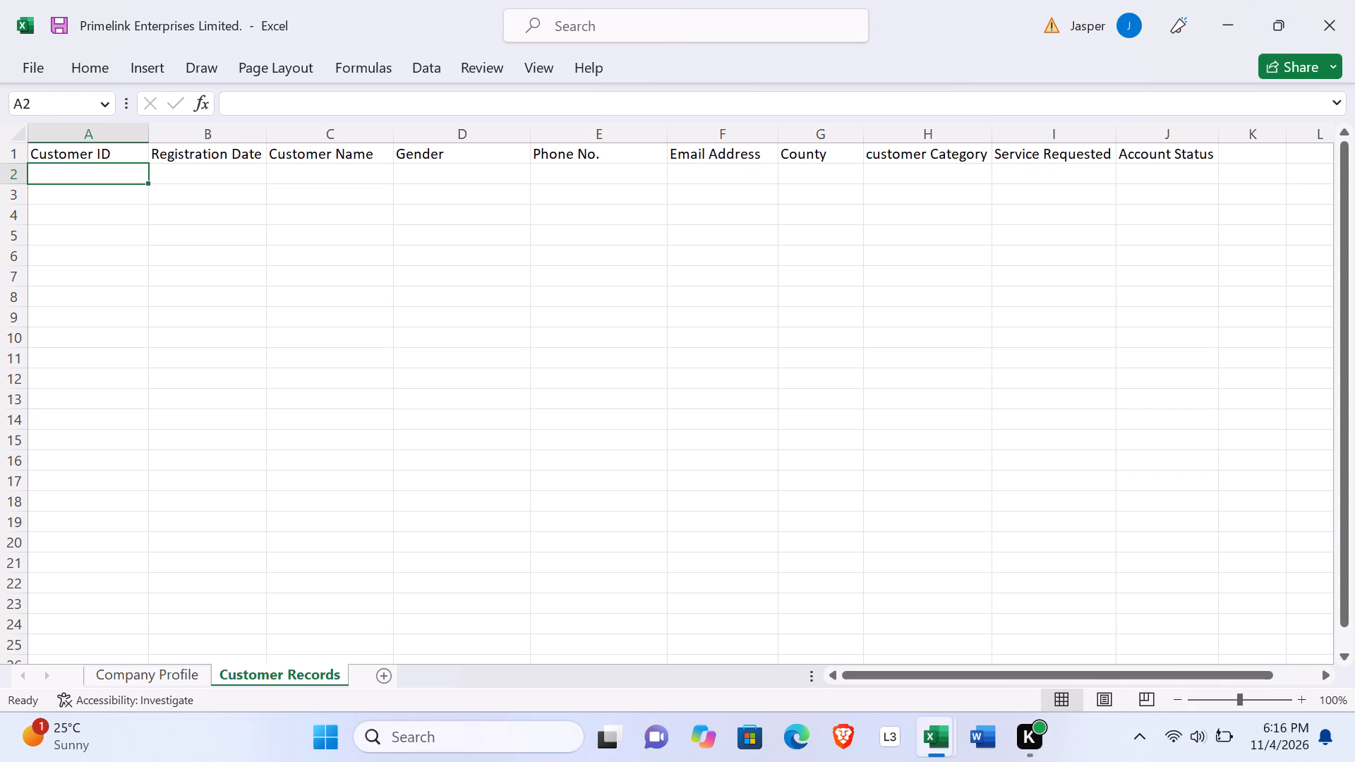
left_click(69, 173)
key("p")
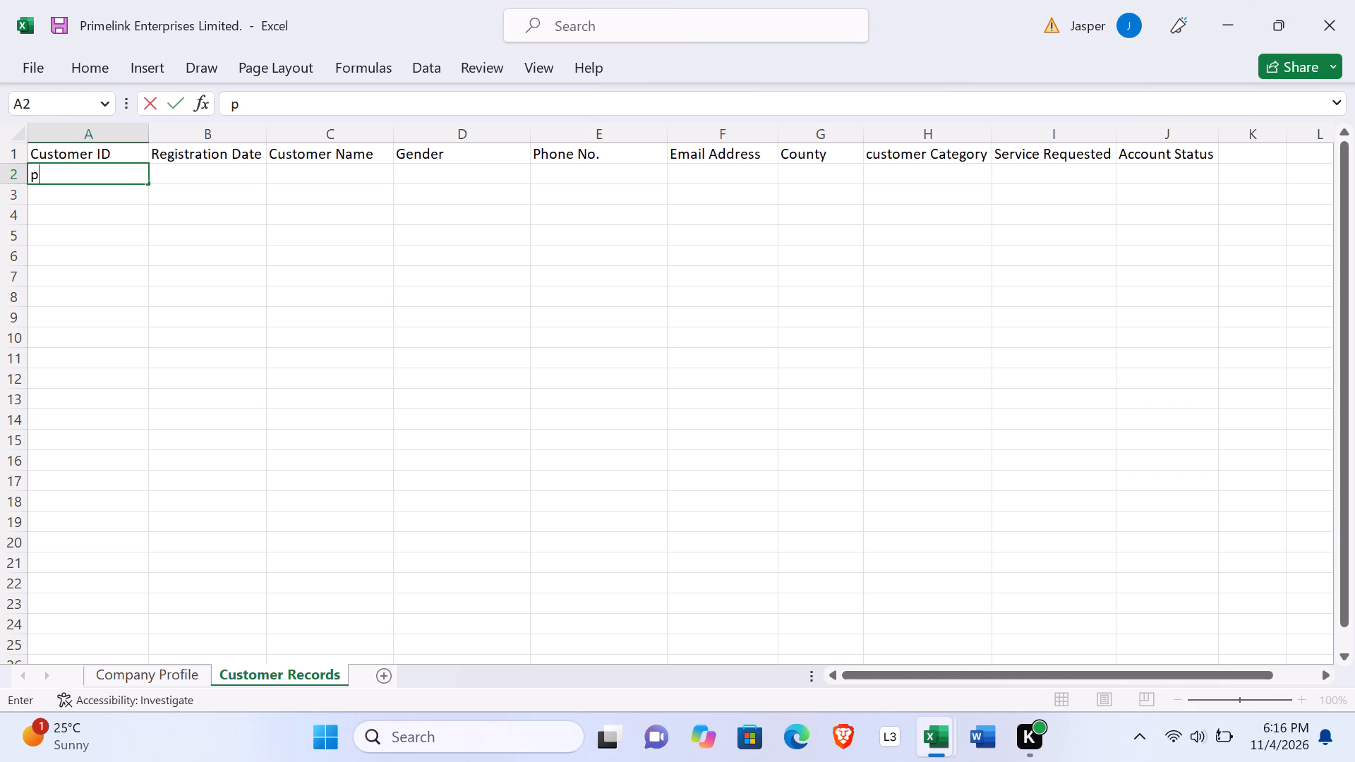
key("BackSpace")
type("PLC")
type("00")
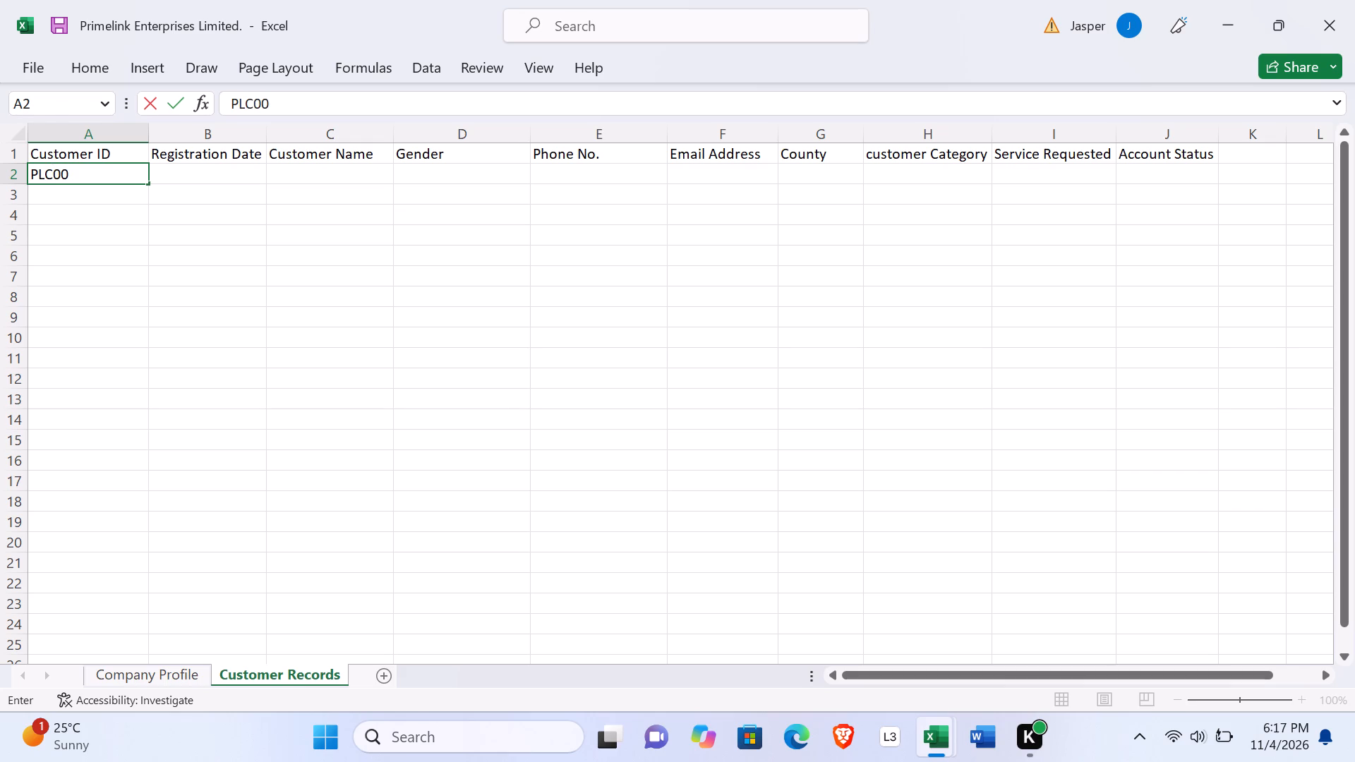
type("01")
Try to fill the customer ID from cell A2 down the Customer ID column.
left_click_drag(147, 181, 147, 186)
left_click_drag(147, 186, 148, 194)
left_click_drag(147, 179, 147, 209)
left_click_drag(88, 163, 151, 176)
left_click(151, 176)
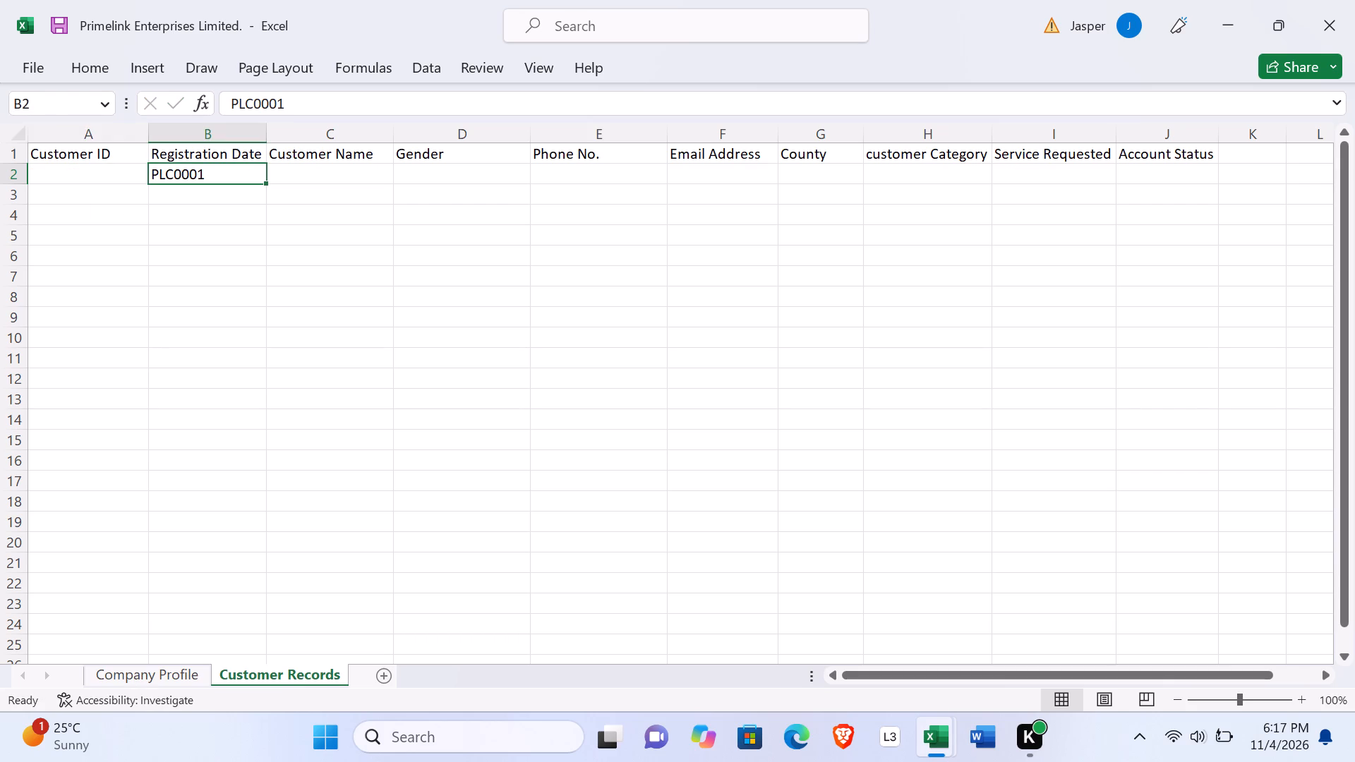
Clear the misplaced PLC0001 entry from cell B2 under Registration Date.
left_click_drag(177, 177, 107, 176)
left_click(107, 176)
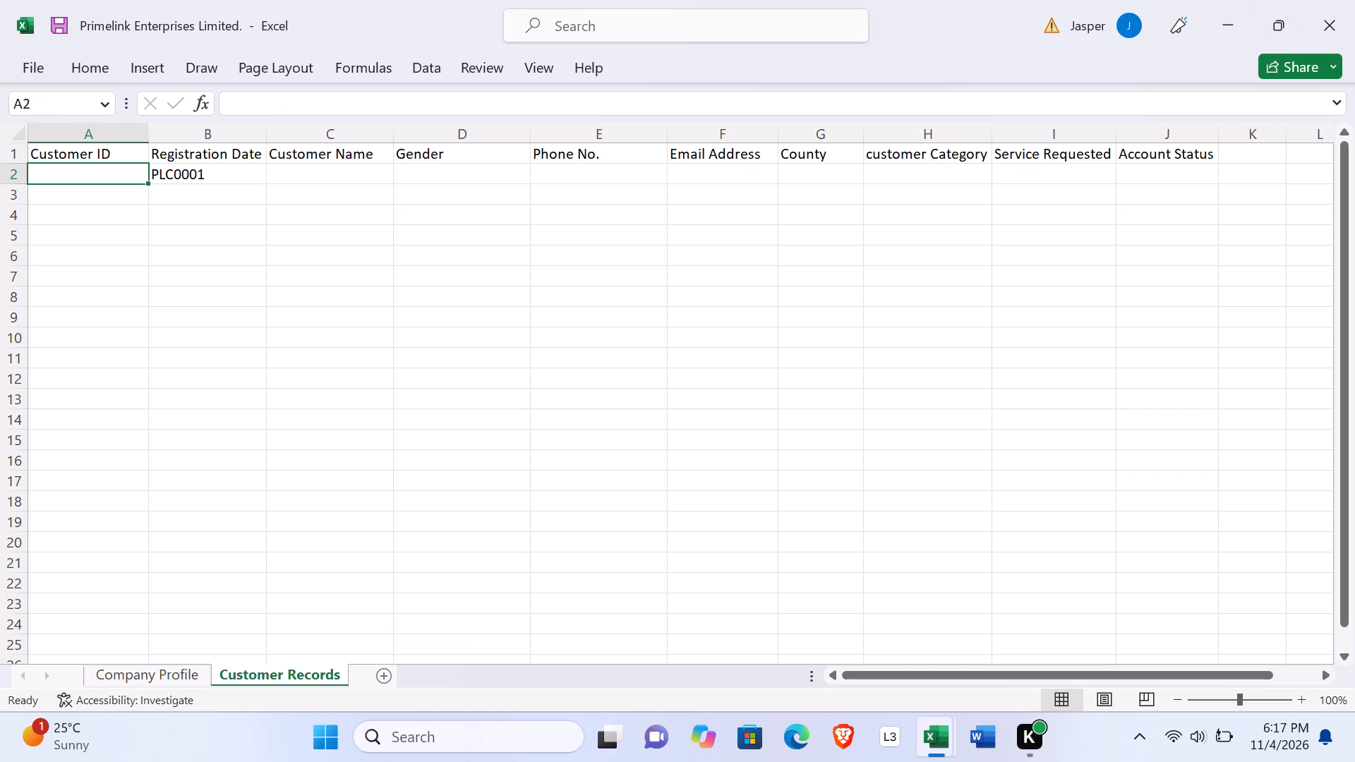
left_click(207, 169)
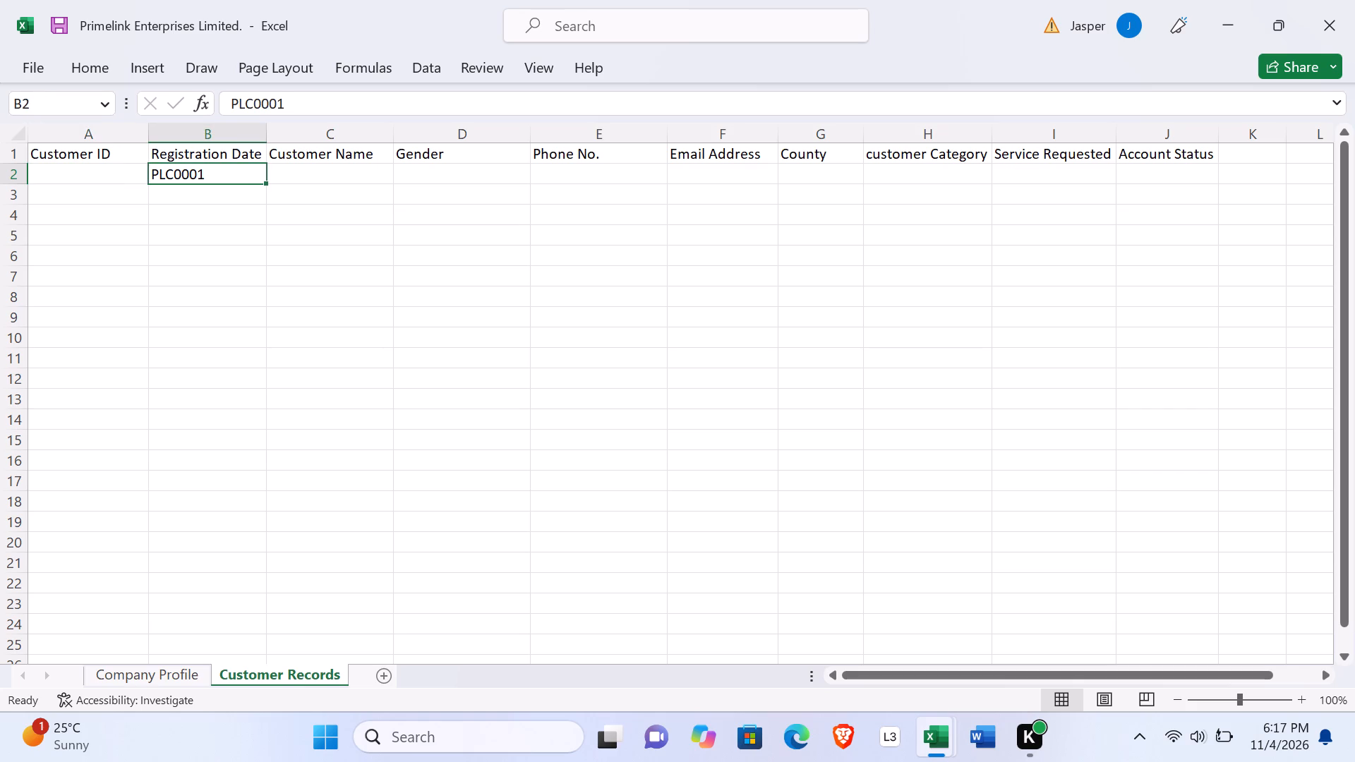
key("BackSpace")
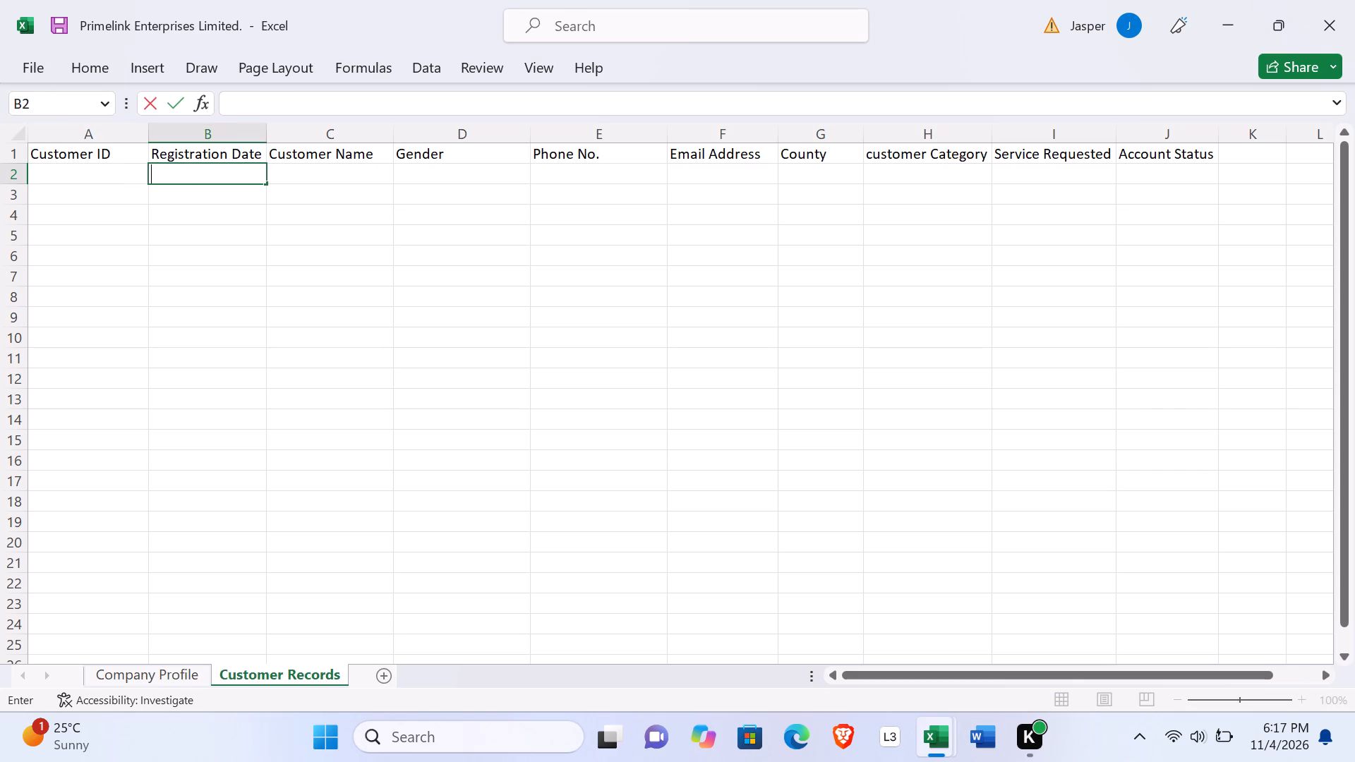
Enter the customer ID PLC0001 in cell A2 under Customer ID.
left_click(61, 174)
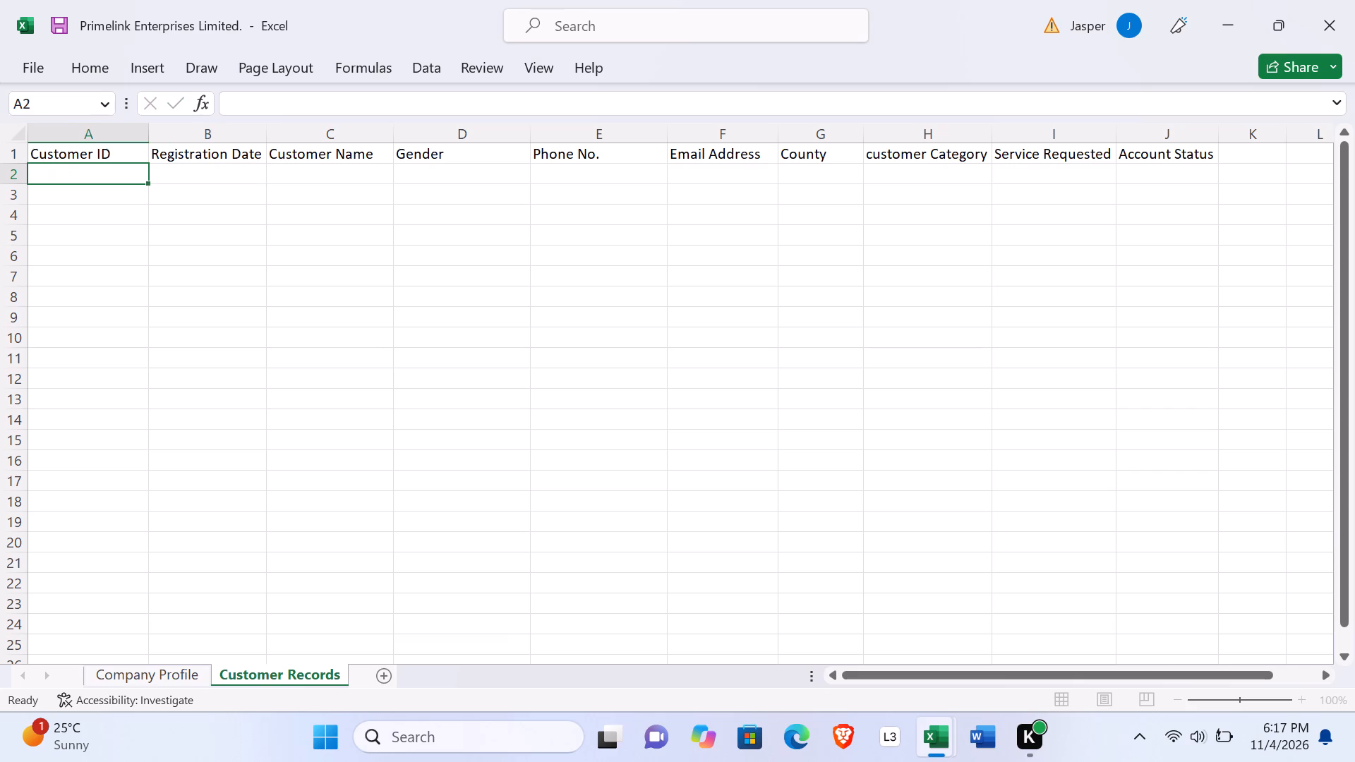
key("p")
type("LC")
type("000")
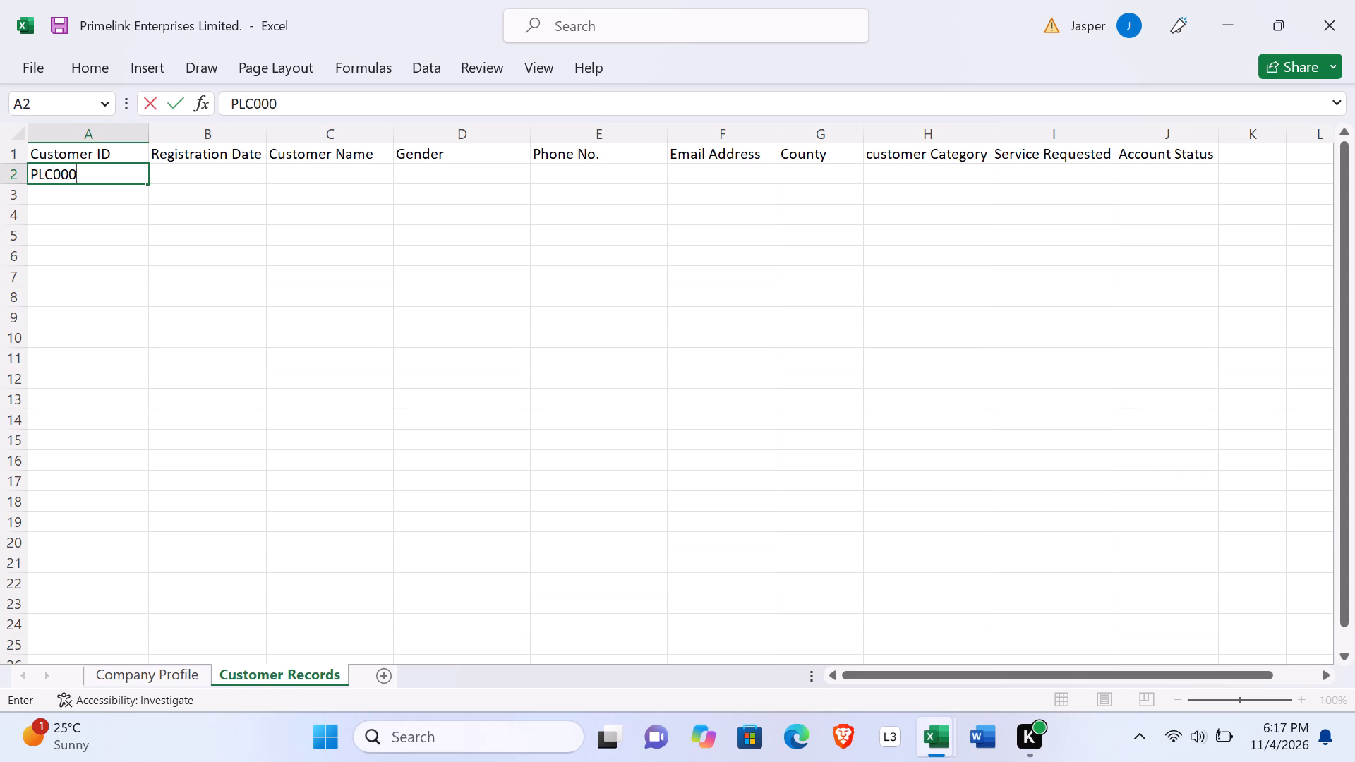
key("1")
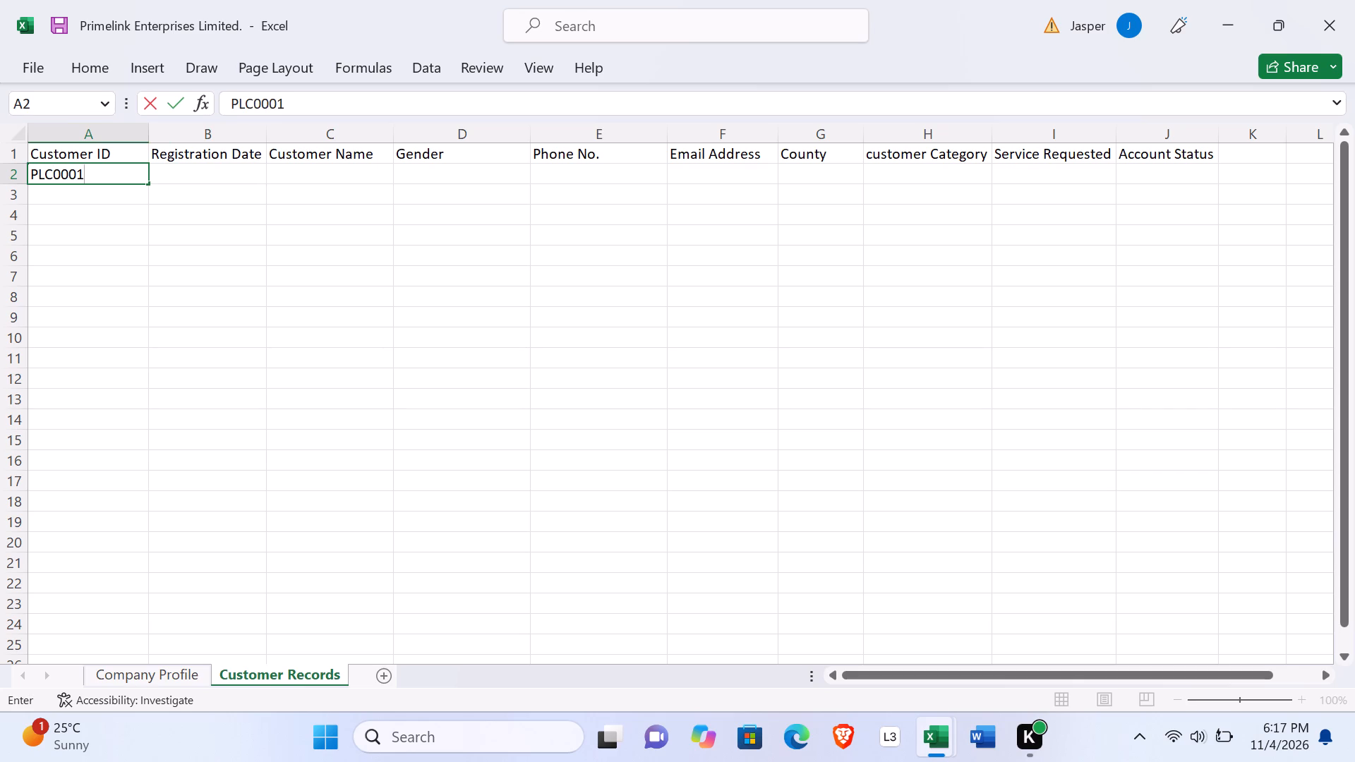
Fill the customer ID series from PLC0001 in cell A2 down the Customer ID column to PLC0050 in cell A51.
left_click(107, 209)
left_click(128, 172)
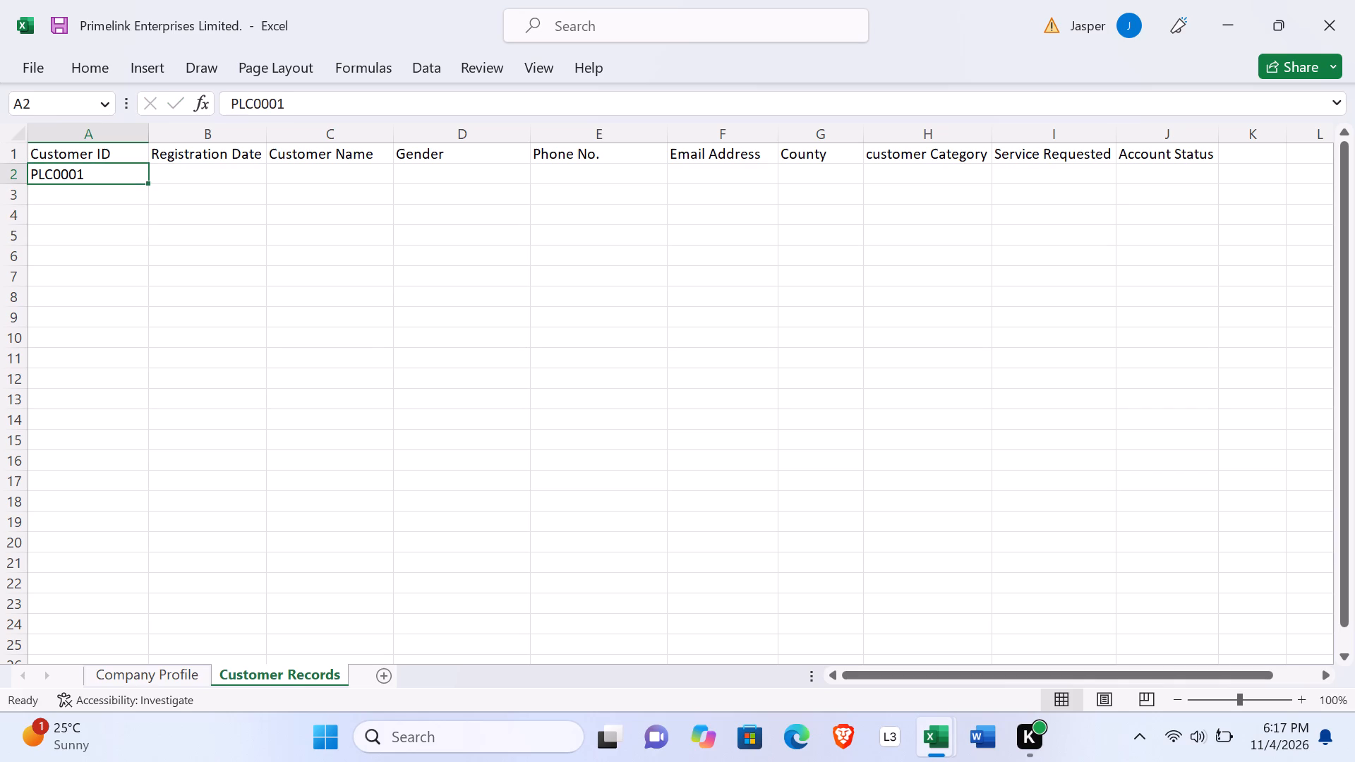
left_click_drag(148, 181, 143, 222)
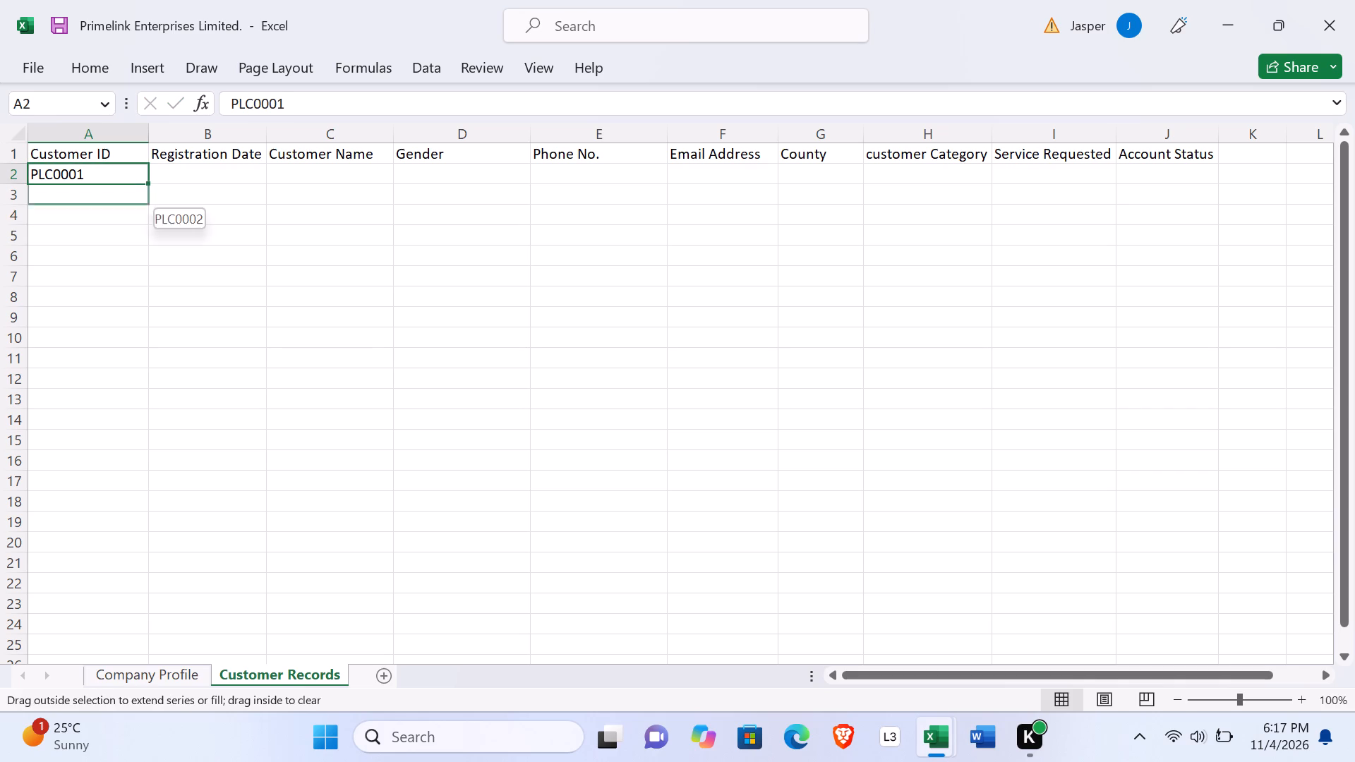
left_click_drag(143, 222, 162, 628)
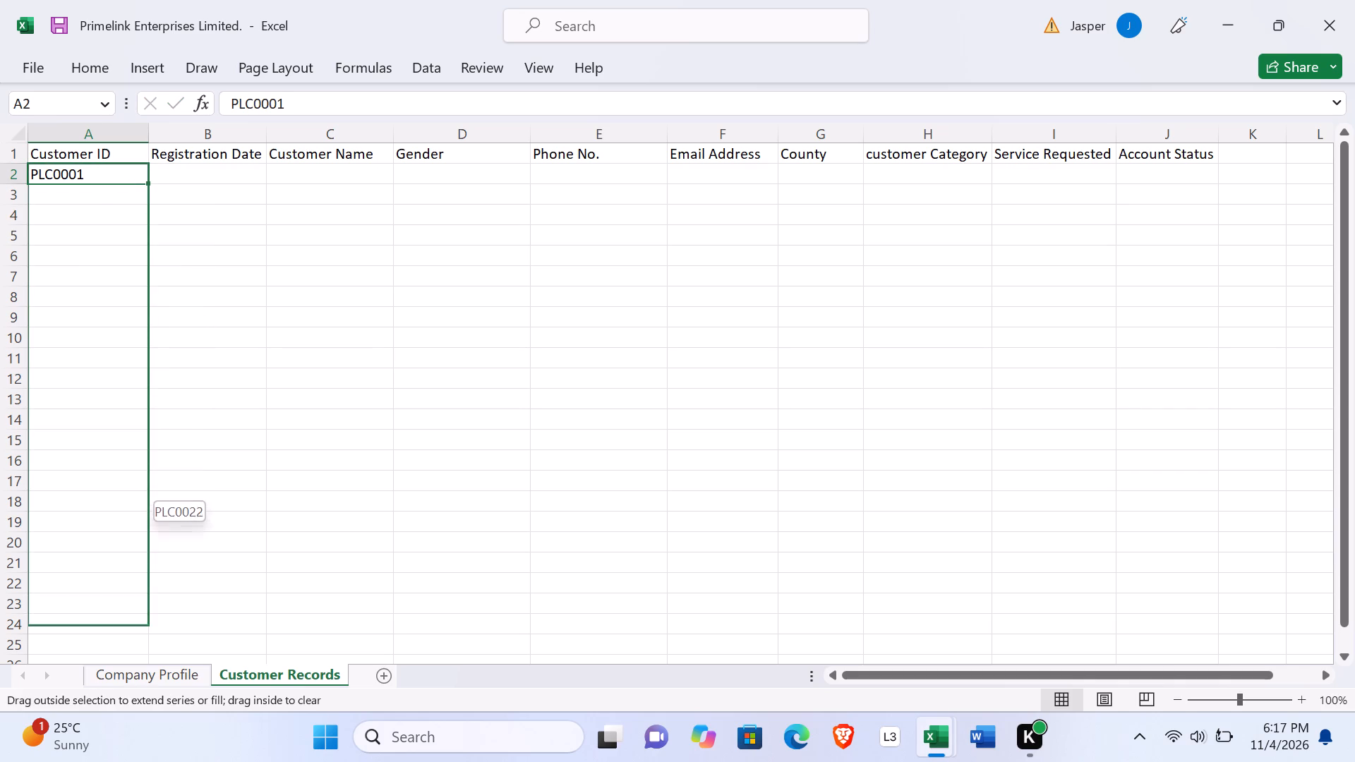
left_click_drag(162, 628, 157, 672)
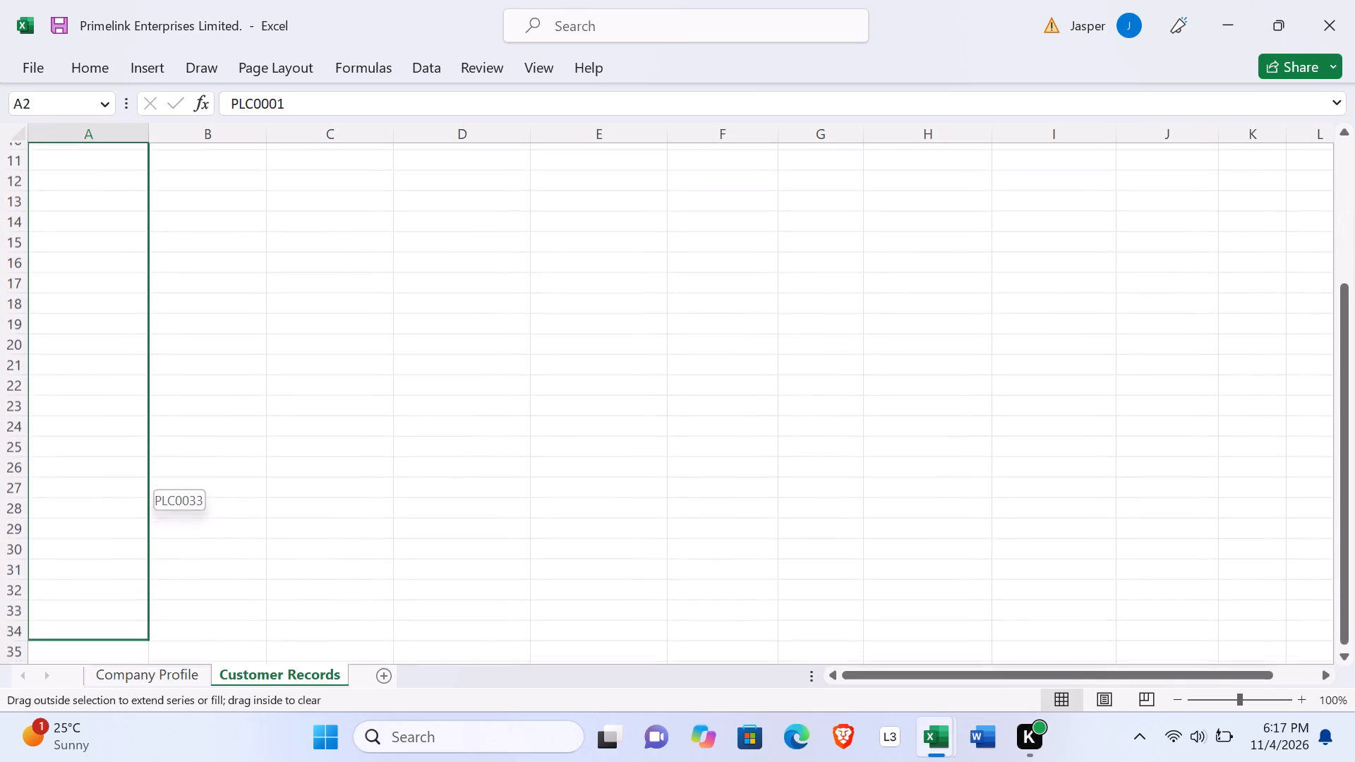
left_click_drag(157, 672, 126, 485)
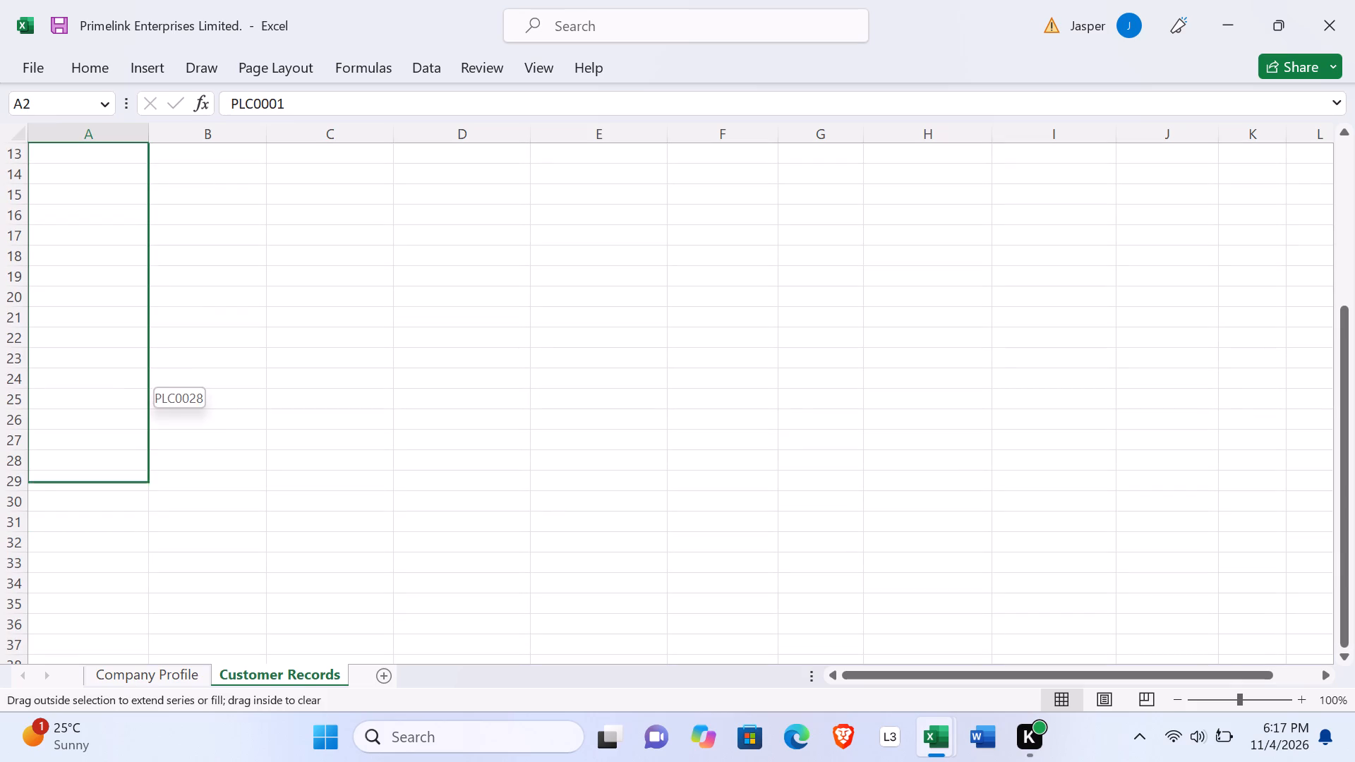
left_click_drag(126, 485, 135, 531)
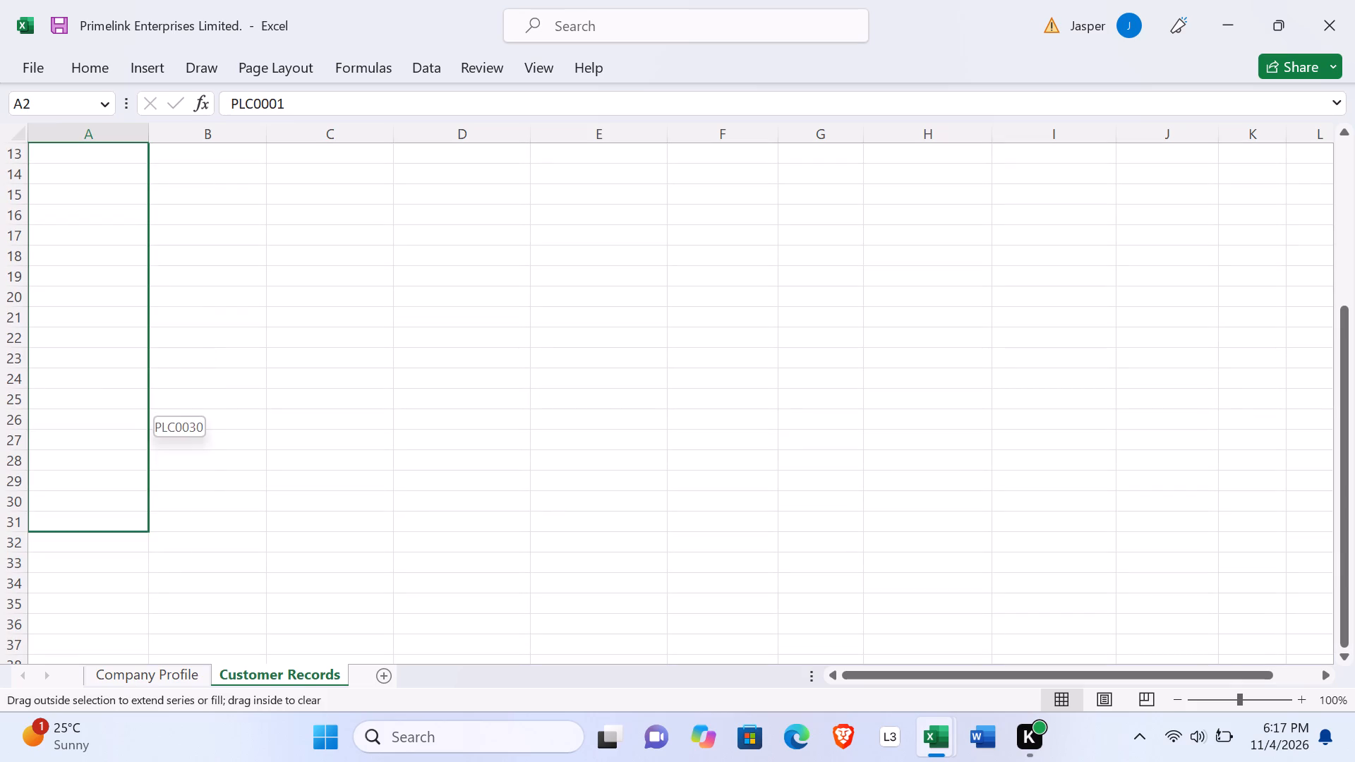
left_click_drag(135, 531, 147, 683)
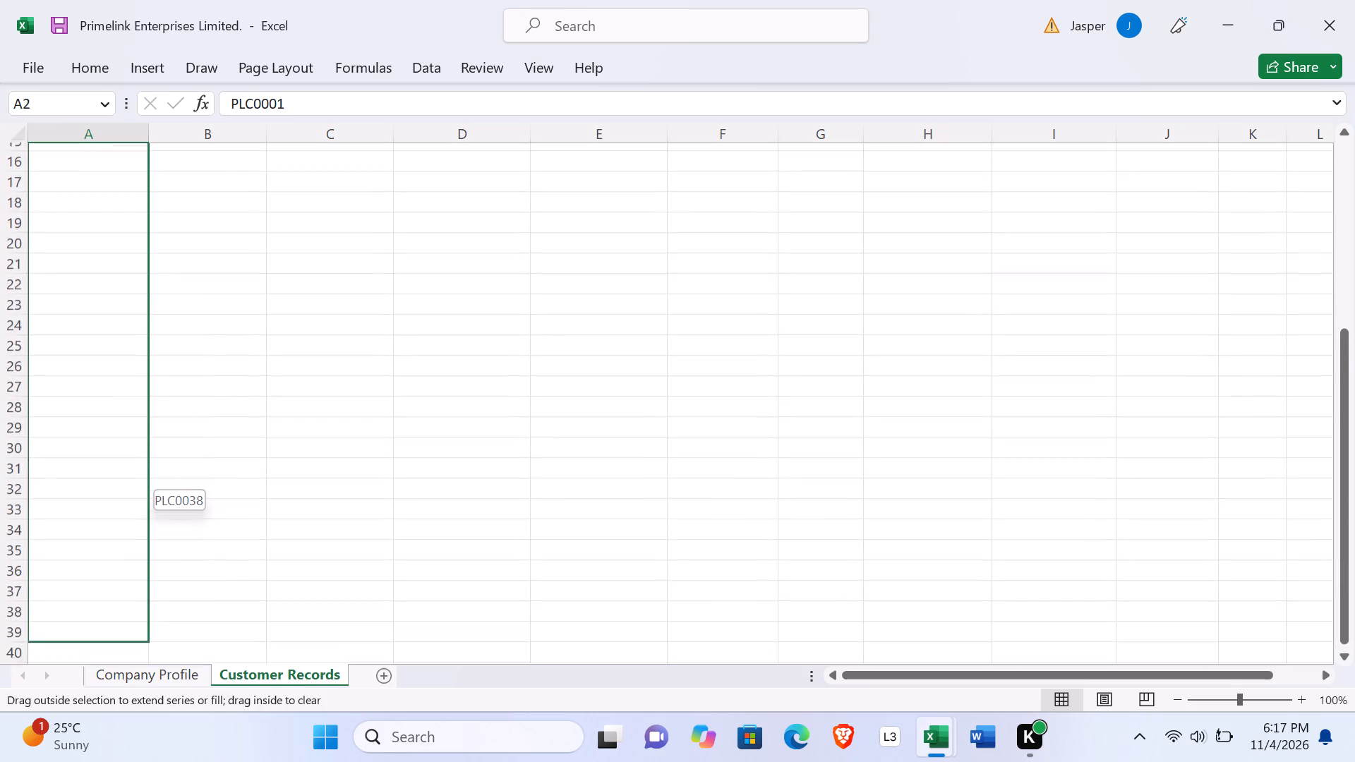
left_click_drag(147, 683, 143, 634)
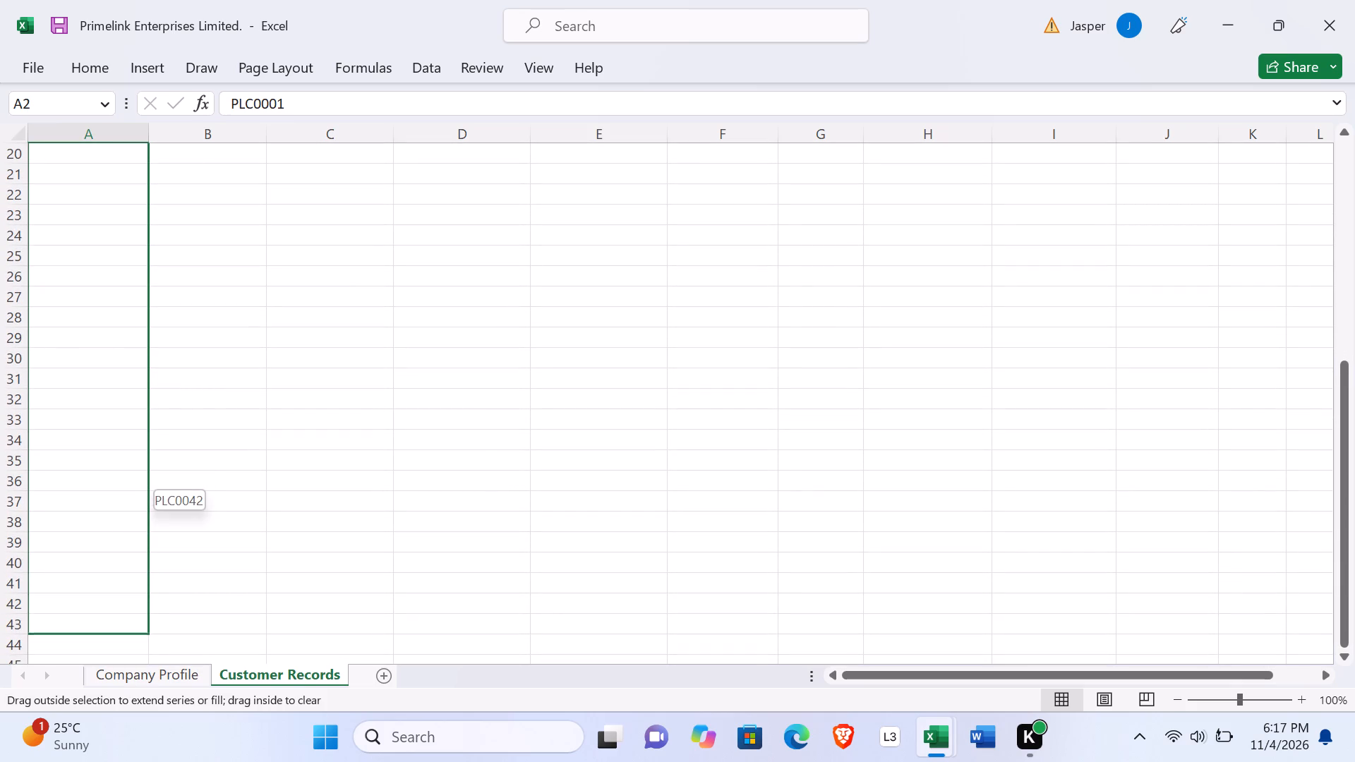
left_click_drag(143, 634, 145, 646)
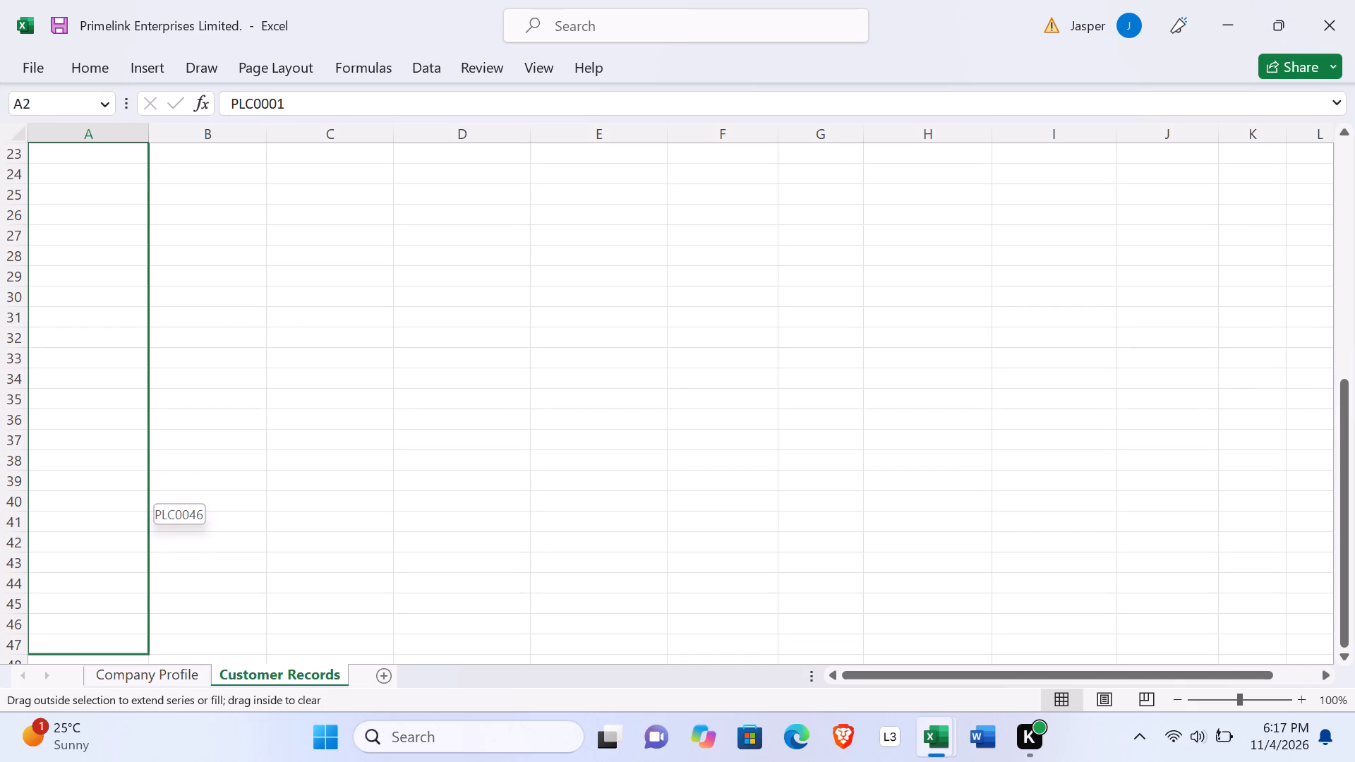
left_click_drag(145, 646, 148, 667)
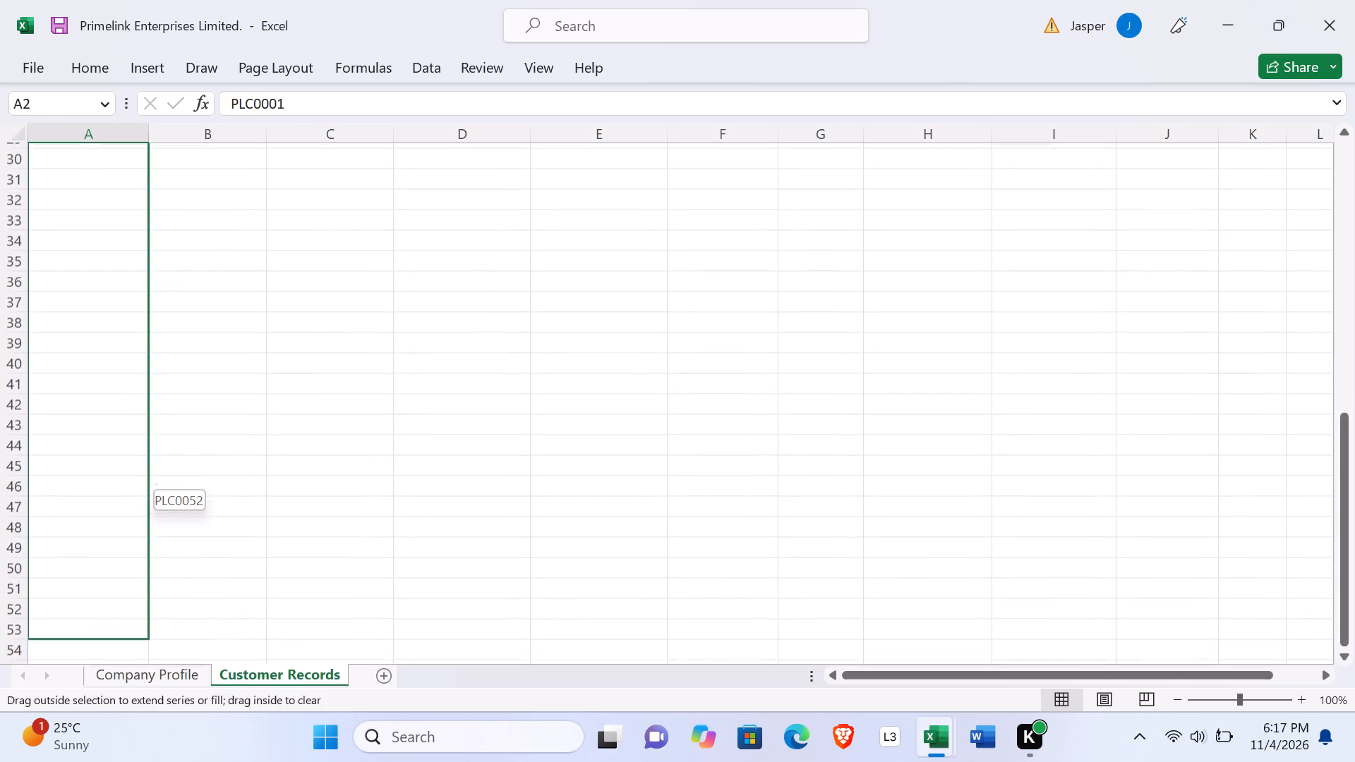
left_click_drag(148, 667, 144, 610)
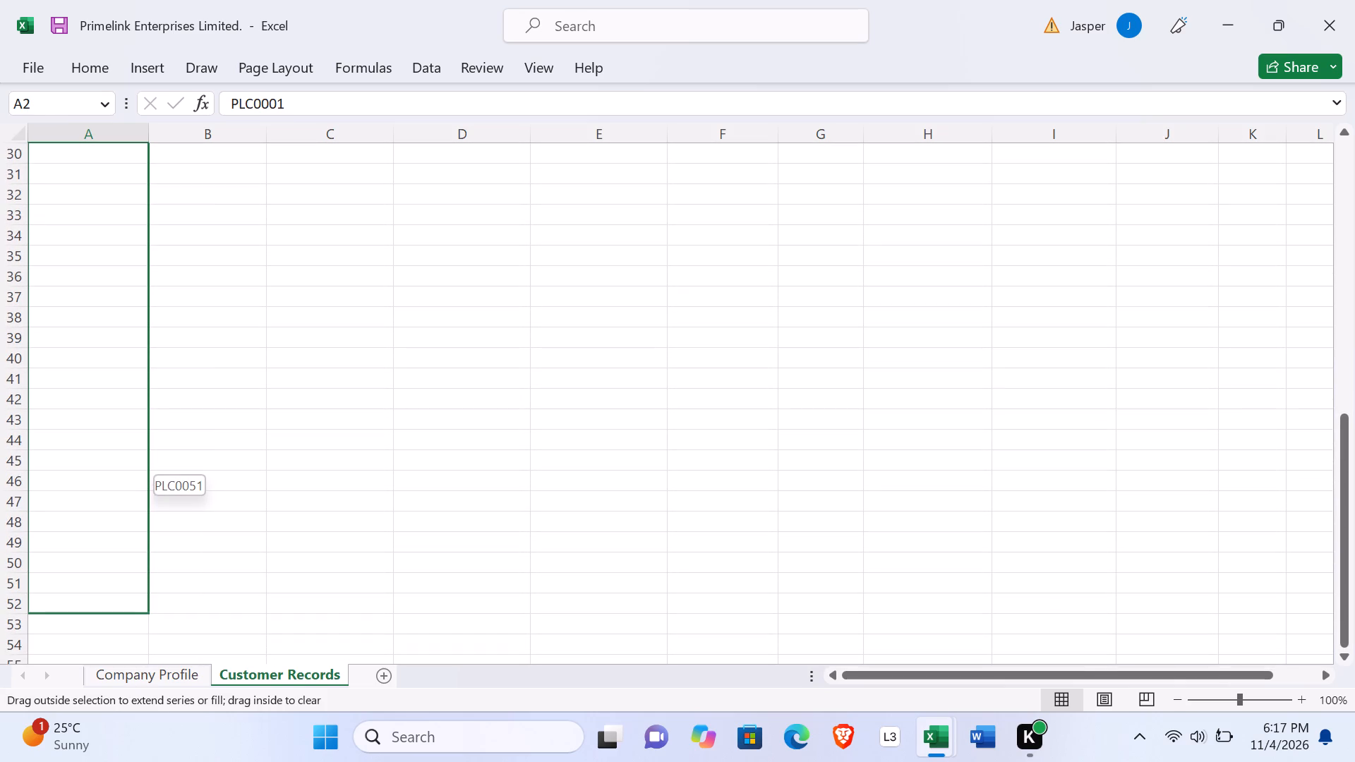
left_click_drag(144, 610, 144, 590)
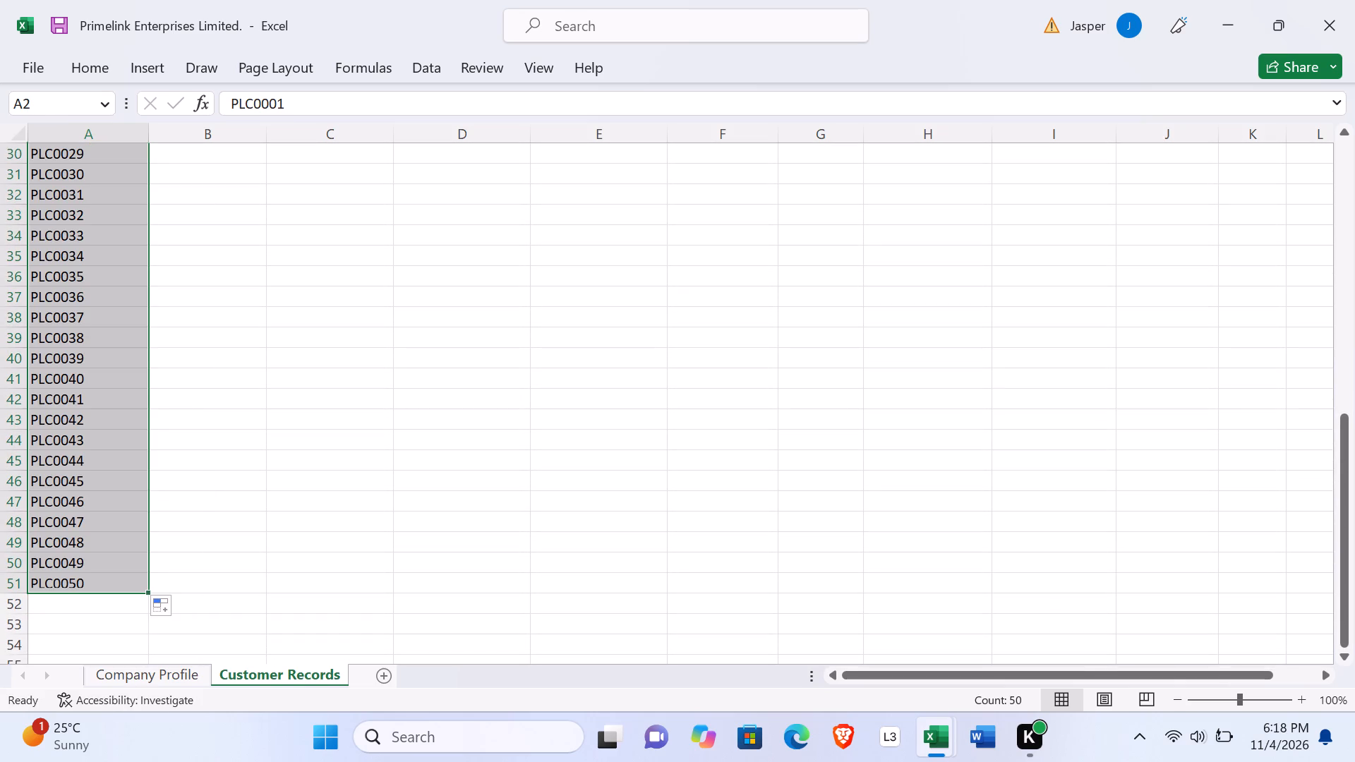
scroll(207, 454, "up", 2)
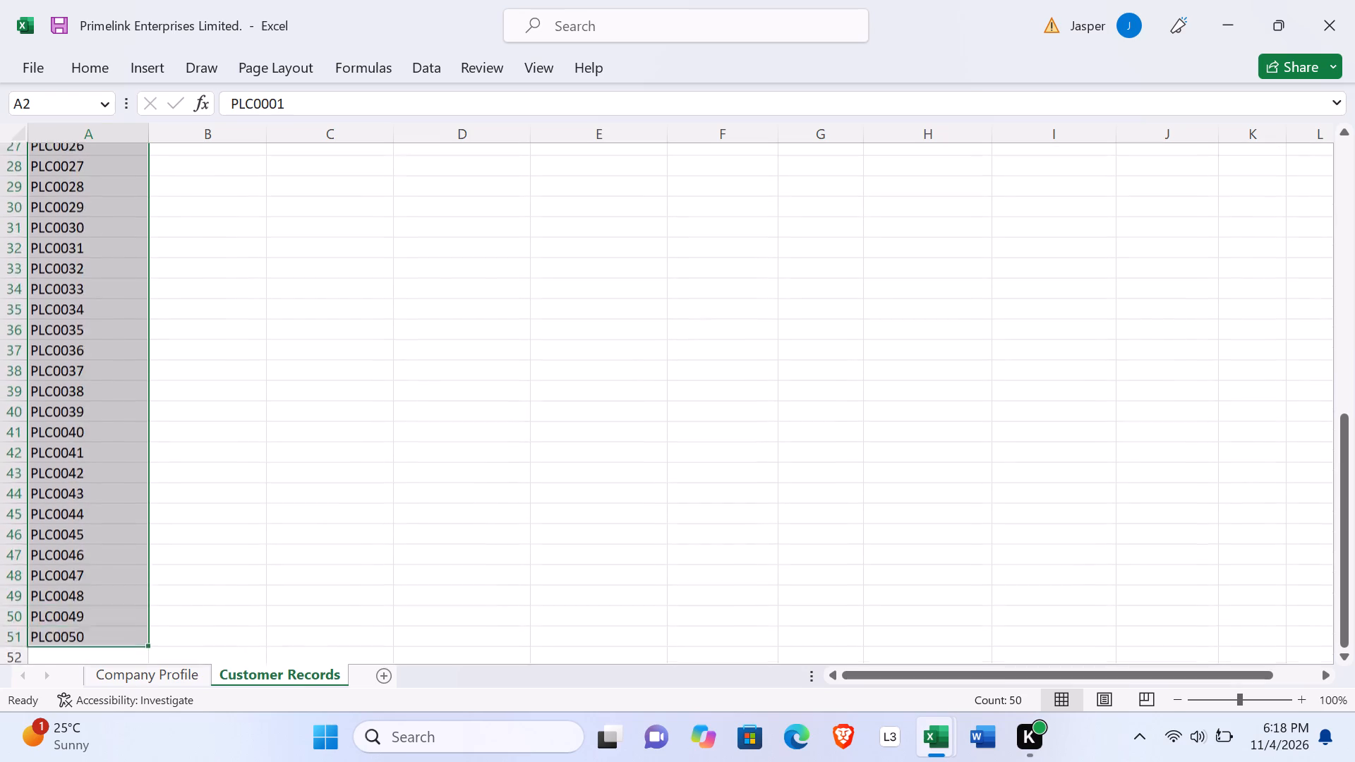
scroll(207, 454, "up", 2)
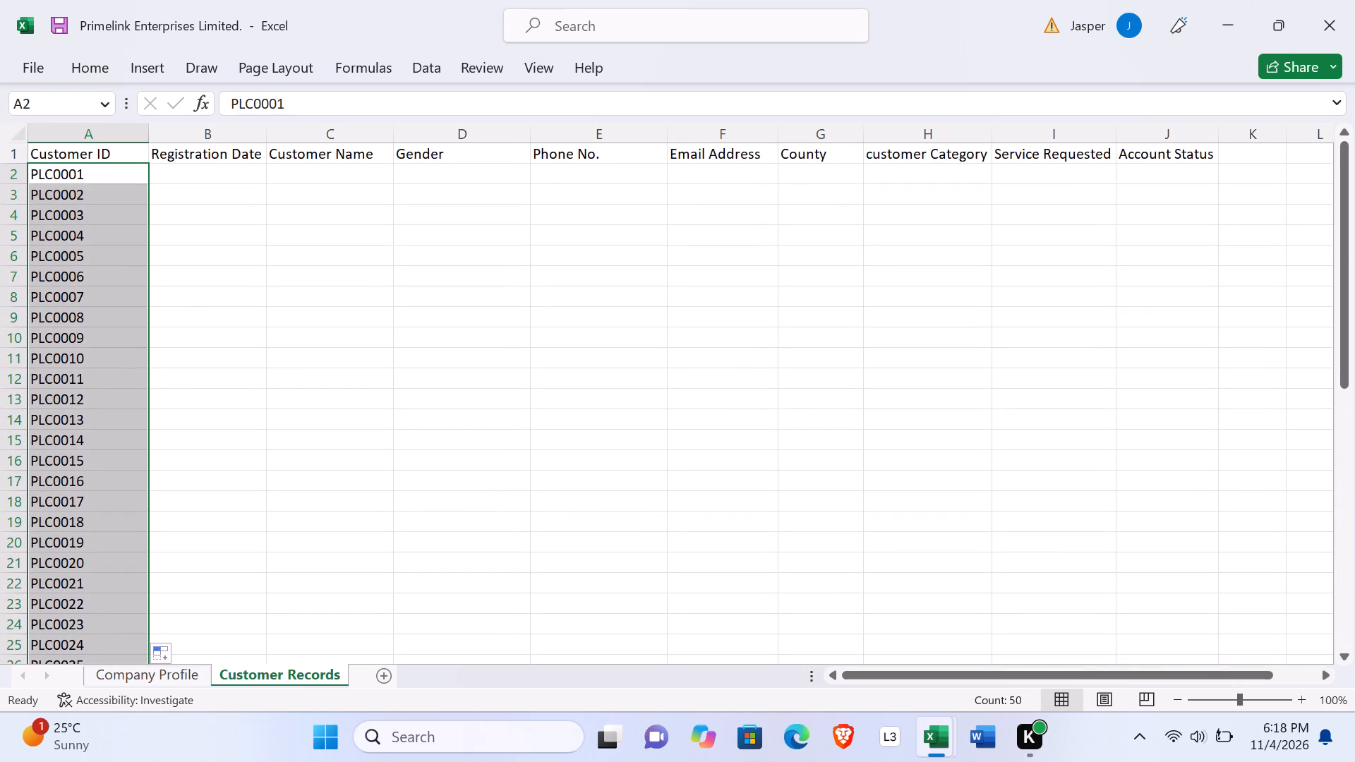
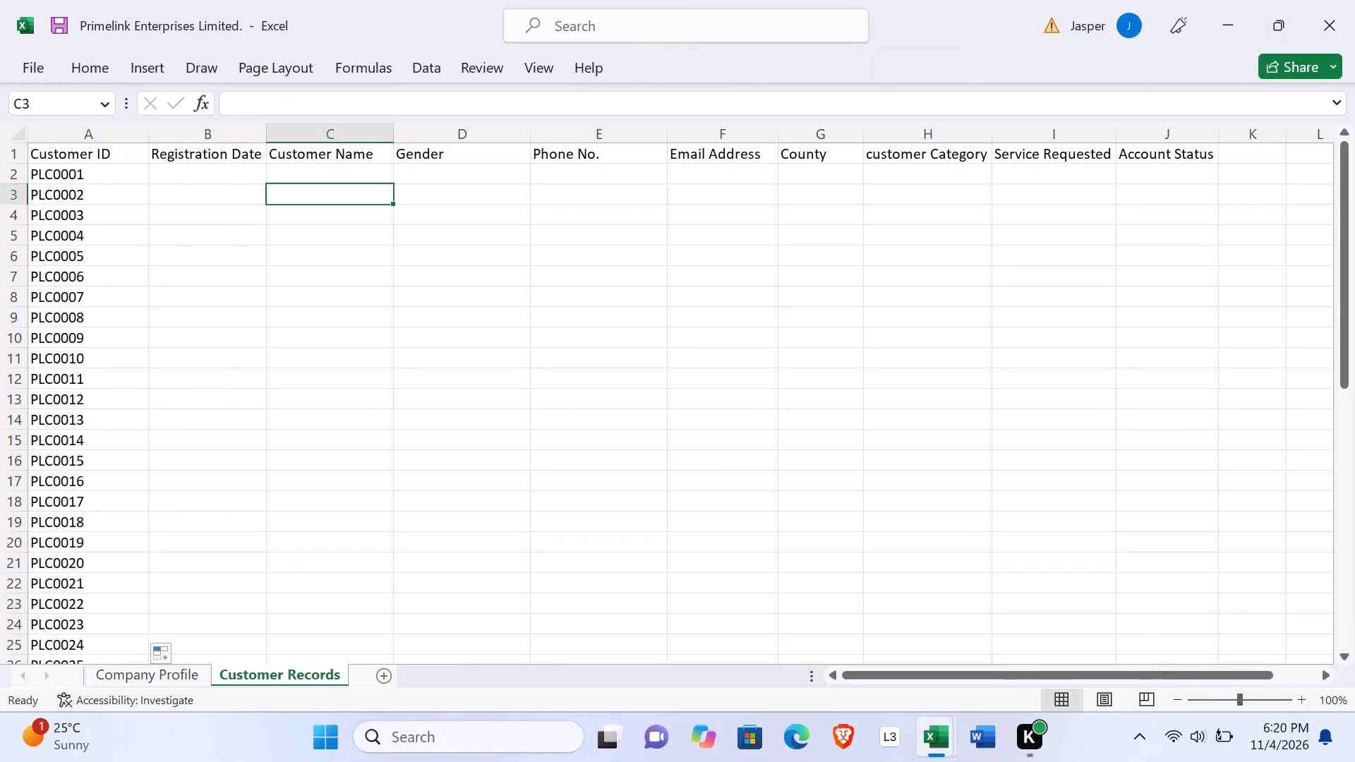
left_click(223, 171)
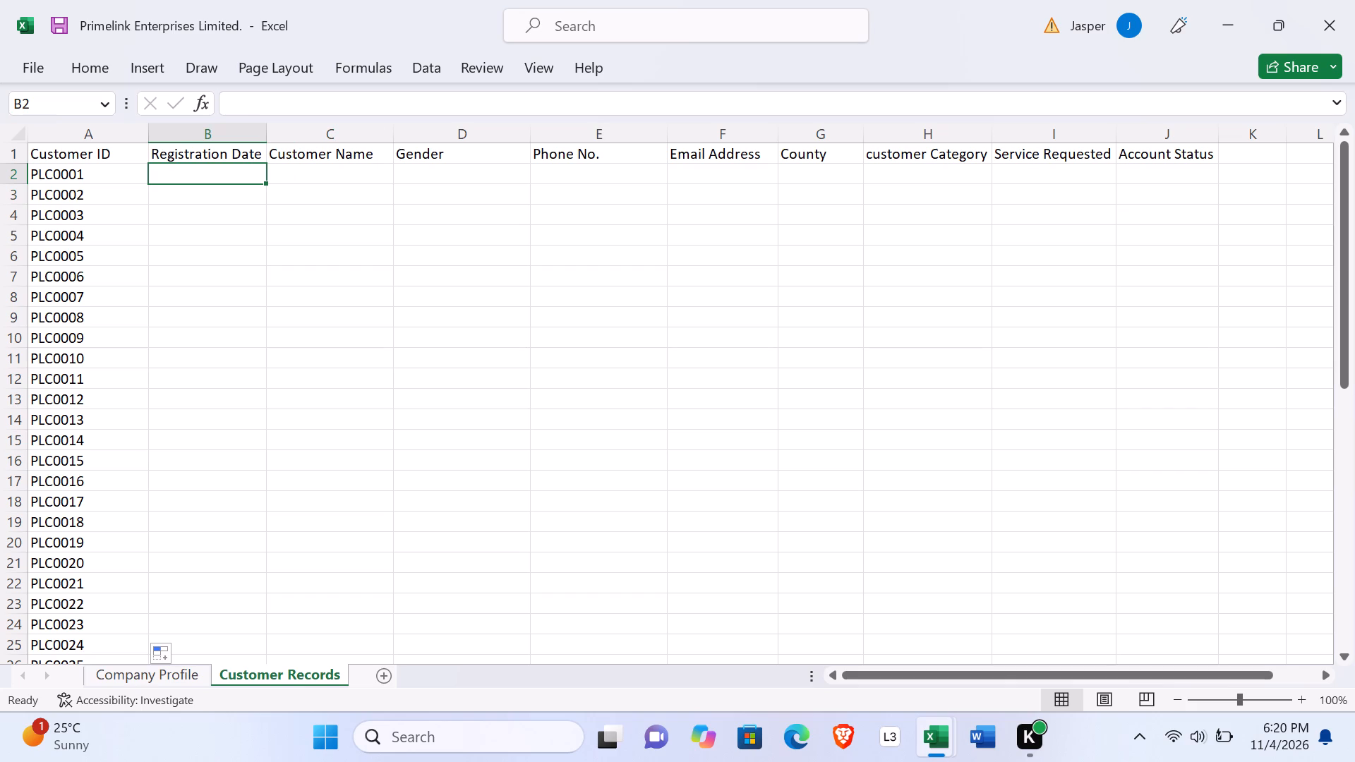
left_click(179, 174)
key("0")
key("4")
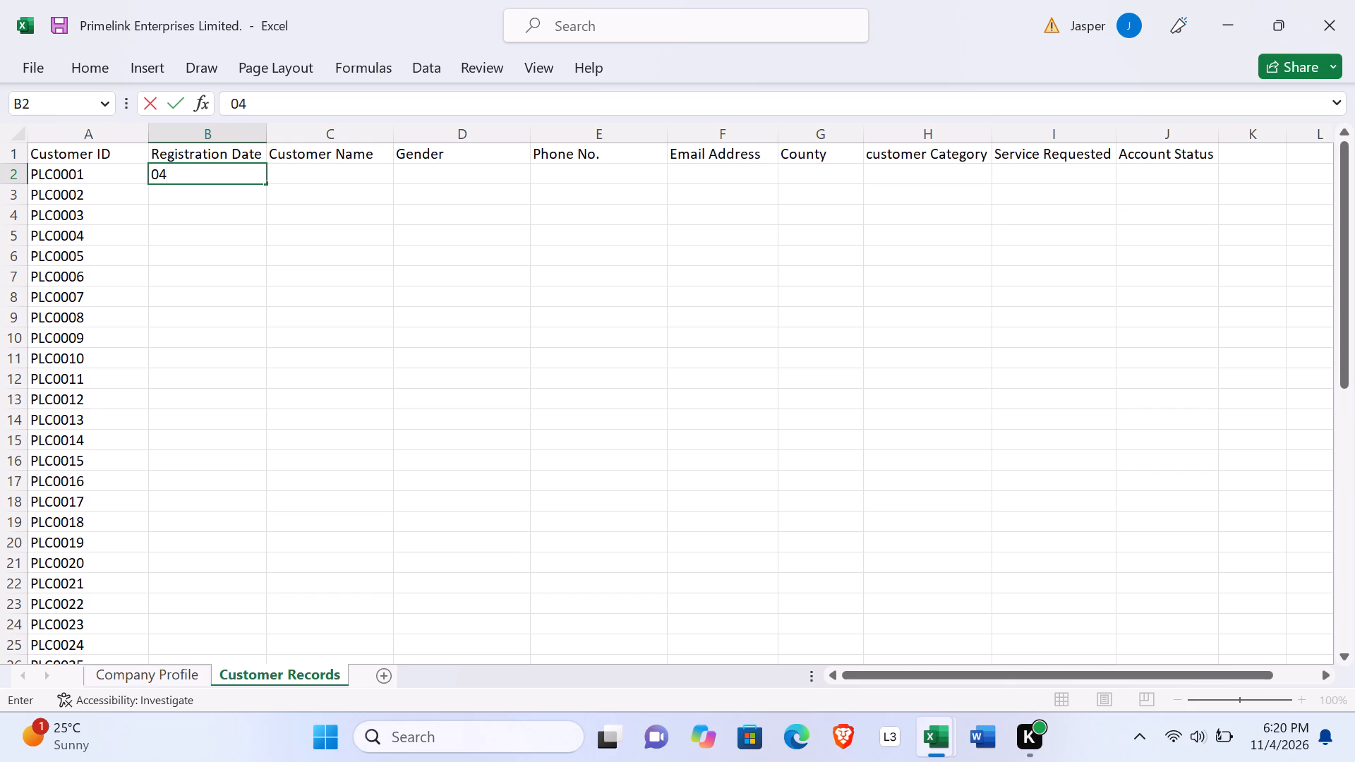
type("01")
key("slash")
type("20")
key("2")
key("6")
left_click(169, 170)
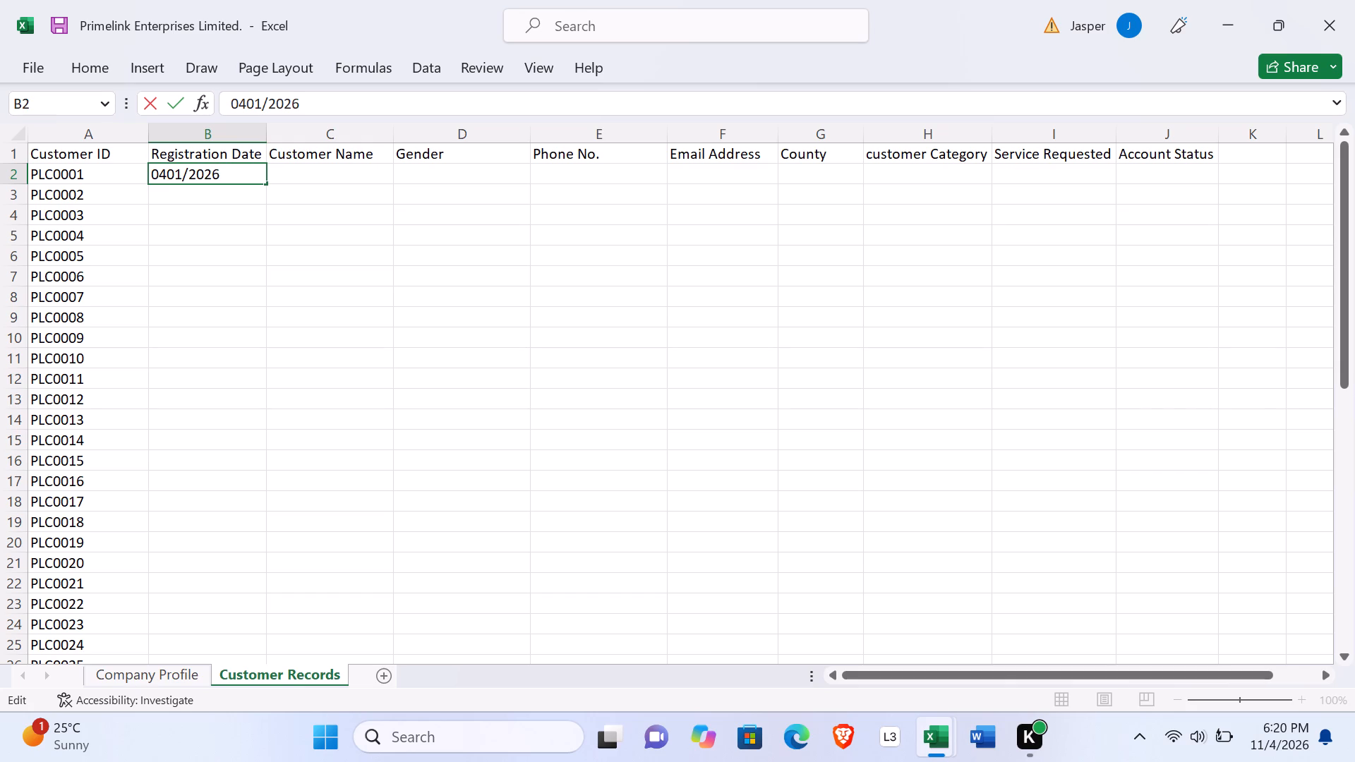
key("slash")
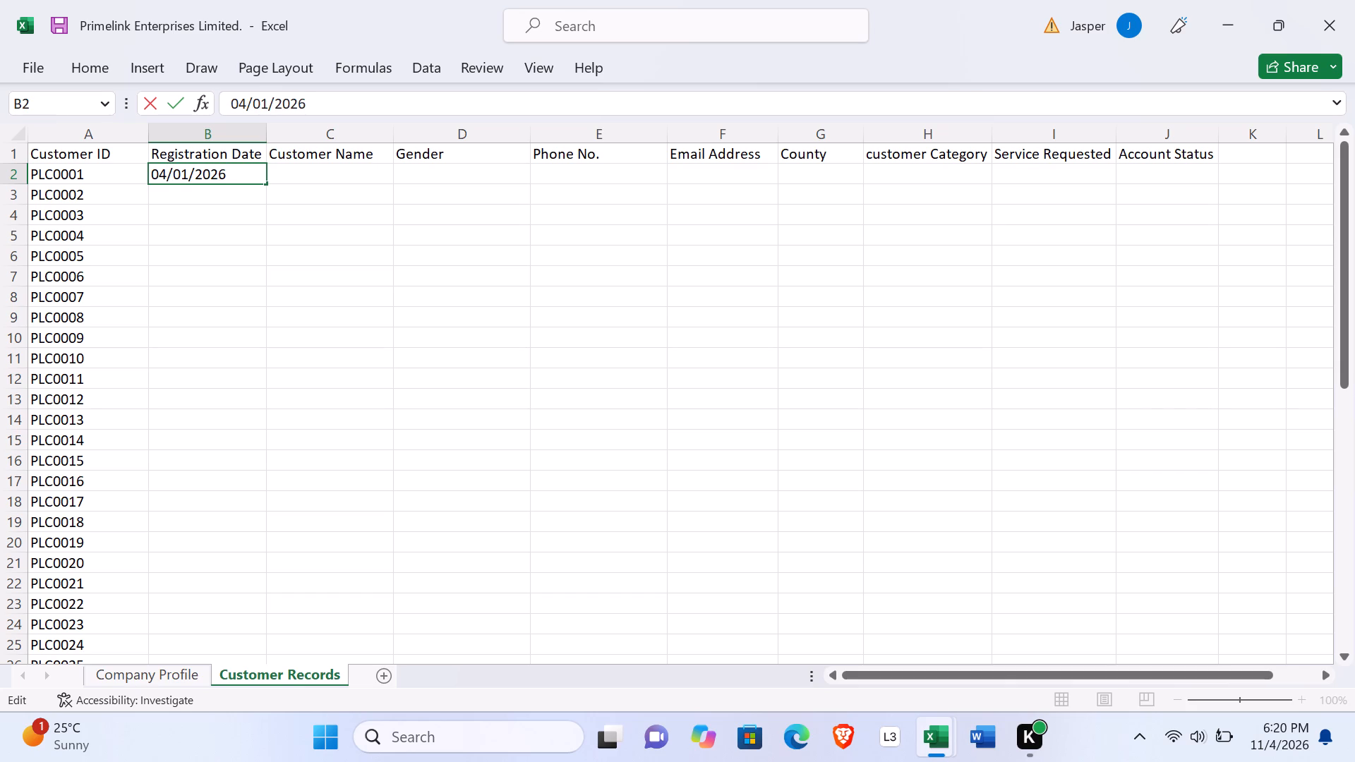
left_click(186, 192)
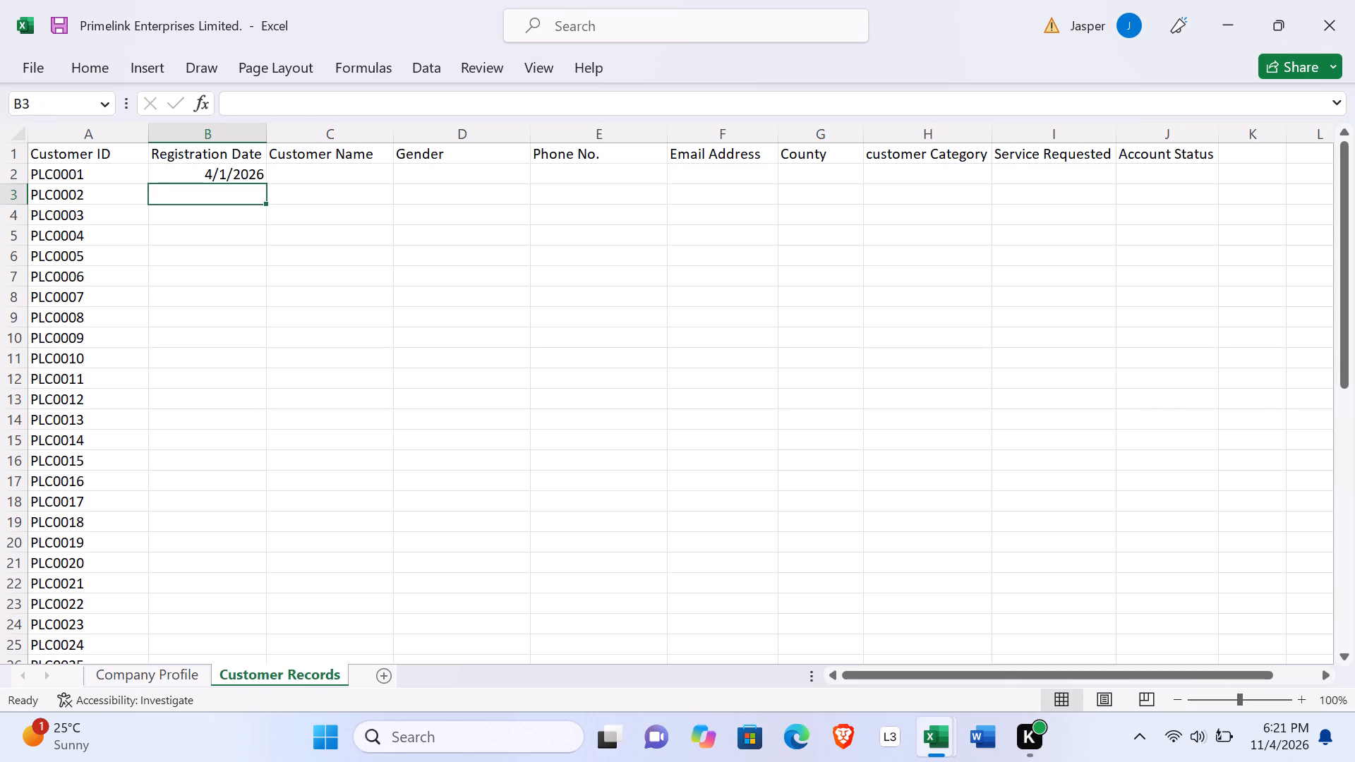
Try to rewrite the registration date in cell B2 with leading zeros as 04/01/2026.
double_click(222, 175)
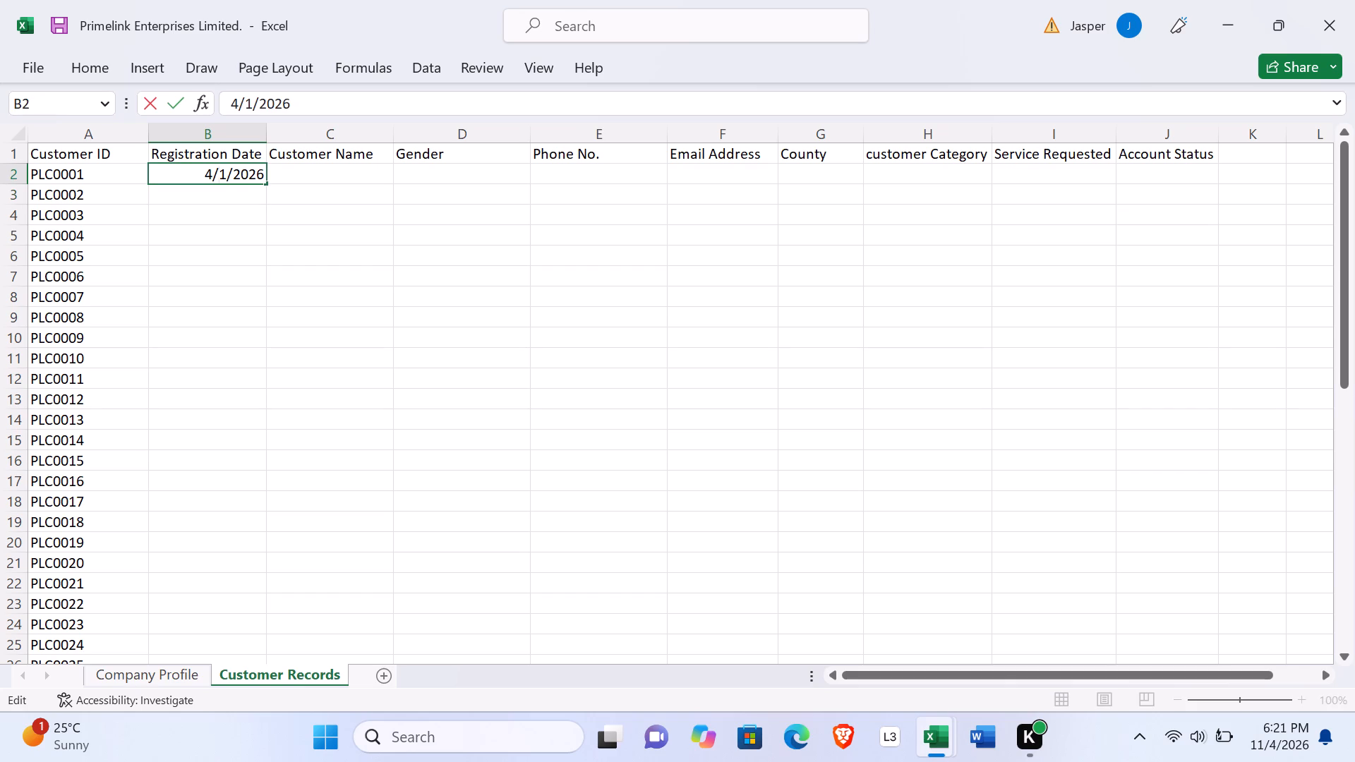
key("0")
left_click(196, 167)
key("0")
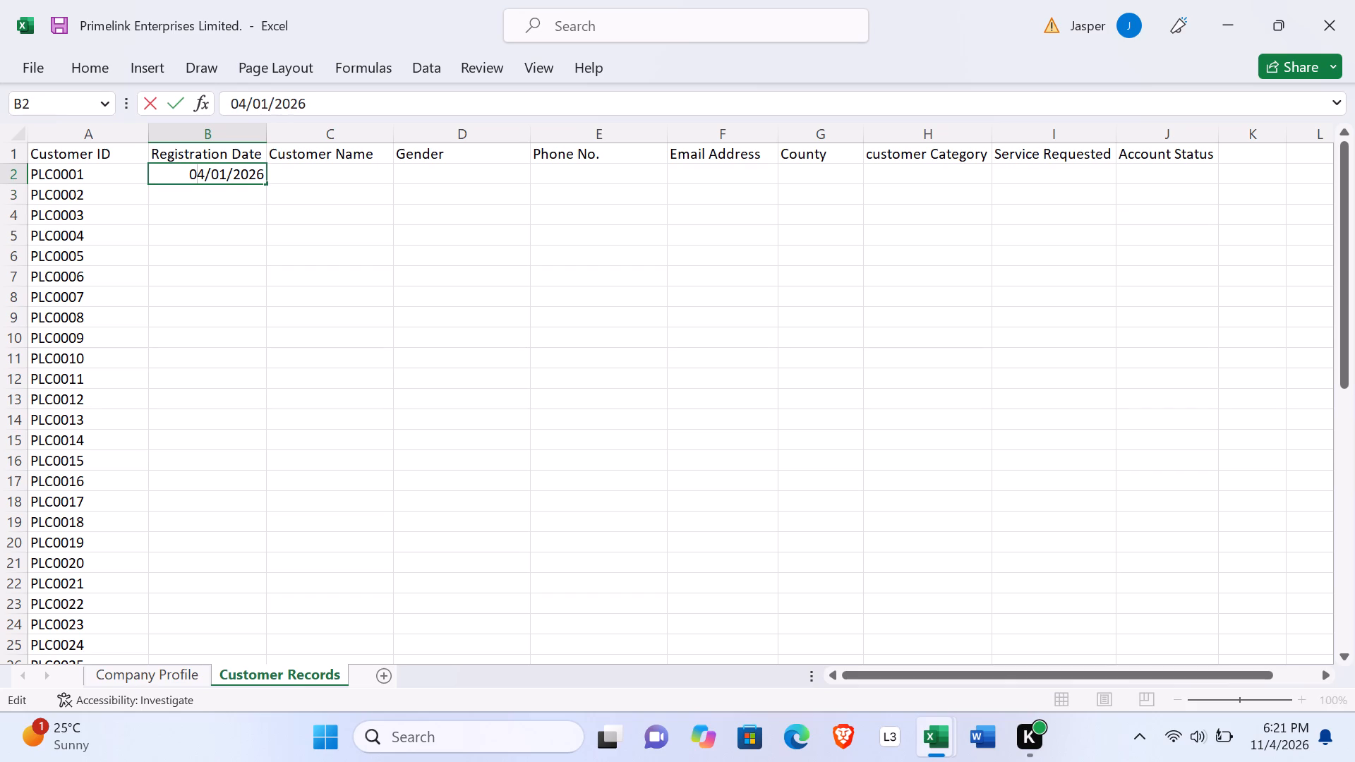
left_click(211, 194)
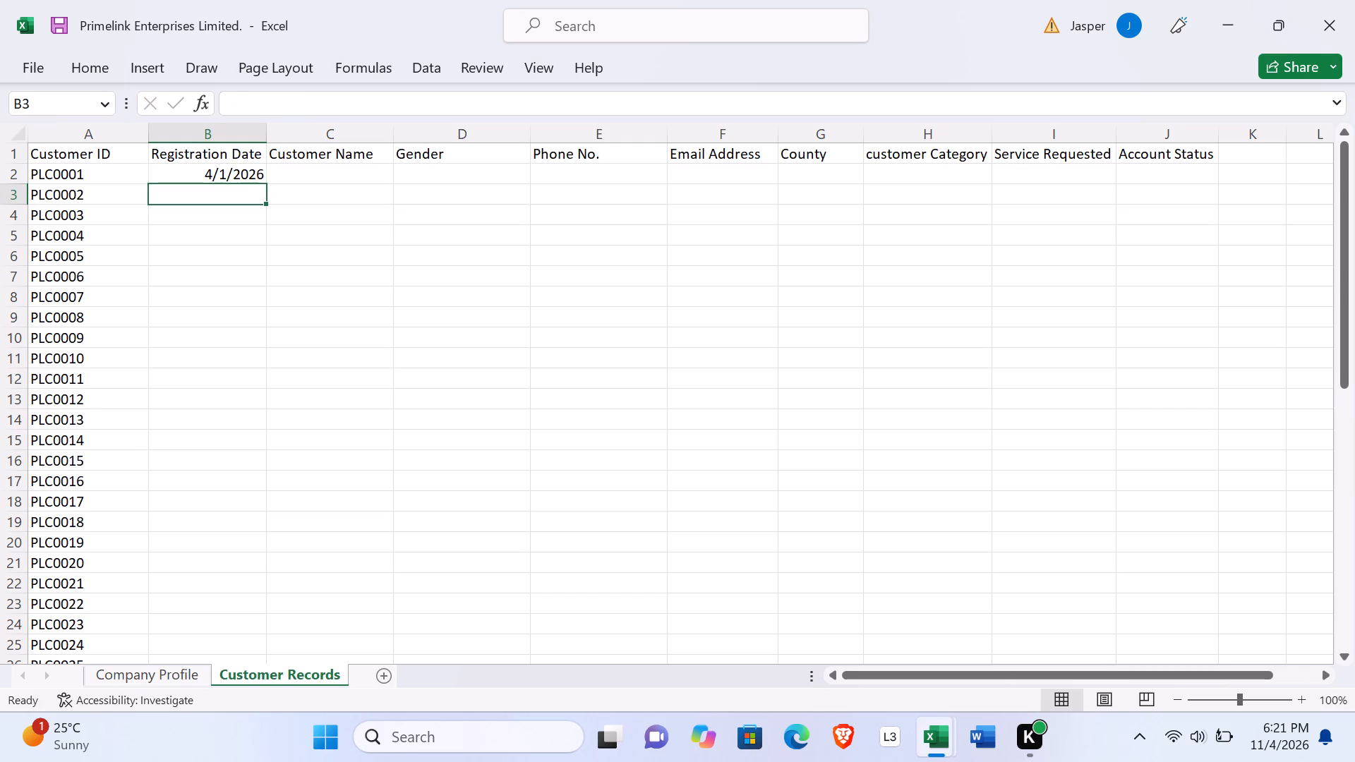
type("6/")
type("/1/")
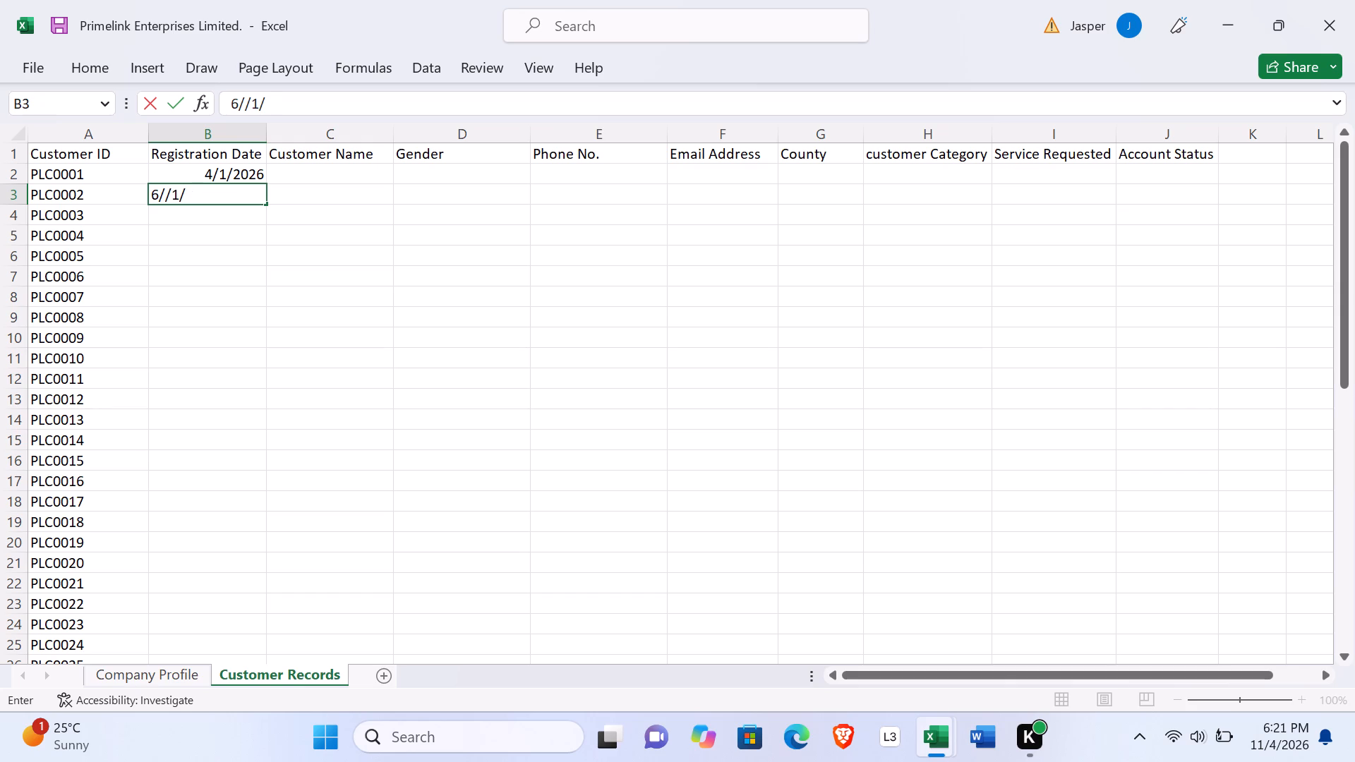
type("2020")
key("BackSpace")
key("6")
left_click(173, 223)
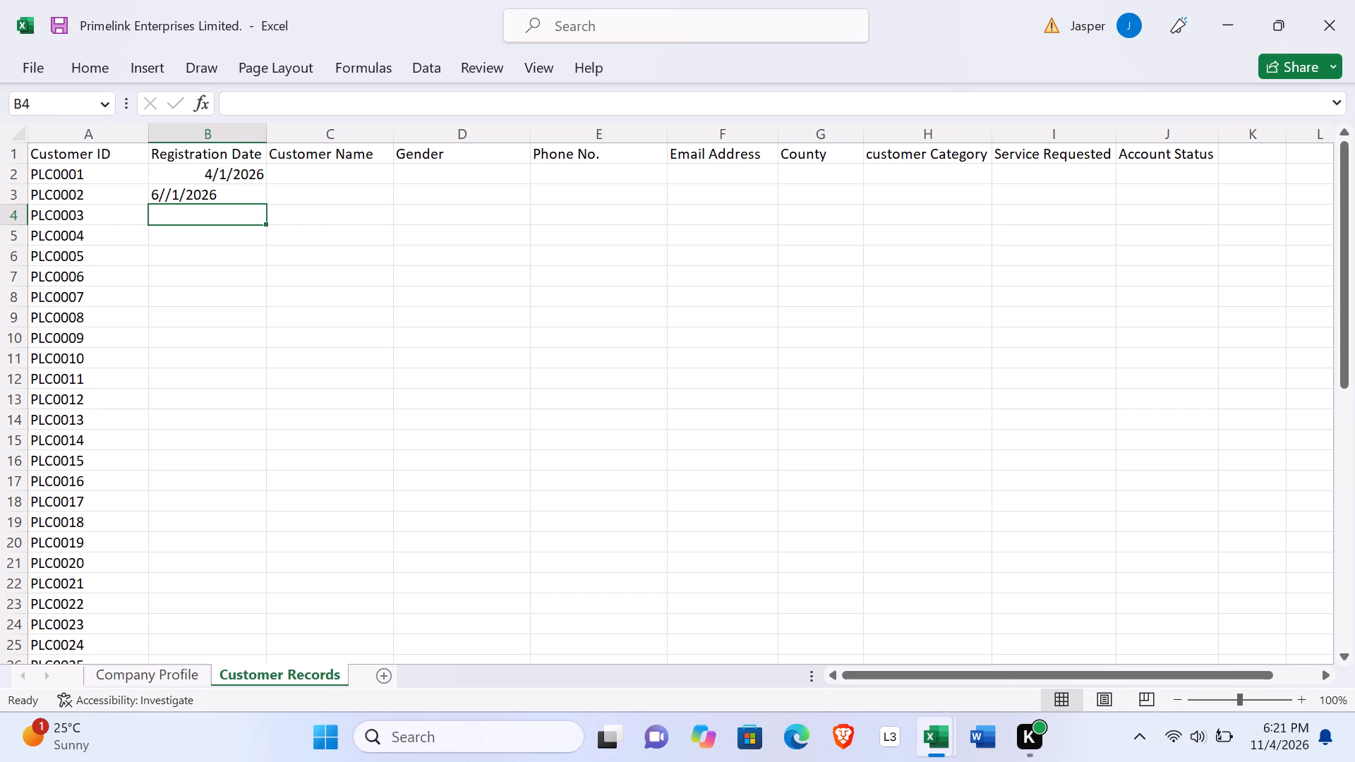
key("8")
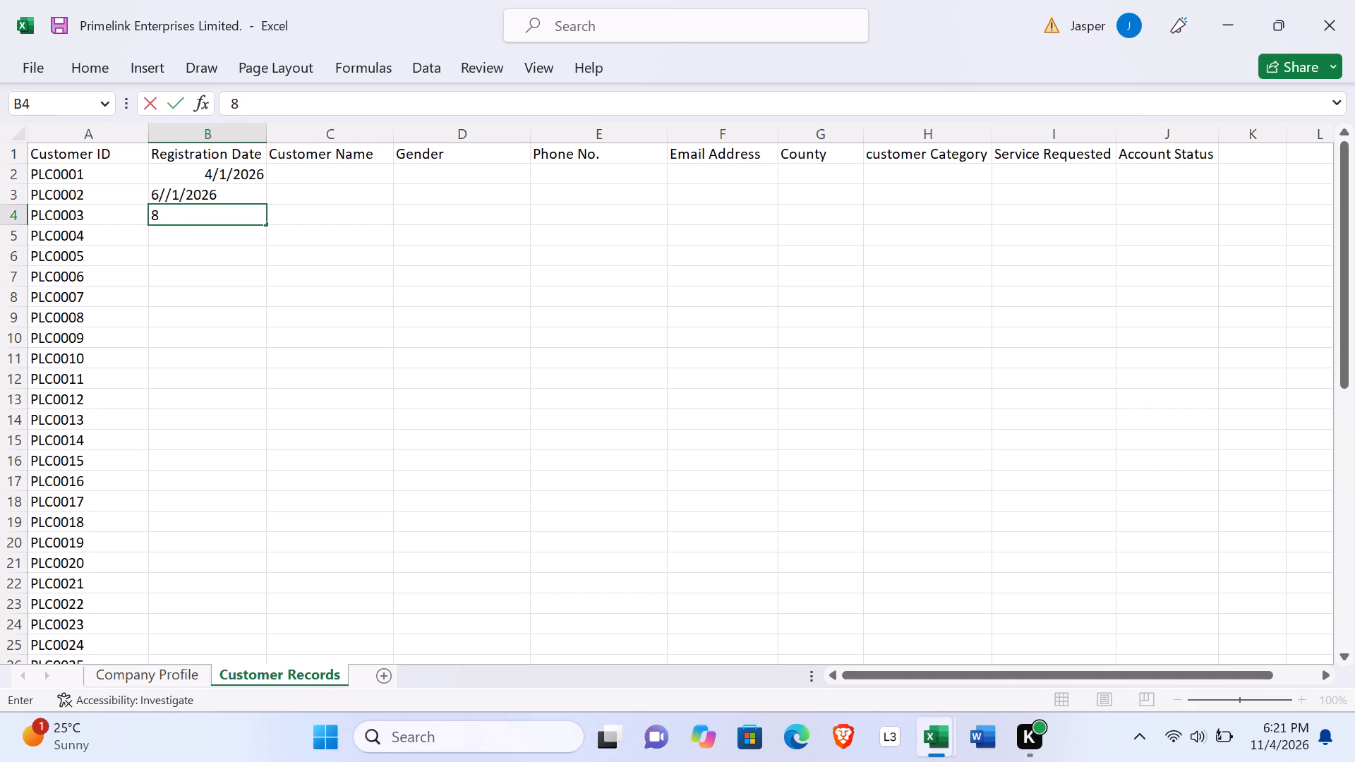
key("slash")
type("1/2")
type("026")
left_click(179, 230)
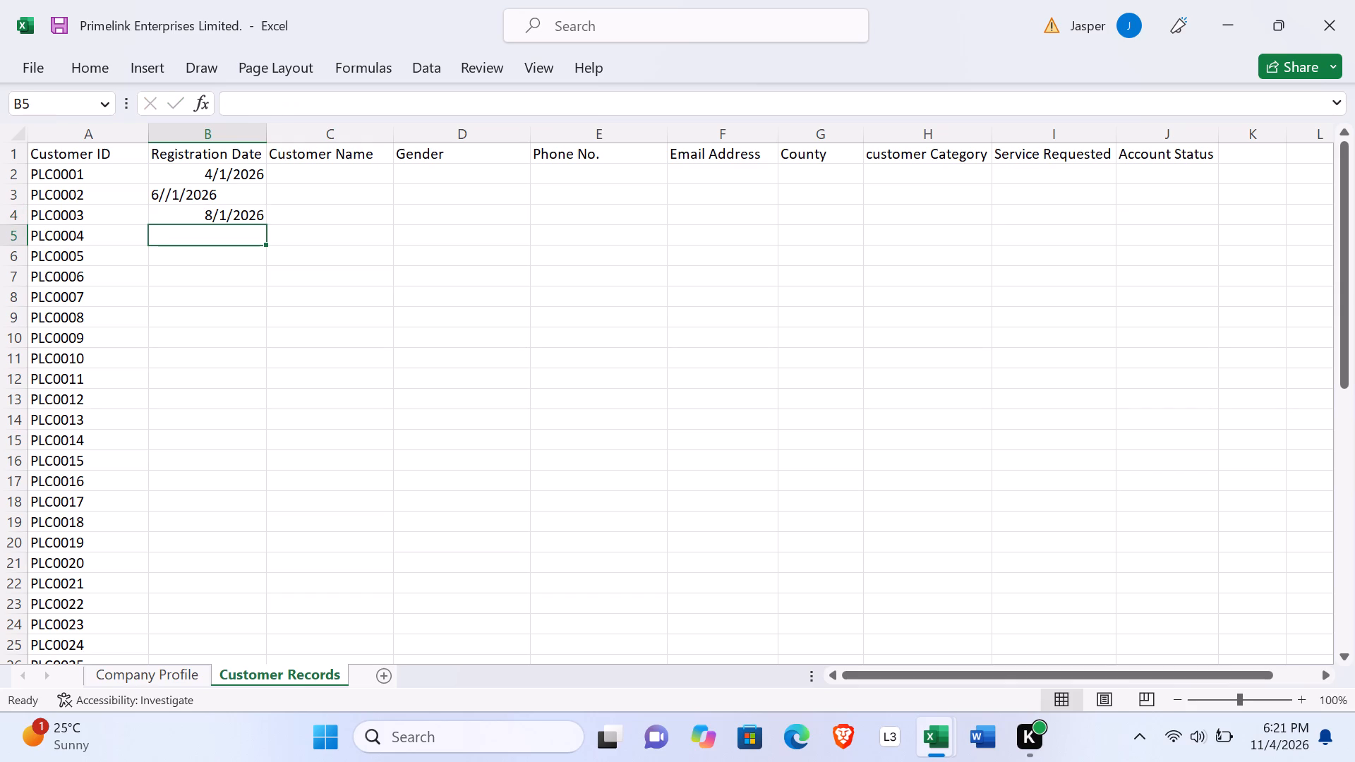
Remove the extra slash from the registration date in cell B3 so it reads 6/1/2026.
left_click(169, 190)
double_click(169, 190)
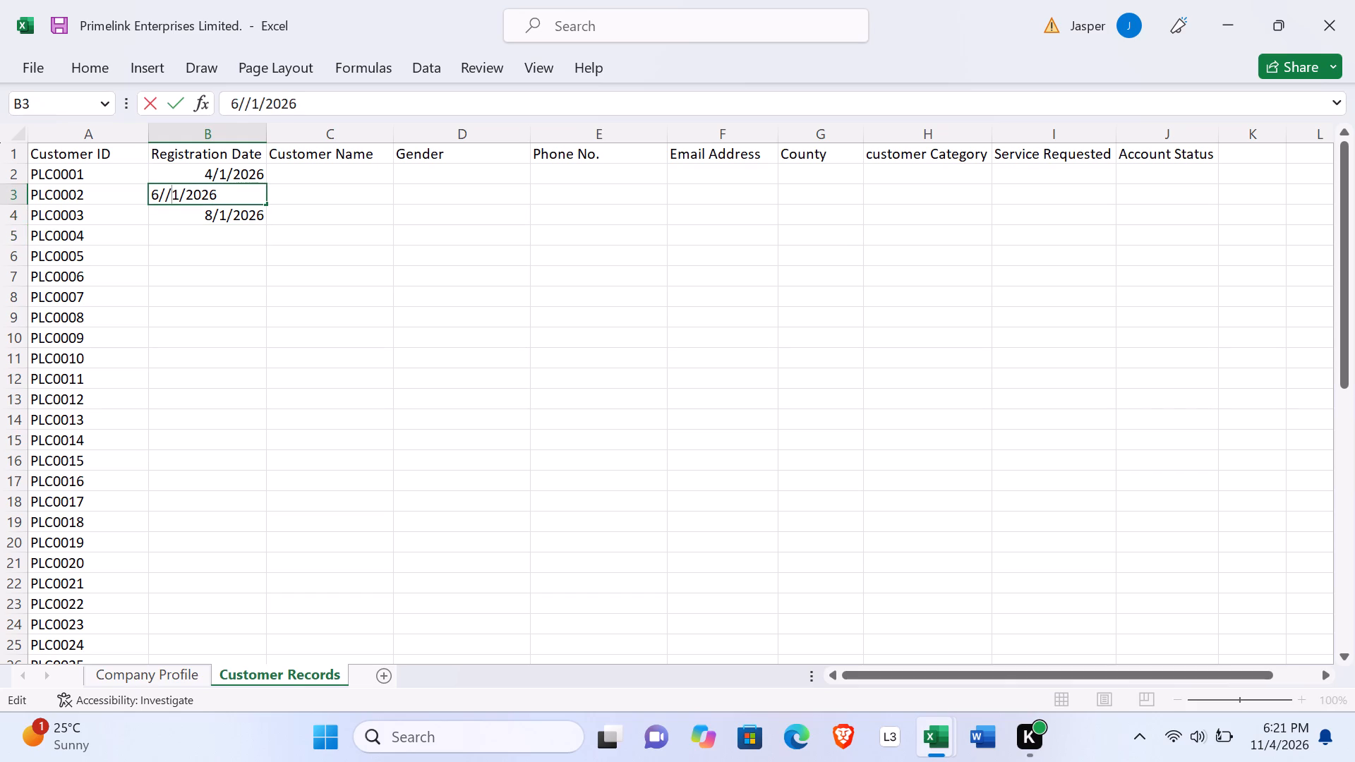
key("BackSpace")
left_click(209, 238)
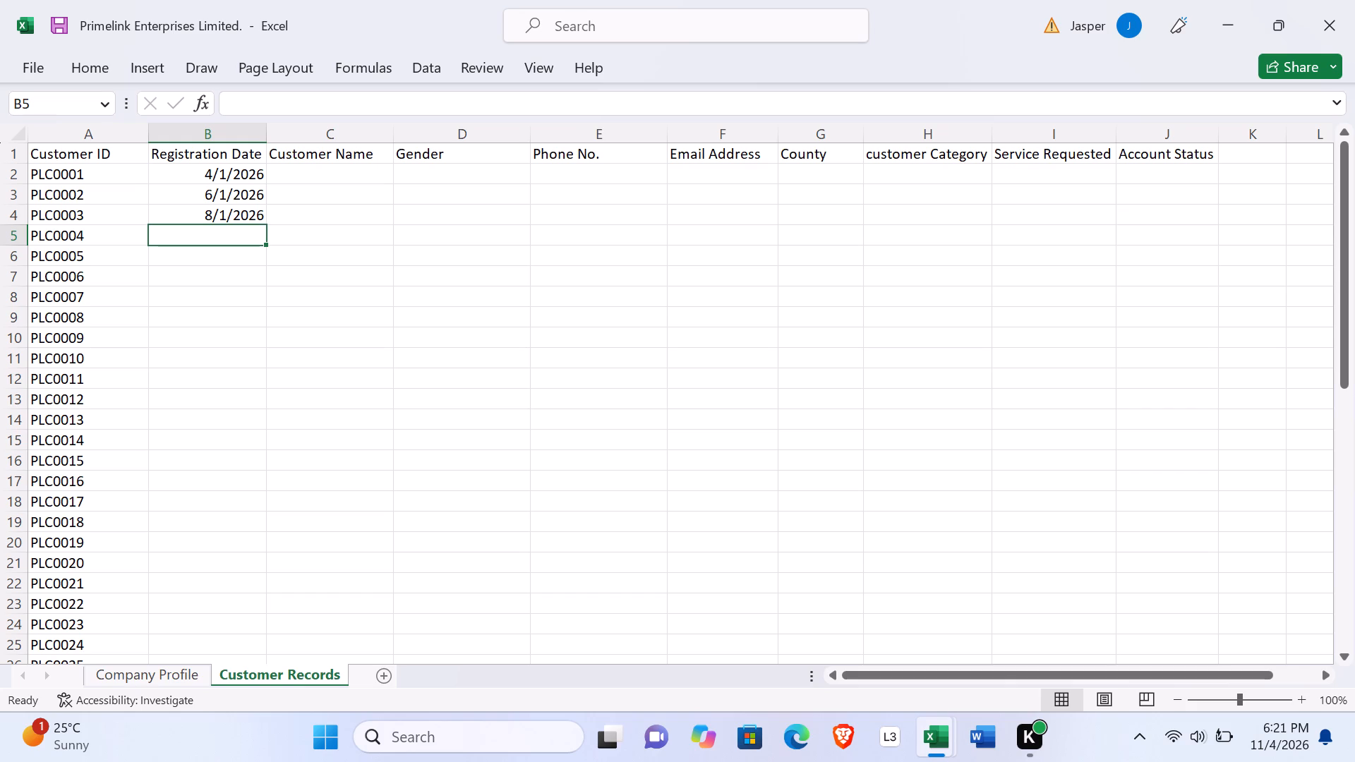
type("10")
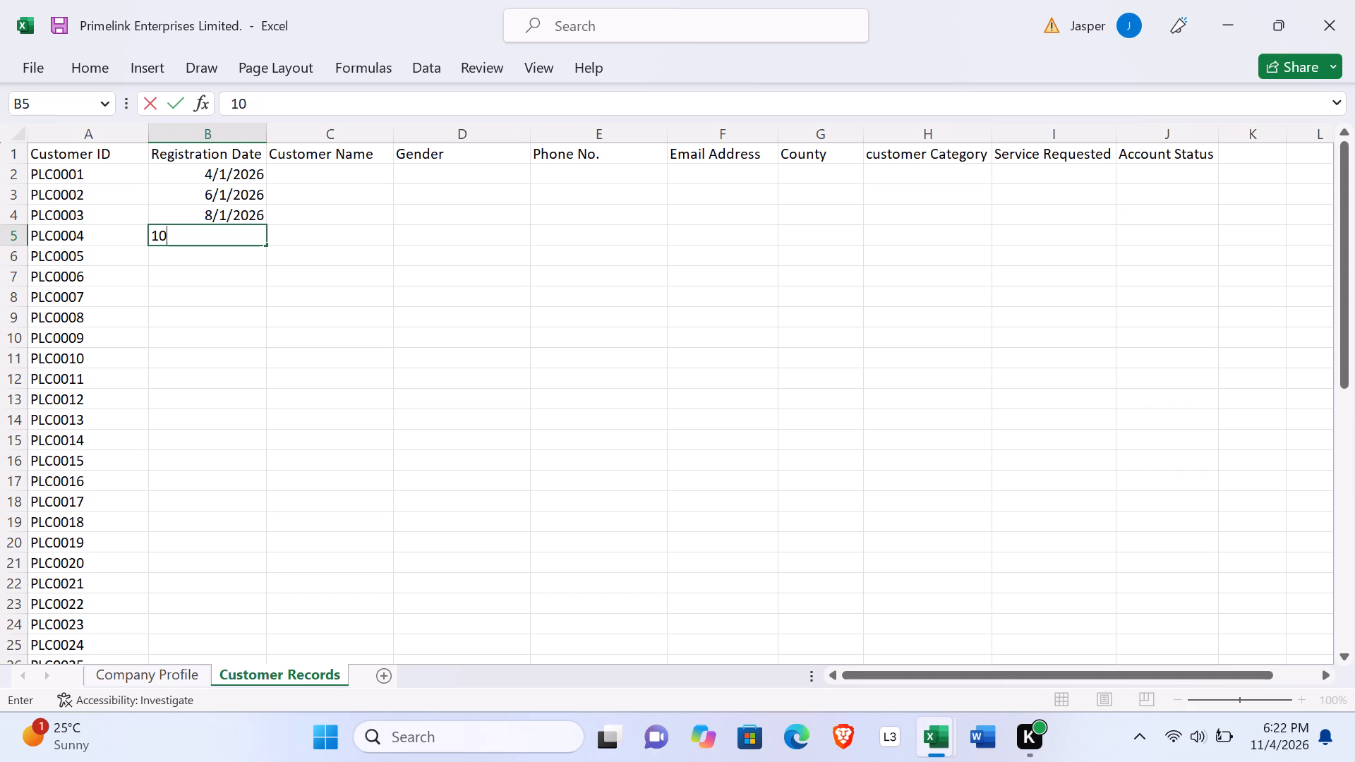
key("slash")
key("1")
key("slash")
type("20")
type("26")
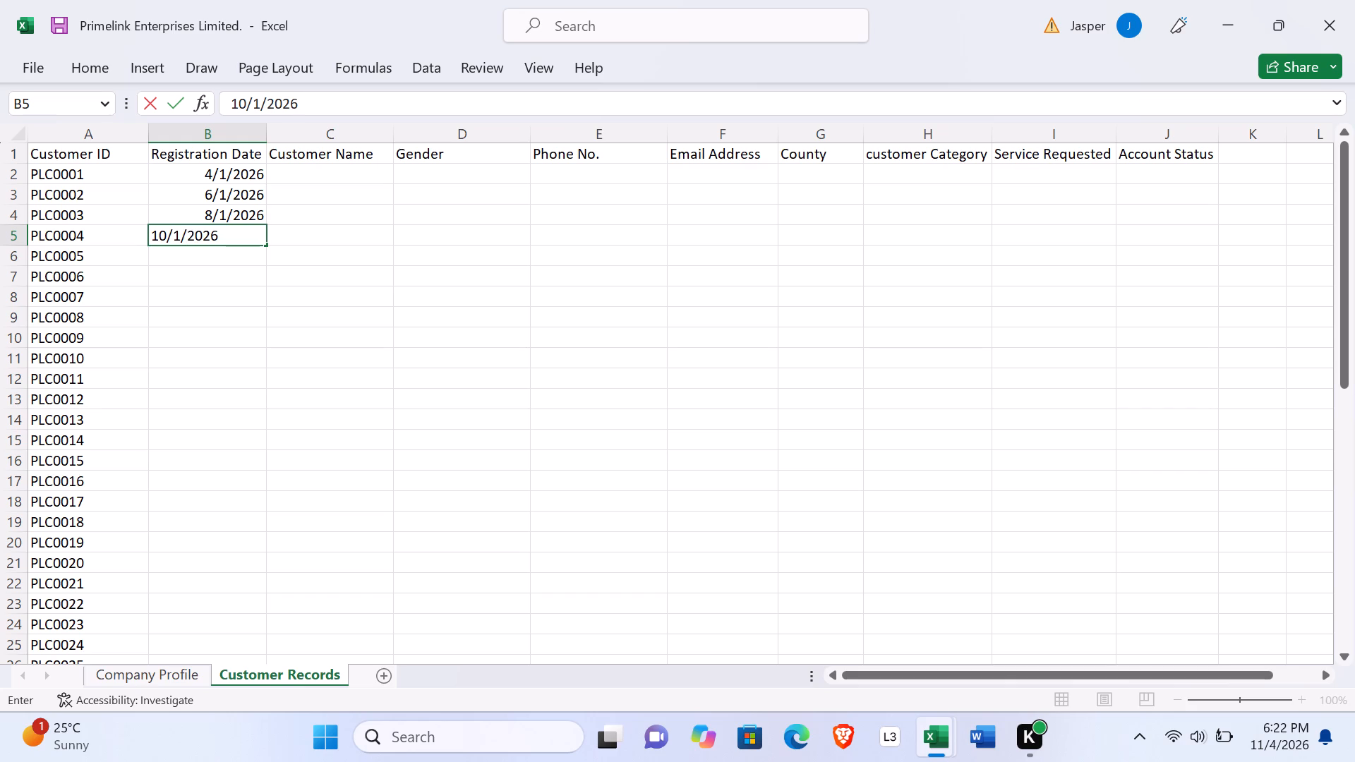
left_click(189, 255)
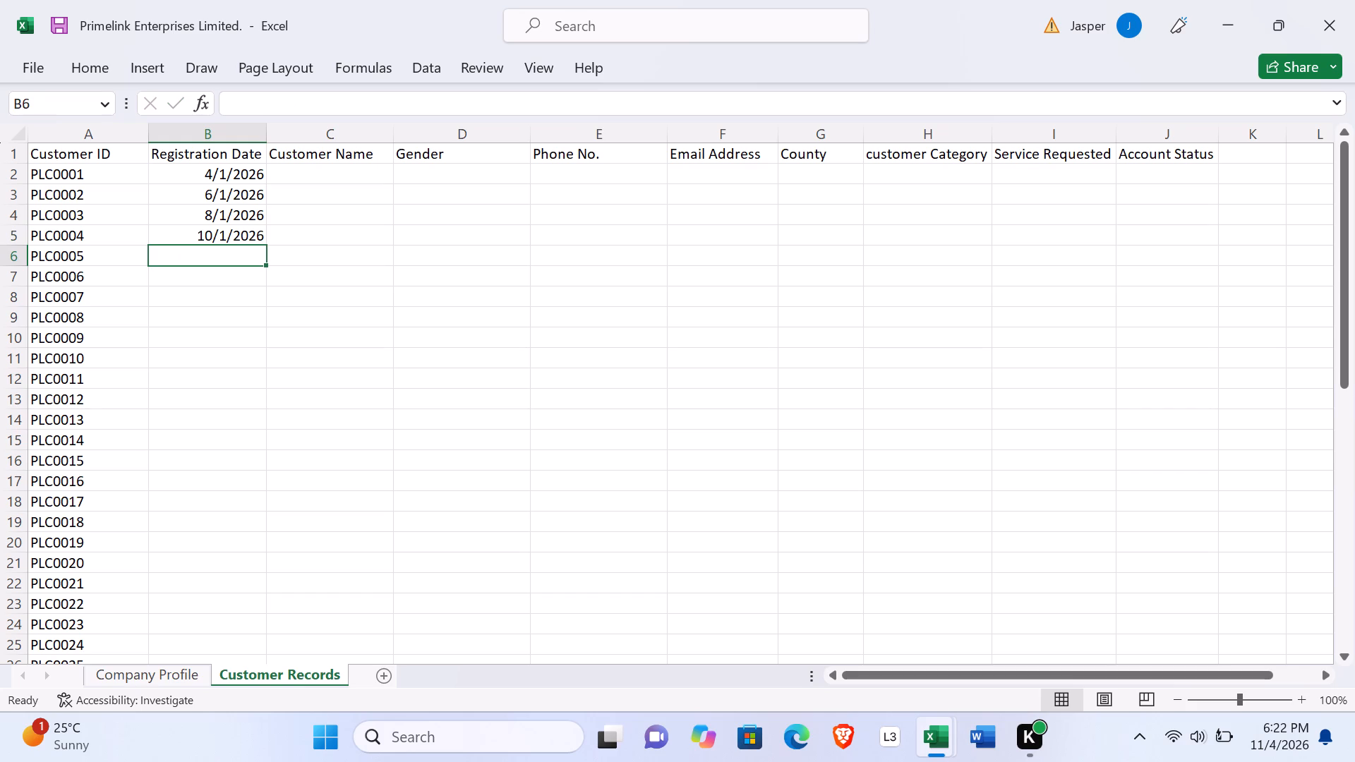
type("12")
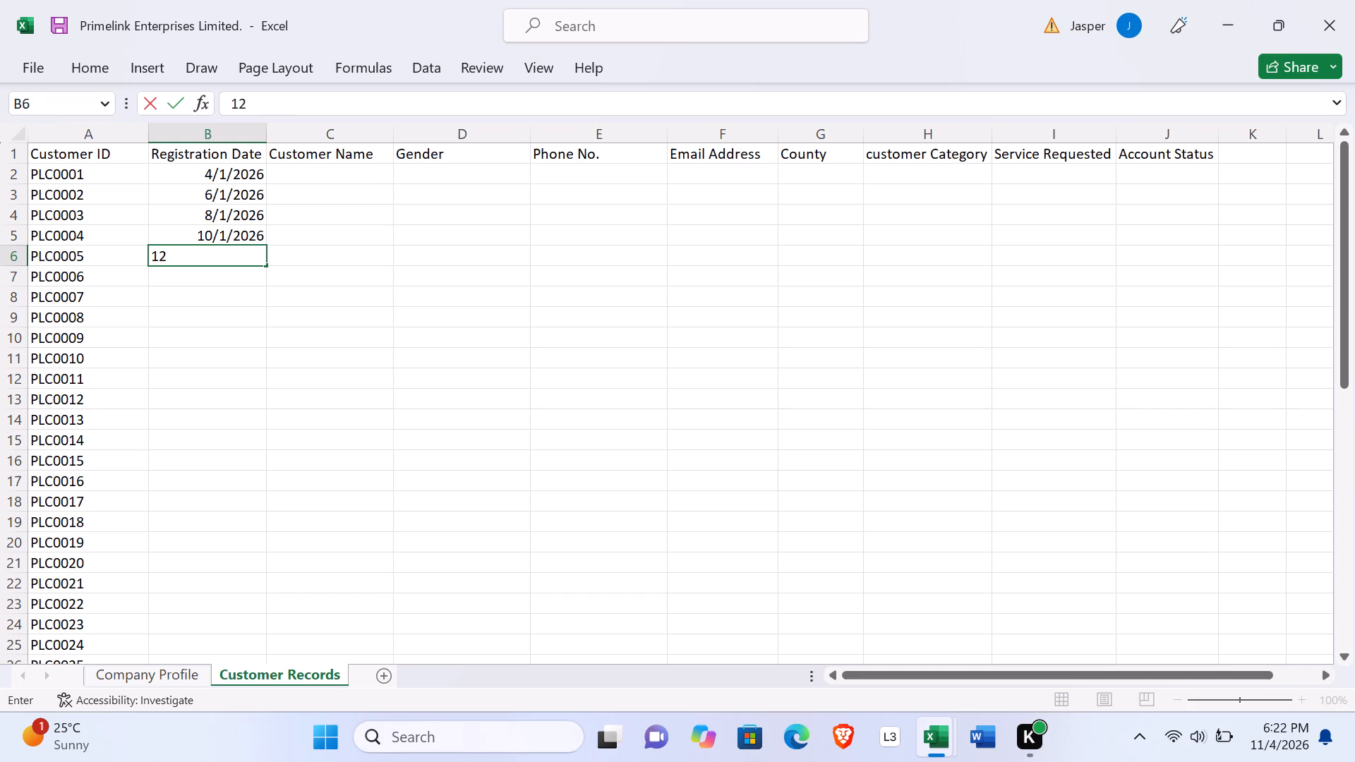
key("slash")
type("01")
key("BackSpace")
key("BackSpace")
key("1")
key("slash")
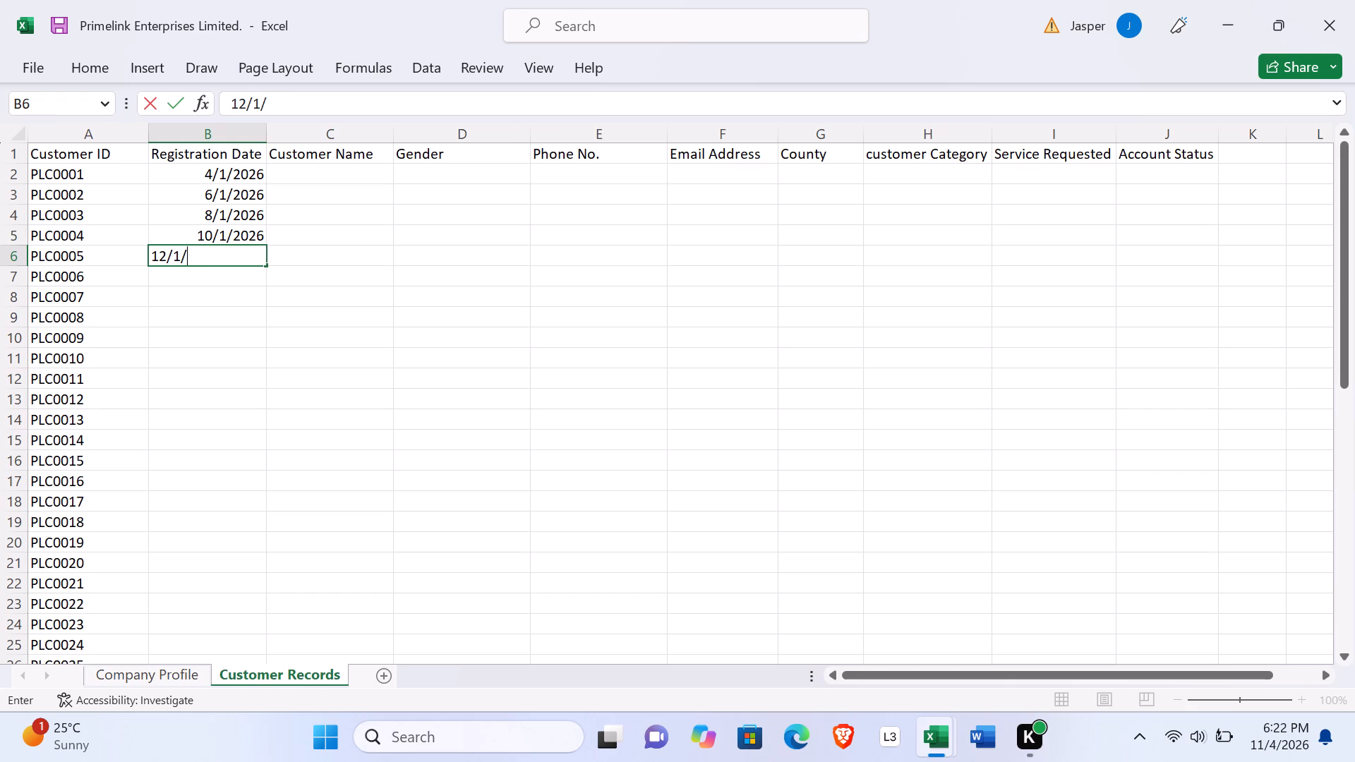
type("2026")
left_click(191, 282)
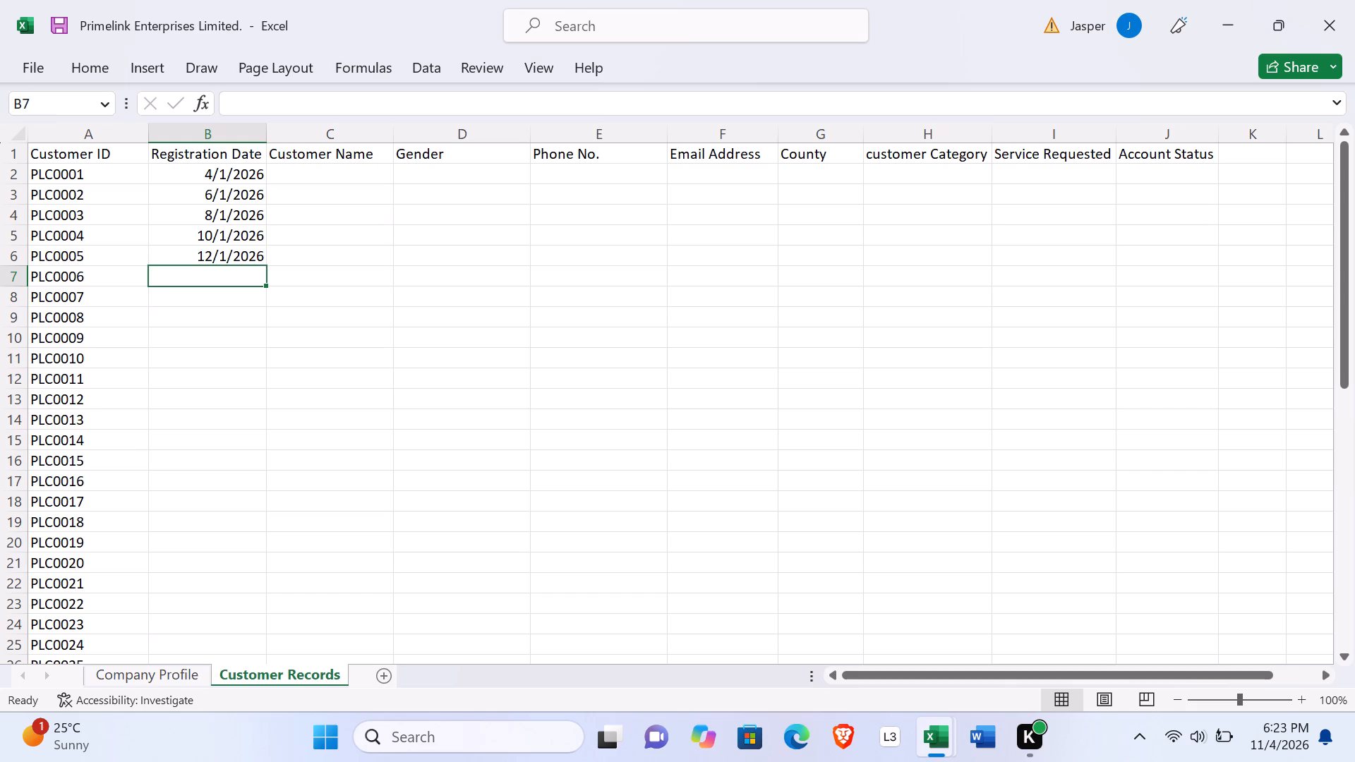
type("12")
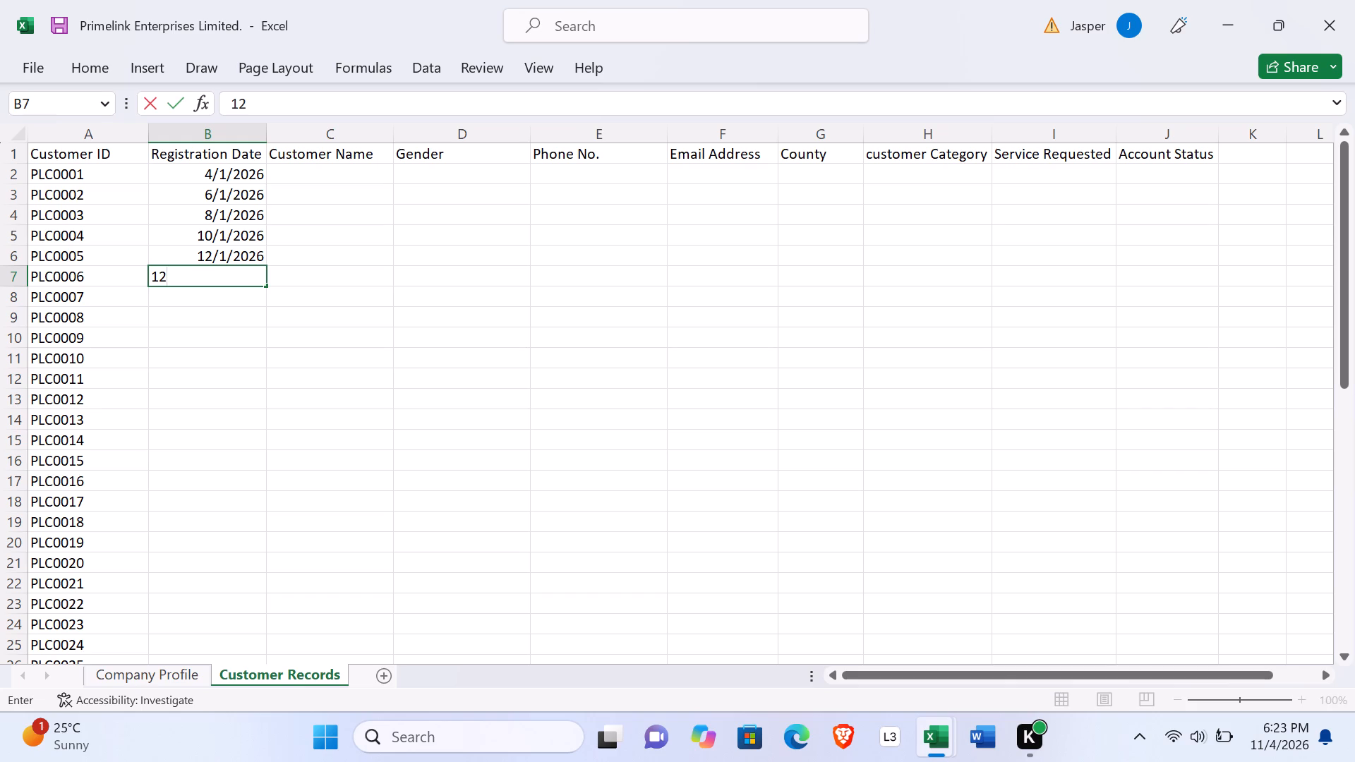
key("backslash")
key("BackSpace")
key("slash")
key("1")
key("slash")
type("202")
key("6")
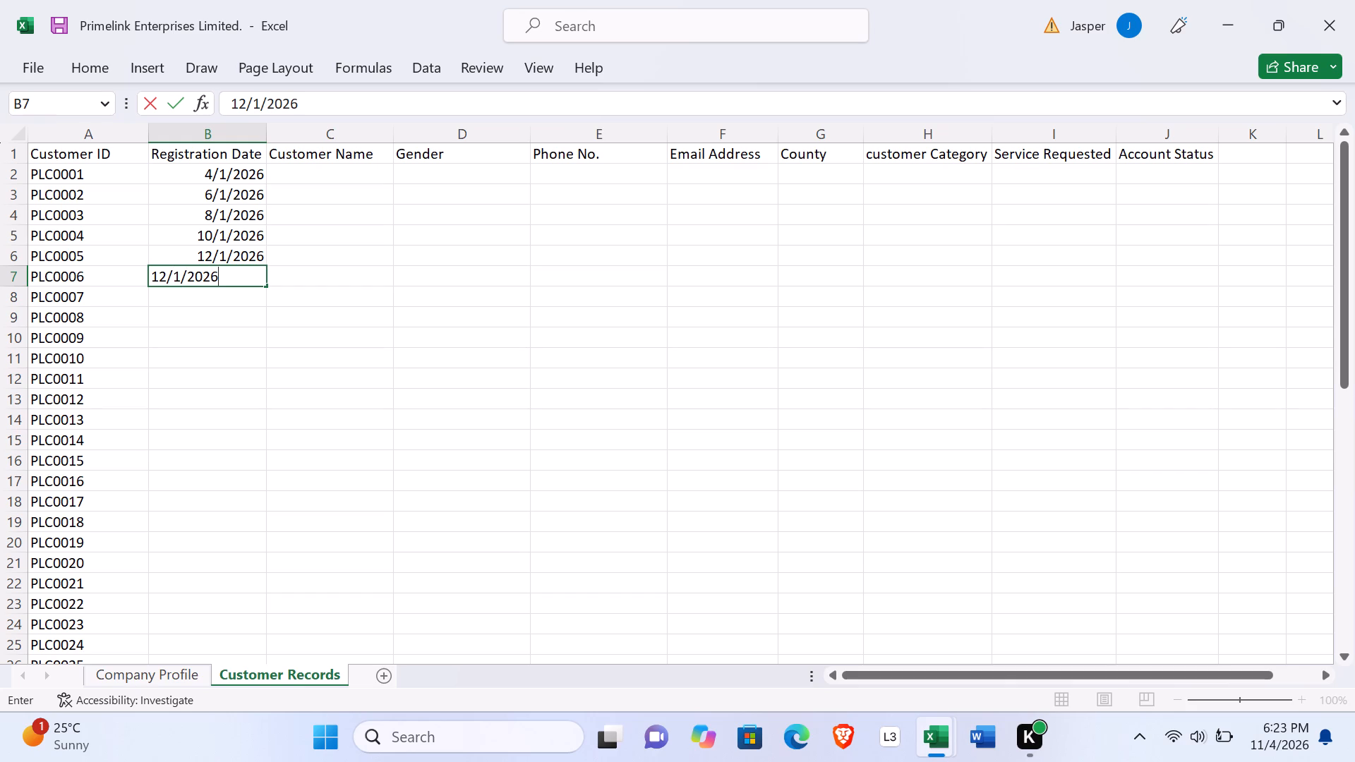
left_click(172, 291)
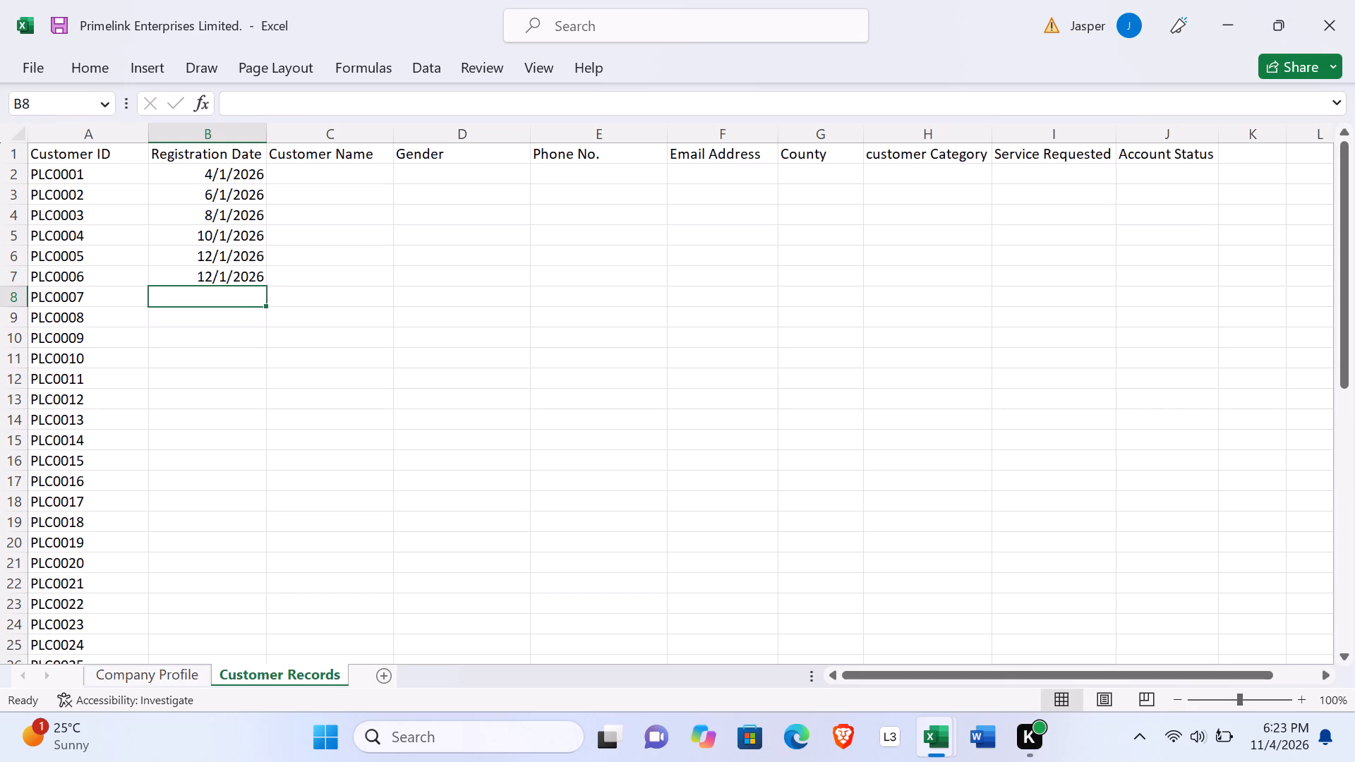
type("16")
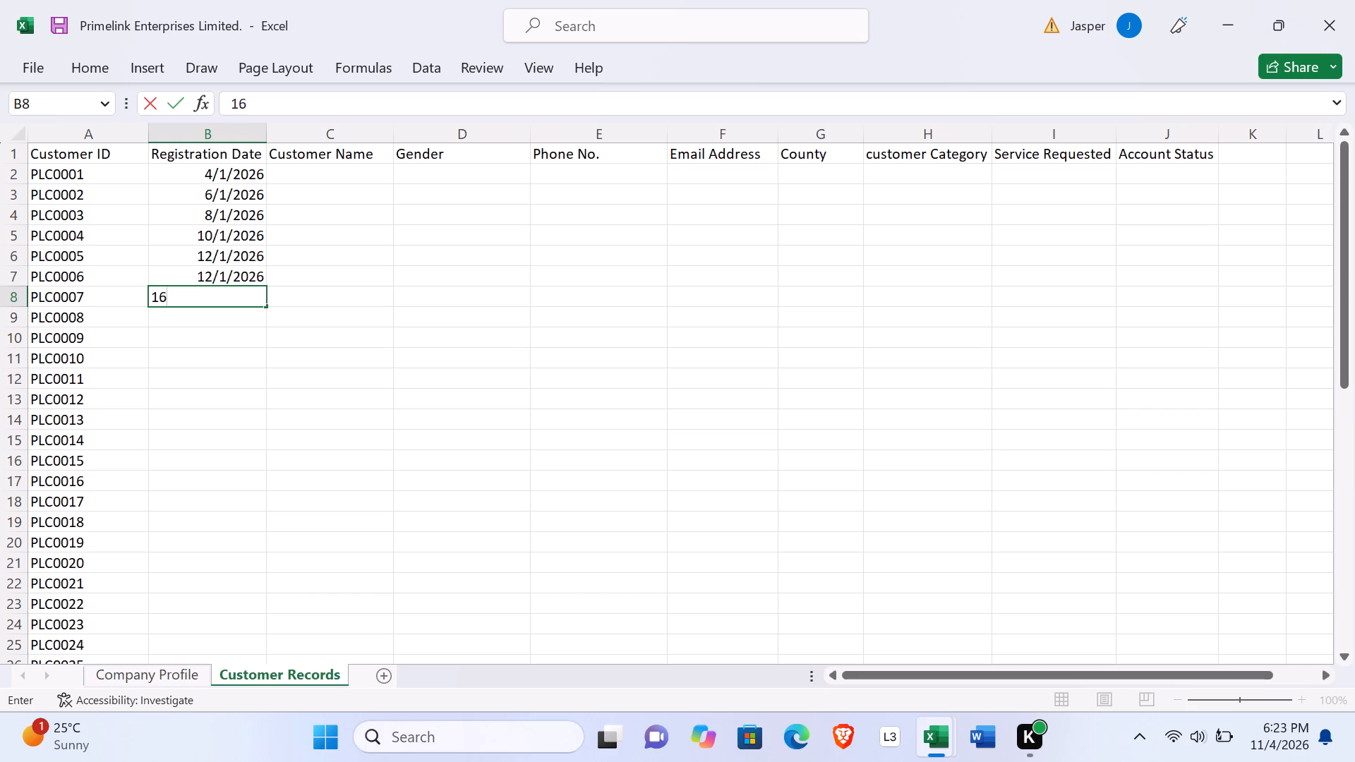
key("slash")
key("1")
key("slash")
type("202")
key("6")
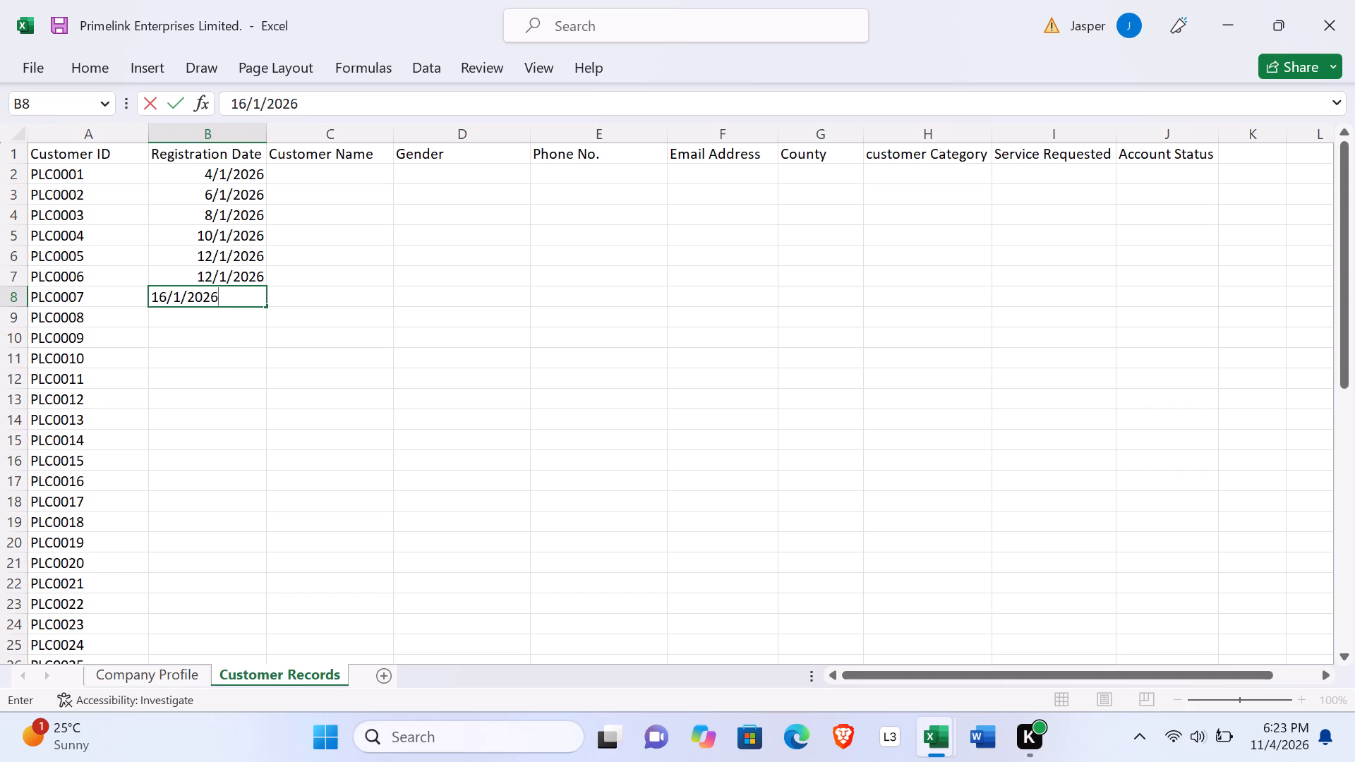
left_click(206, 317)
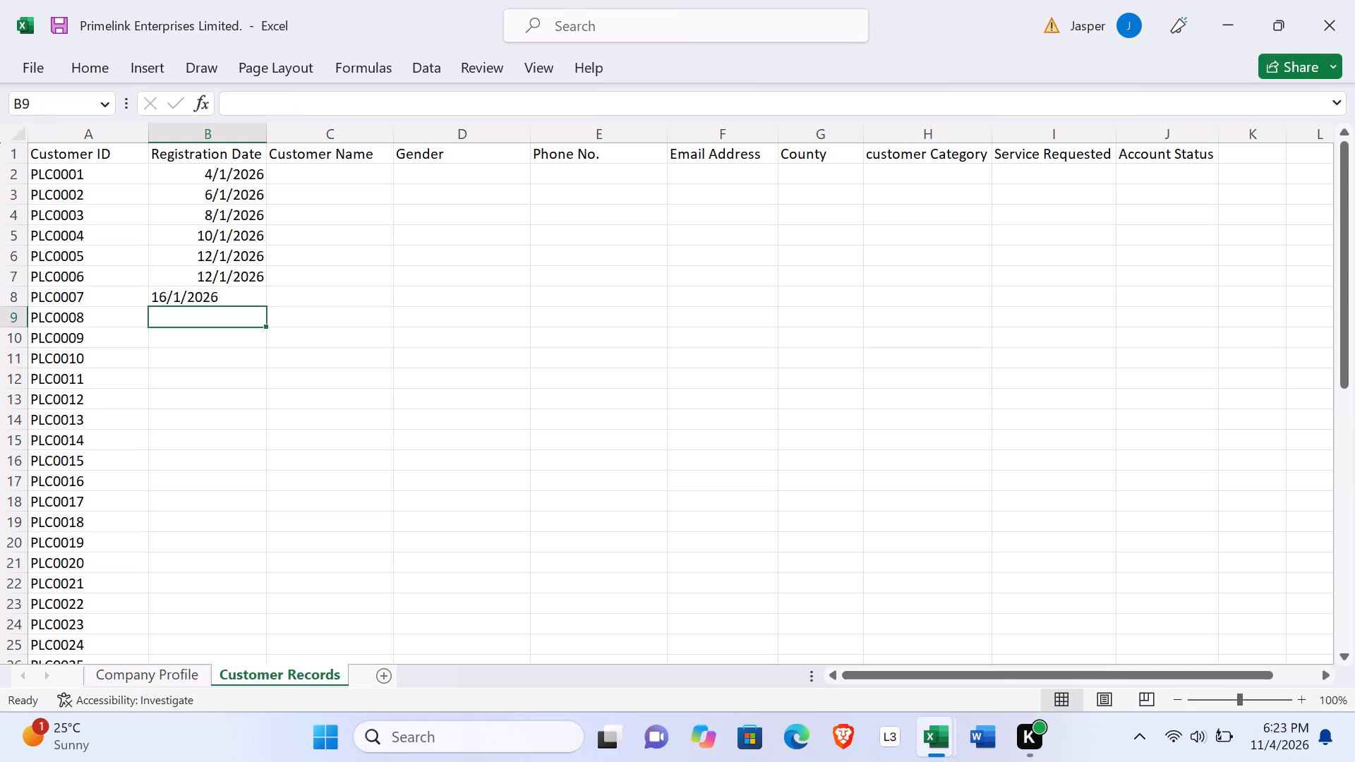
left_click(178, 313)
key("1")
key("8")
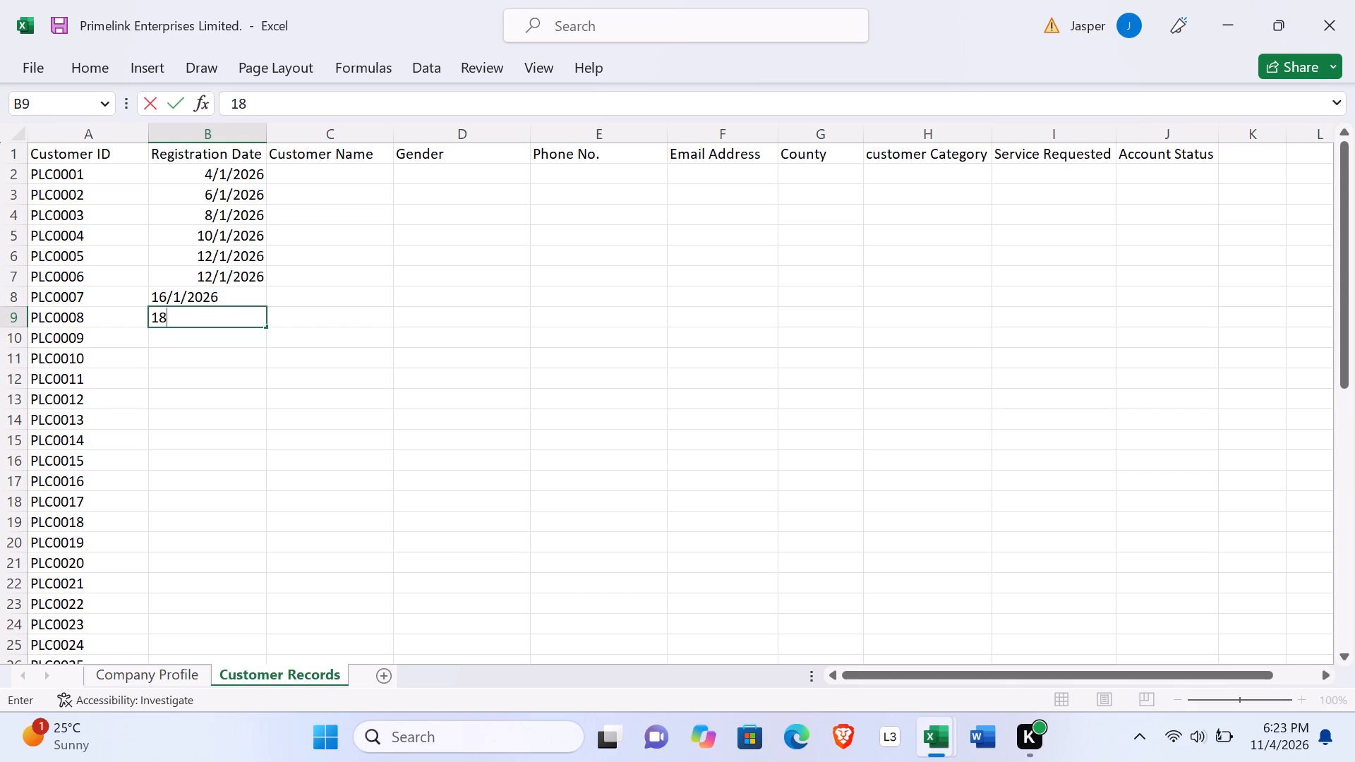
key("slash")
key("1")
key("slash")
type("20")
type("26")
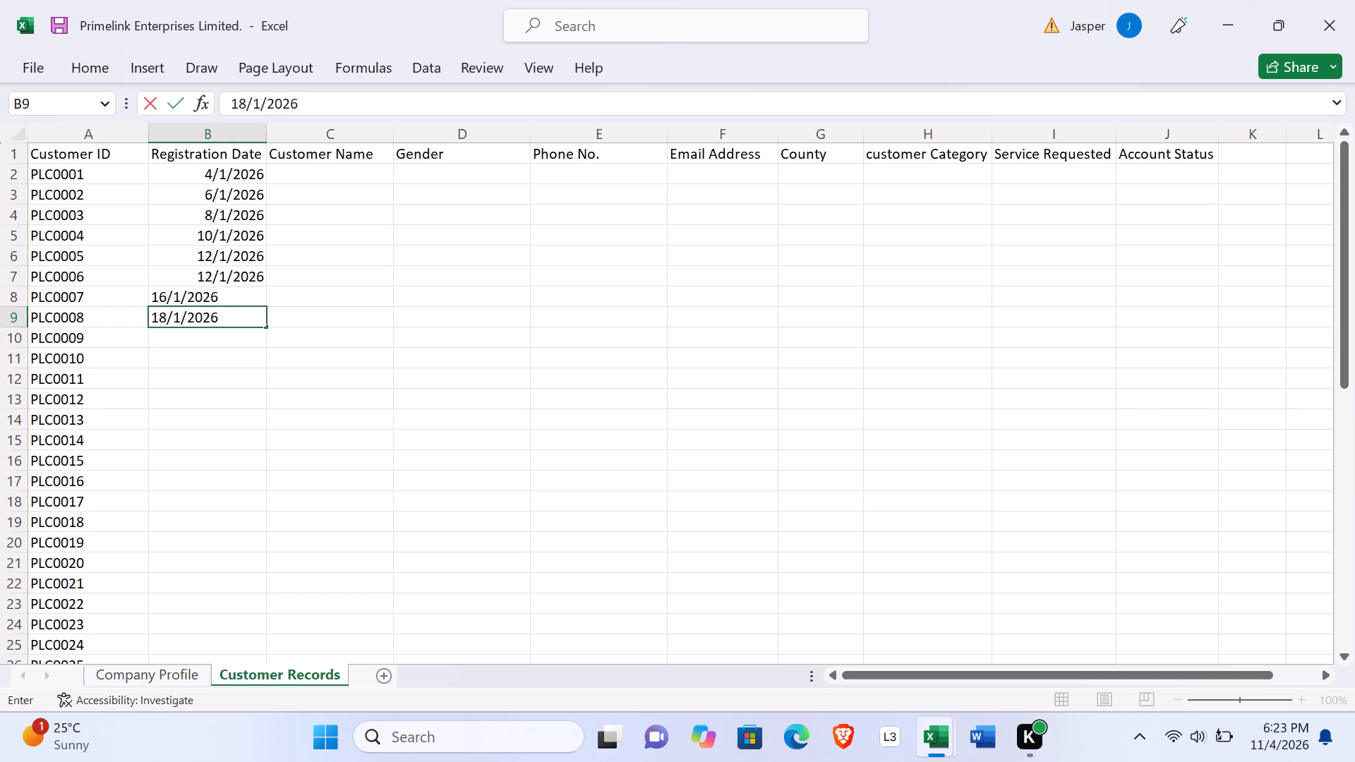
left_click(192, 339)
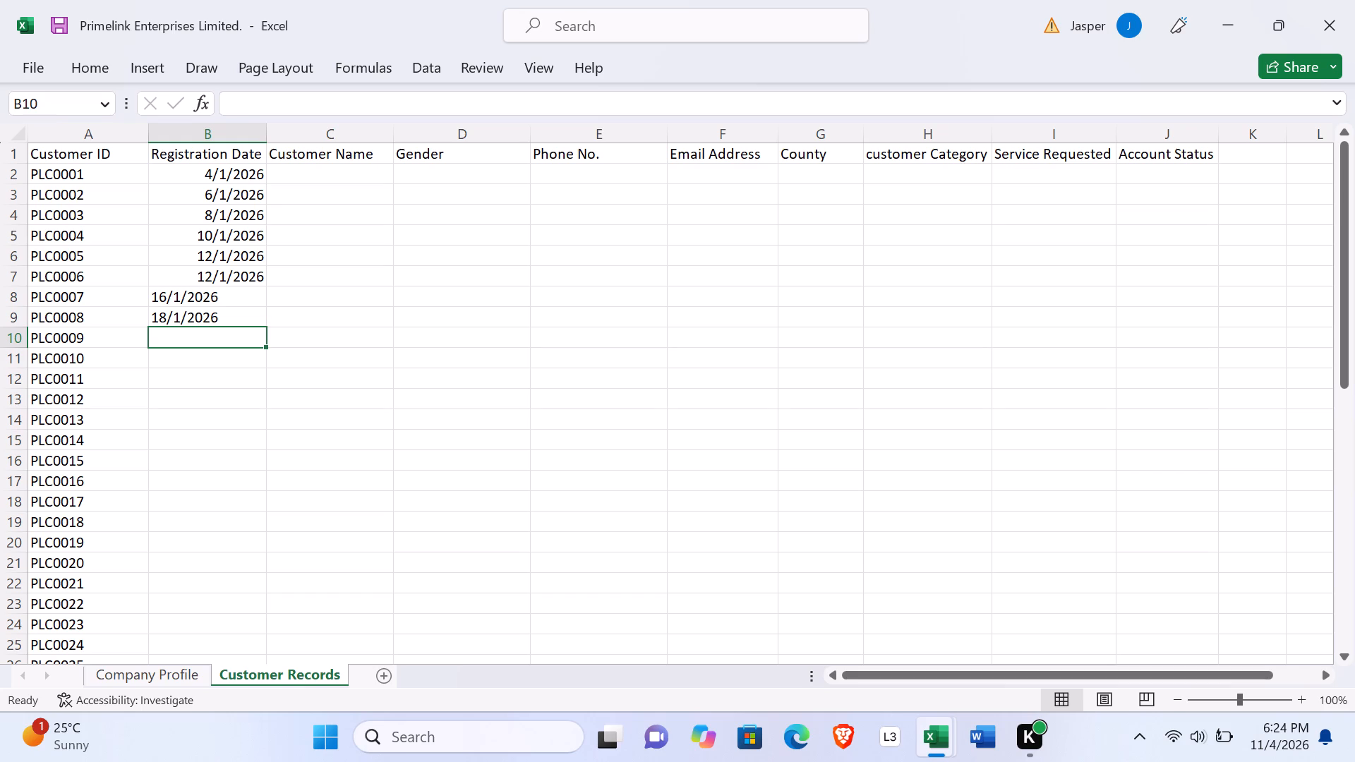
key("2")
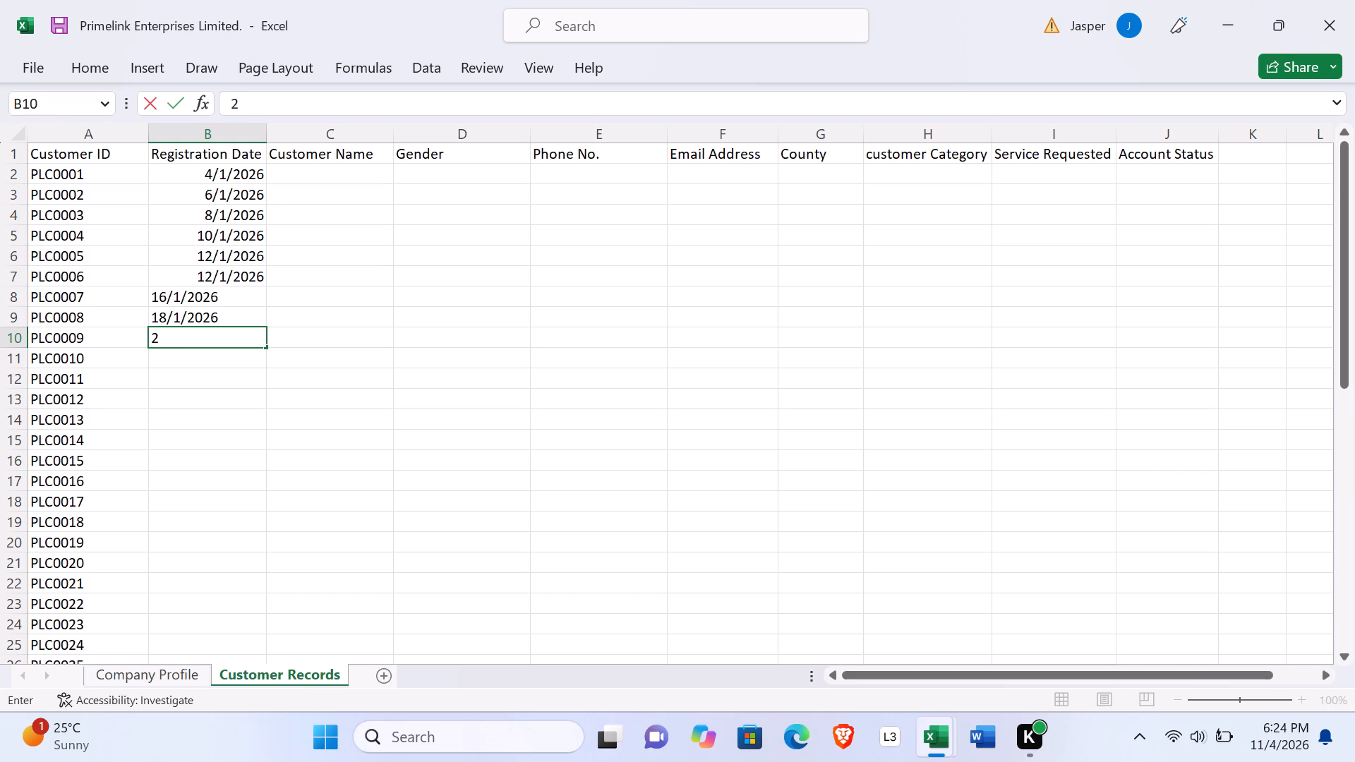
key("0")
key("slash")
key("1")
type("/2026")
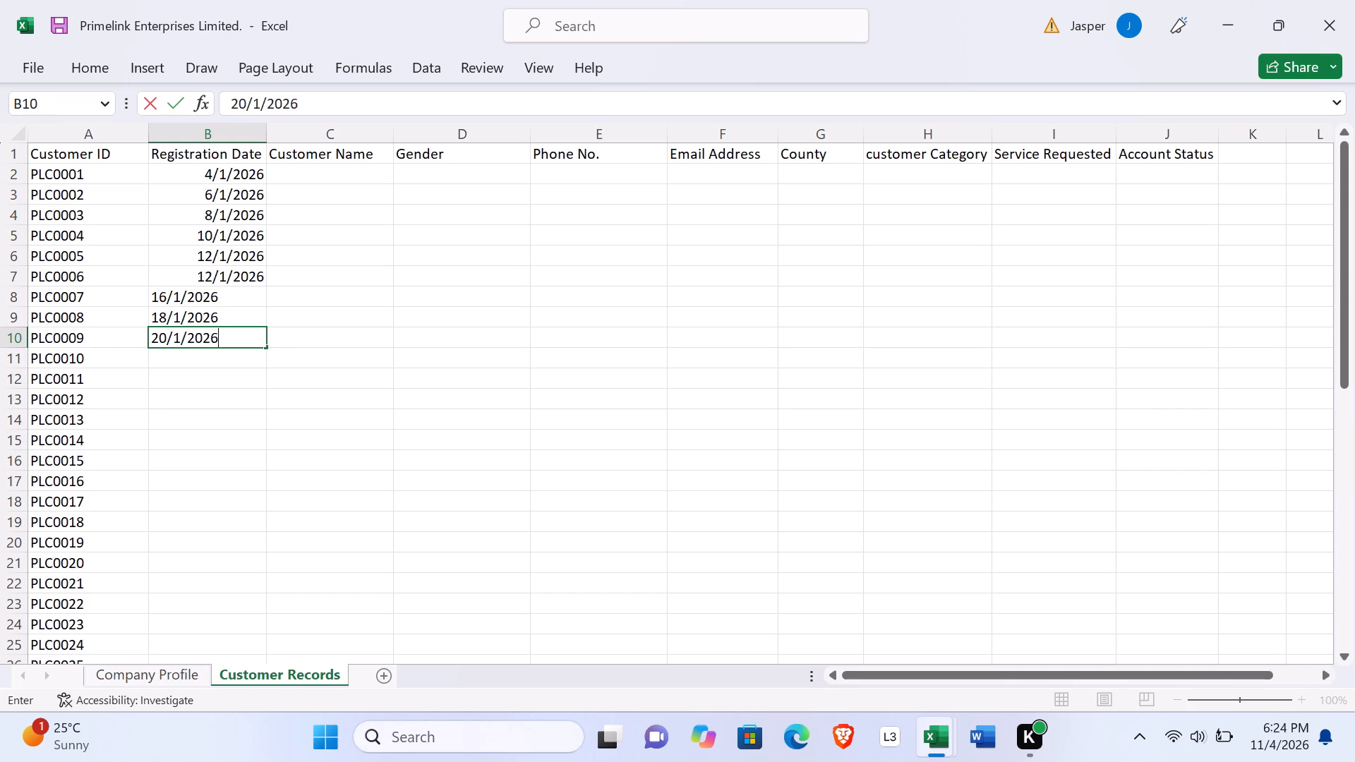
left_click(182, 368)
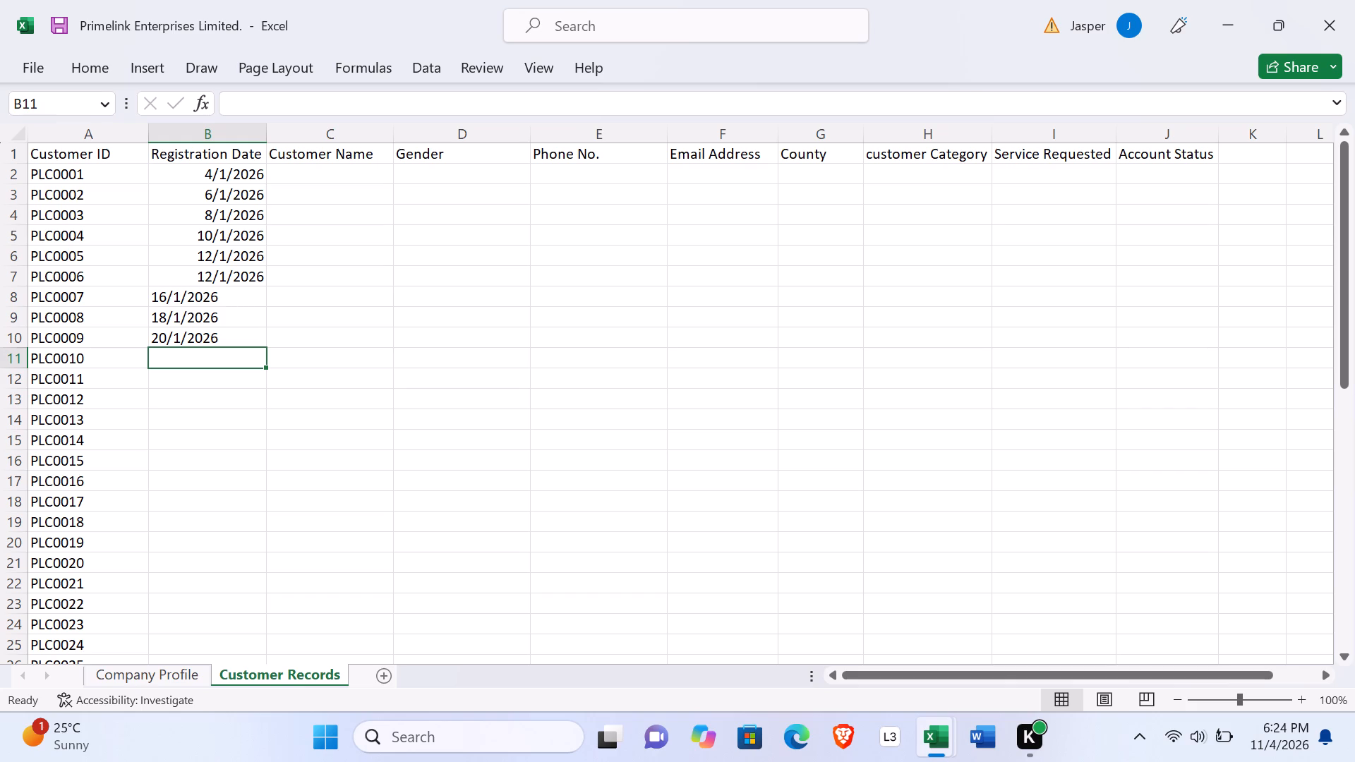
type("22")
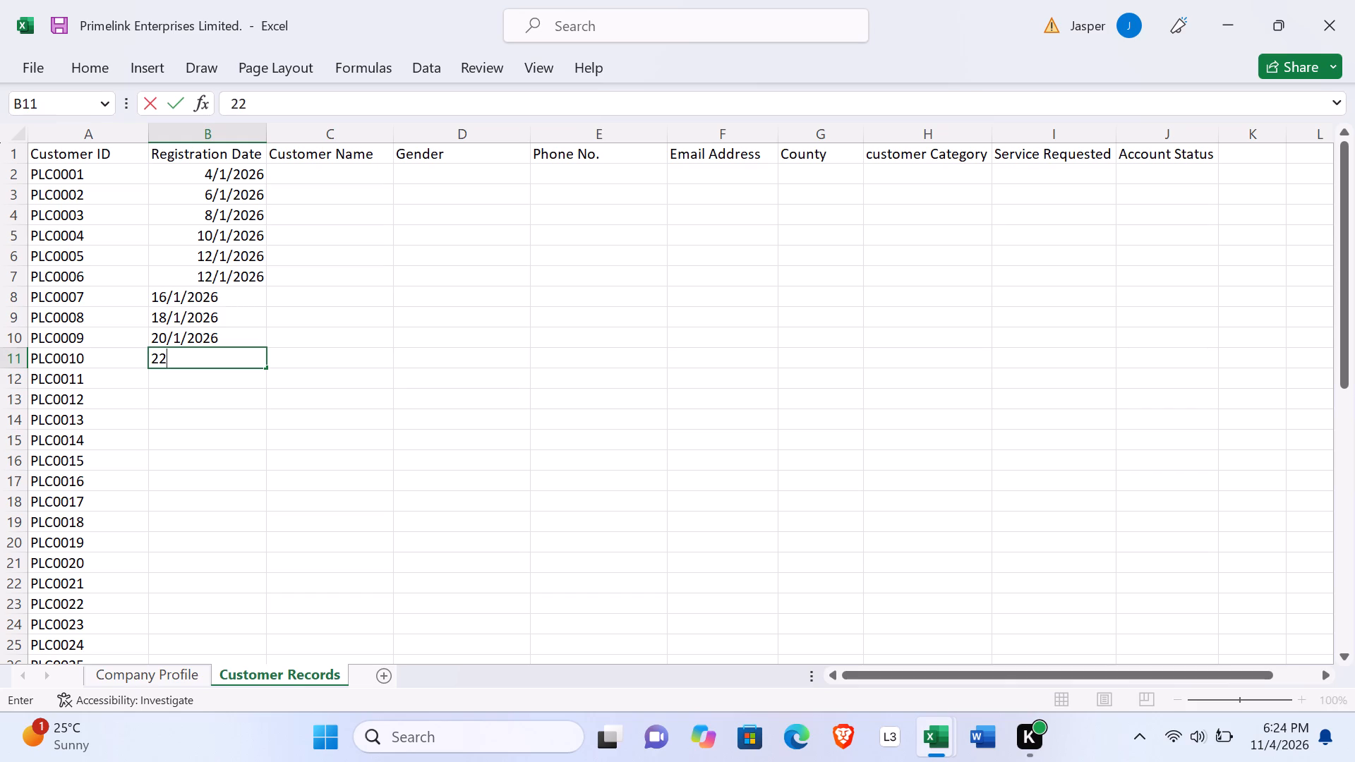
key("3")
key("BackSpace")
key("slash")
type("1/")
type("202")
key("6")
left_click(179, 377)
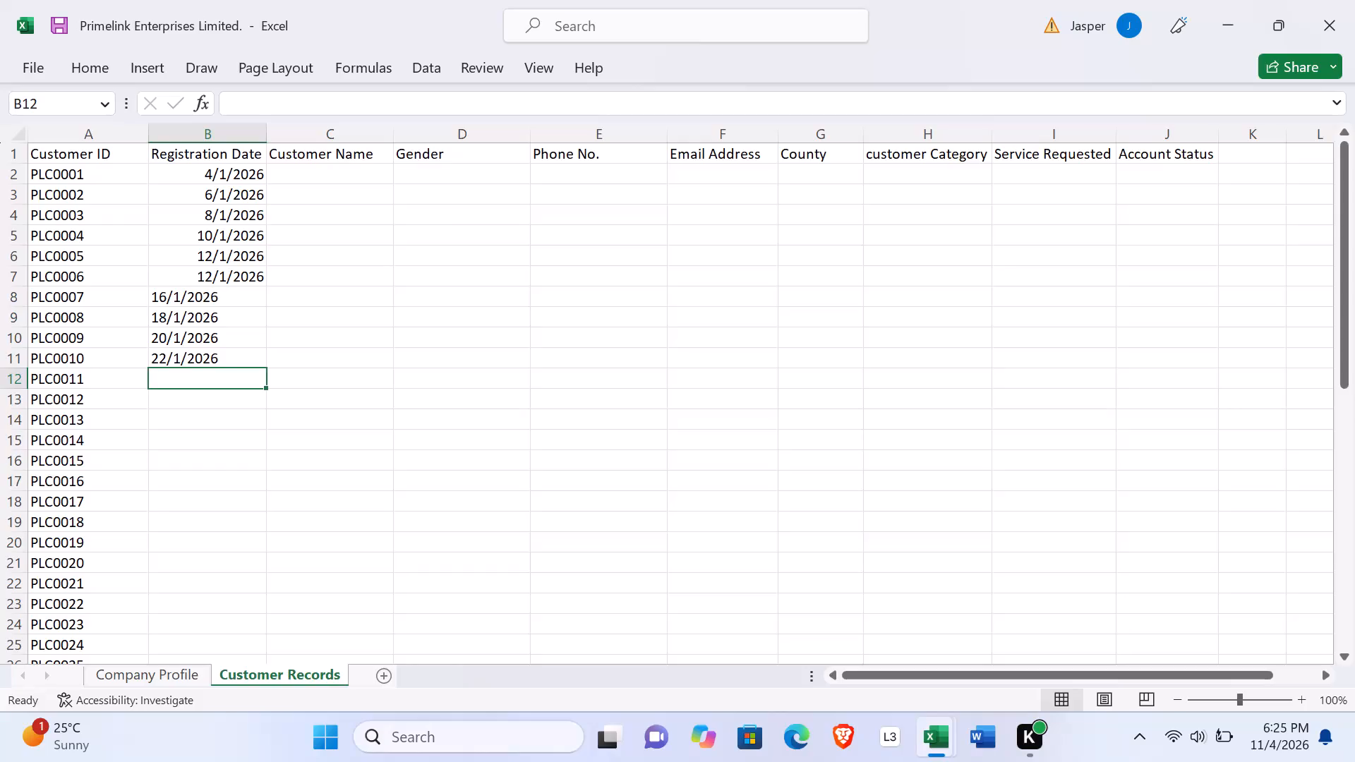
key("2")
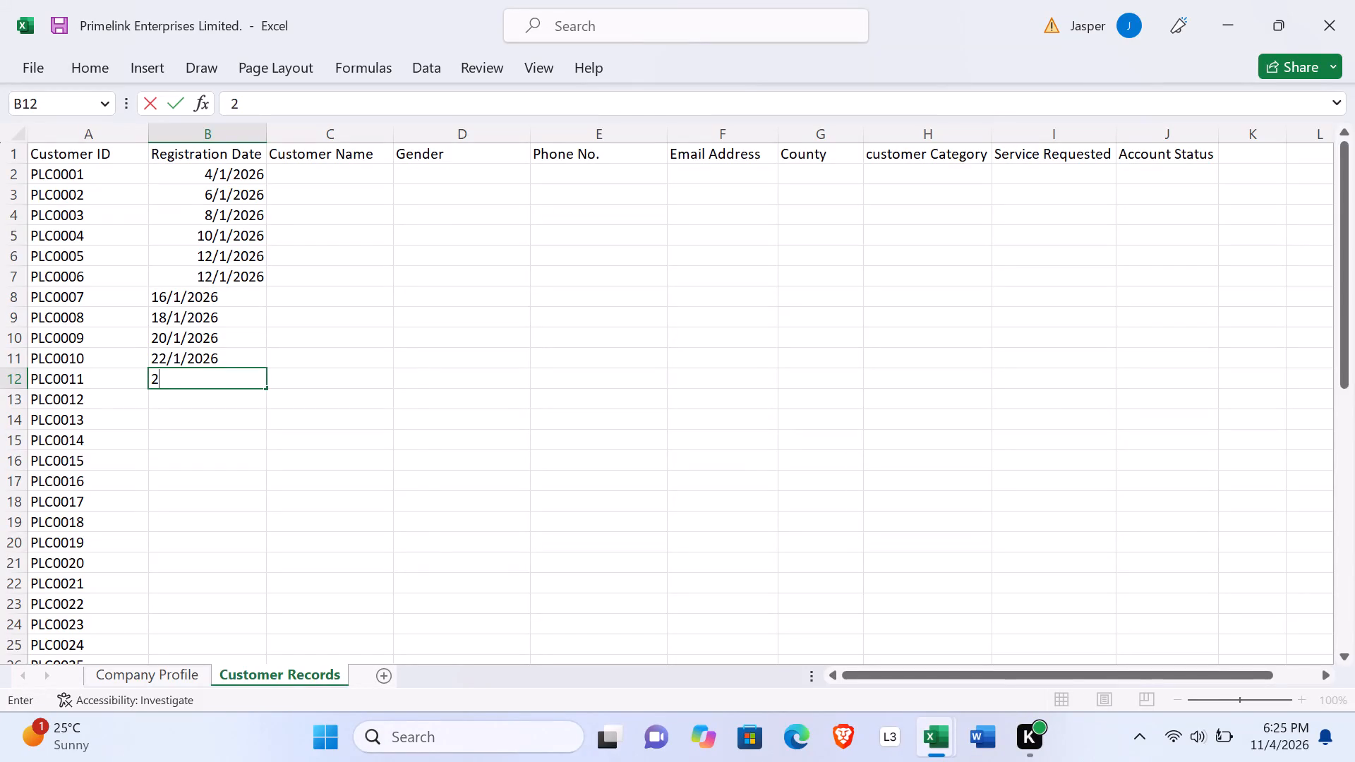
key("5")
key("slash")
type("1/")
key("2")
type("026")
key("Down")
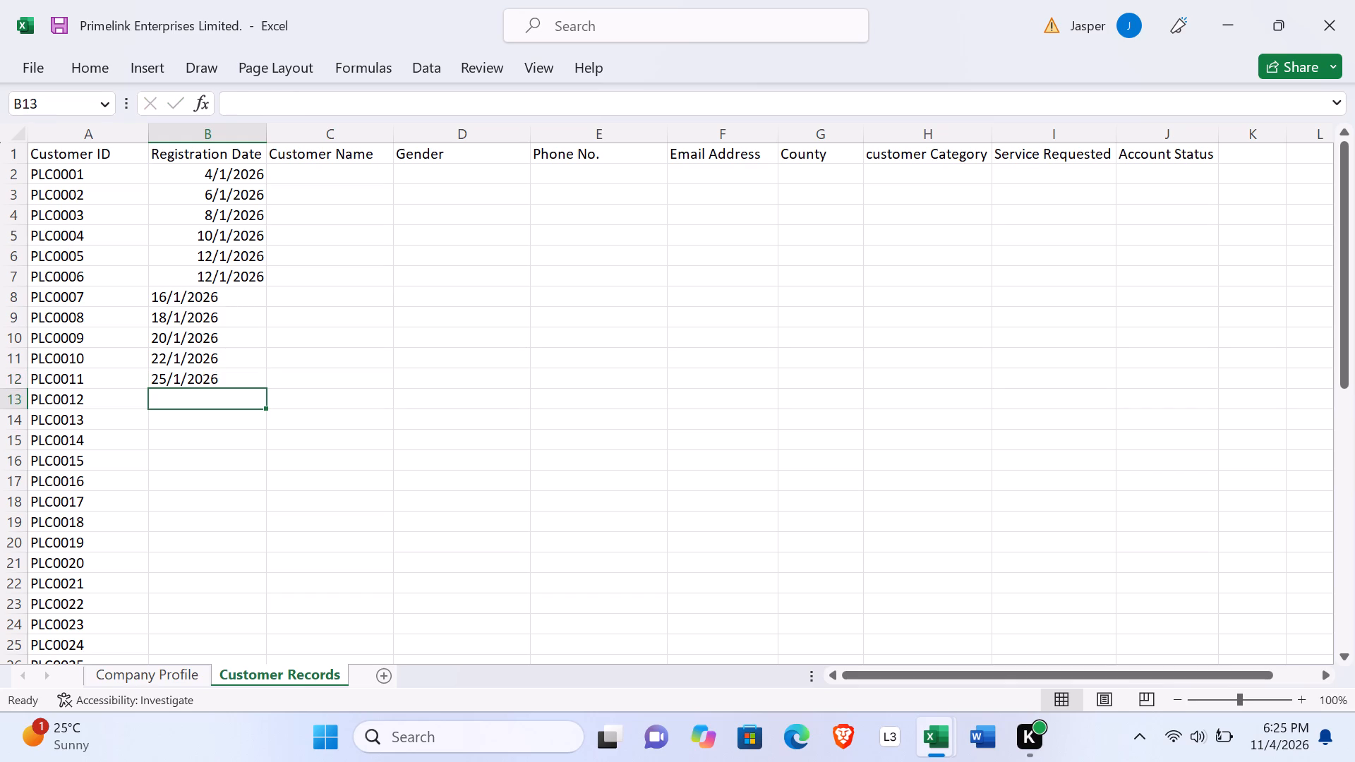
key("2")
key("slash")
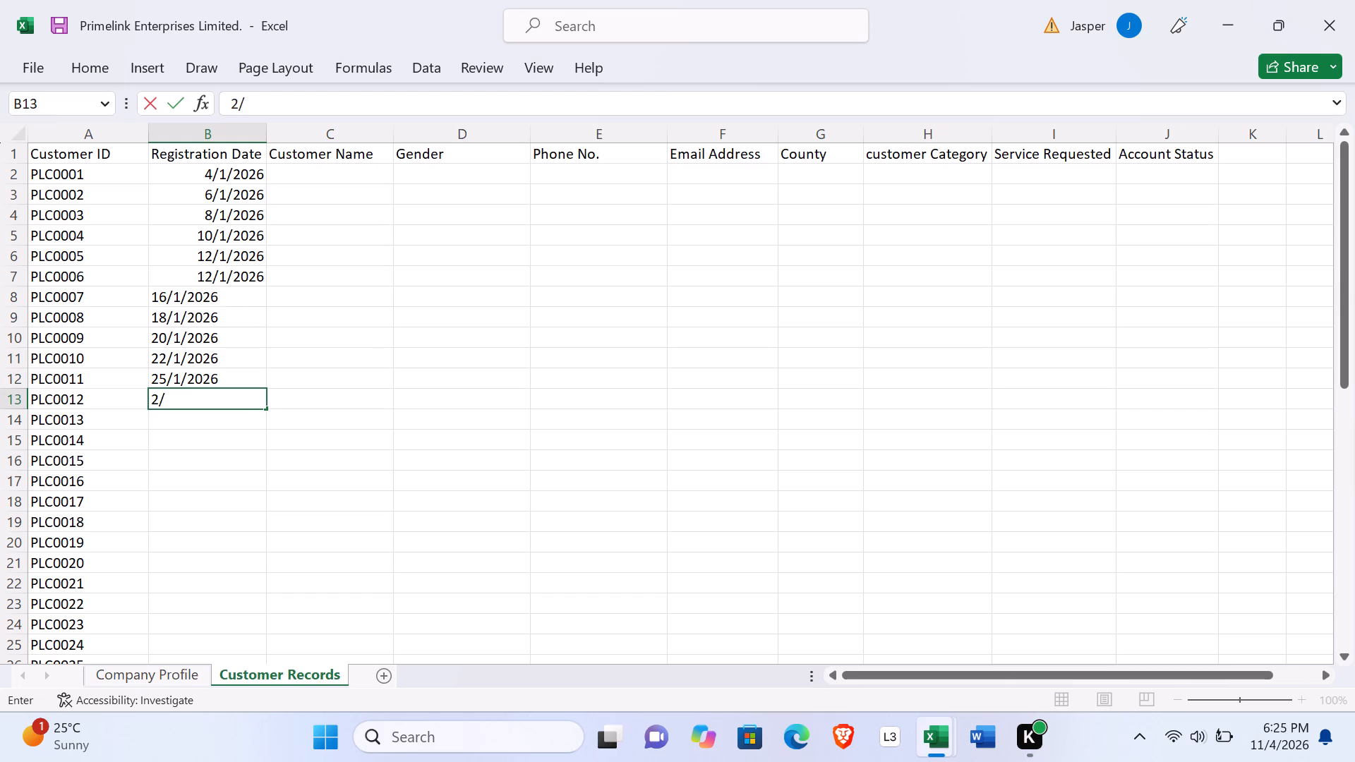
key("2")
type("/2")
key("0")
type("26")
left_click(181, 423)
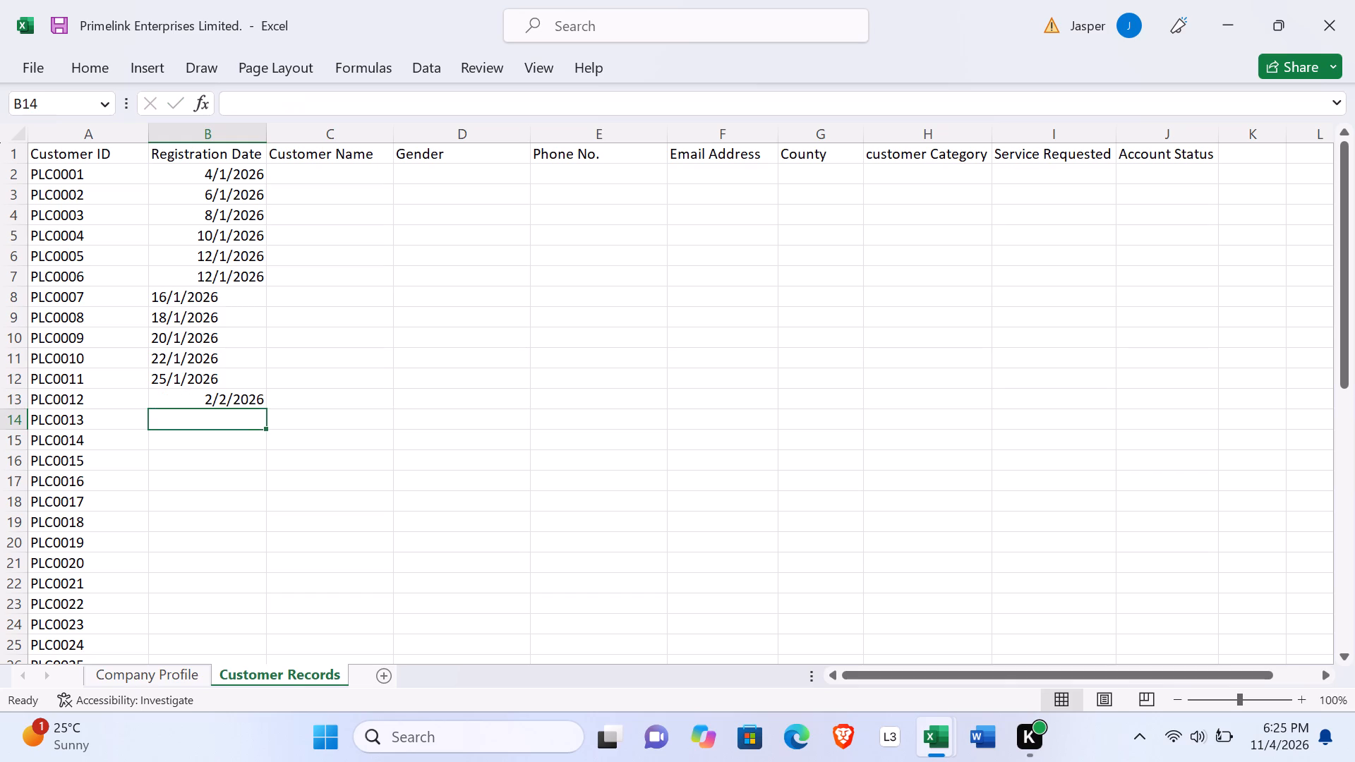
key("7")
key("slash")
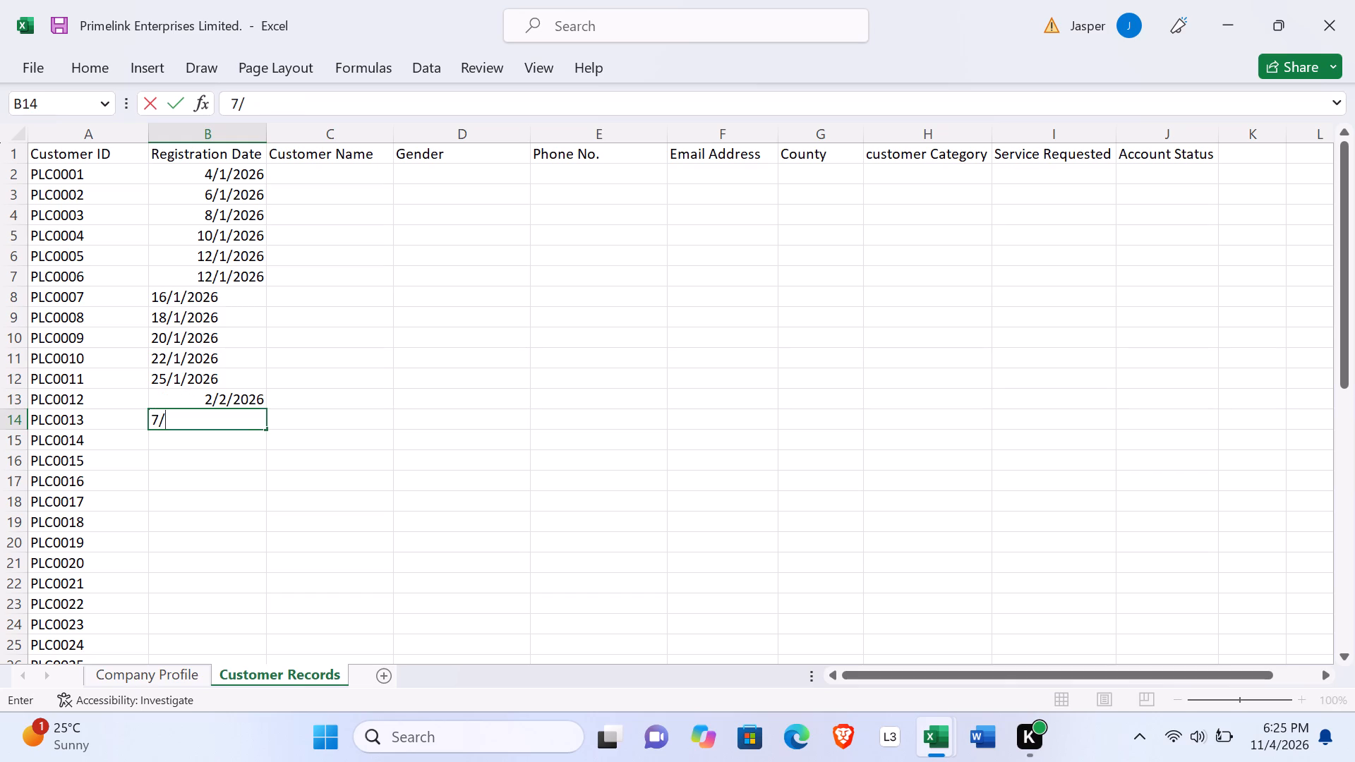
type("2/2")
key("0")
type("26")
left_click(195, 451)
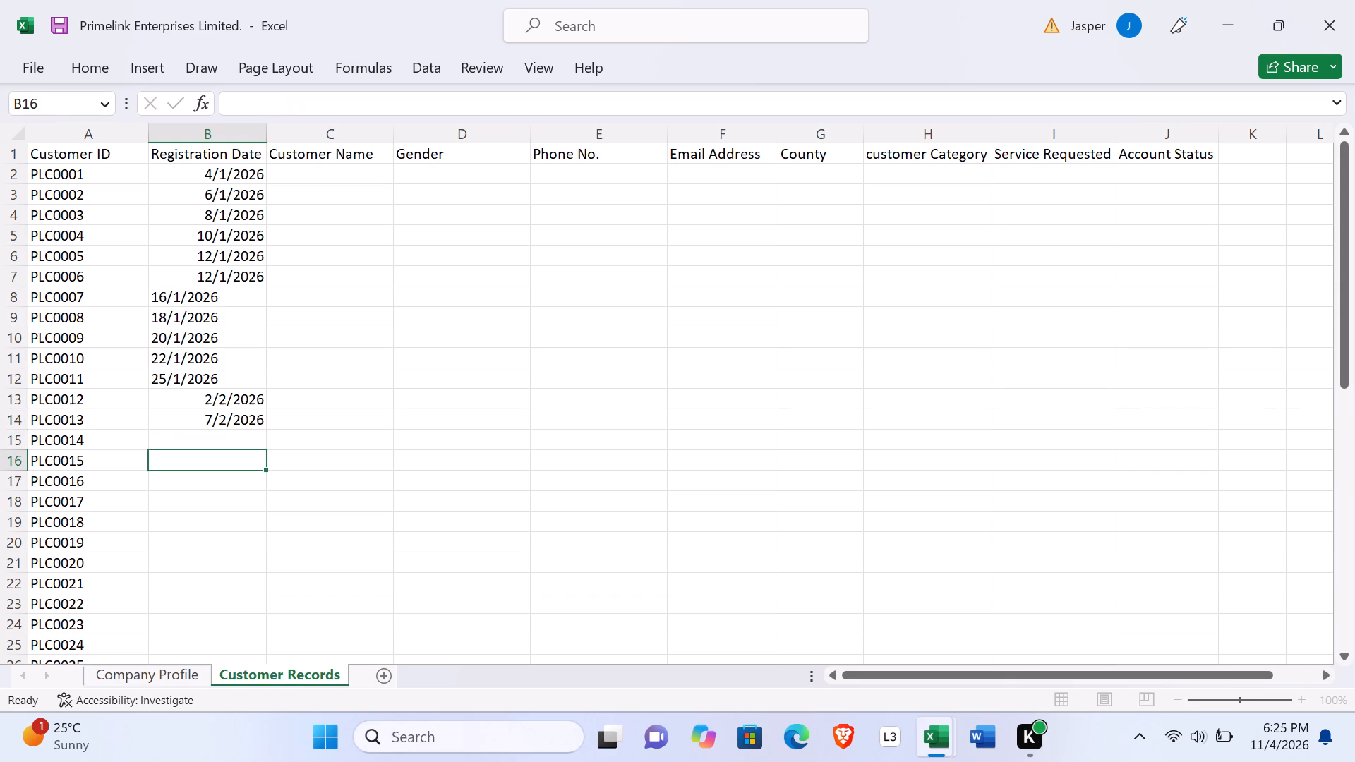
left_click(192, 440)
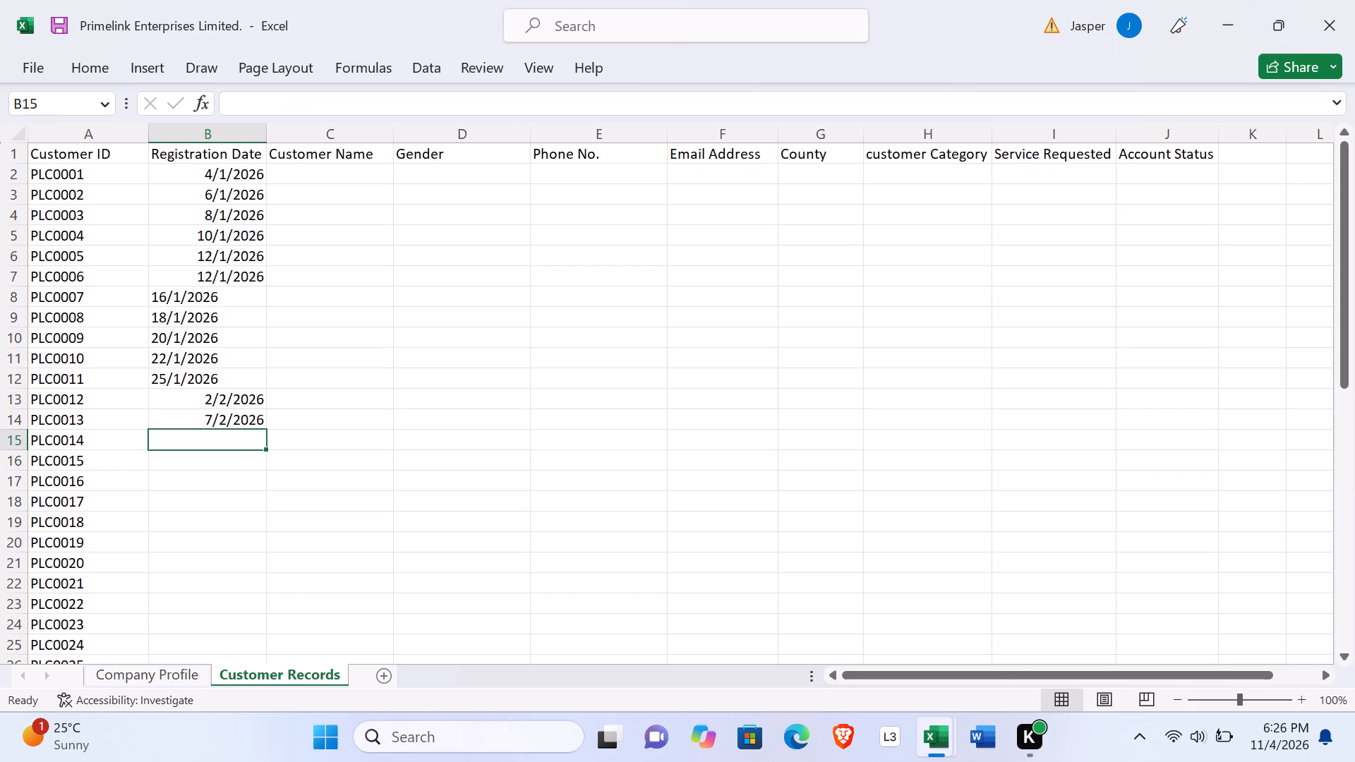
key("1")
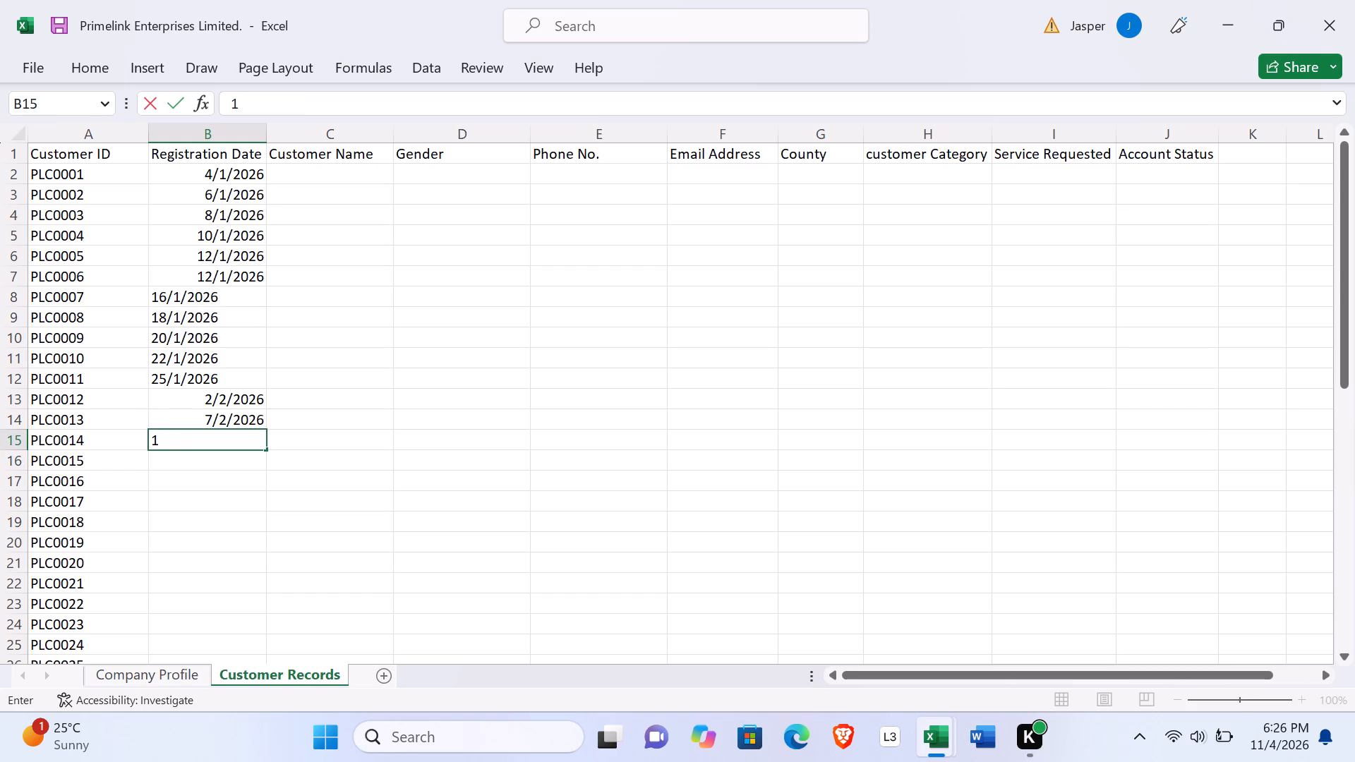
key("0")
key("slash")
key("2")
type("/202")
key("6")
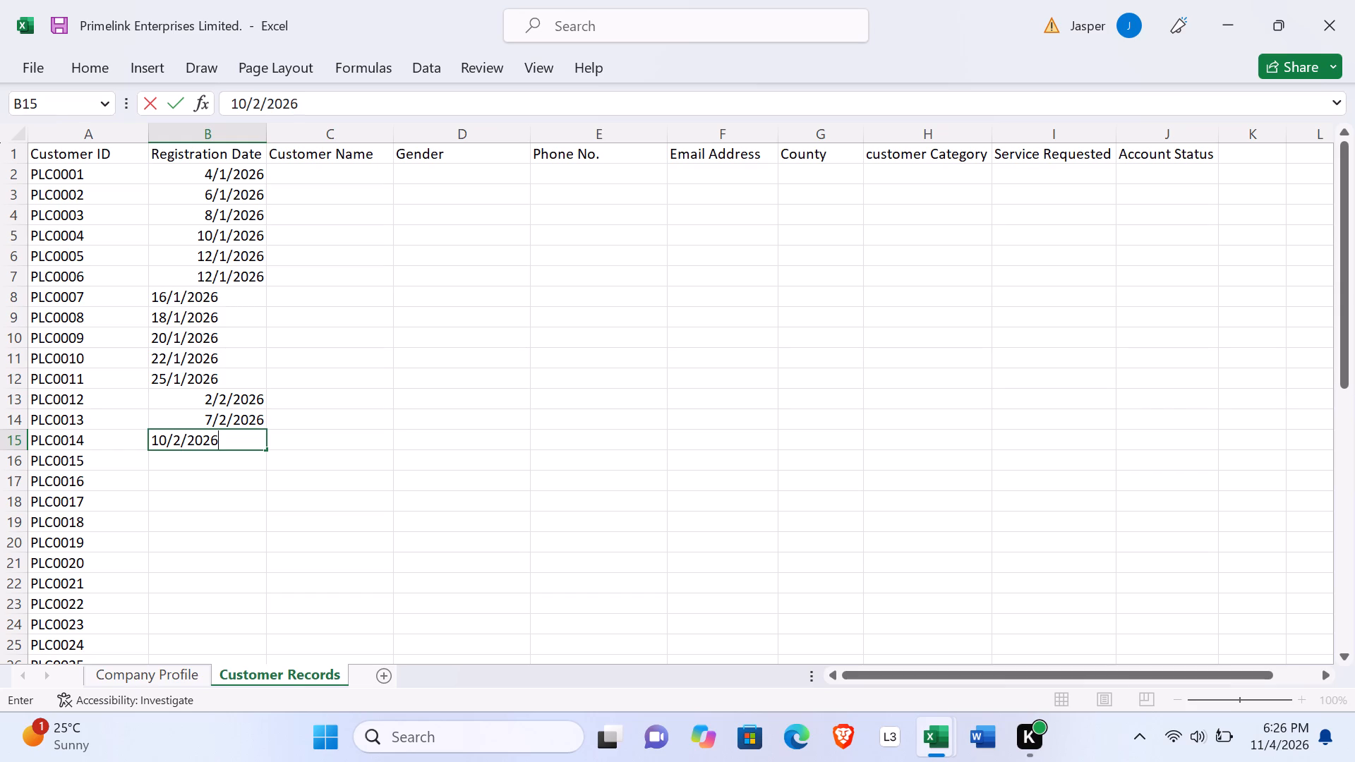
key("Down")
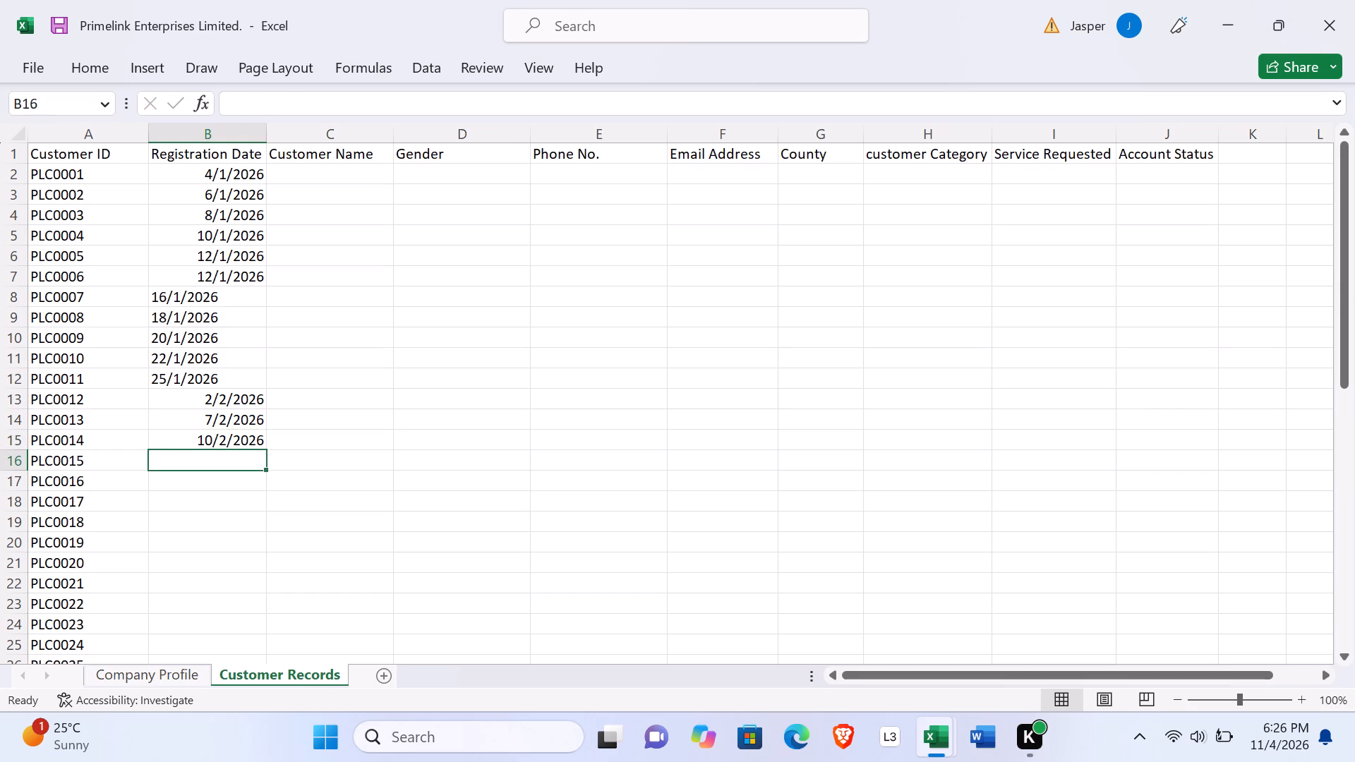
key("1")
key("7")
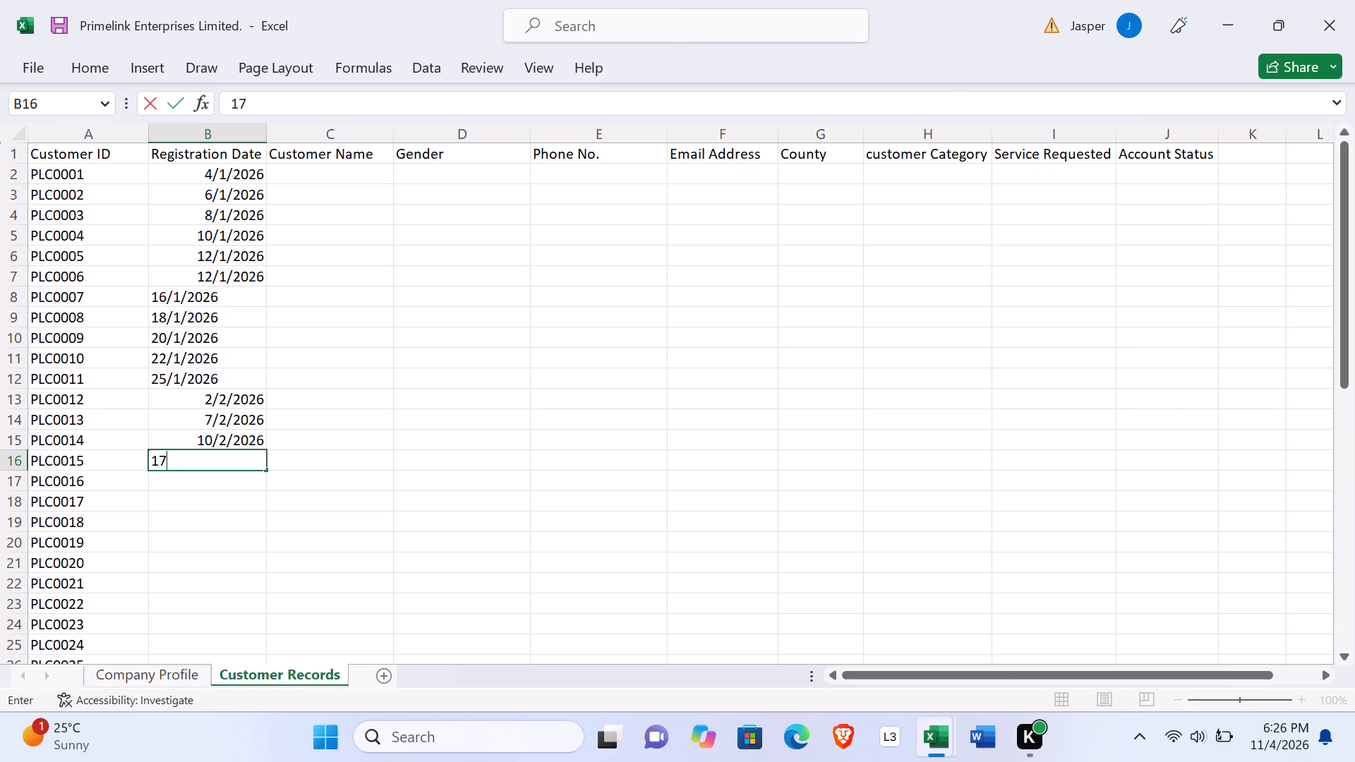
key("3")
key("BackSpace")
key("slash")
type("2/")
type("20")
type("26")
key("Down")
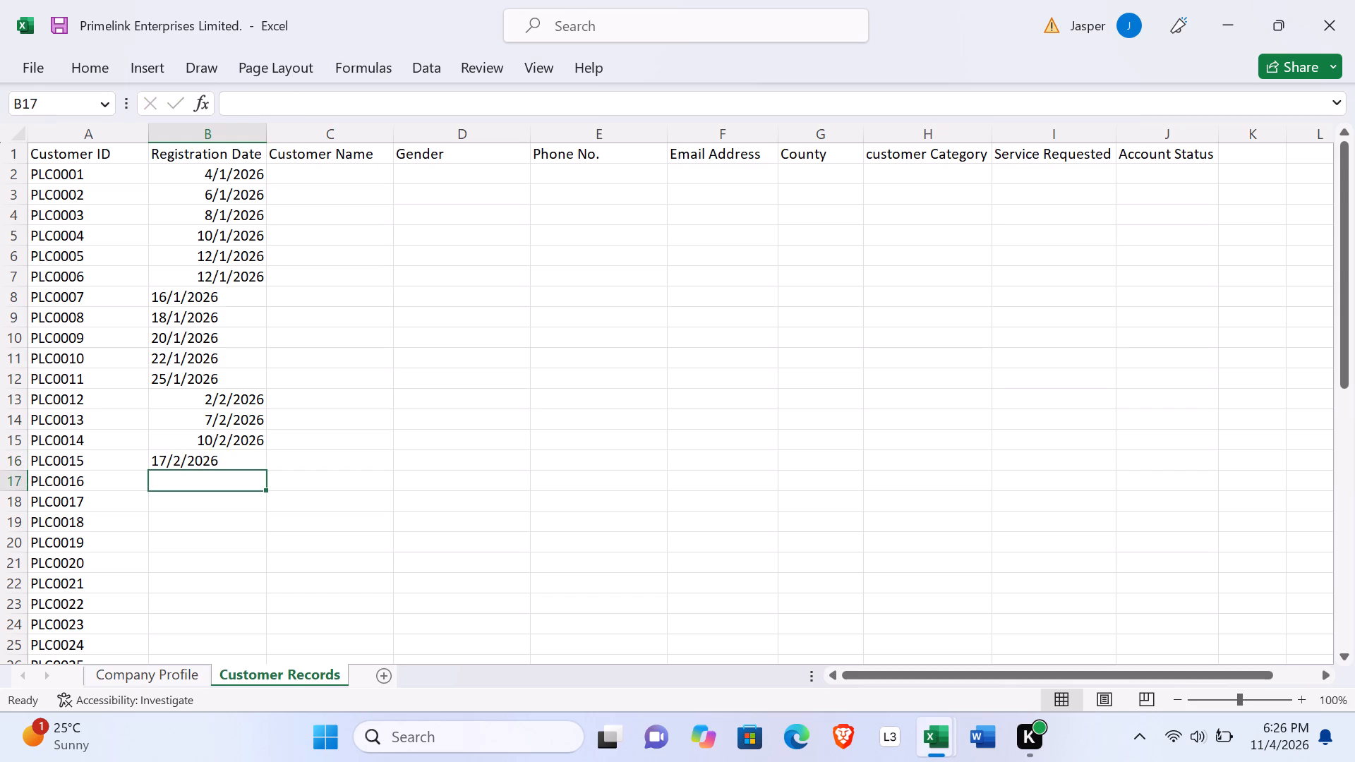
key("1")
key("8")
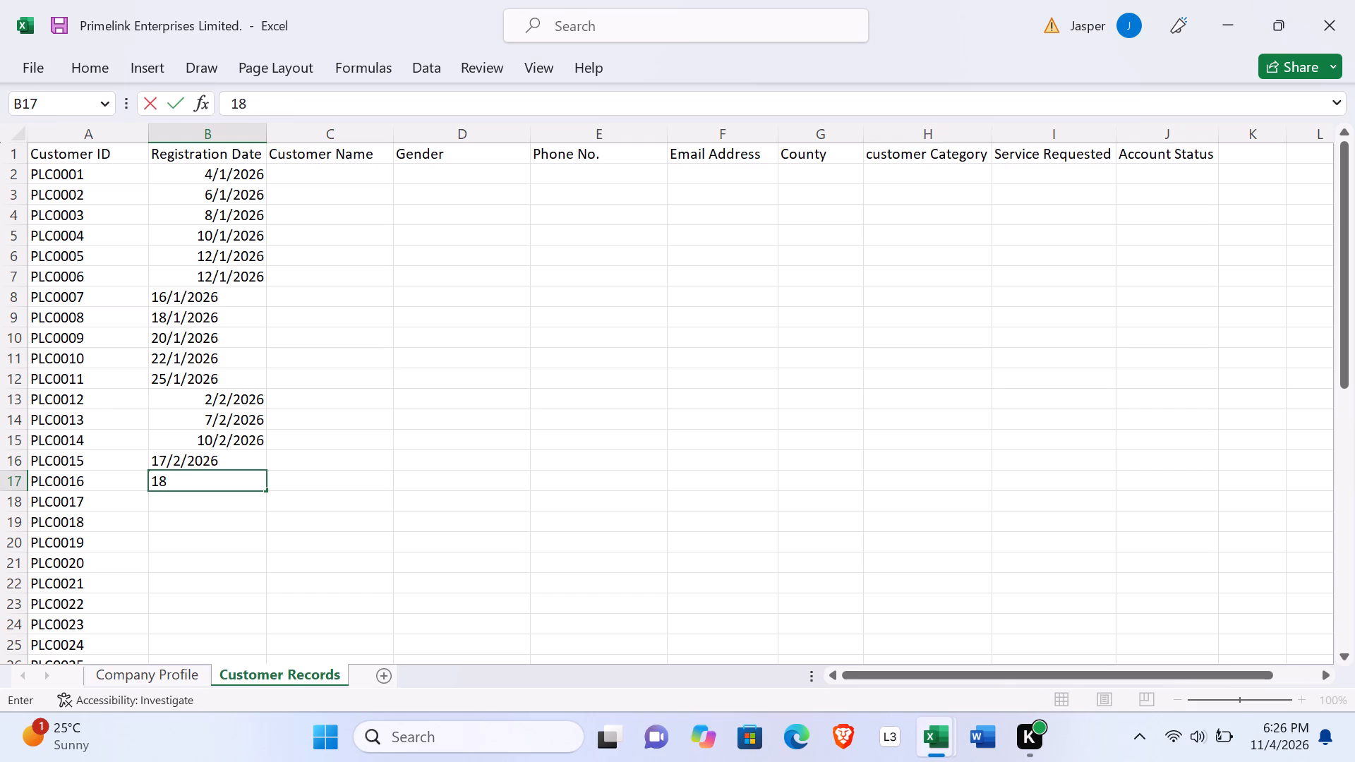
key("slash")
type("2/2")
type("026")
left_click_drag(267, 488, 267, 532)
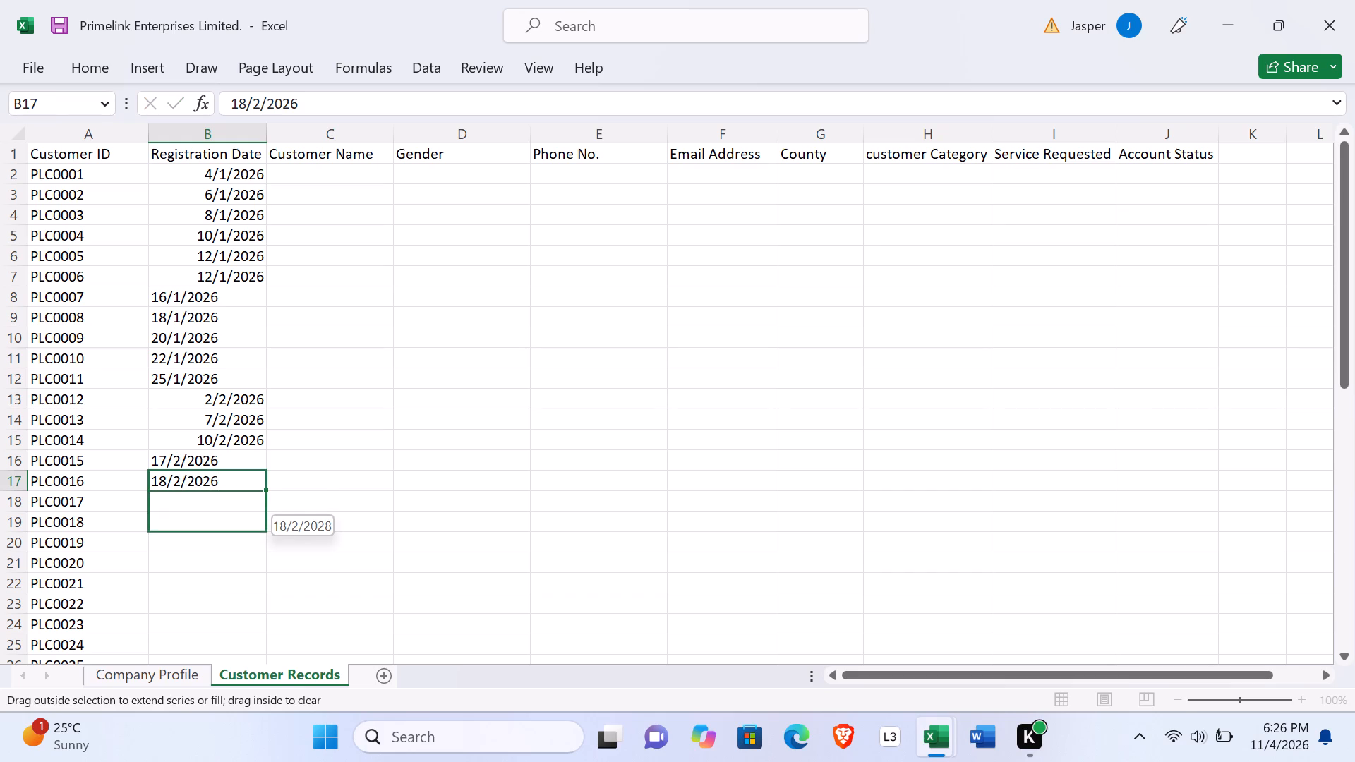
left_click_drag(267, 532, 266, 565)
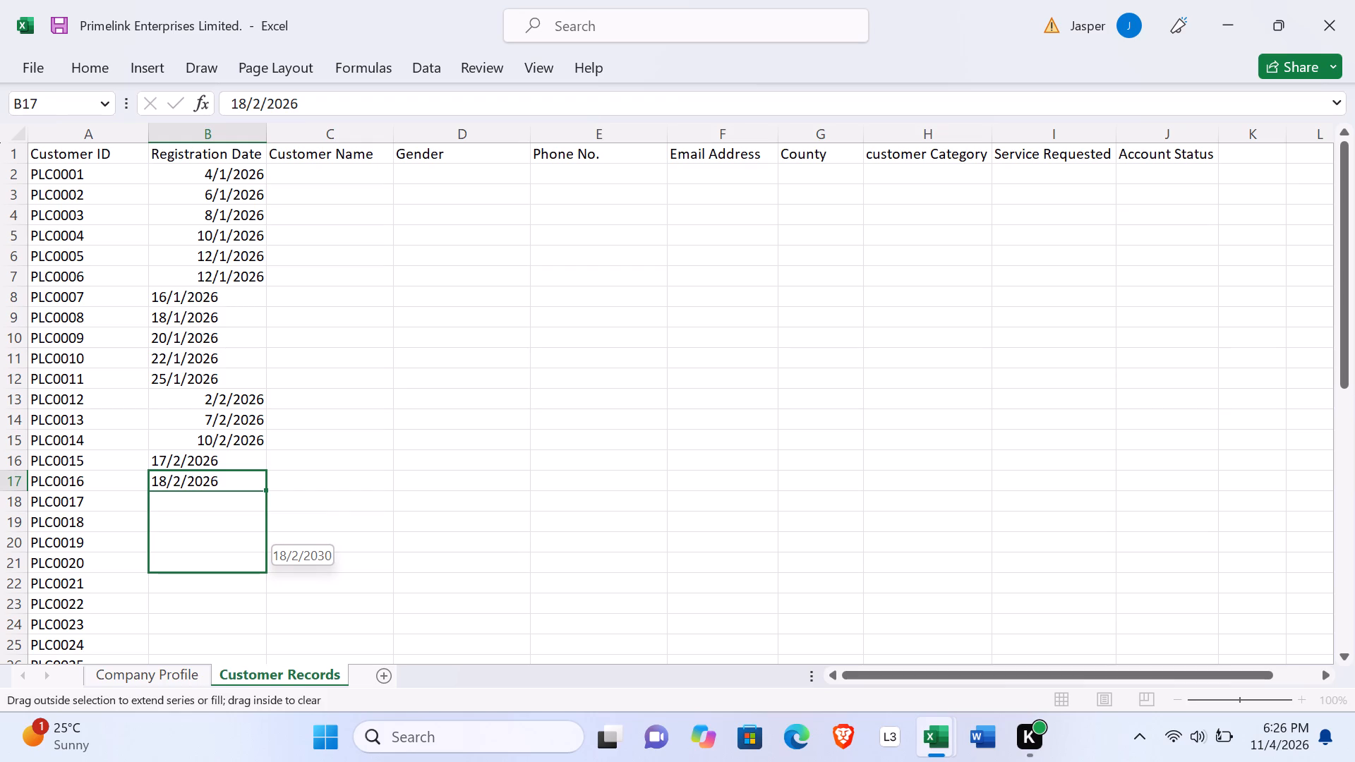
left_click_drag(266, 565, 266, 602)
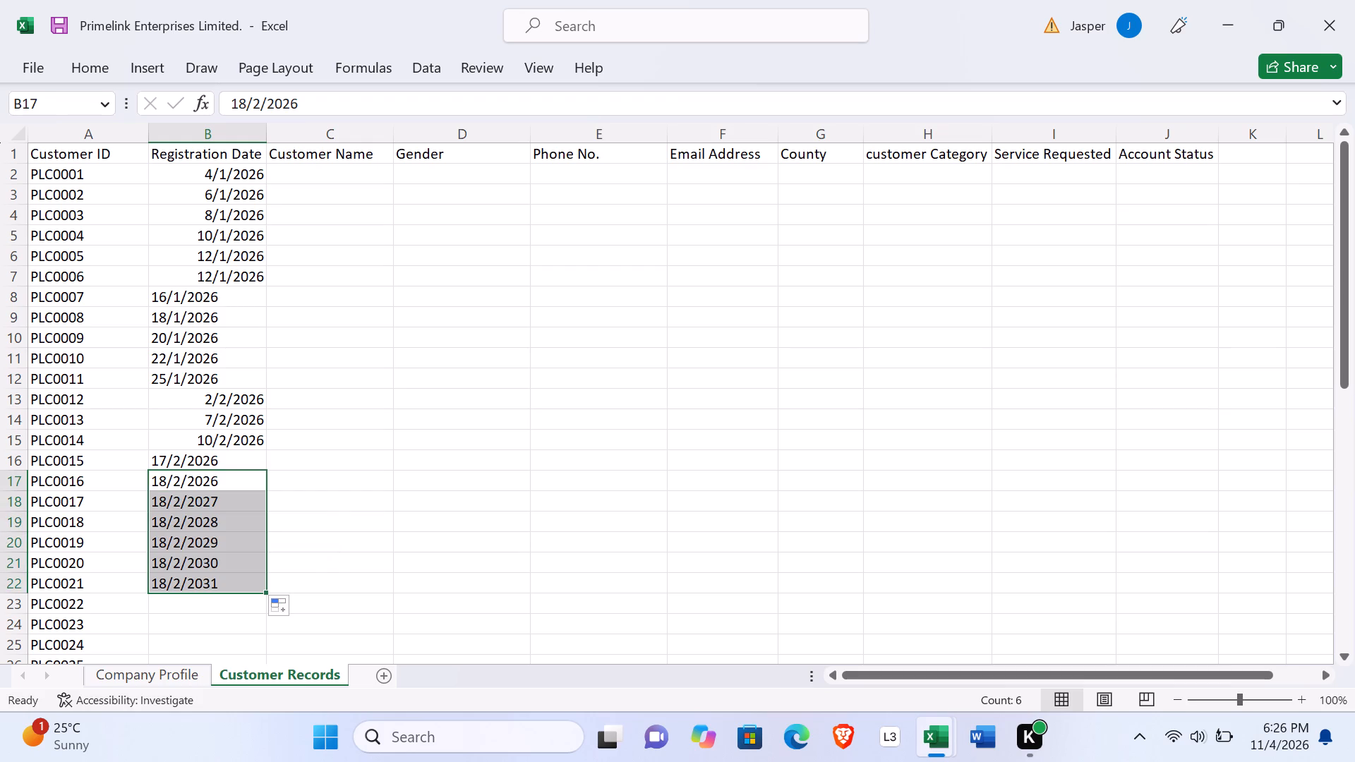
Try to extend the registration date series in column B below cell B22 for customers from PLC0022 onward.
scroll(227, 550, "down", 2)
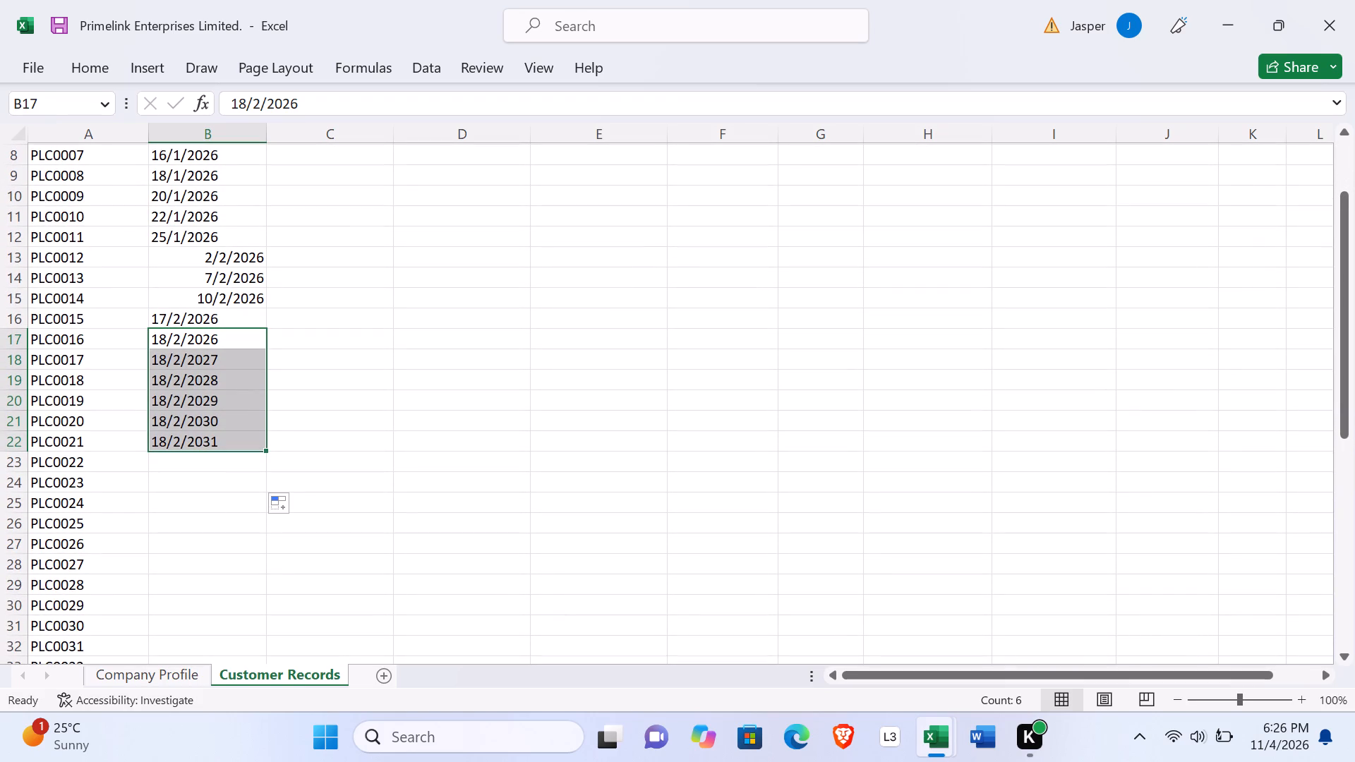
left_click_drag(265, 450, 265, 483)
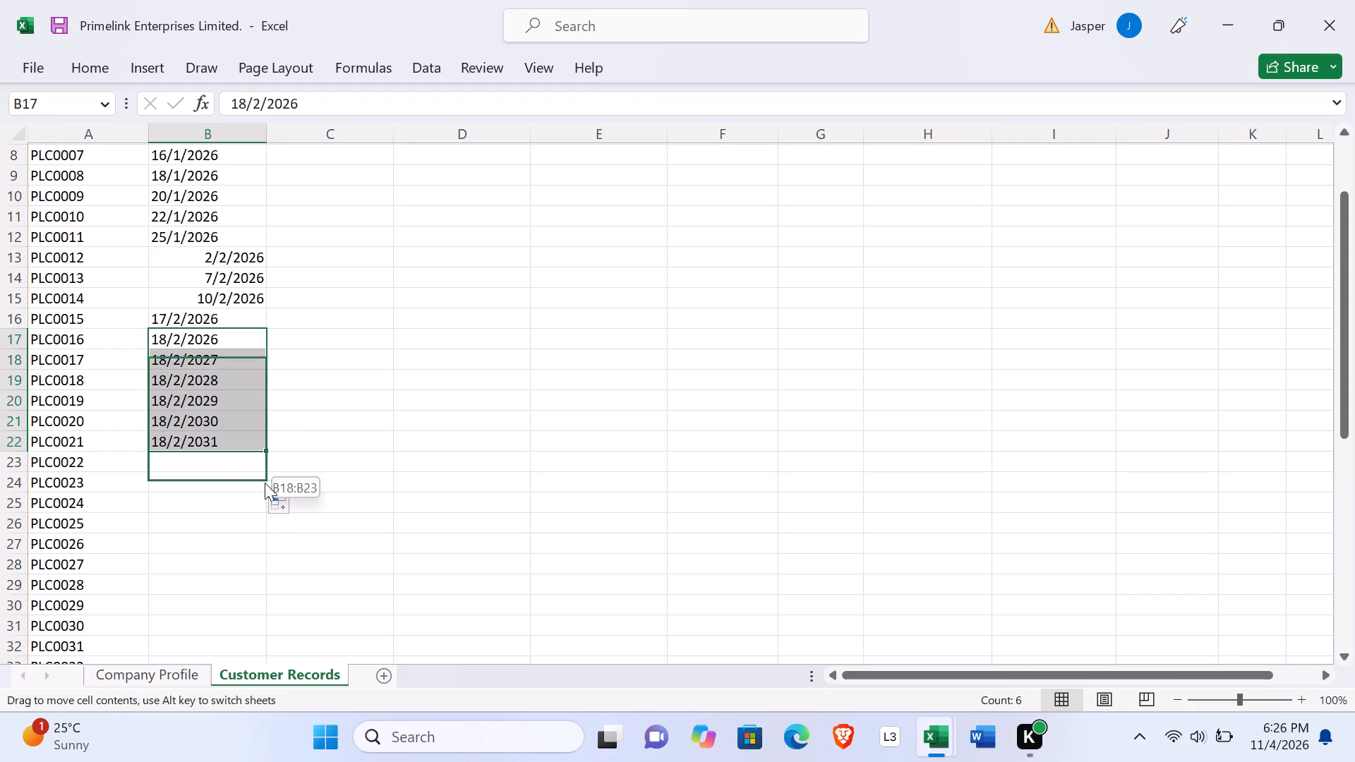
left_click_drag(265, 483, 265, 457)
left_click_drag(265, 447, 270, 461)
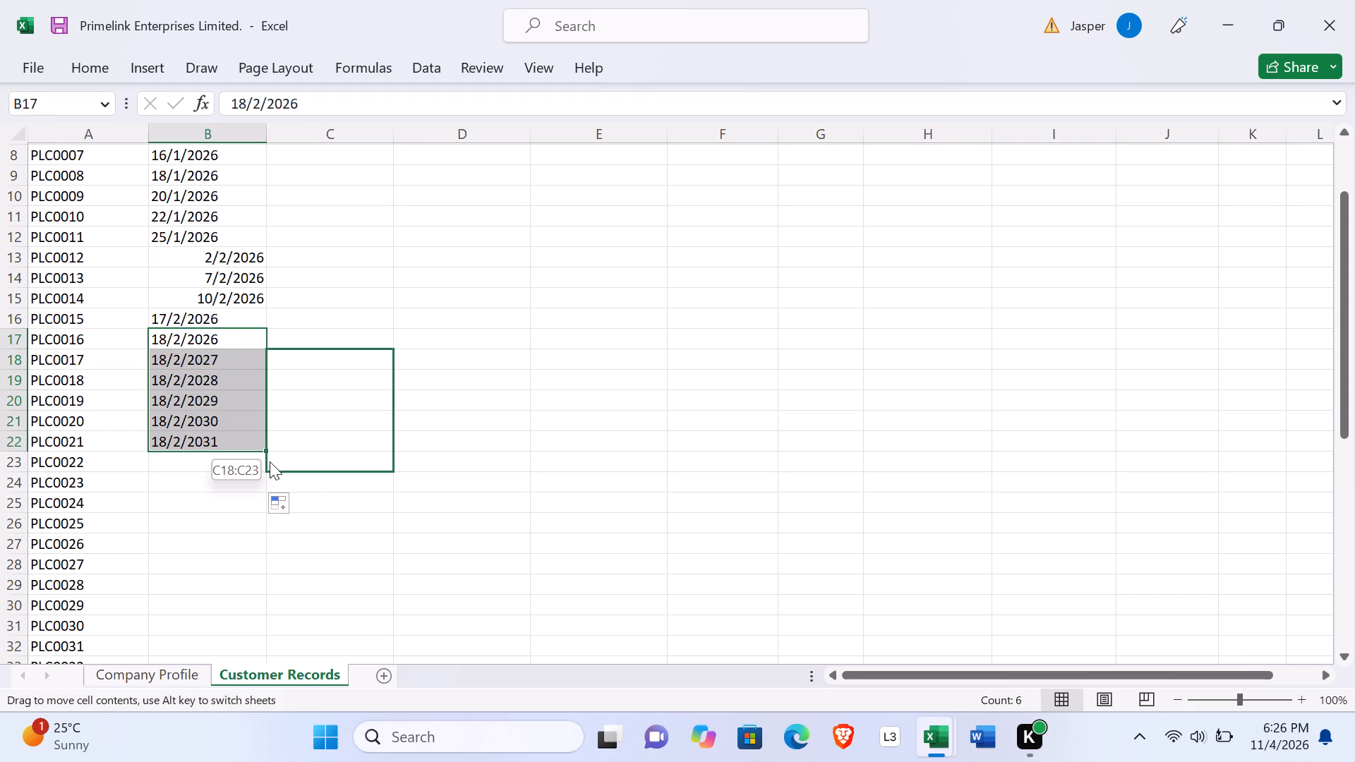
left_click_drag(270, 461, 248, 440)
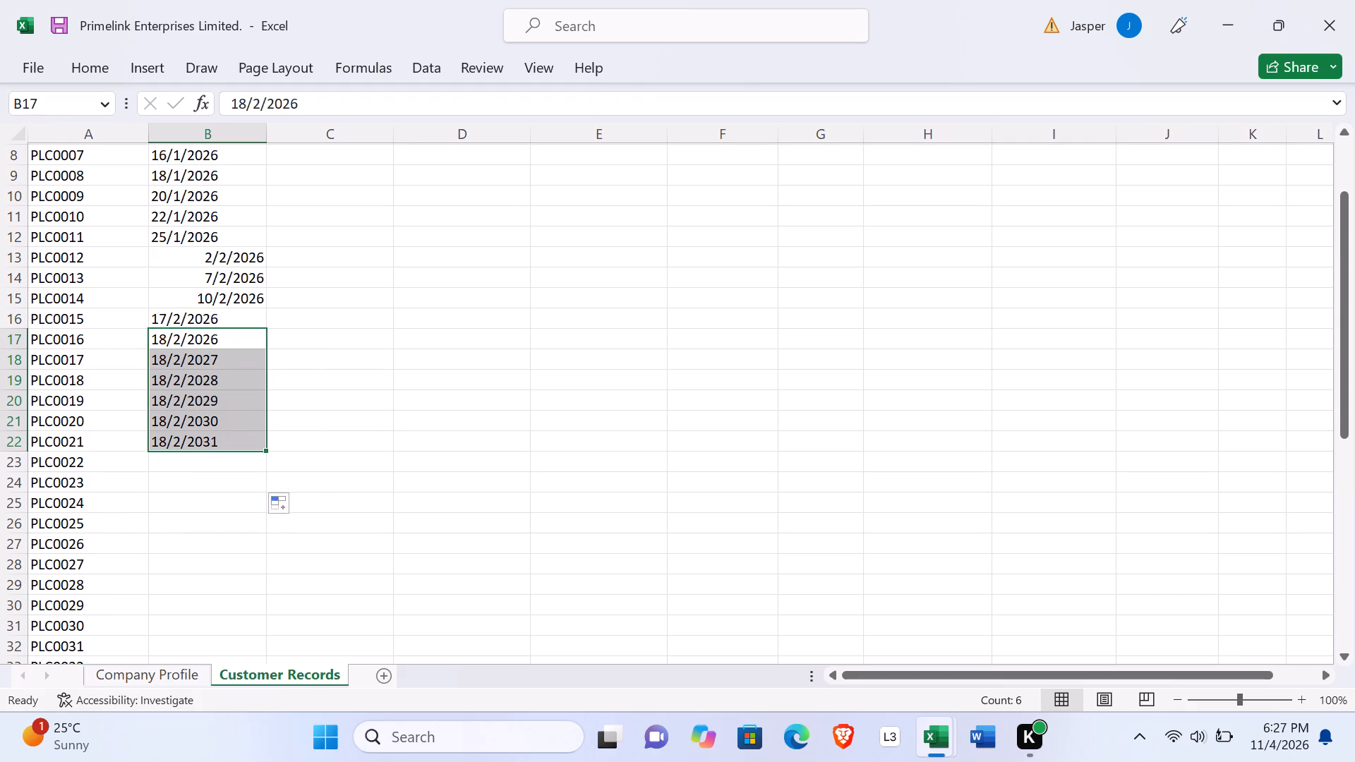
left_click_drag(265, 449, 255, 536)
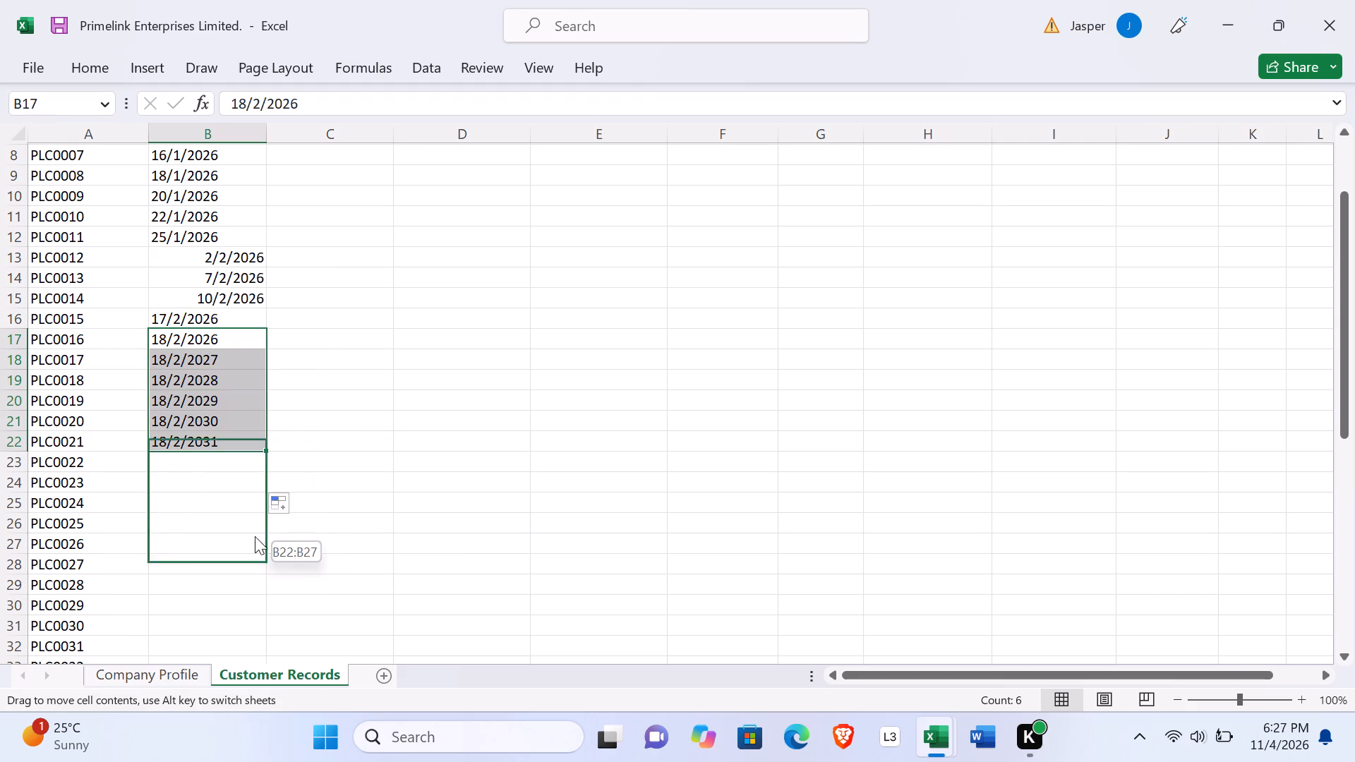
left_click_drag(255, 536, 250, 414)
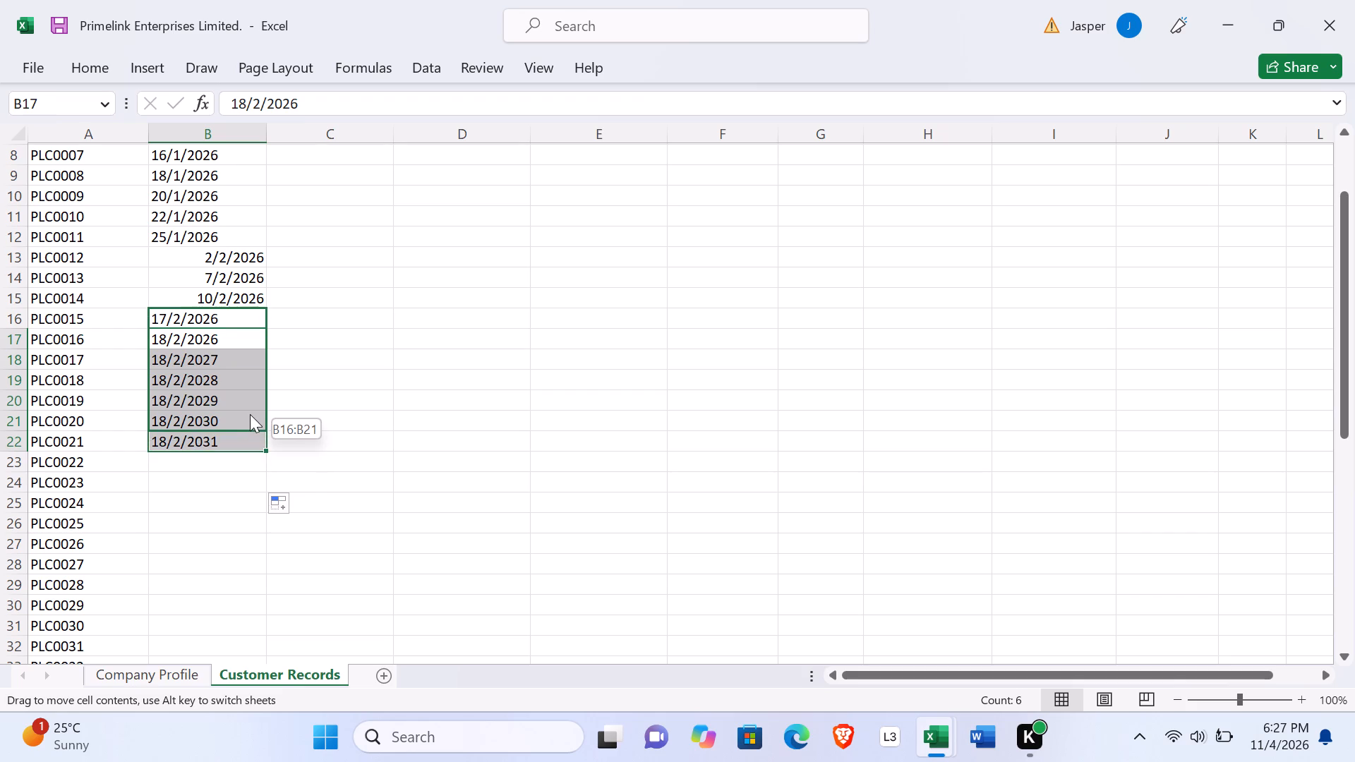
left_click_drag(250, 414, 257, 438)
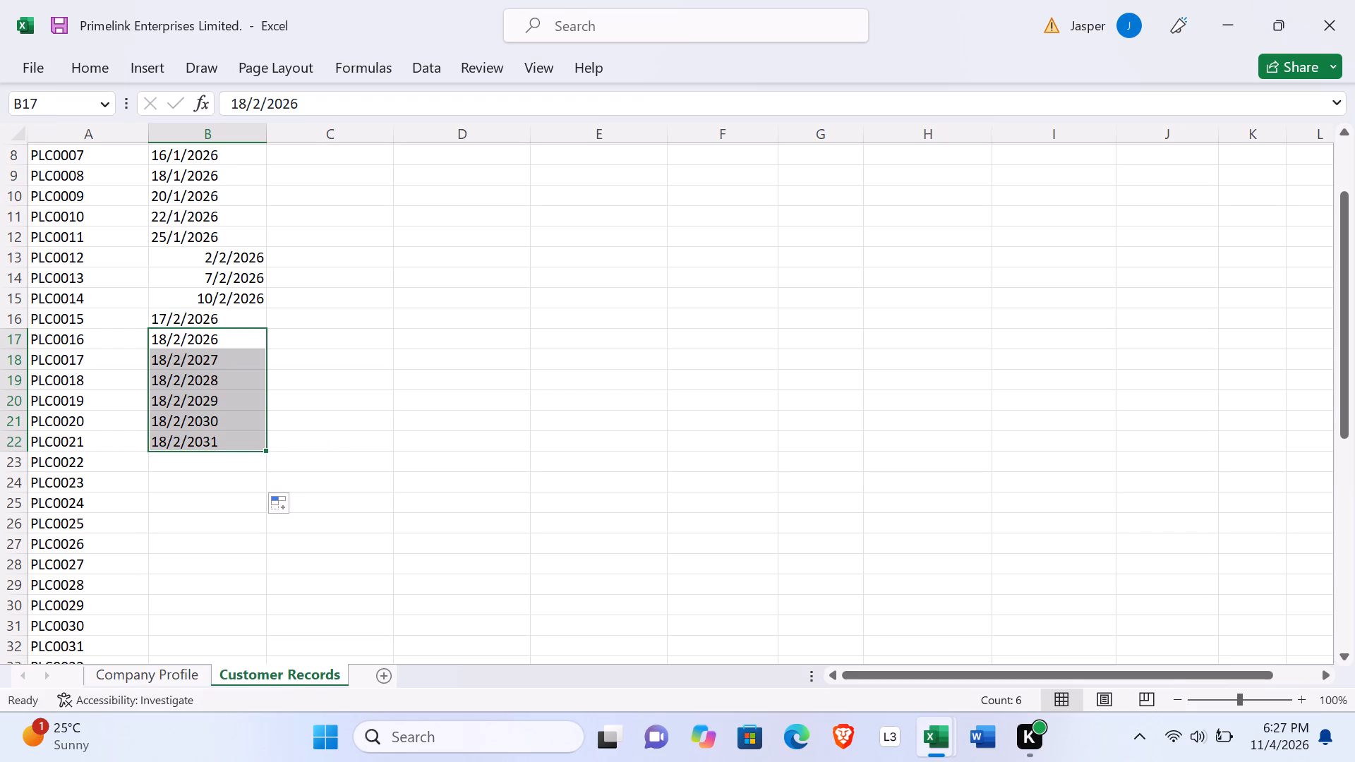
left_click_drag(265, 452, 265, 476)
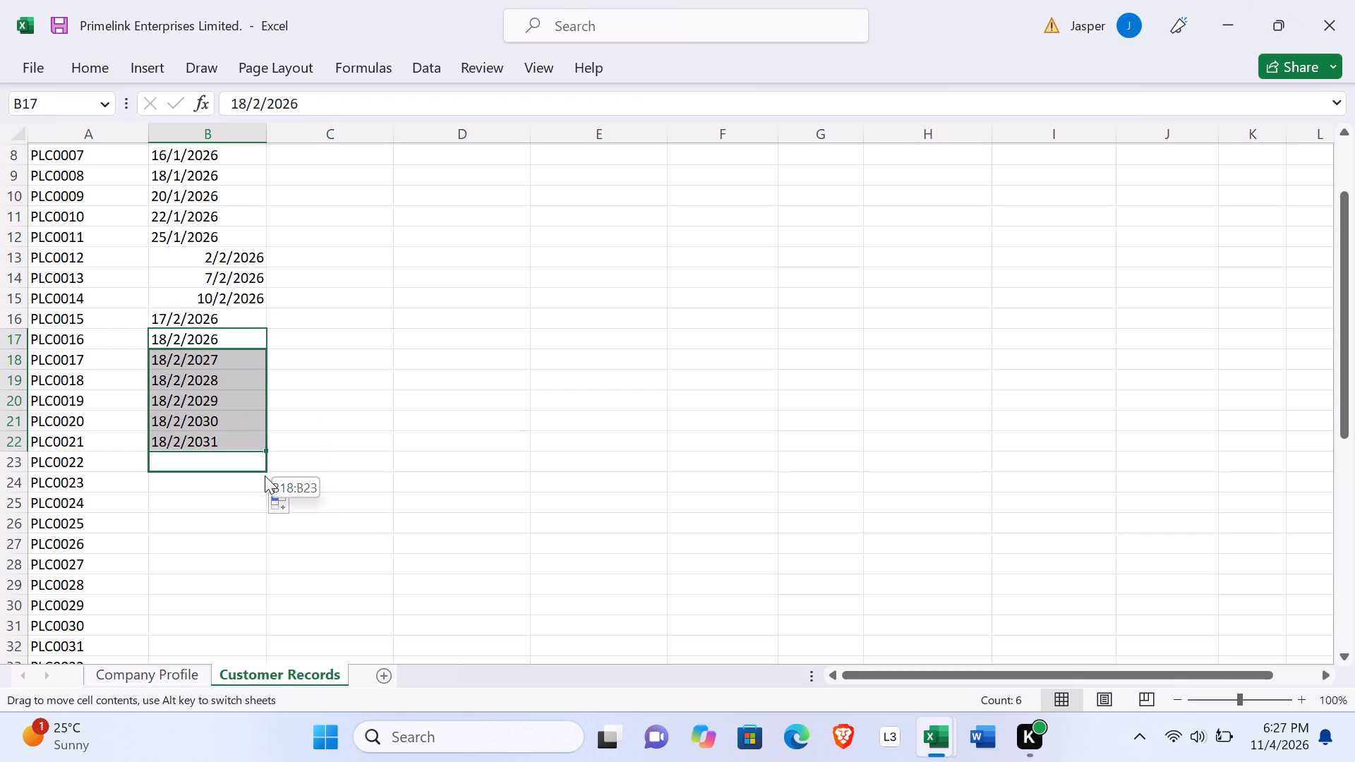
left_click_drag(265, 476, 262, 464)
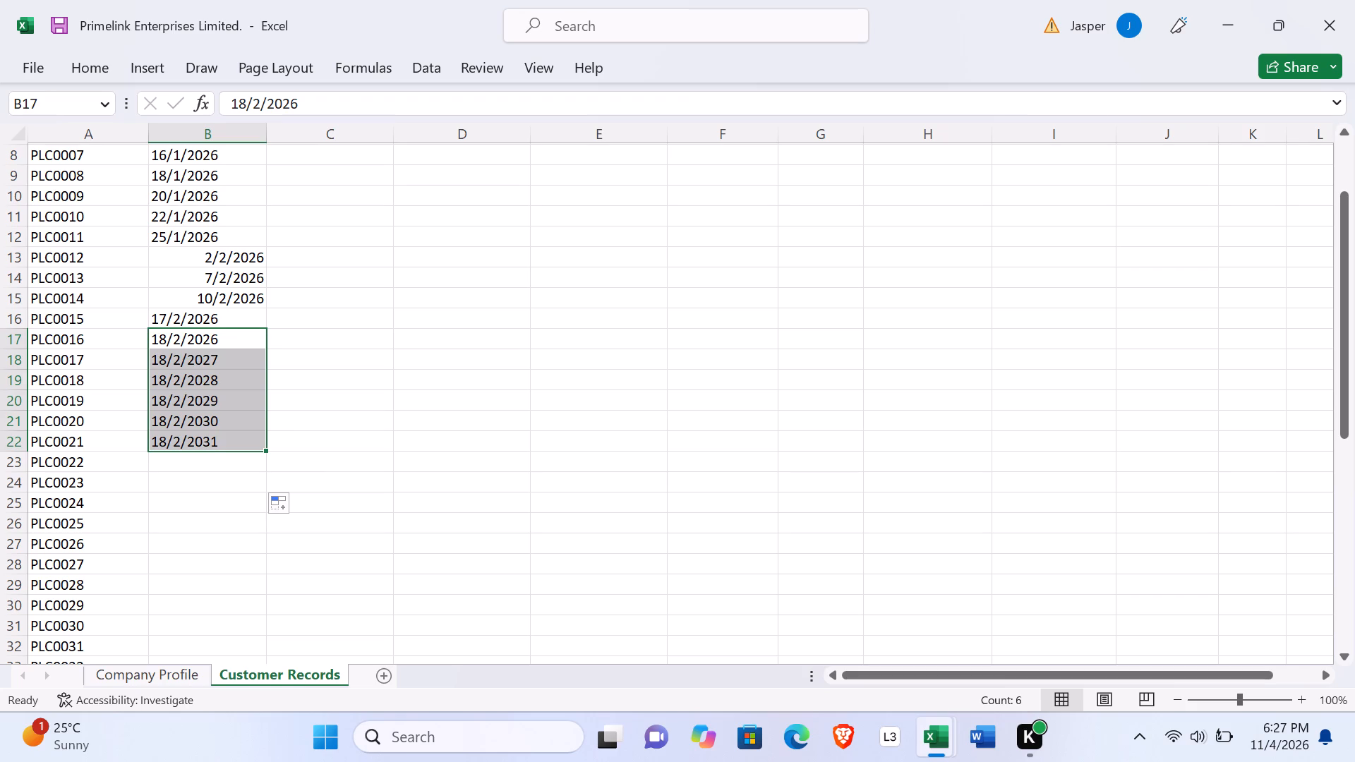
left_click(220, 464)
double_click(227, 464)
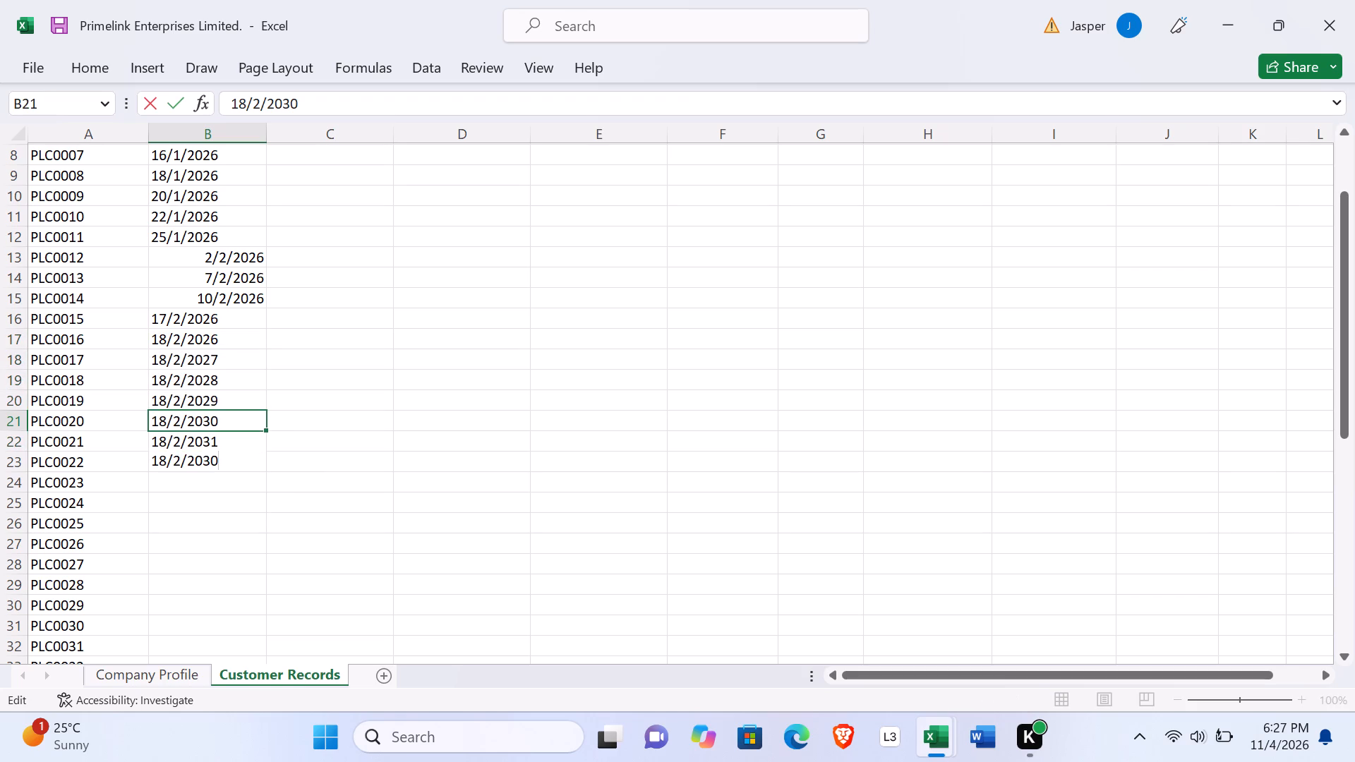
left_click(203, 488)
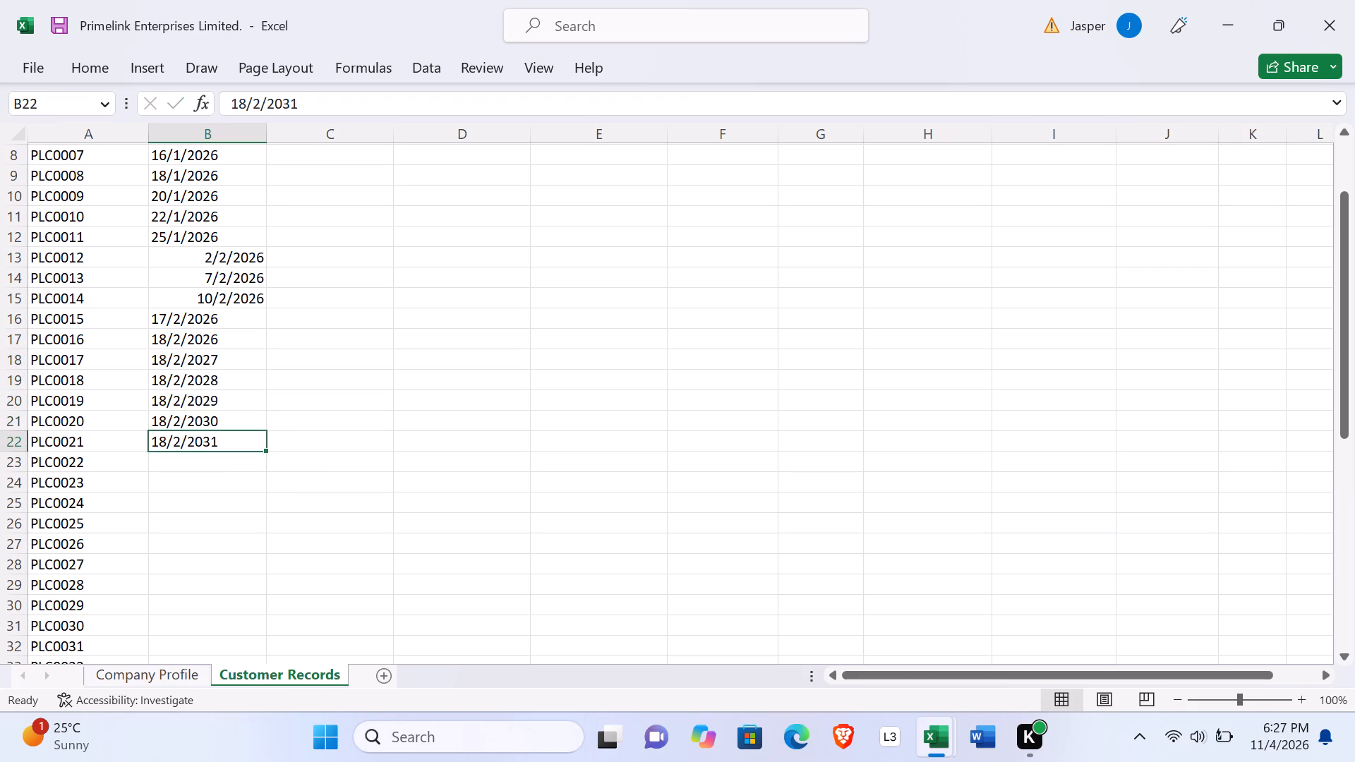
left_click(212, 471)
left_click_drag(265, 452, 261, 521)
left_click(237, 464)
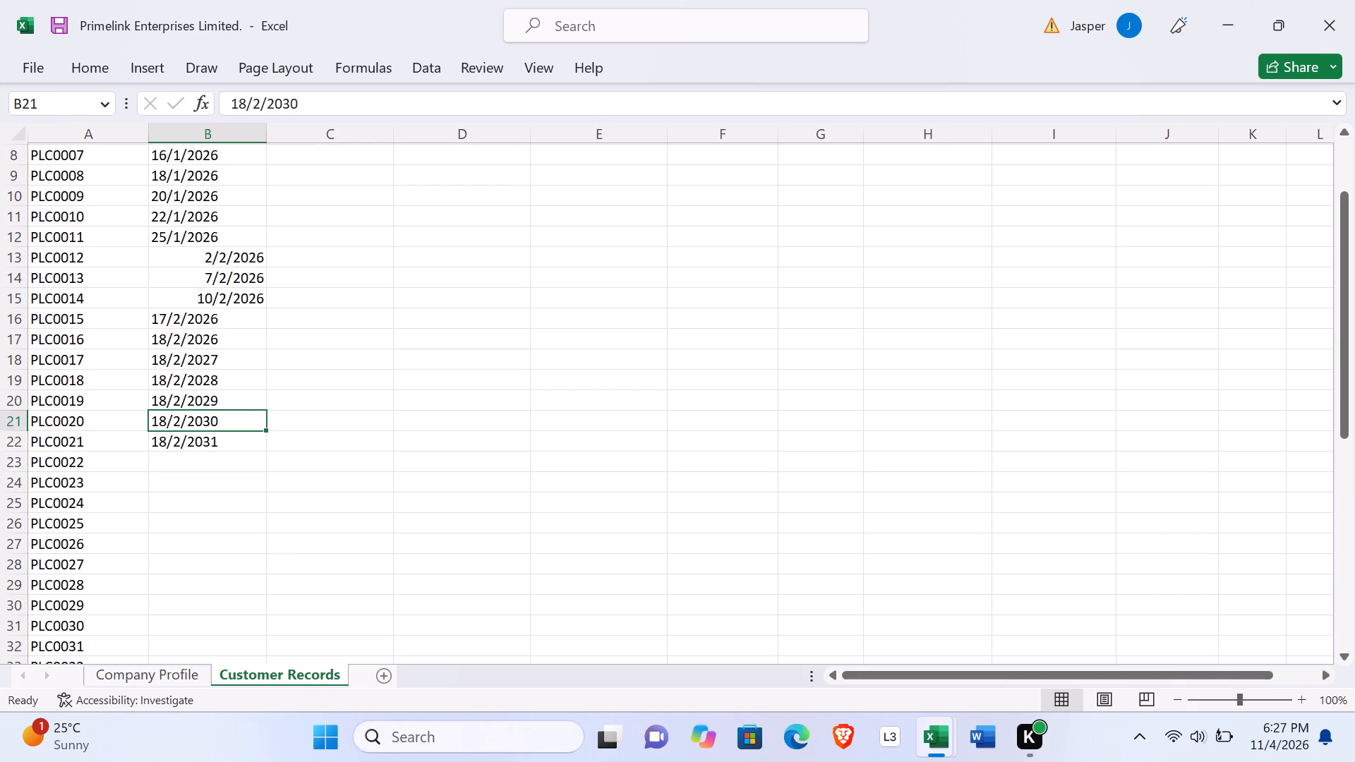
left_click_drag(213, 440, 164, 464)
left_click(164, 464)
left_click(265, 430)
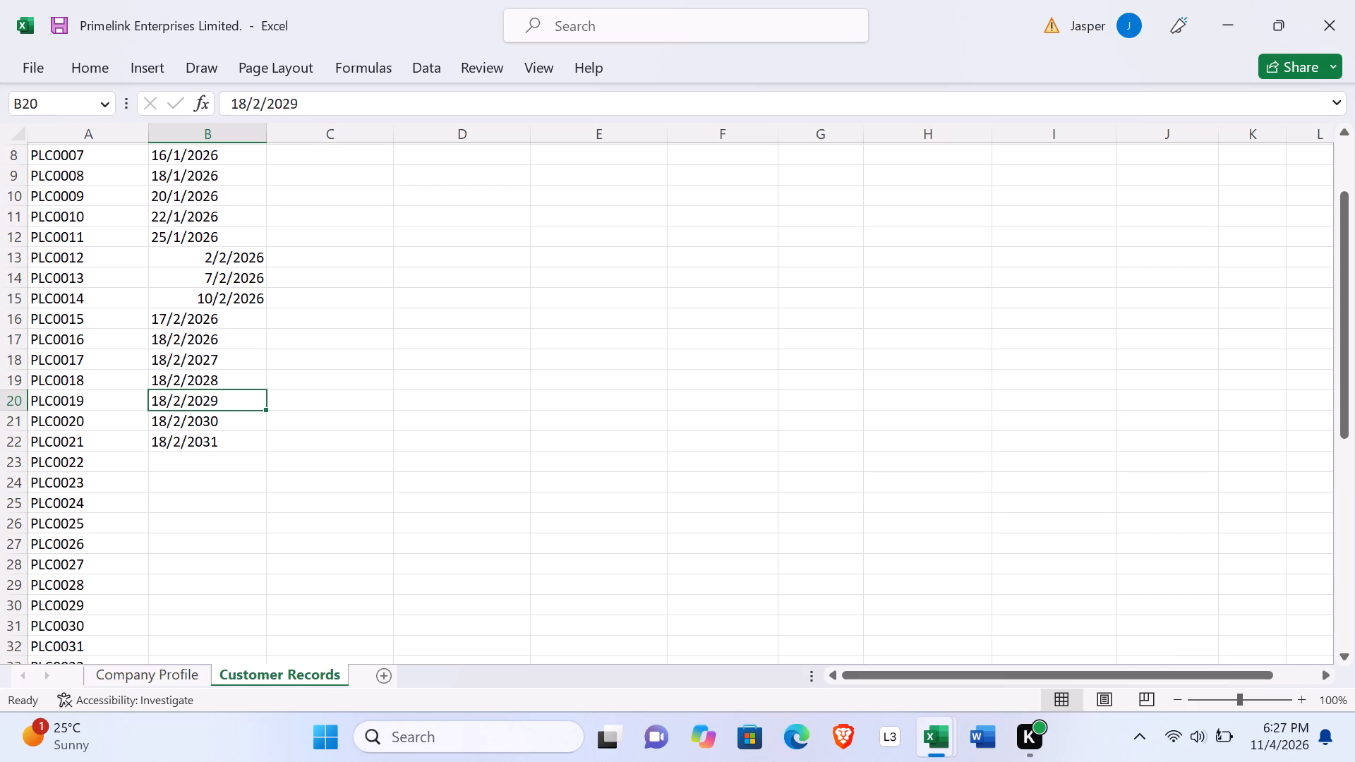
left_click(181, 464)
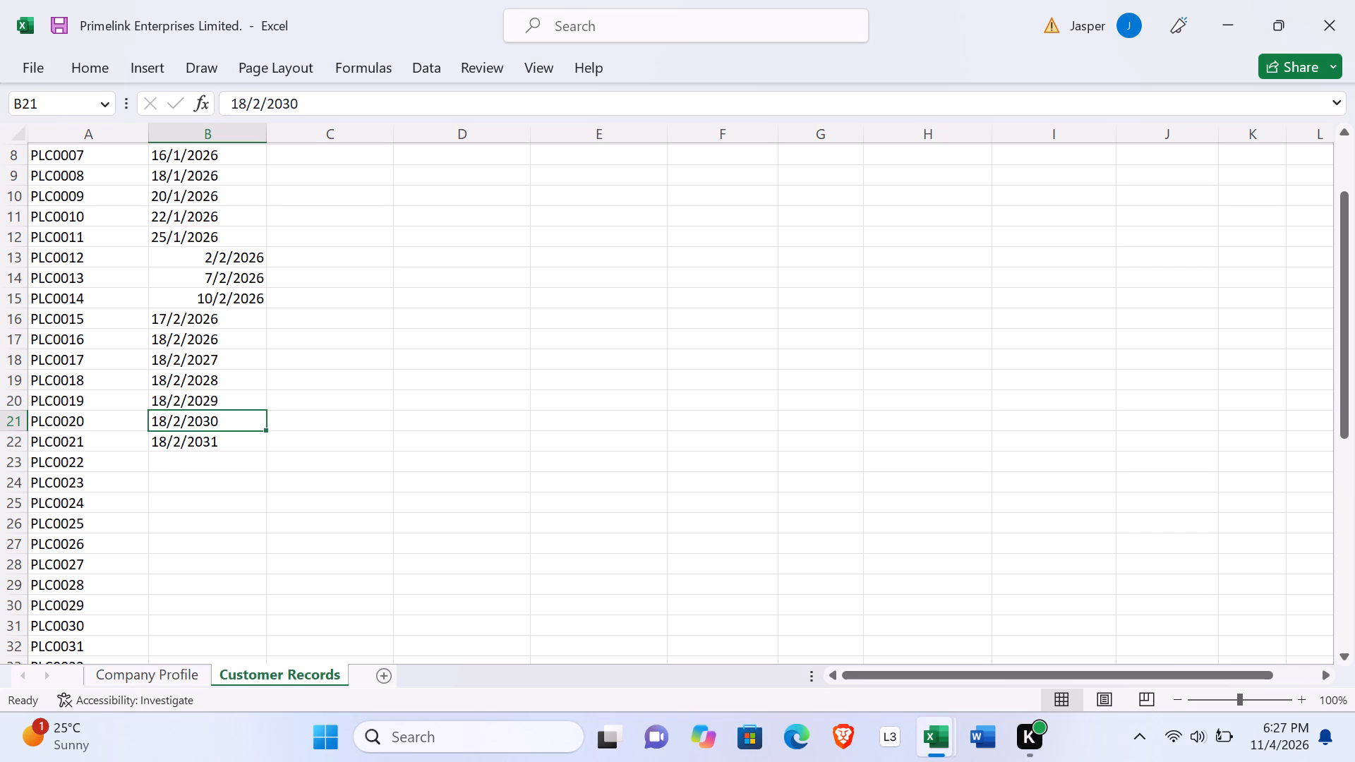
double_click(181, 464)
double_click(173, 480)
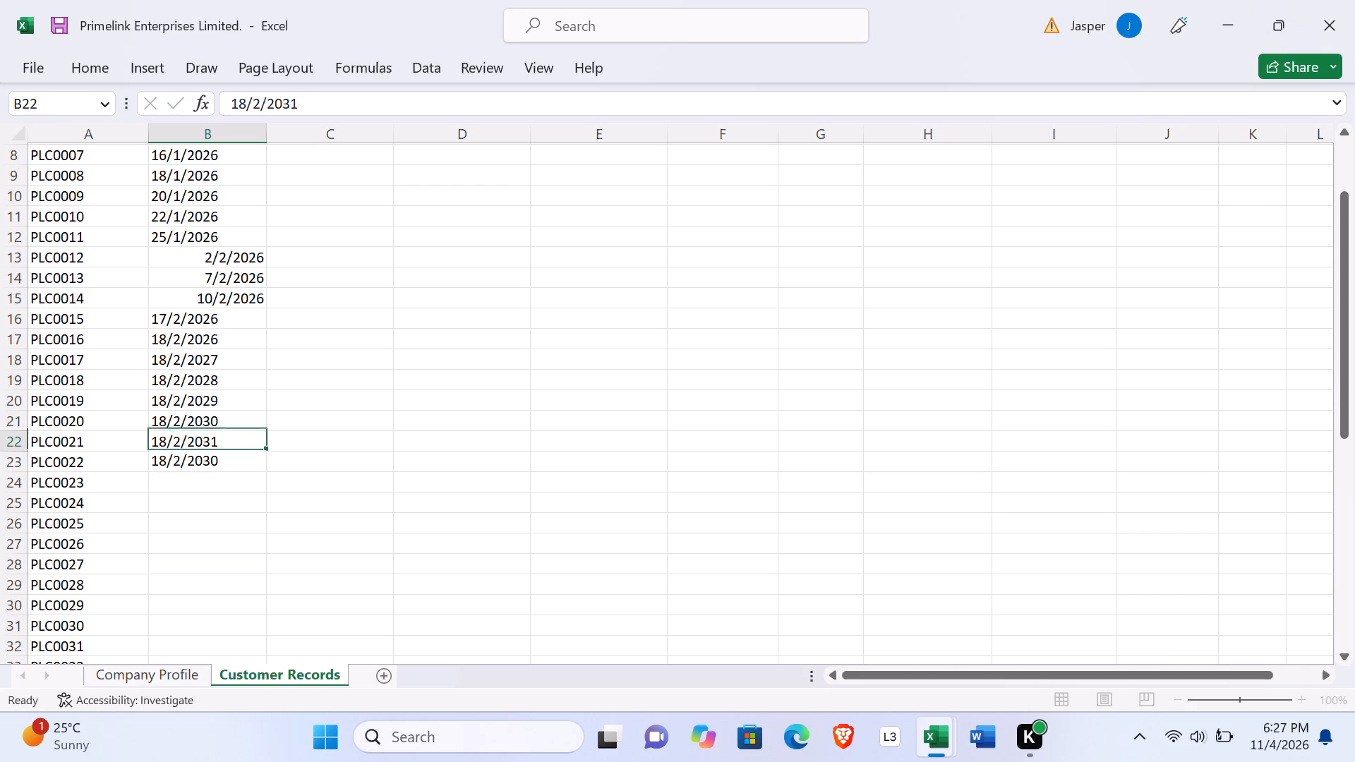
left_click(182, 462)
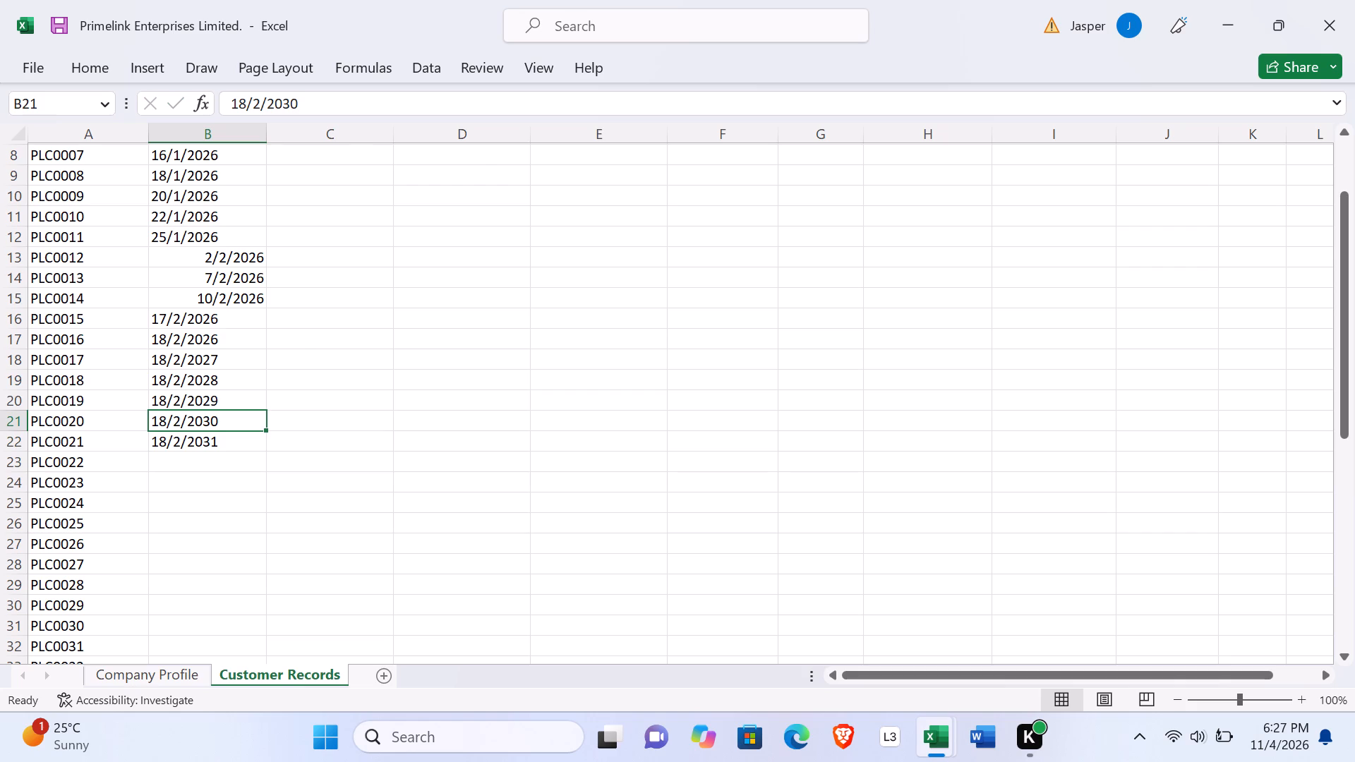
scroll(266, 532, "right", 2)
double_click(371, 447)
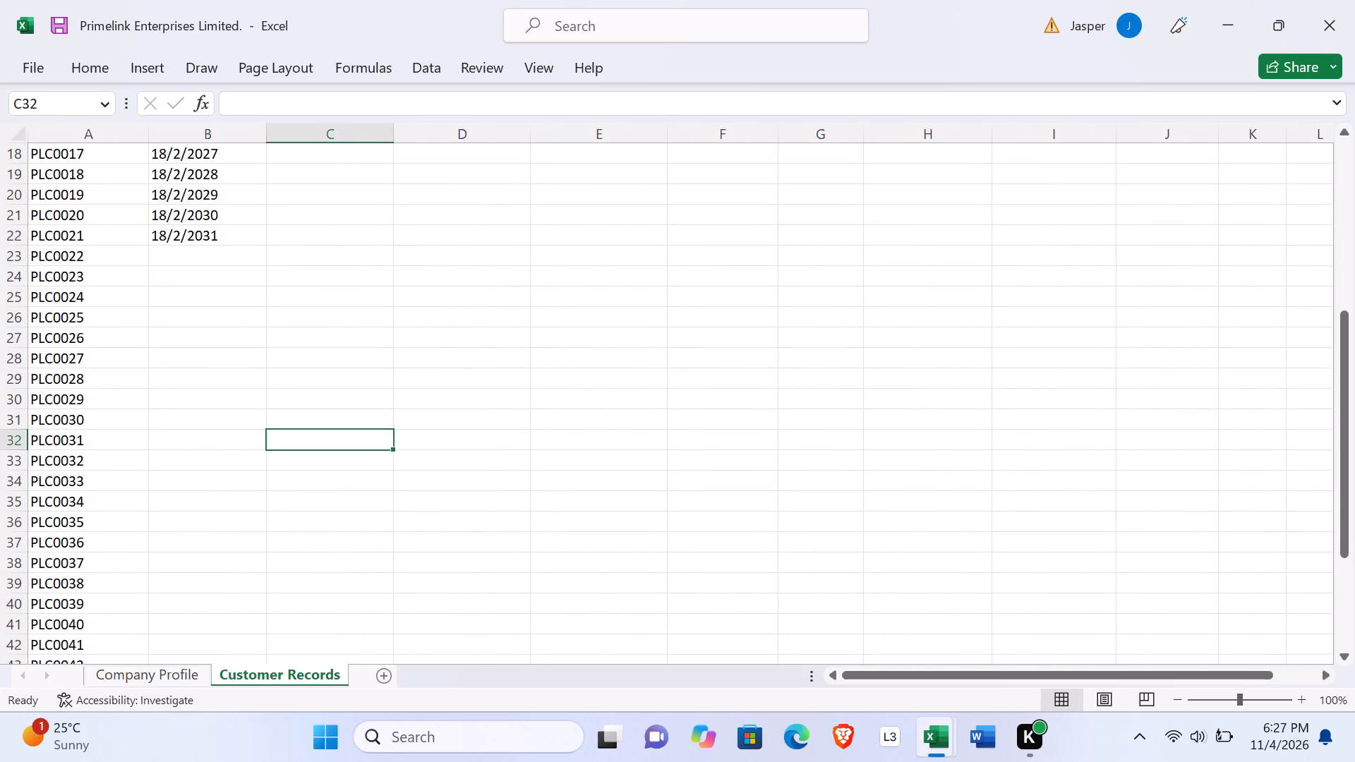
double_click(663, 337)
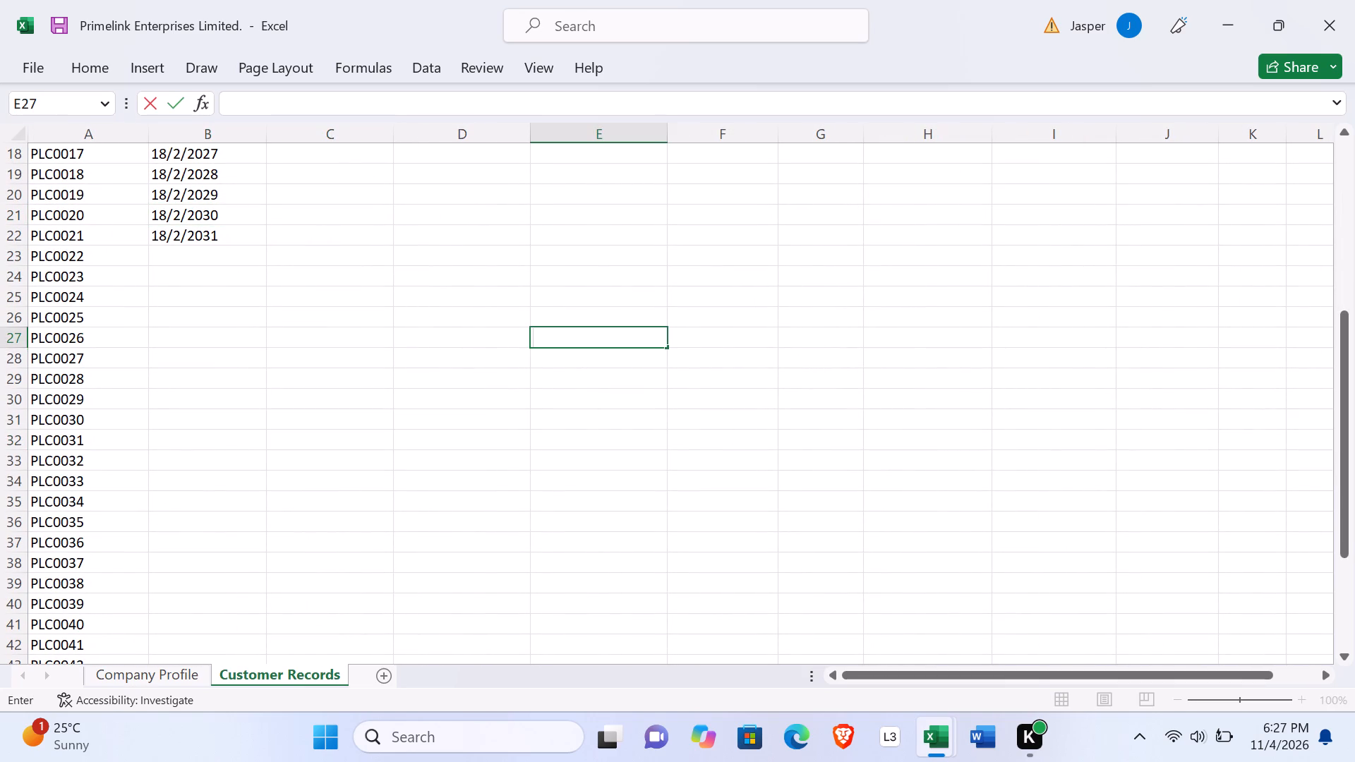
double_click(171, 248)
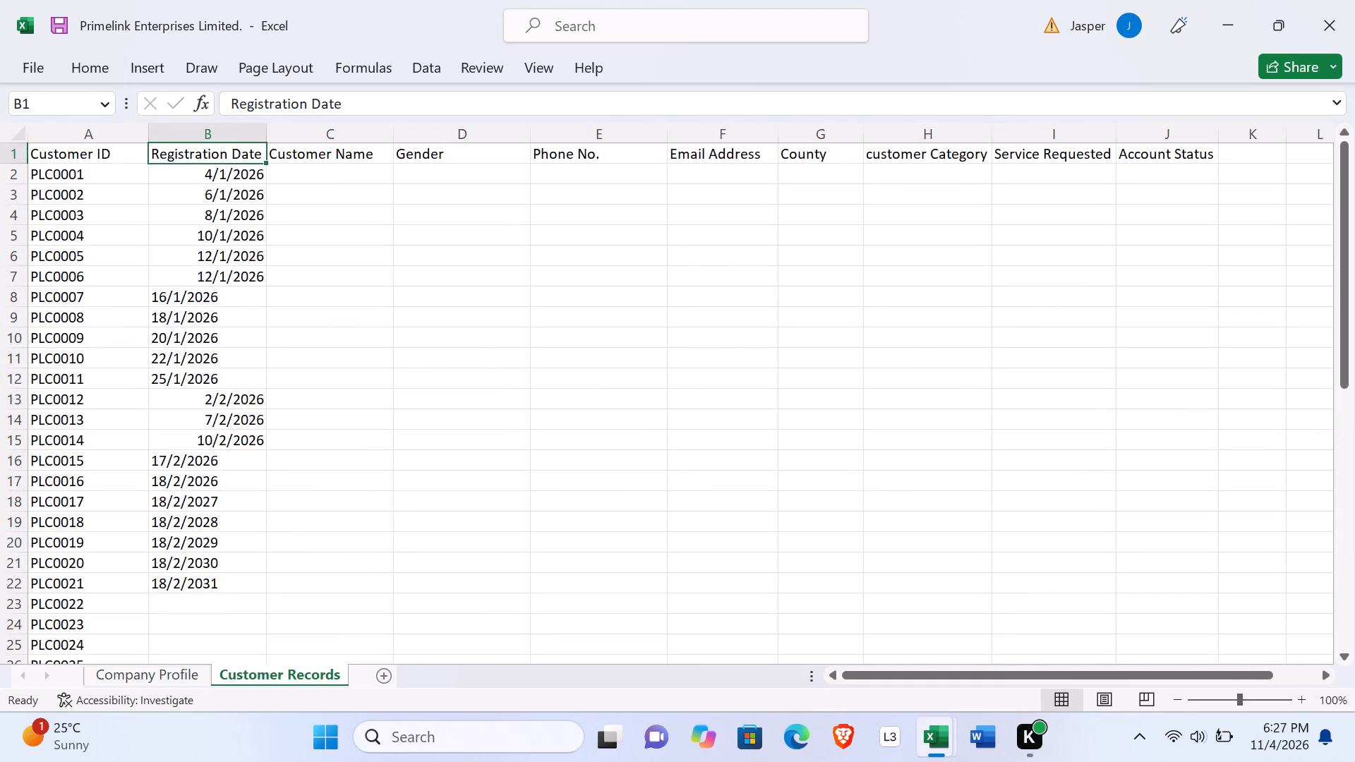
double_click(204, 601)
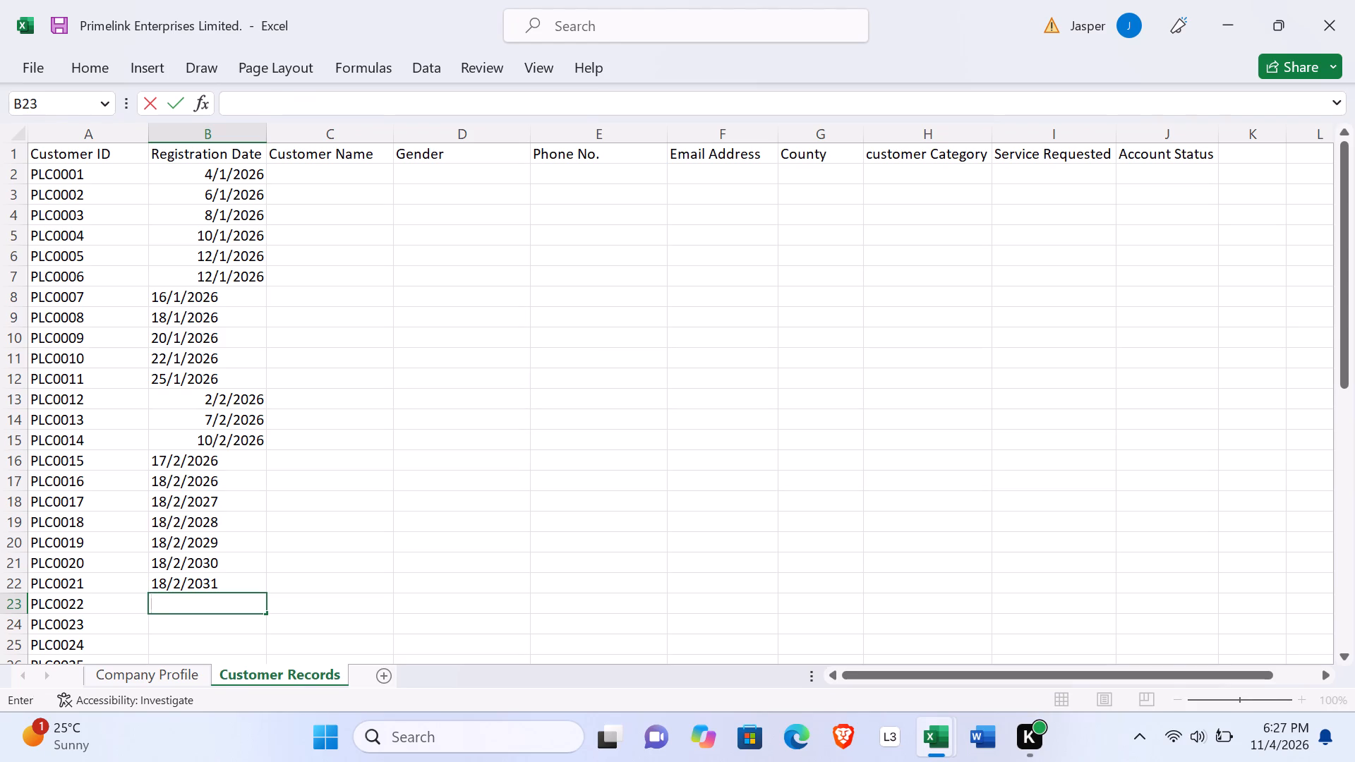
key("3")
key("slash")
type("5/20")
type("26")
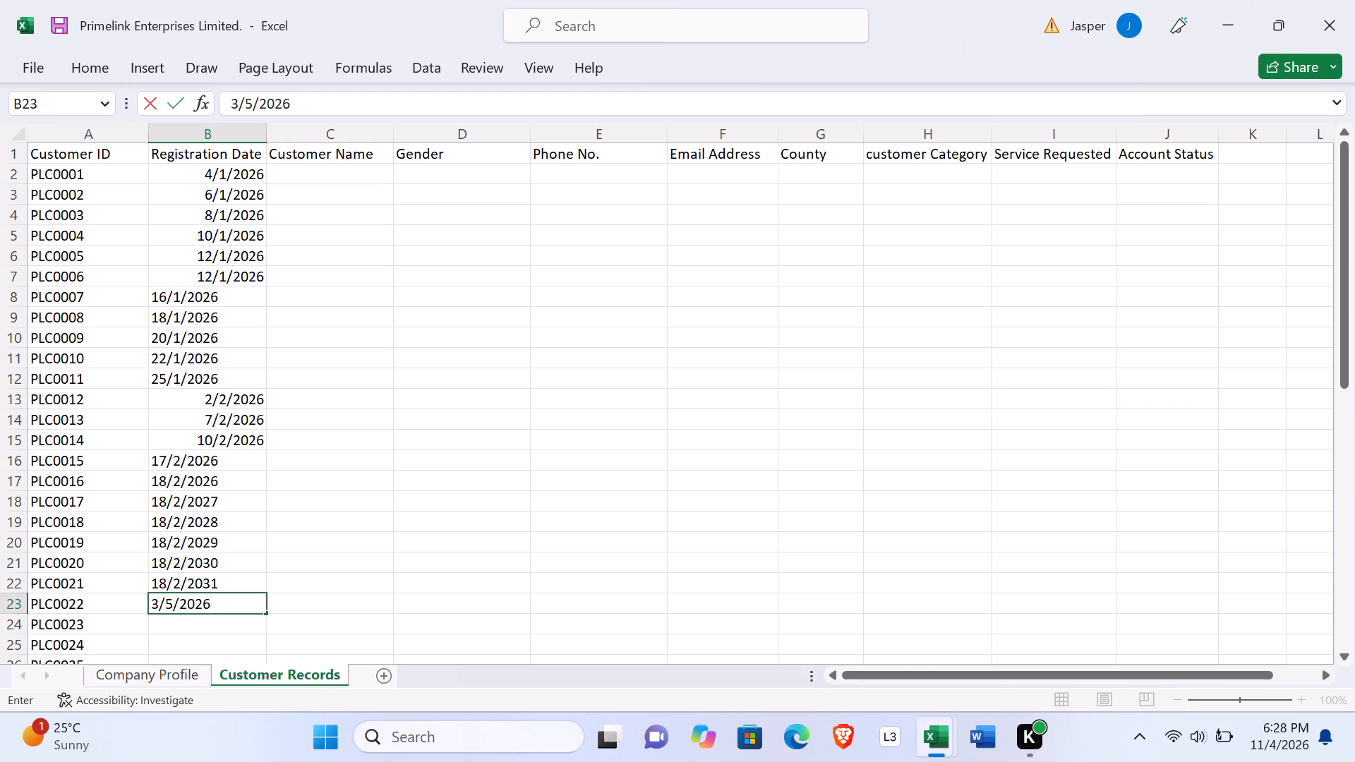
scroll(198, 537, "down", 2)
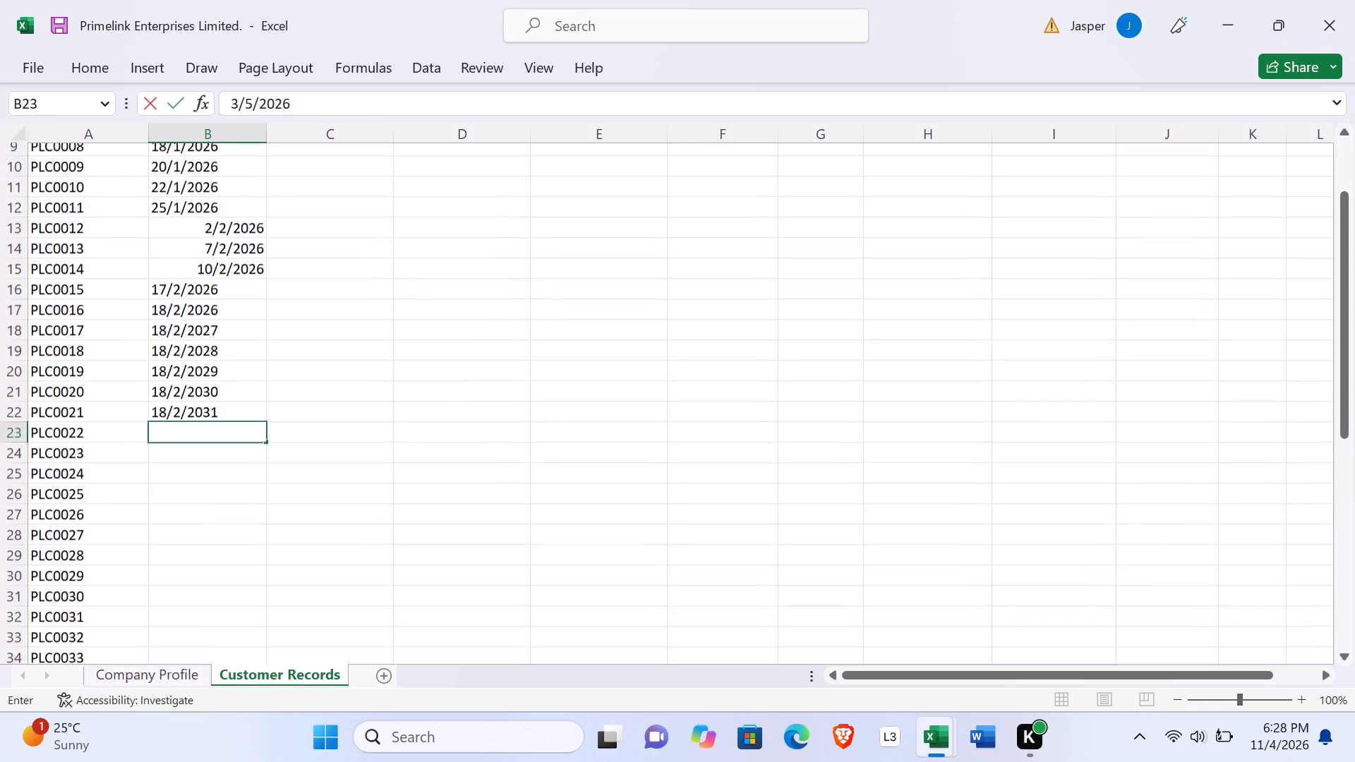
scroll(198, 537, "down", 1)
left_click(198, 345)
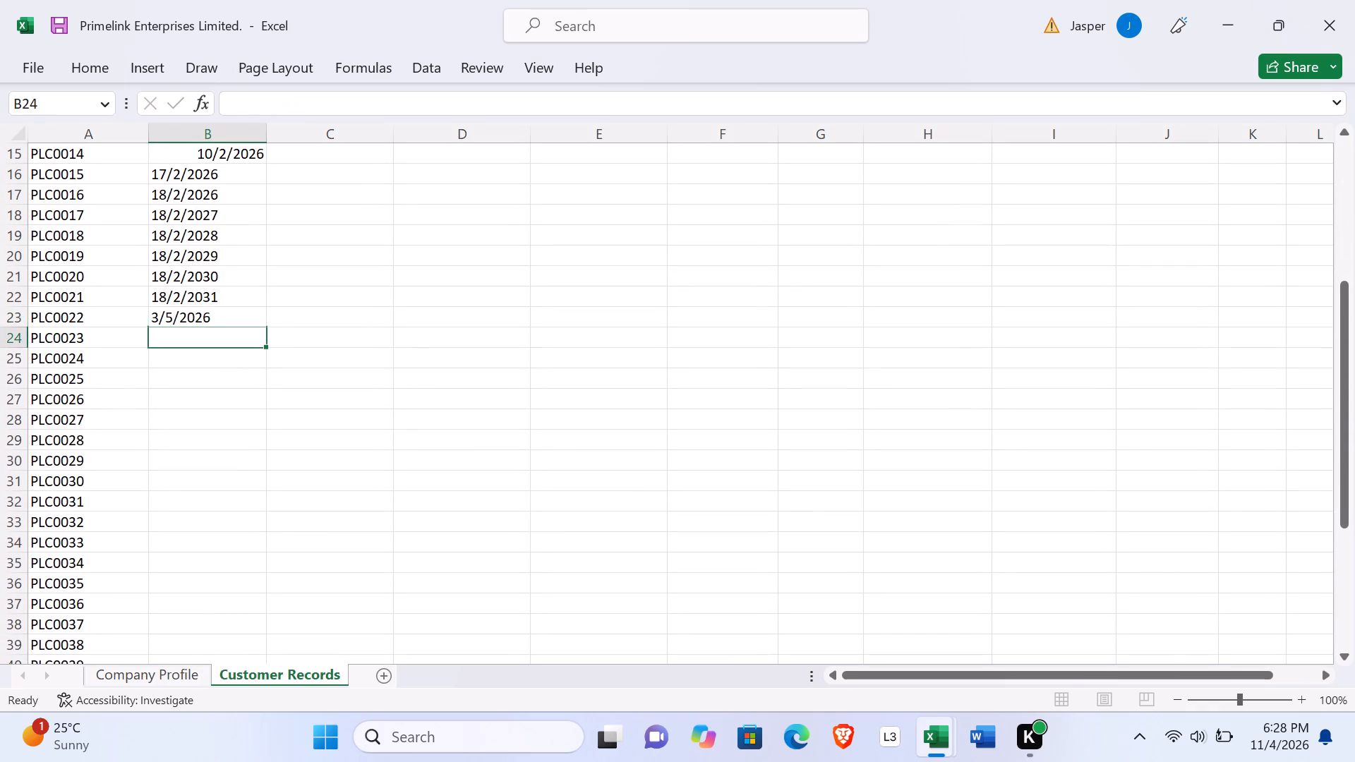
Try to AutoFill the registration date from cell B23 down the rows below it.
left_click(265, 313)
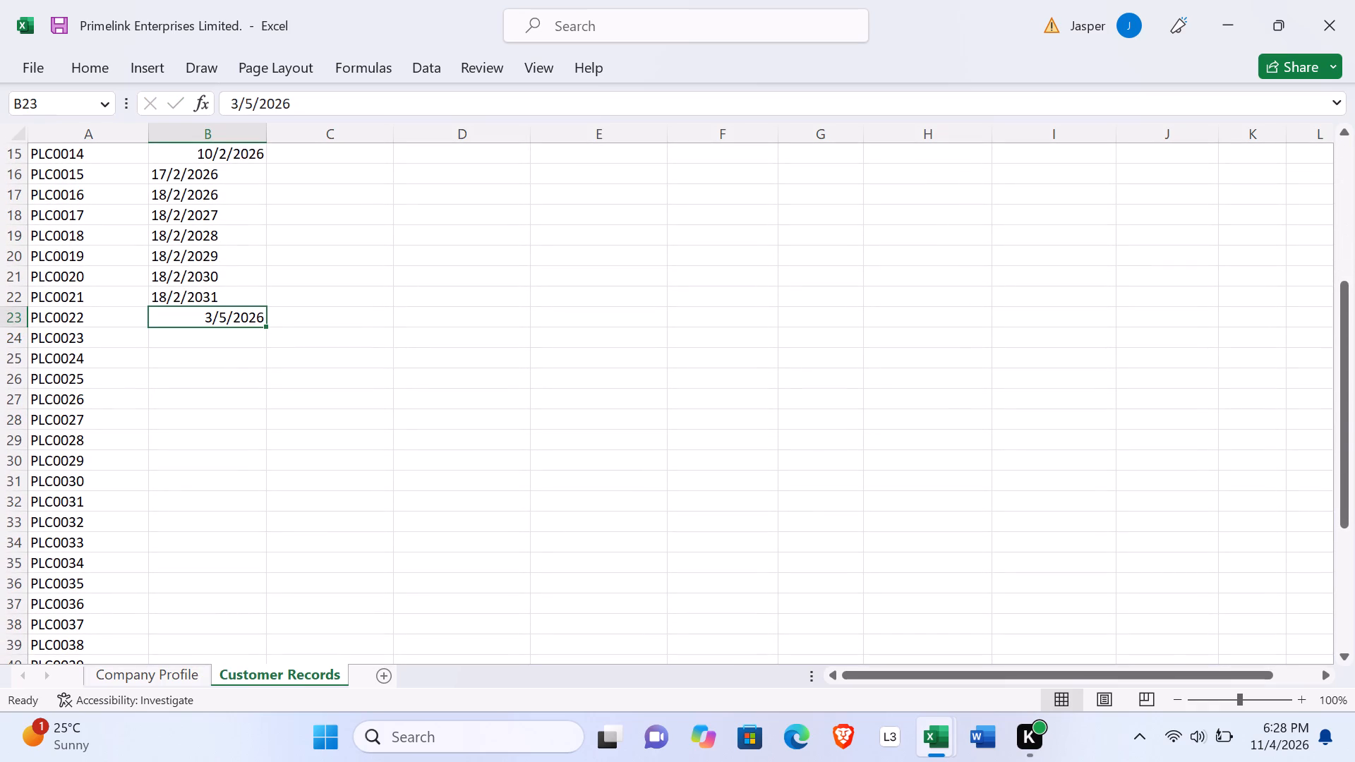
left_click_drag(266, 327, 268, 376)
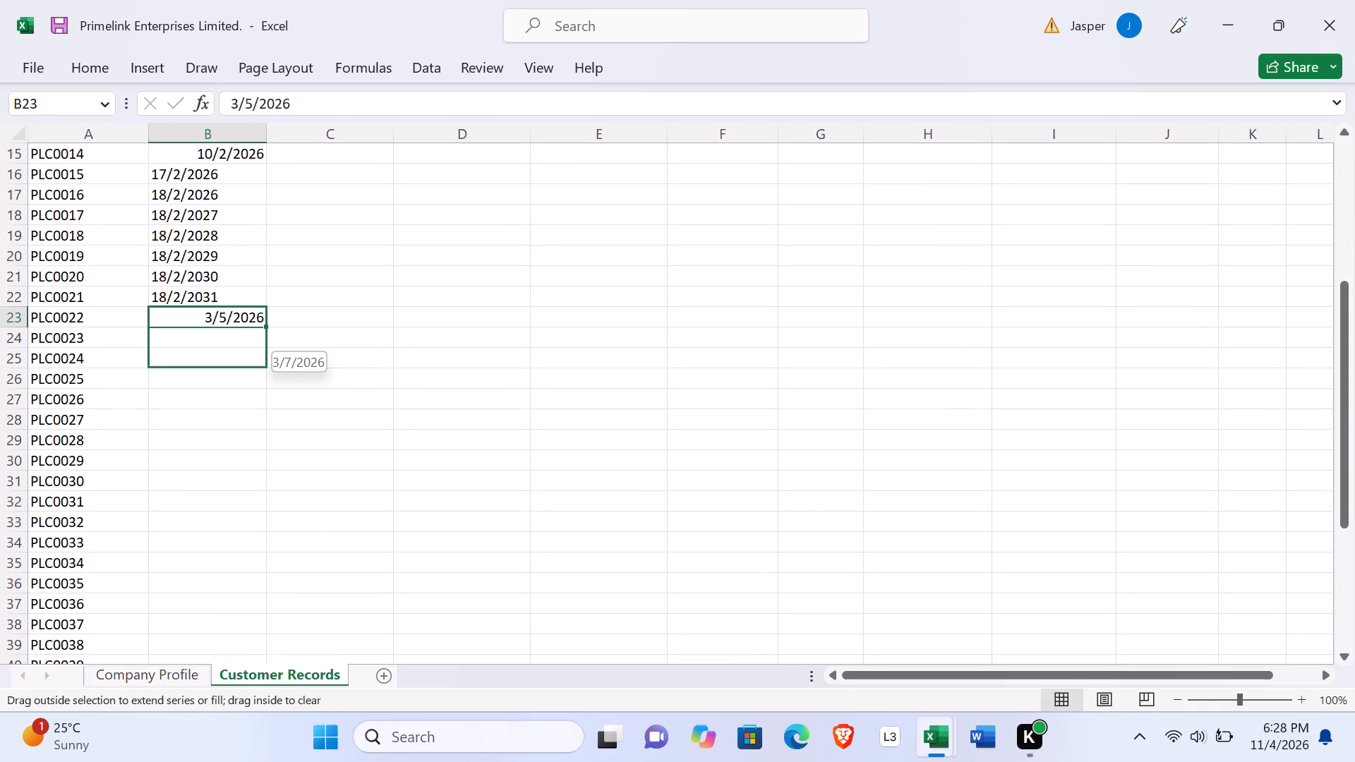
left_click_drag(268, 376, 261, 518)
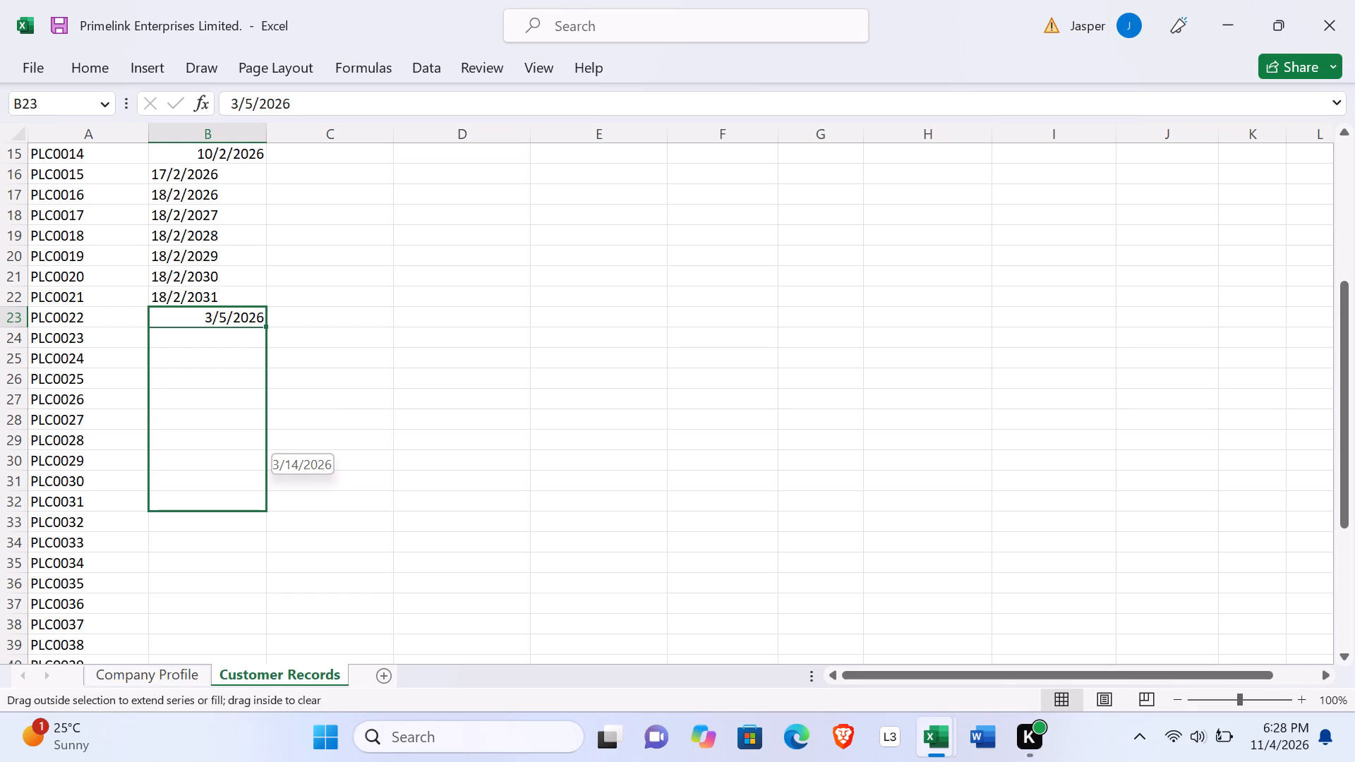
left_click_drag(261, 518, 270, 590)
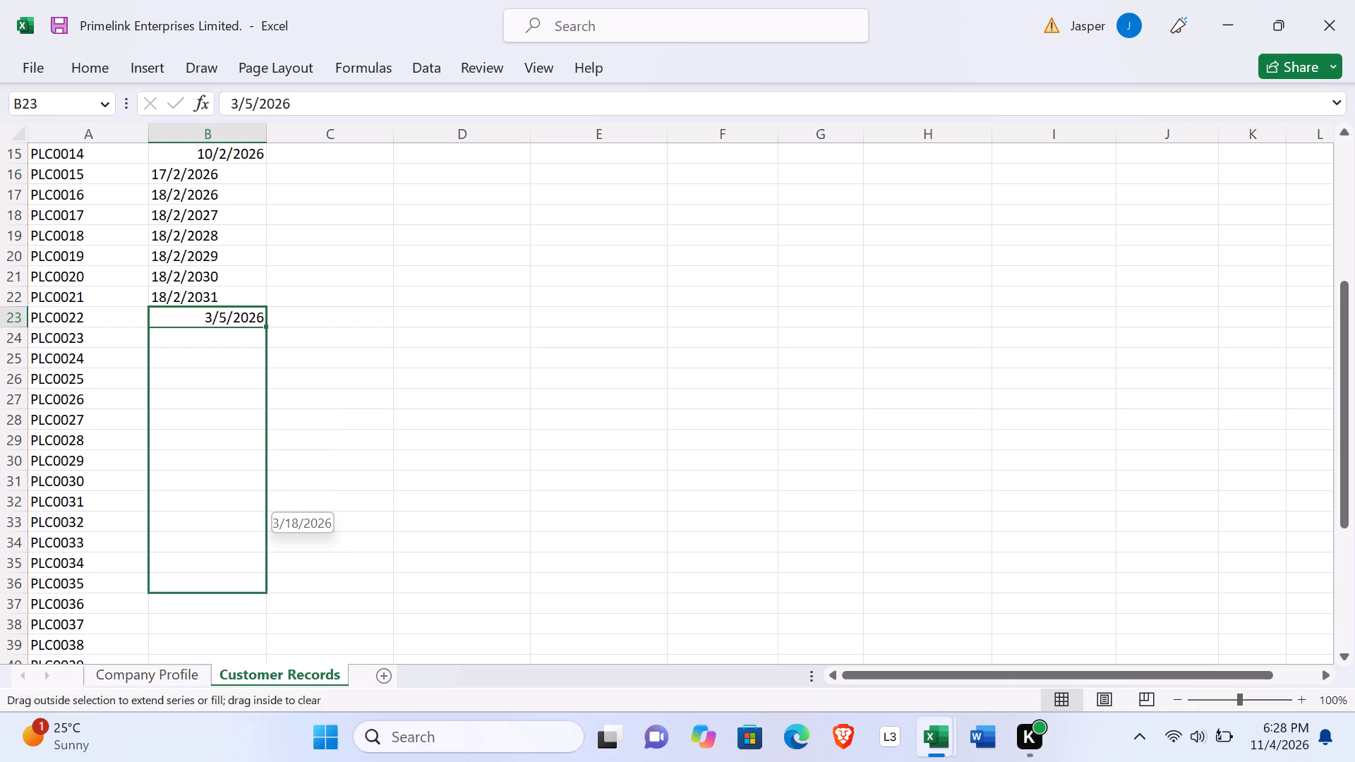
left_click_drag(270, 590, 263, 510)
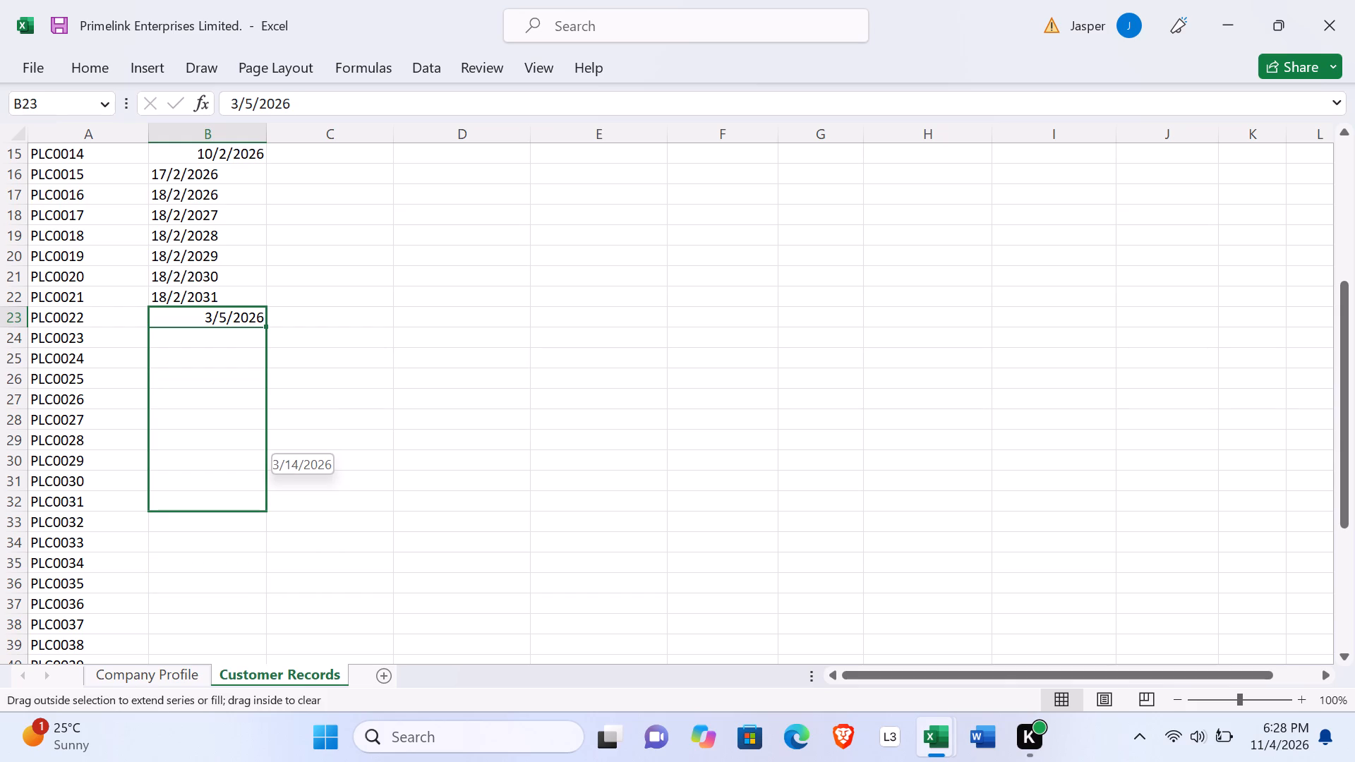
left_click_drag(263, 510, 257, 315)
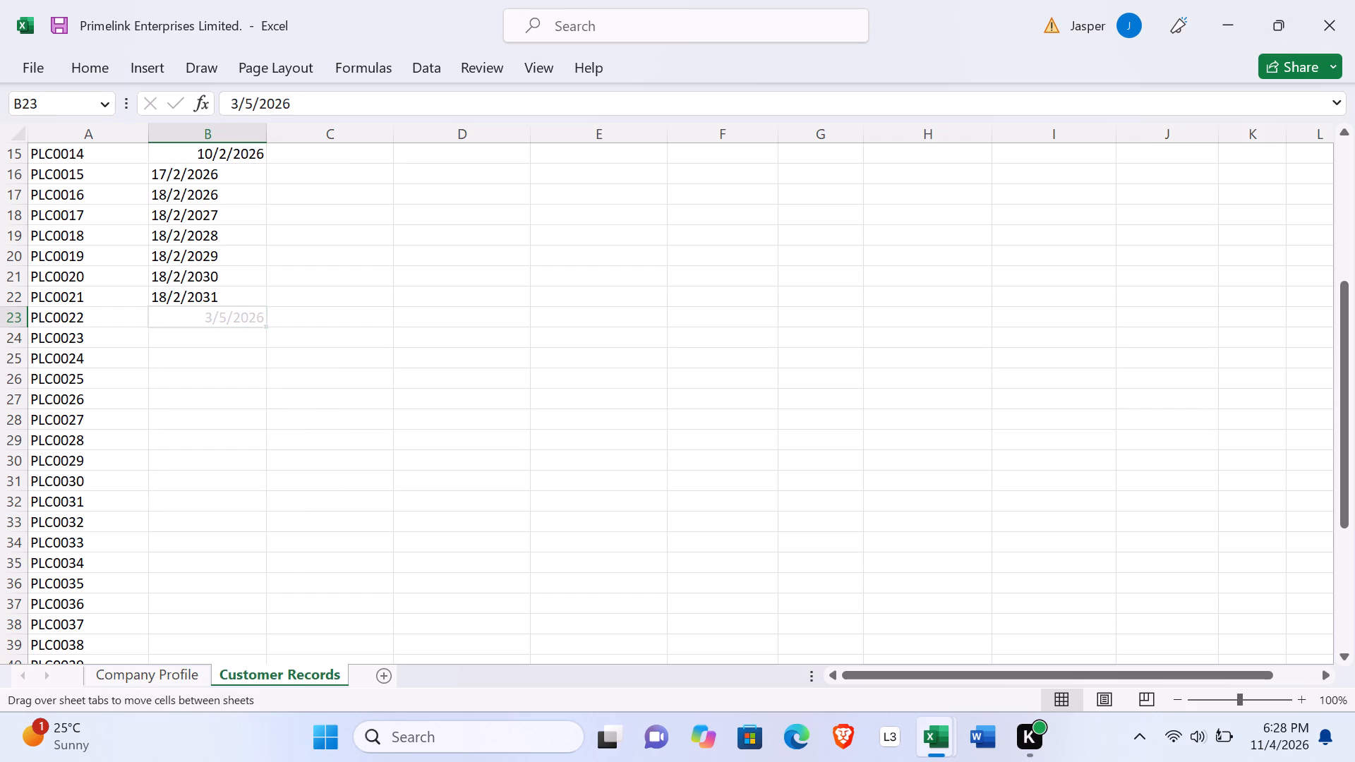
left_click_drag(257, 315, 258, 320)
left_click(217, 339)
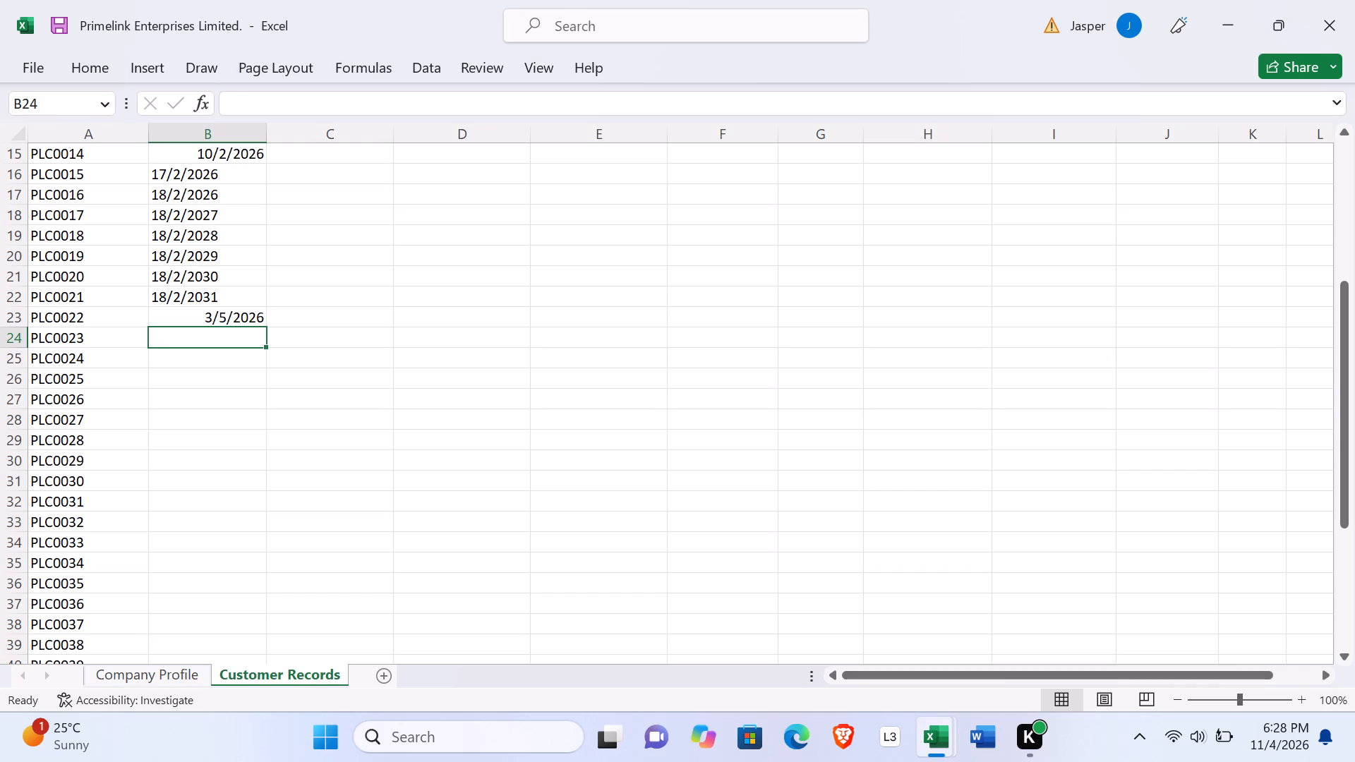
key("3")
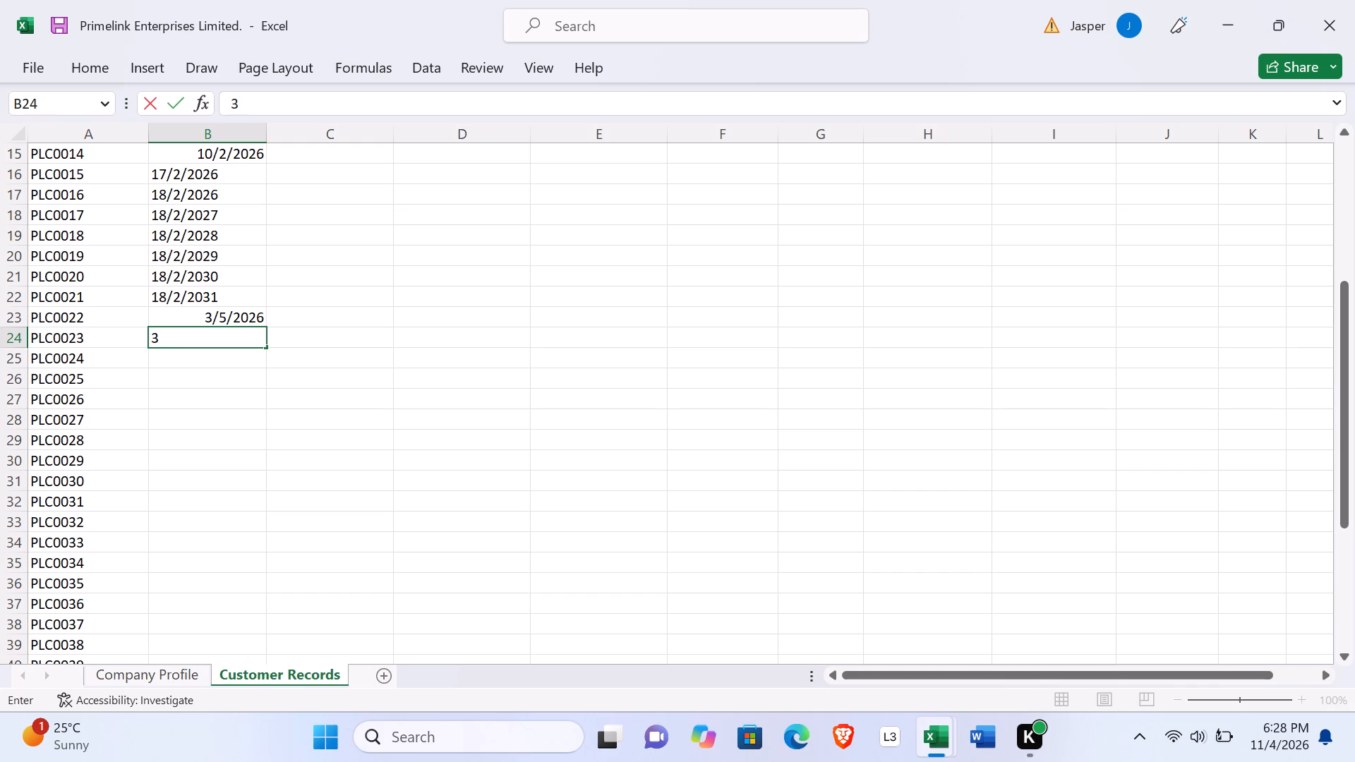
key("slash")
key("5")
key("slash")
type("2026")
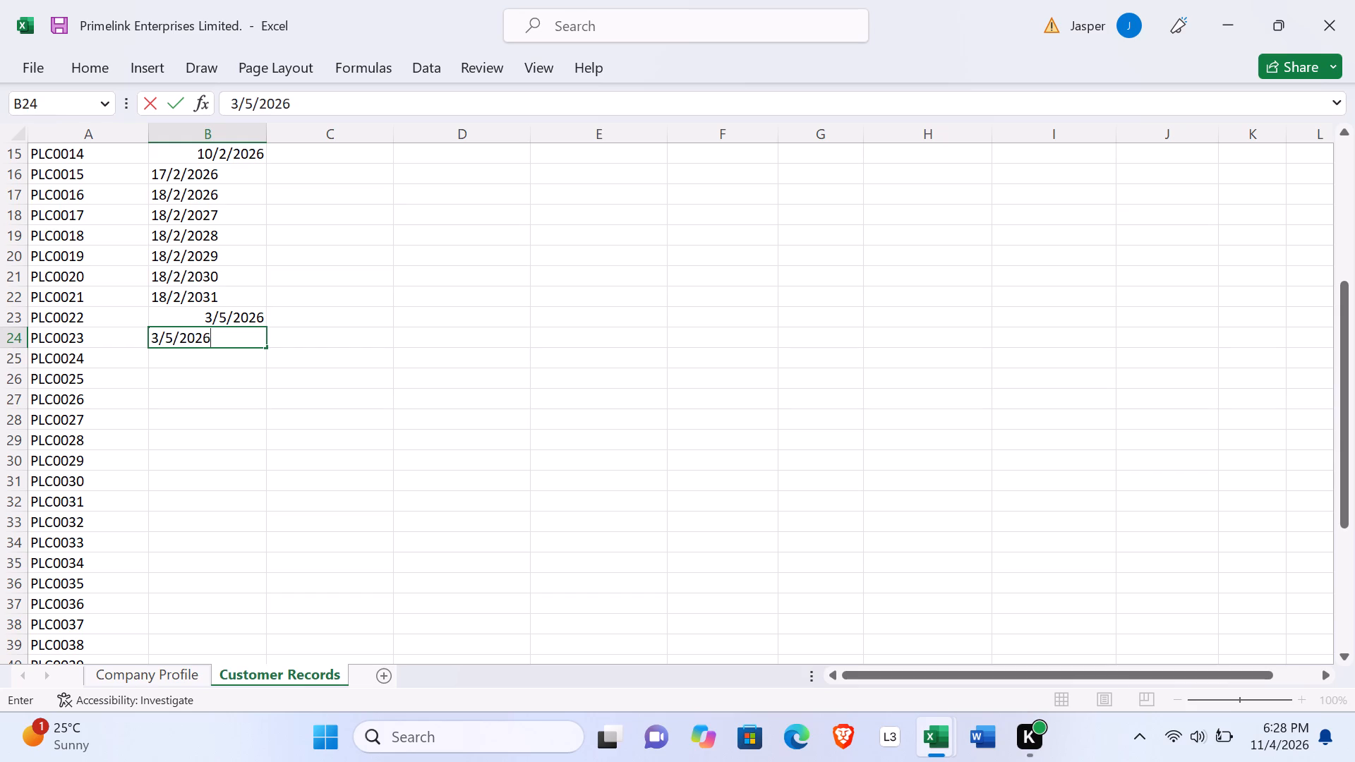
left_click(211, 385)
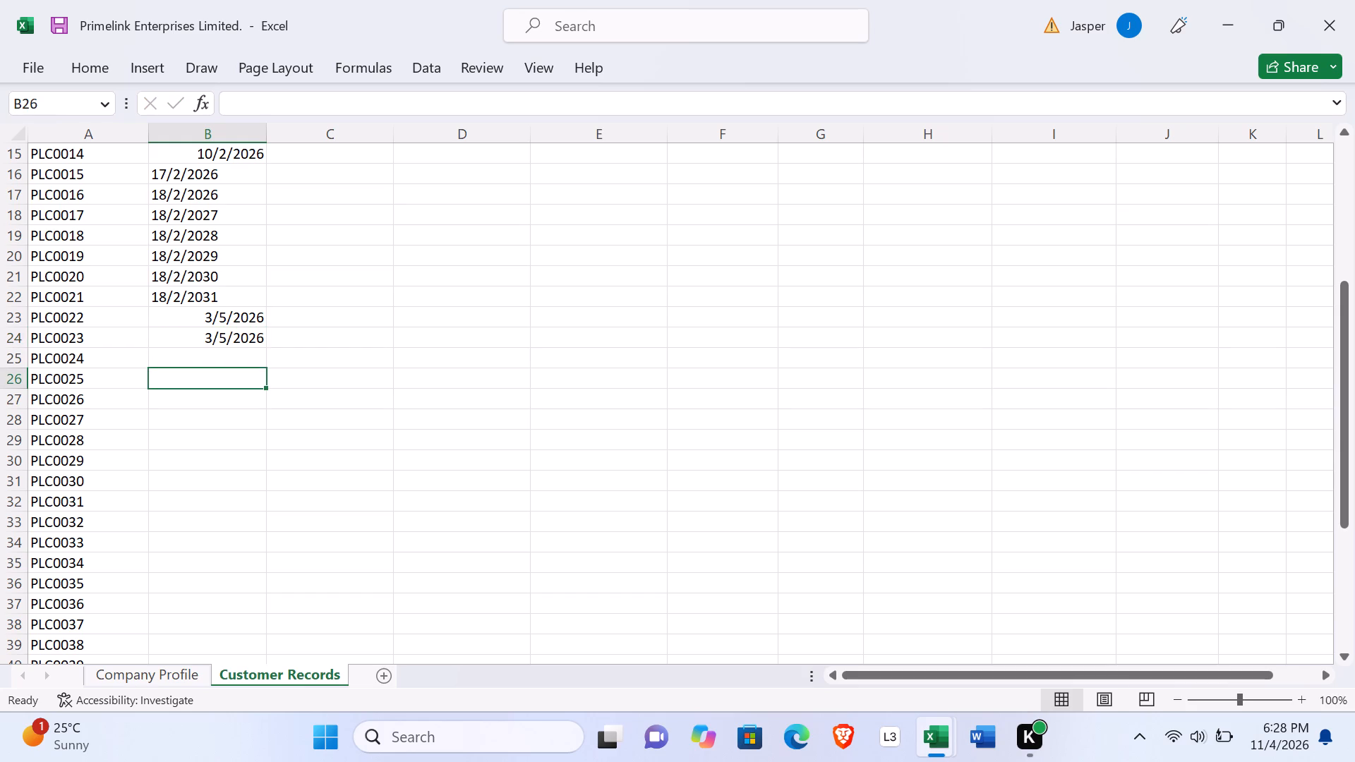
left_click(265, 322)
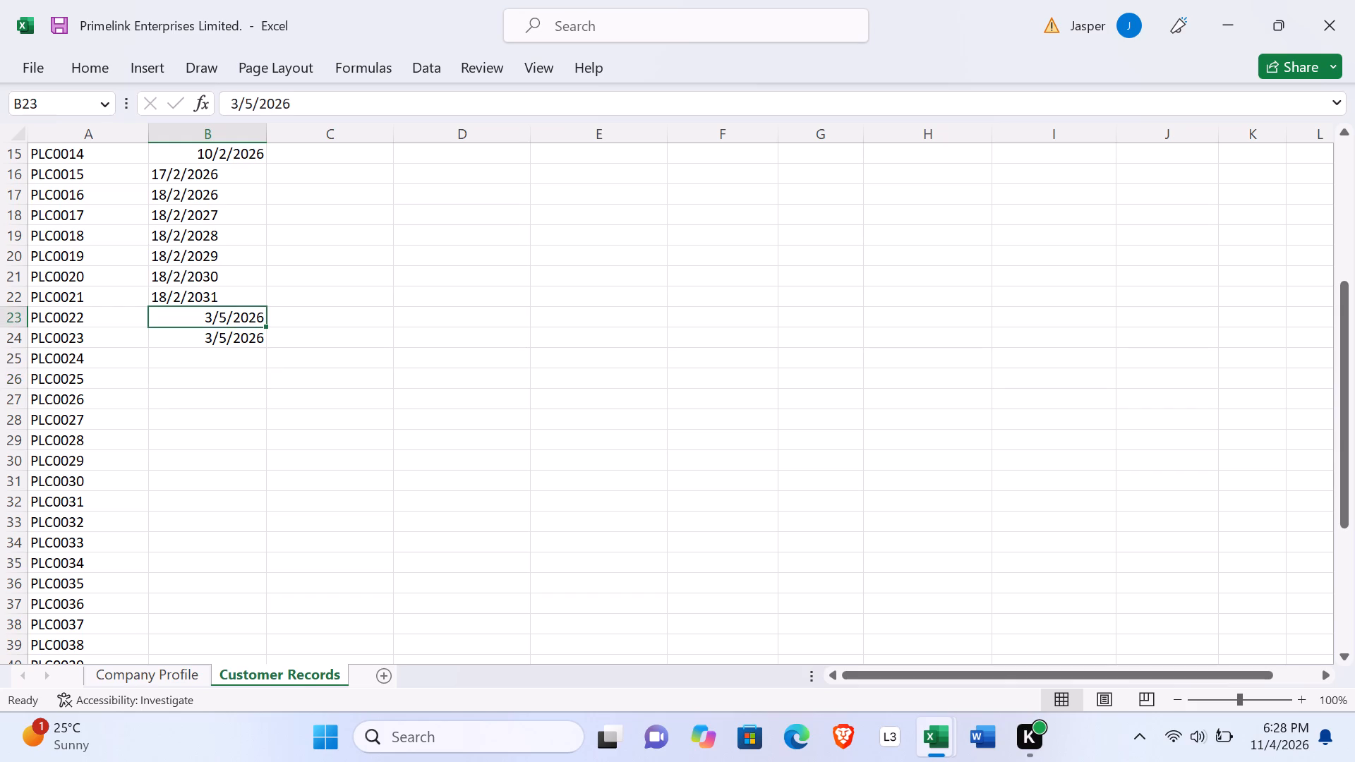
left_click(265, 341)
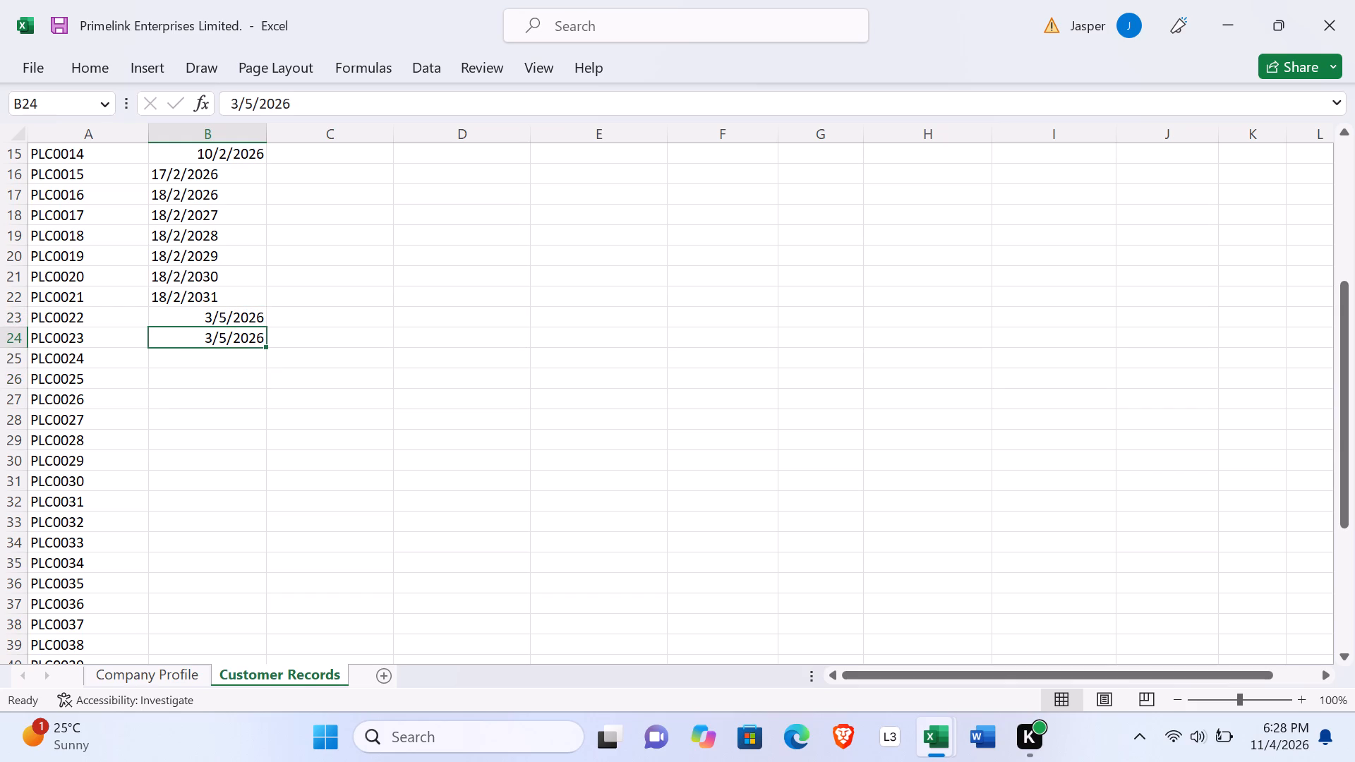
left_click(247, 312)
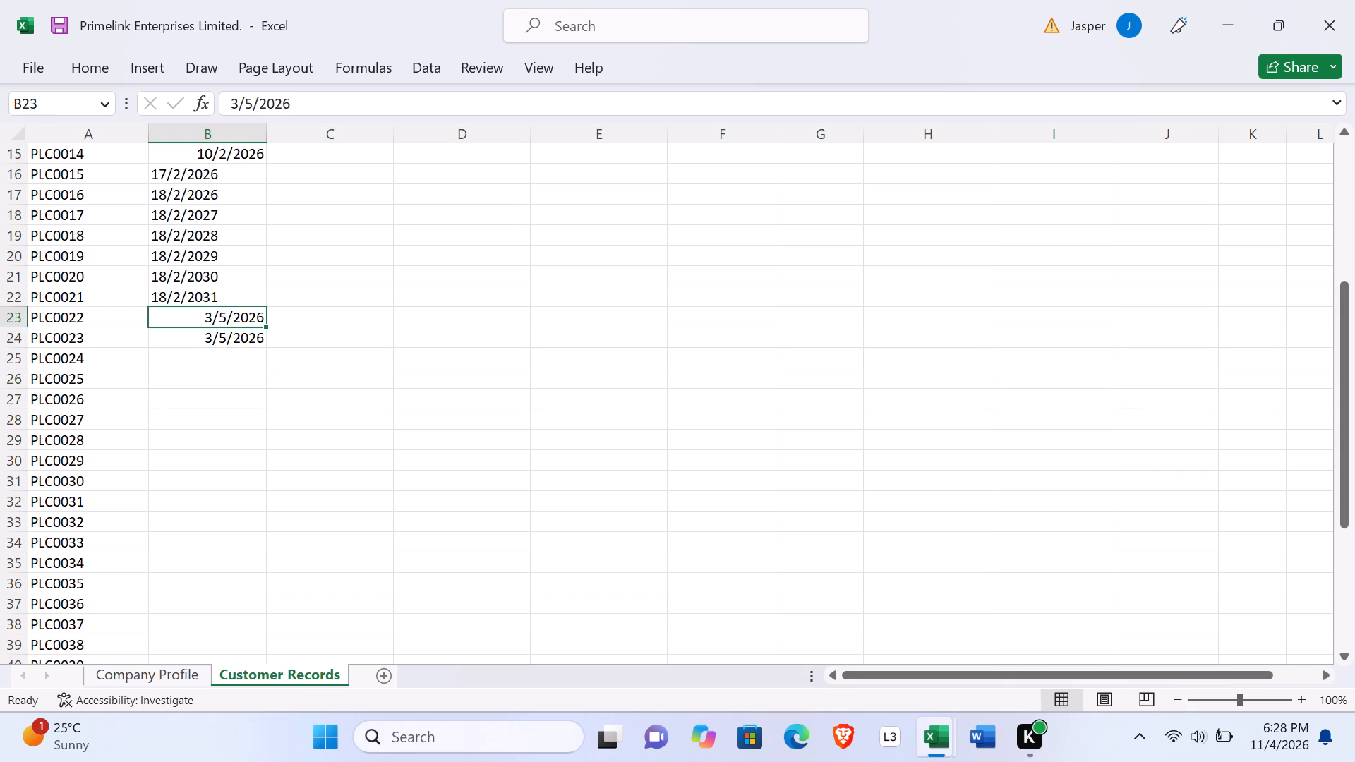
left_click_drag(263, 322, 267, 346)
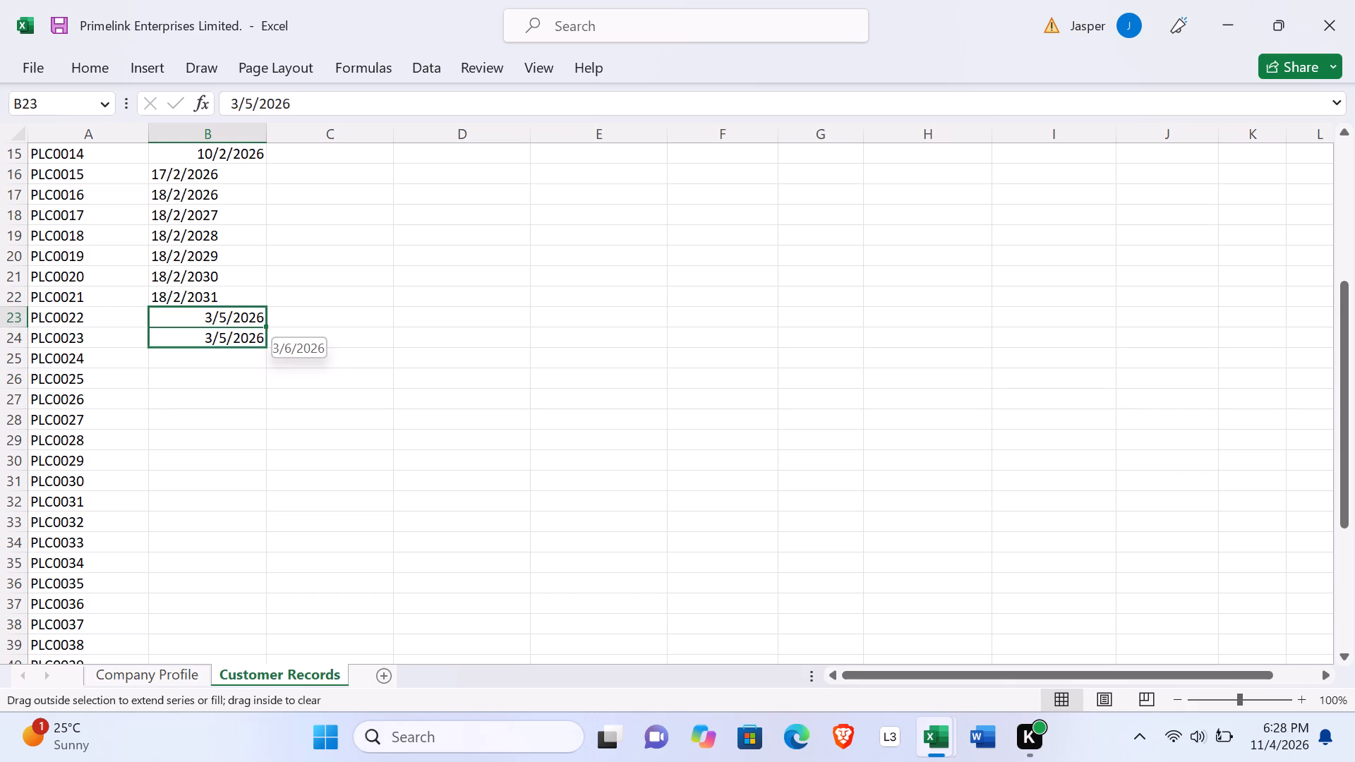
left_click_drag(267, 346, 268, 425)
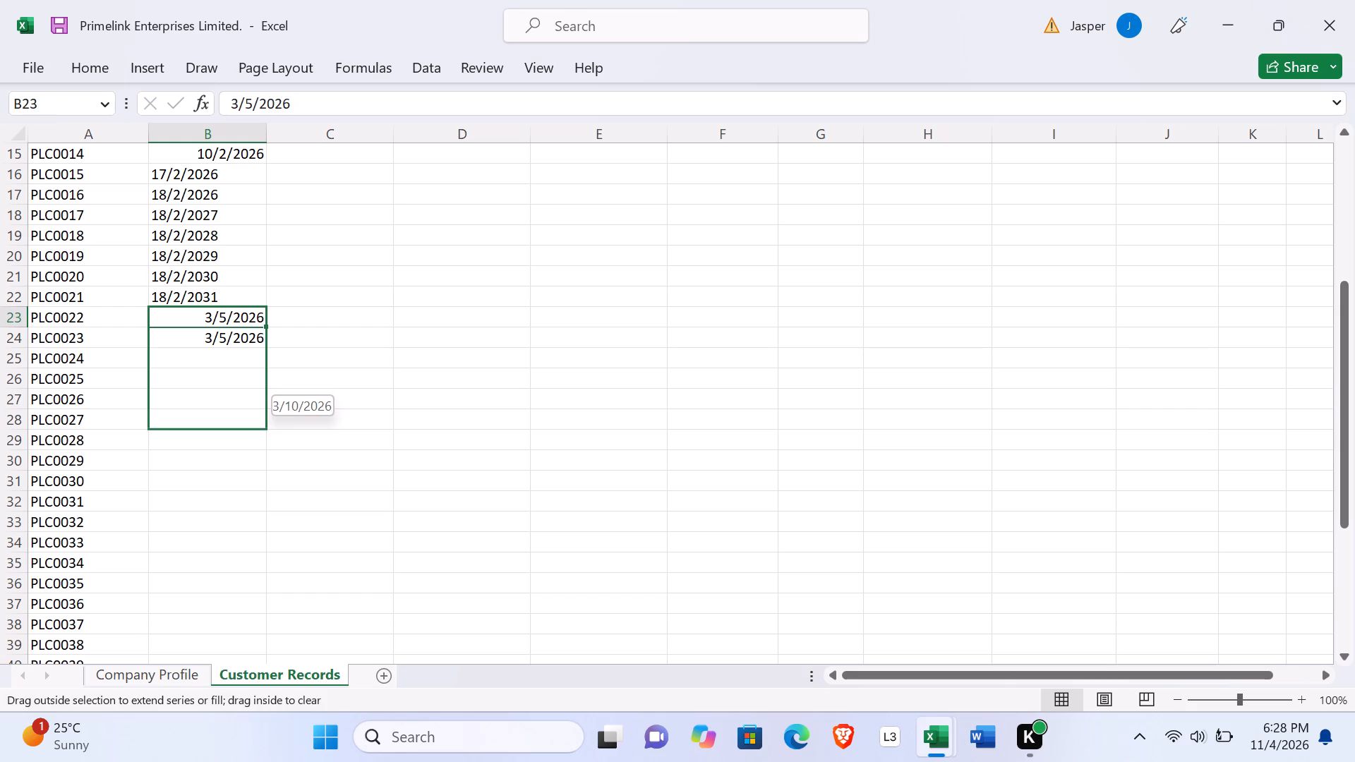
left_click_drag(268, 425, 265, 453)
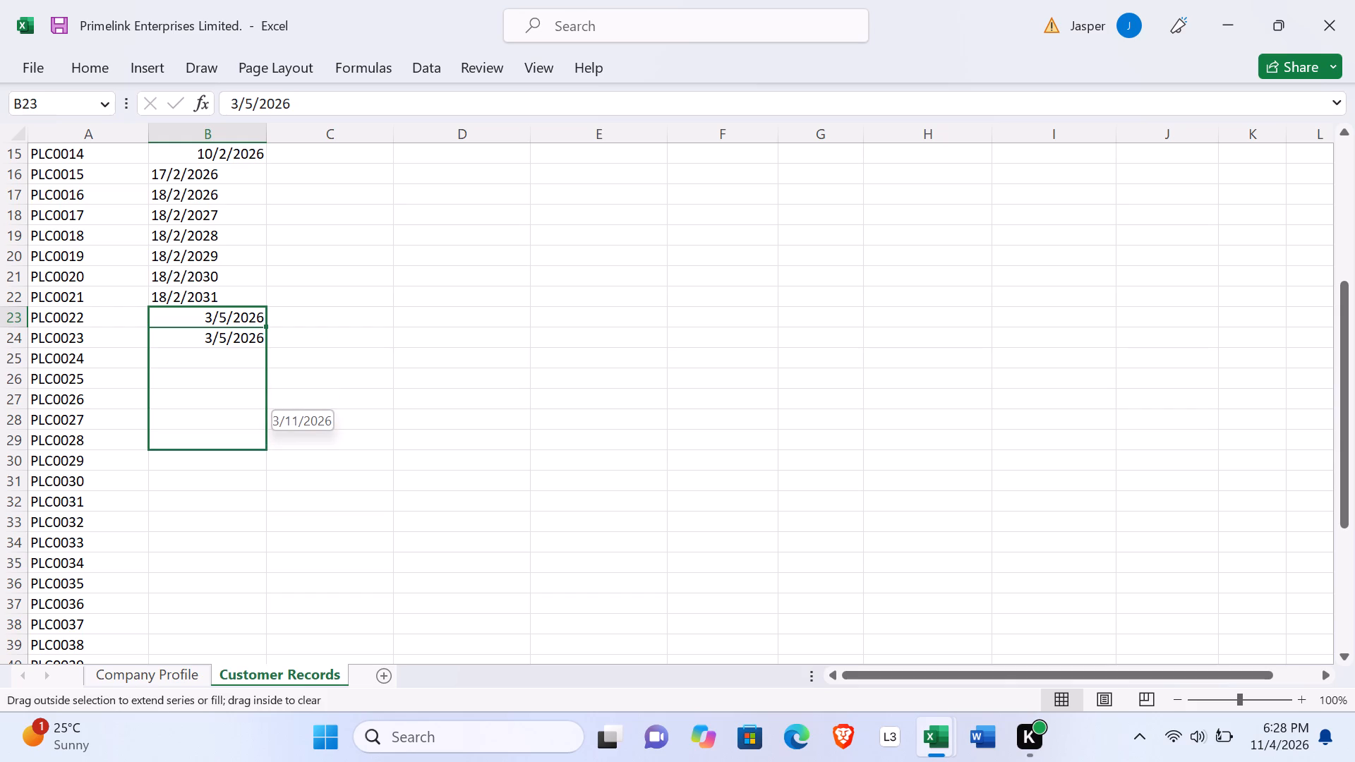
left_click_drag(265, 453, 266, 334)
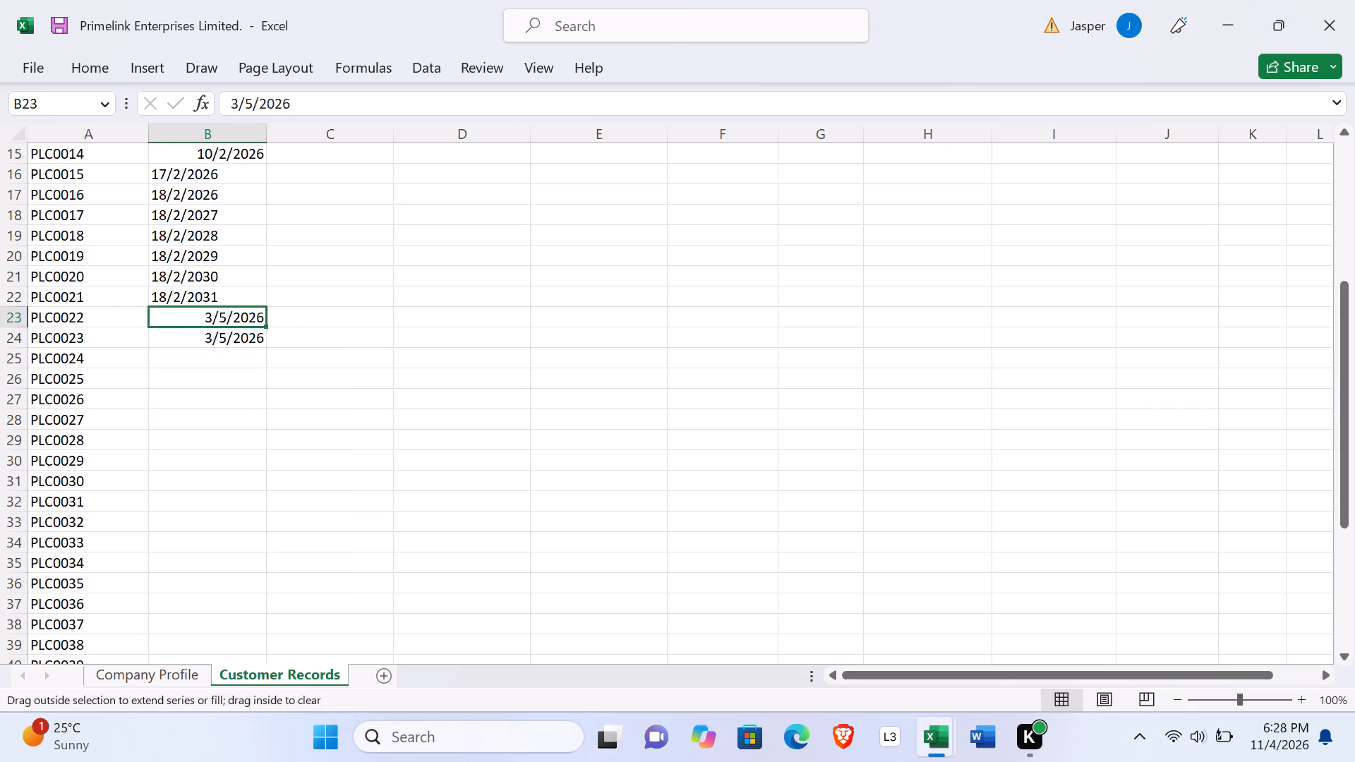
left_click_drag(266, 334, 267, 349)
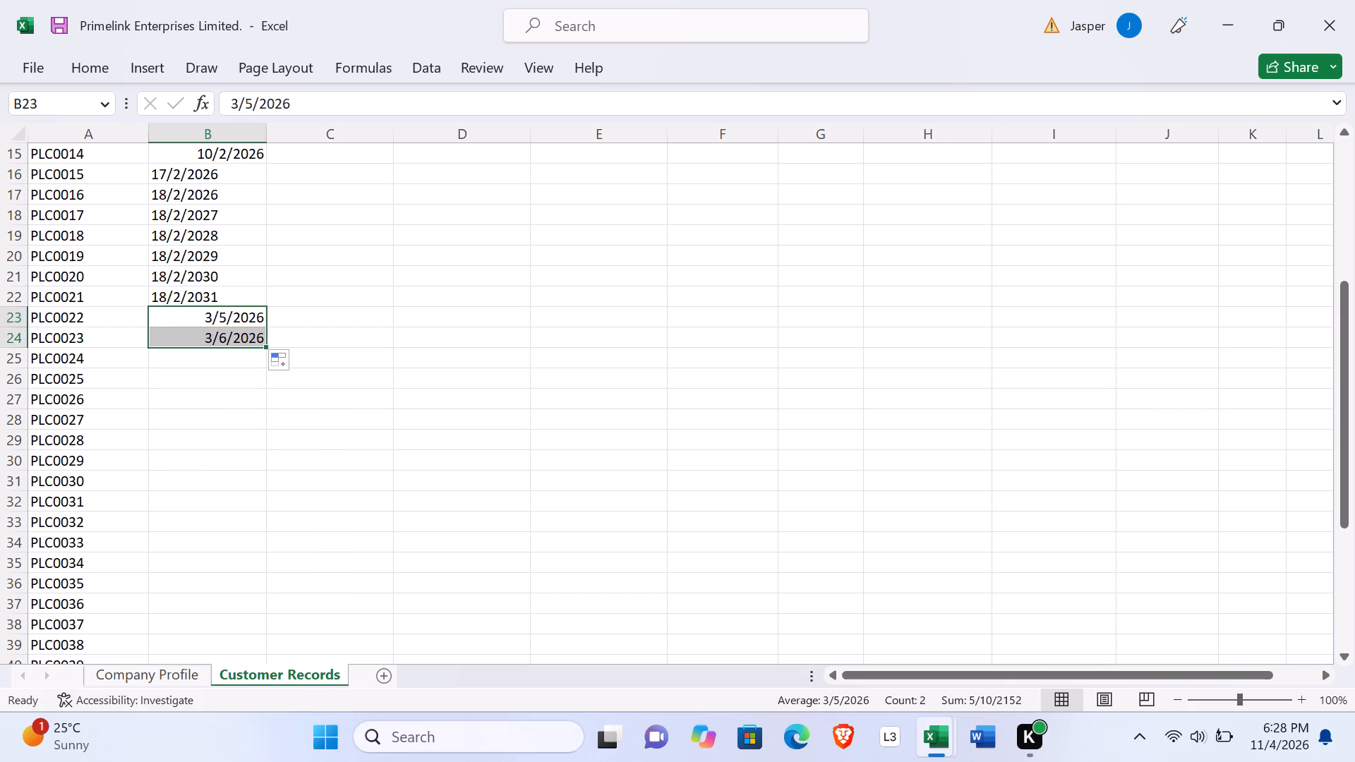
left_click(208, 362)
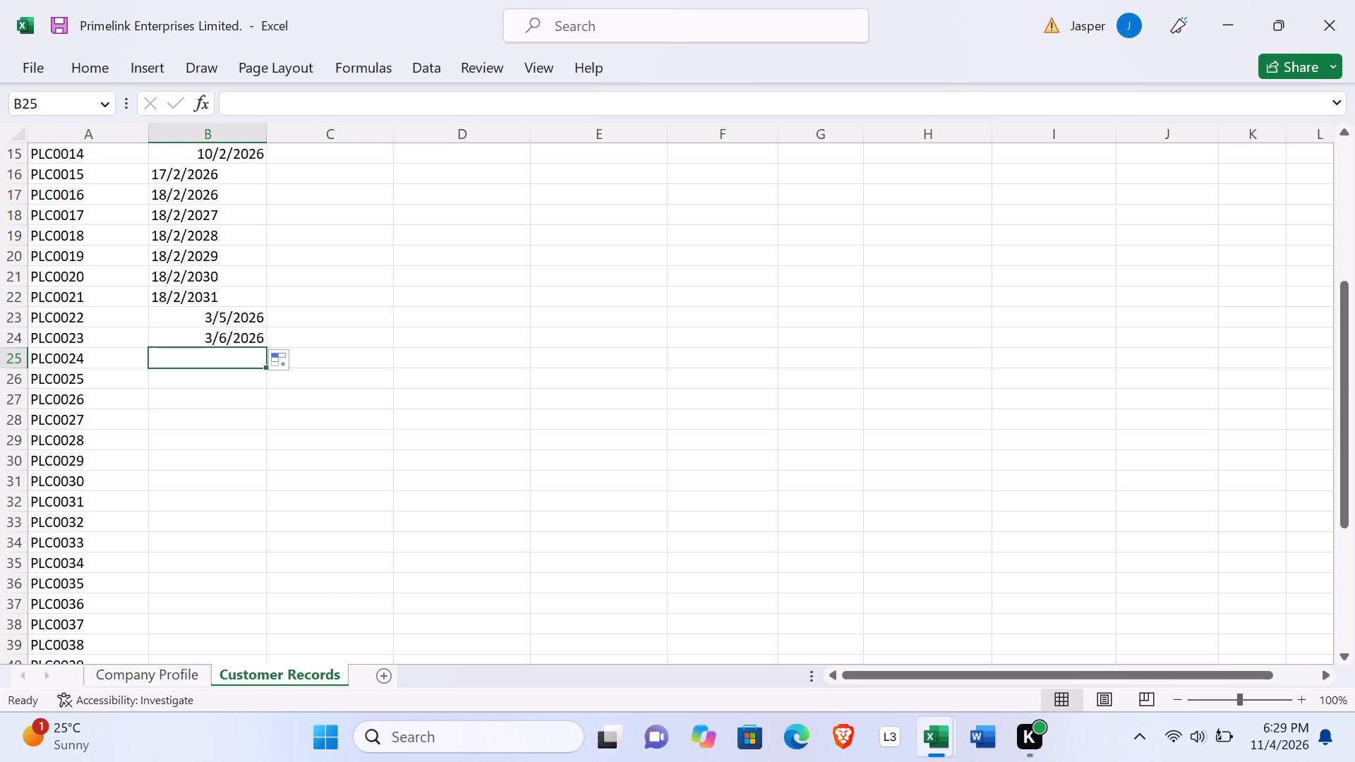
left_click(205, 362)
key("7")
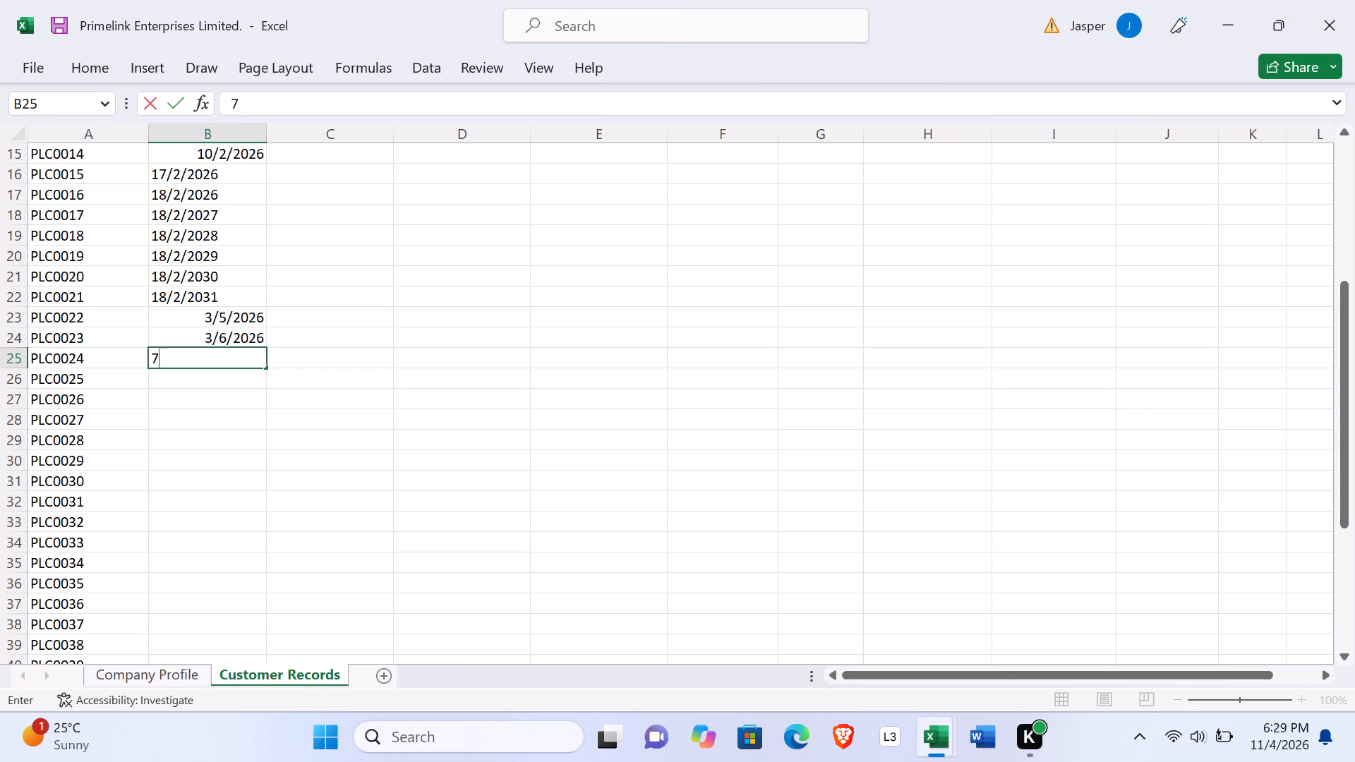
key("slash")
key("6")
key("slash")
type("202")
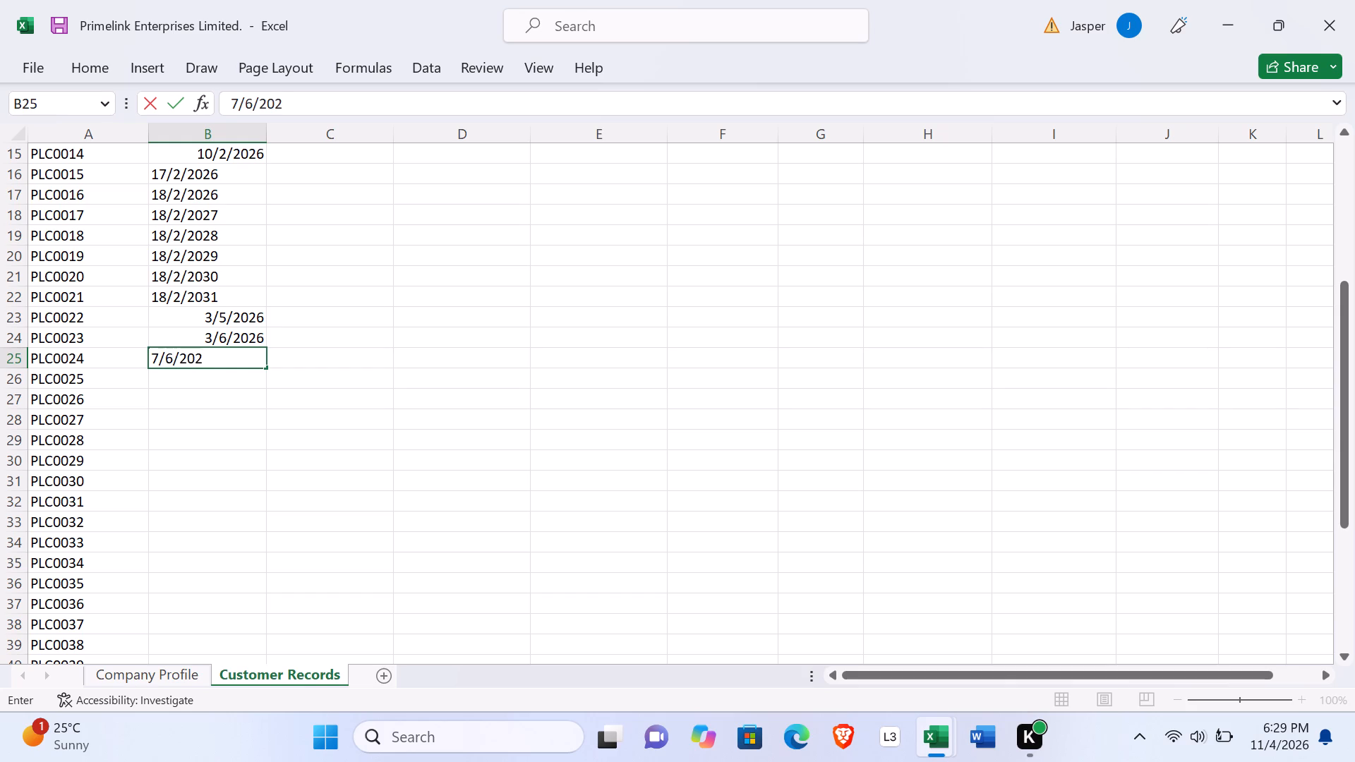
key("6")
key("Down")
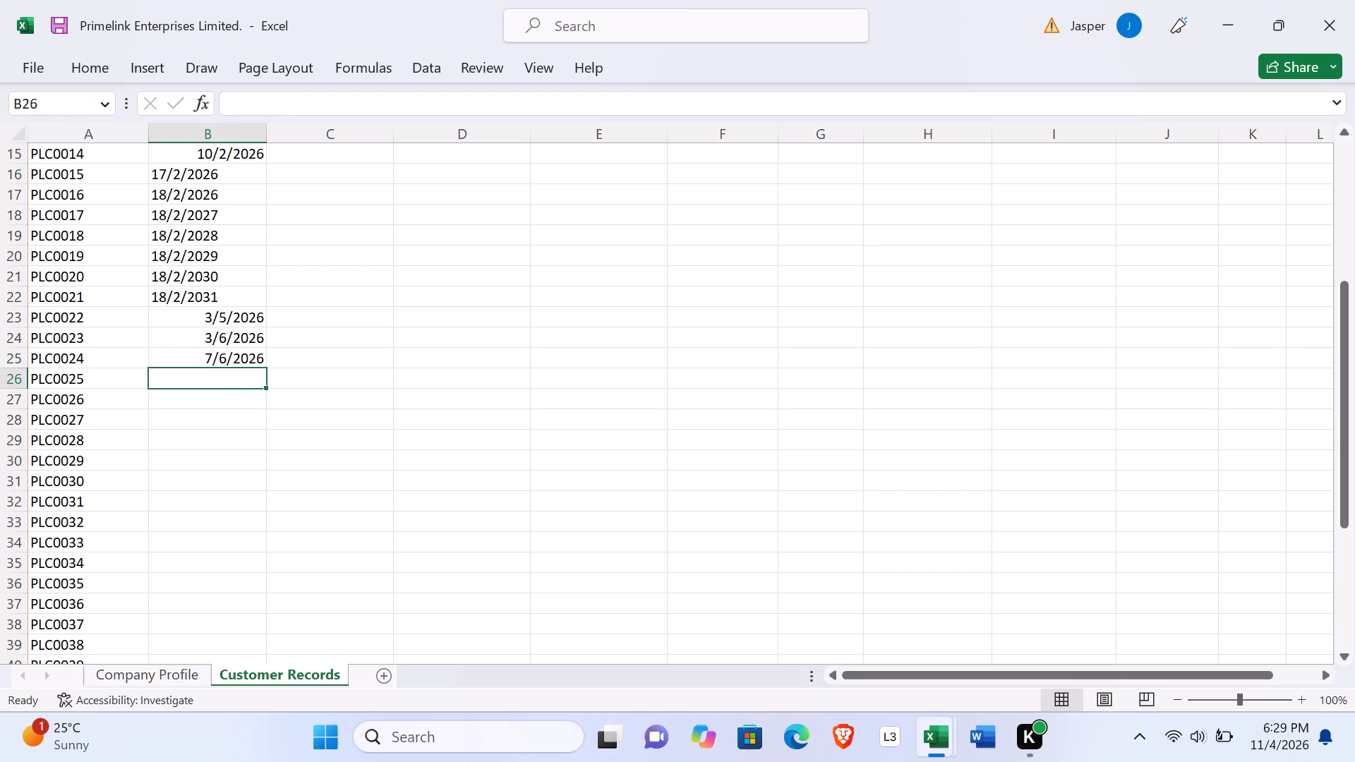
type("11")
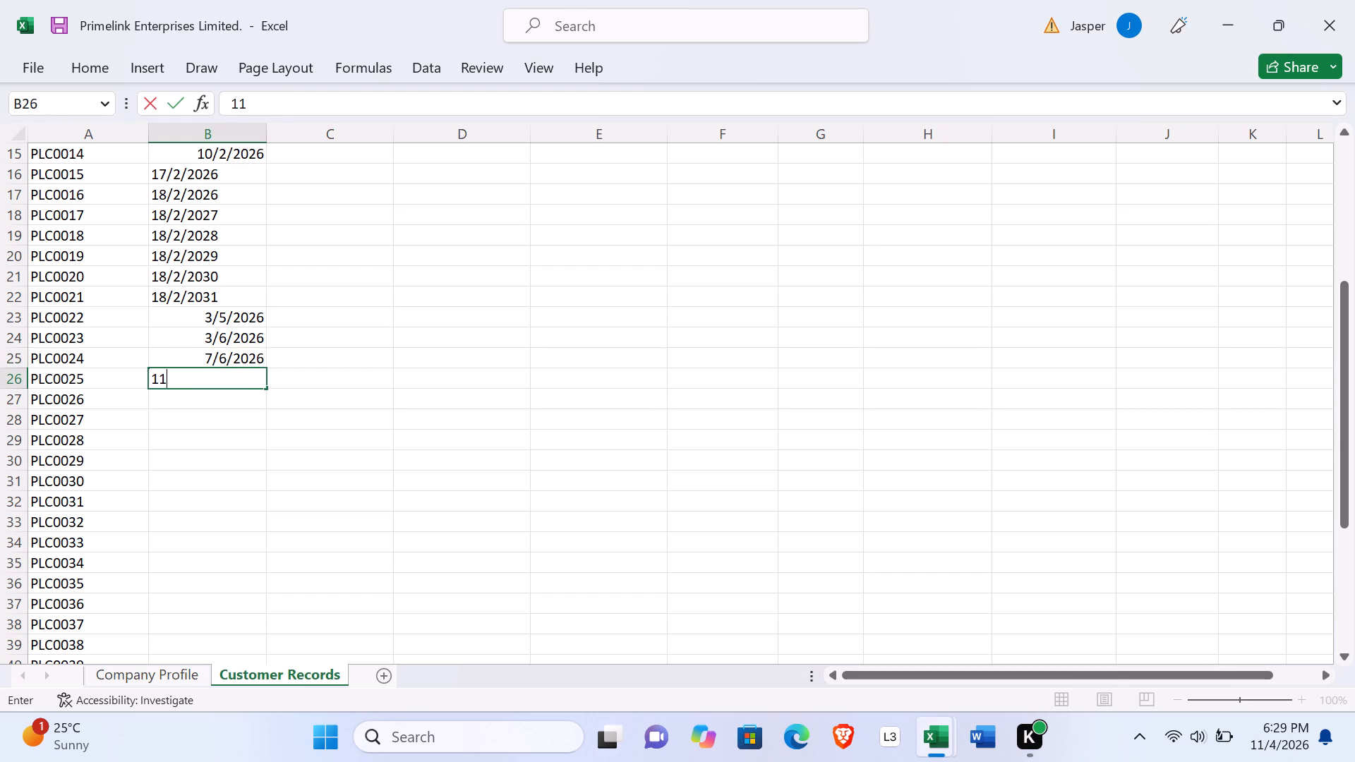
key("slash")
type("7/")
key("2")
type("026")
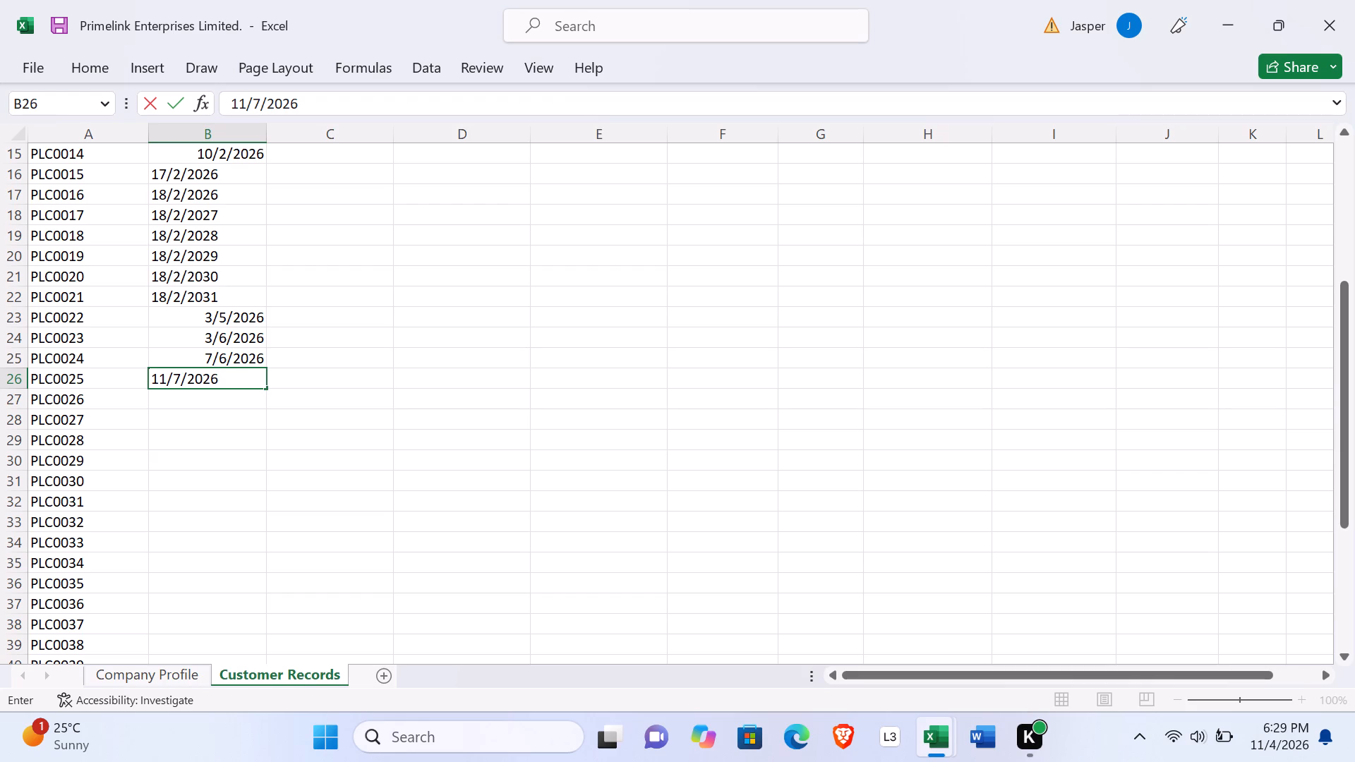
left_click(171, 408)
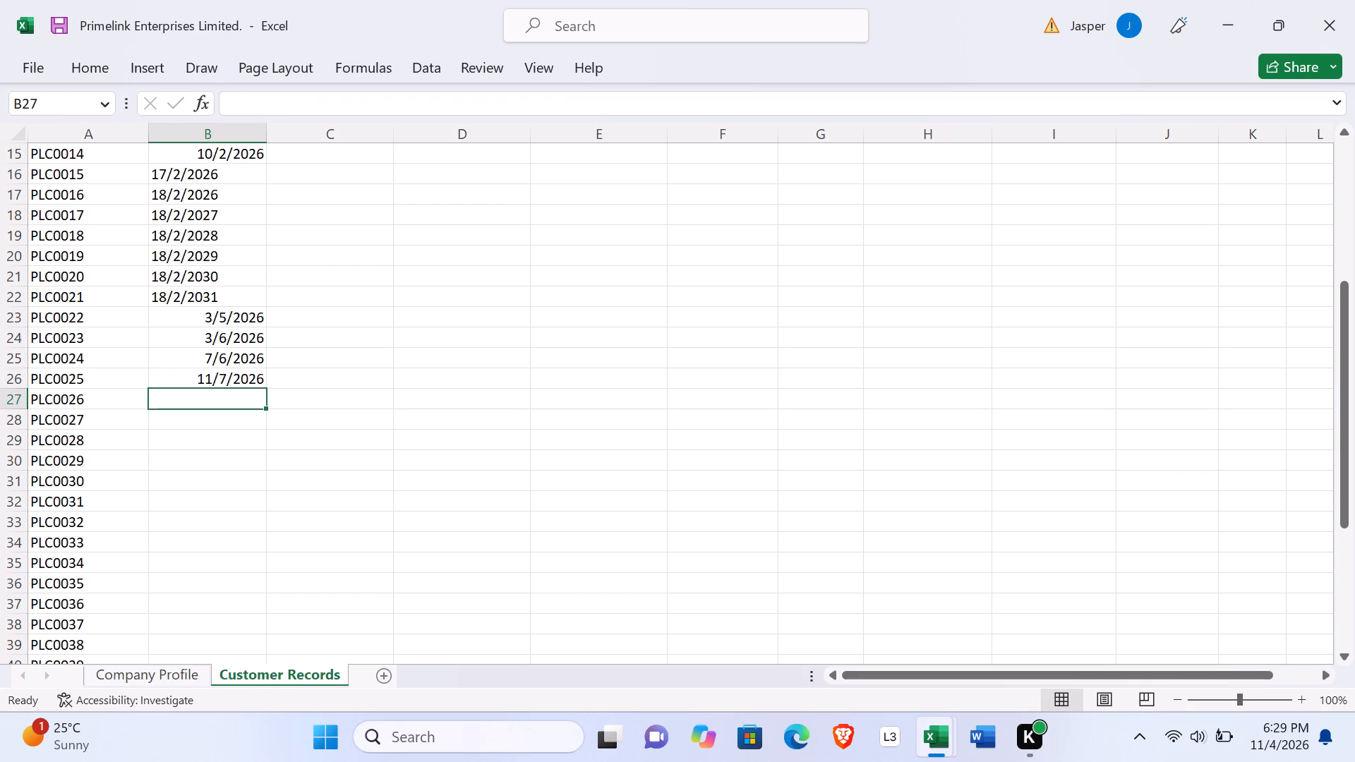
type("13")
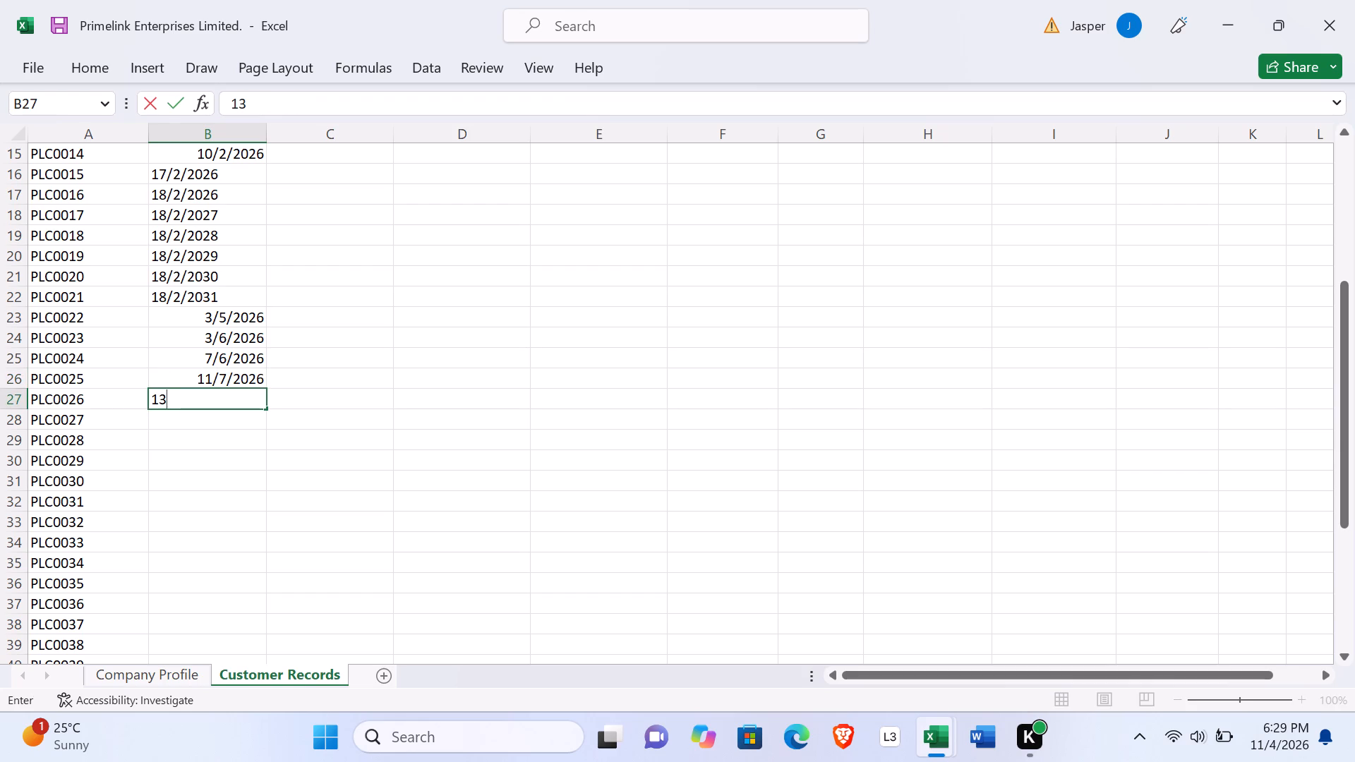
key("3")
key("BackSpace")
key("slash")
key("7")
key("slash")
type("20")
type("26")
left_click(204, 420)
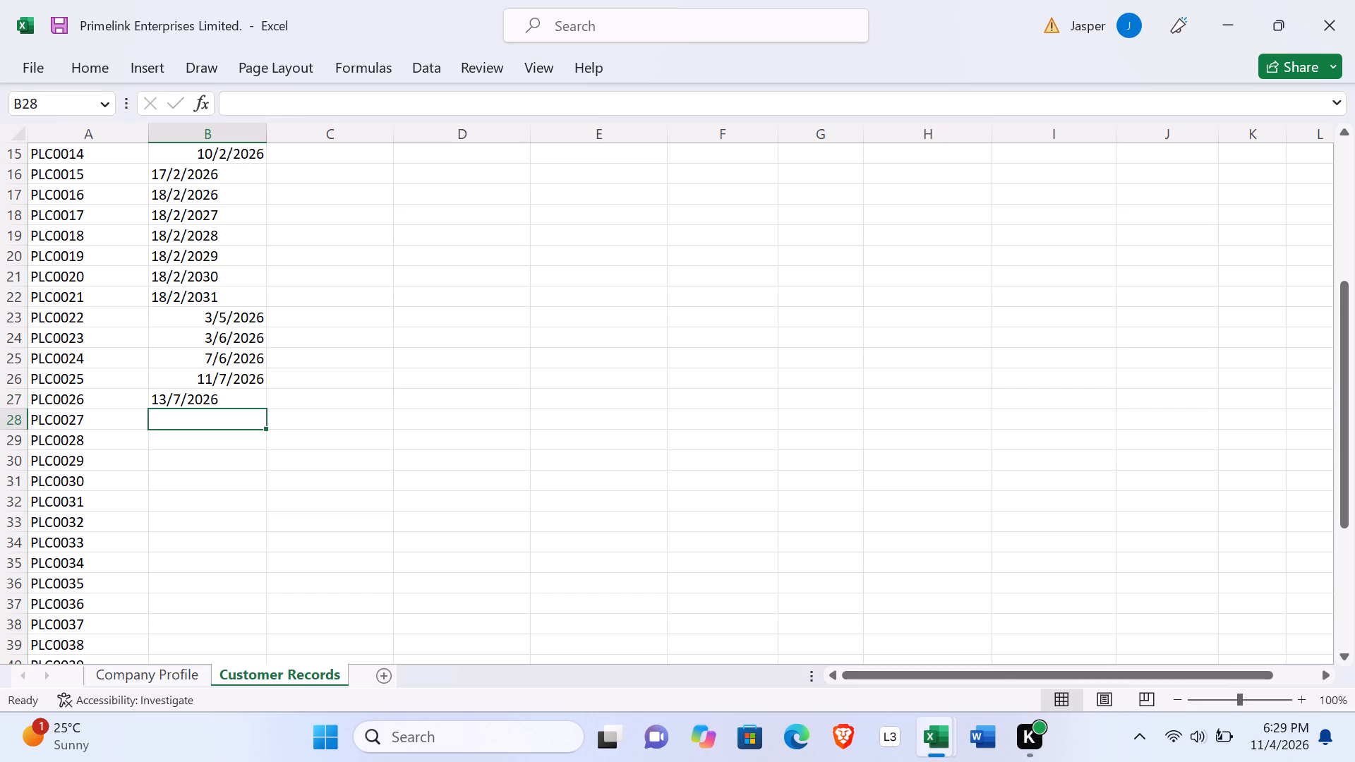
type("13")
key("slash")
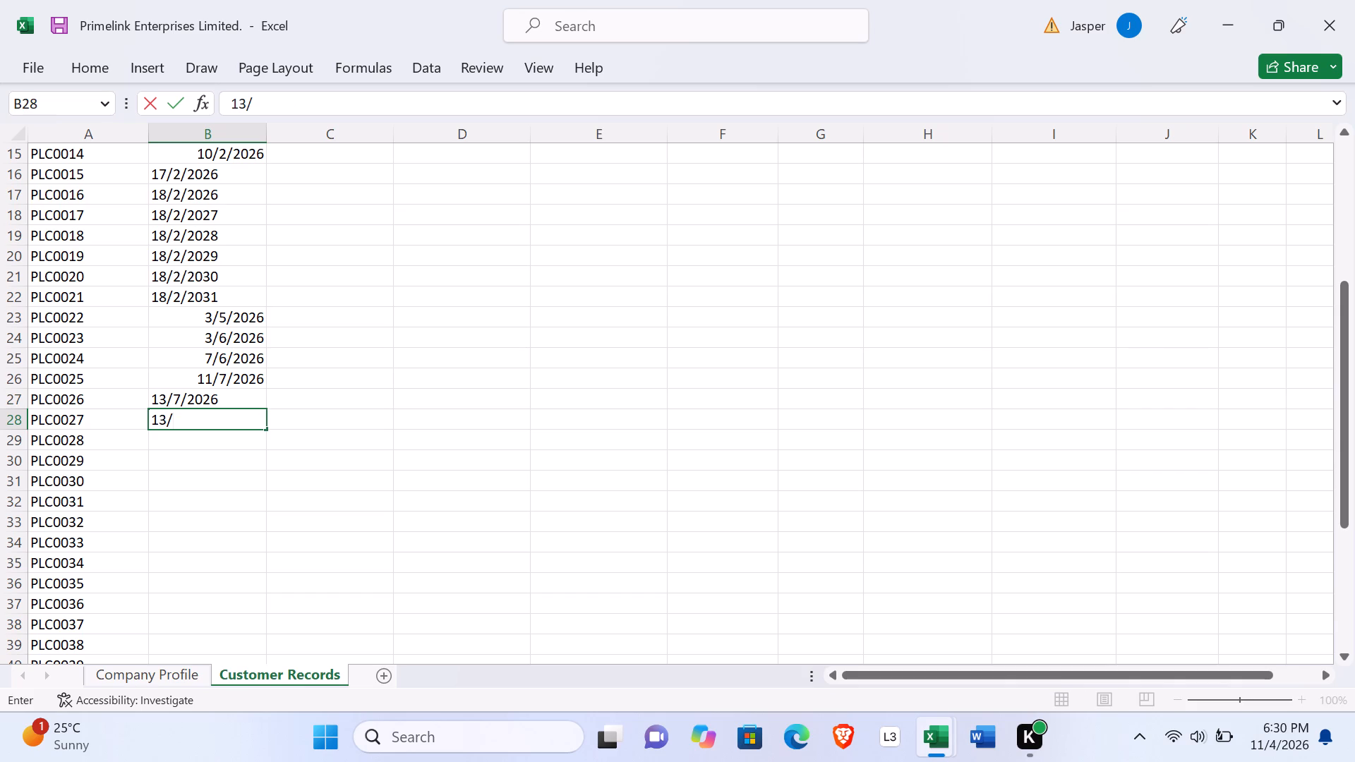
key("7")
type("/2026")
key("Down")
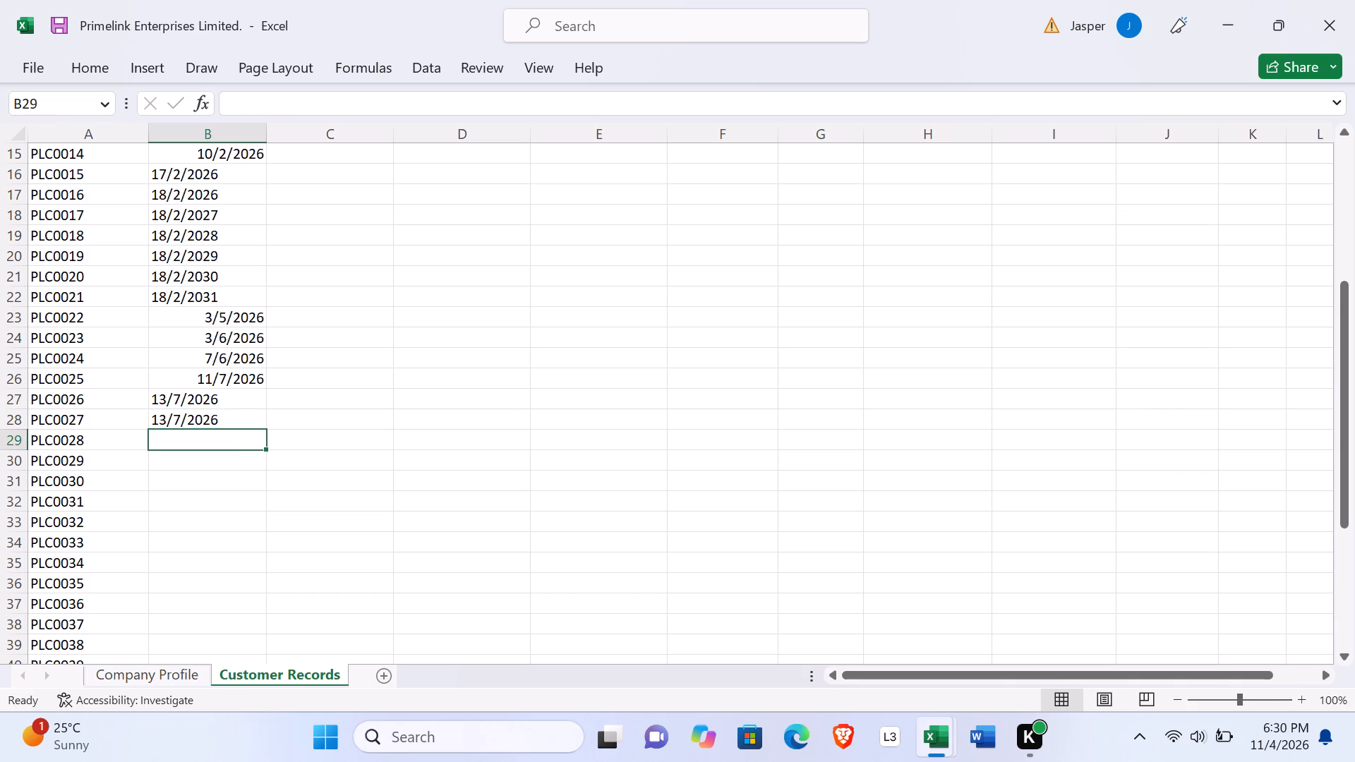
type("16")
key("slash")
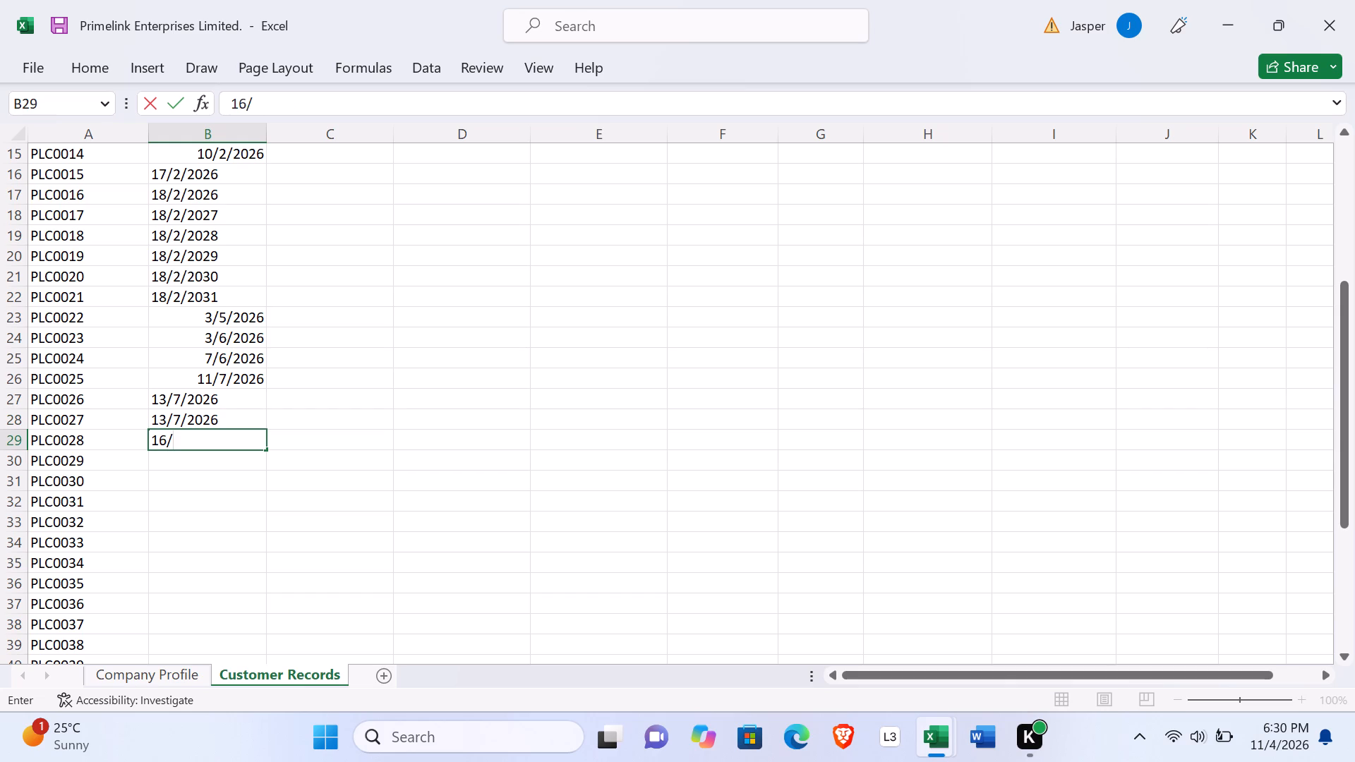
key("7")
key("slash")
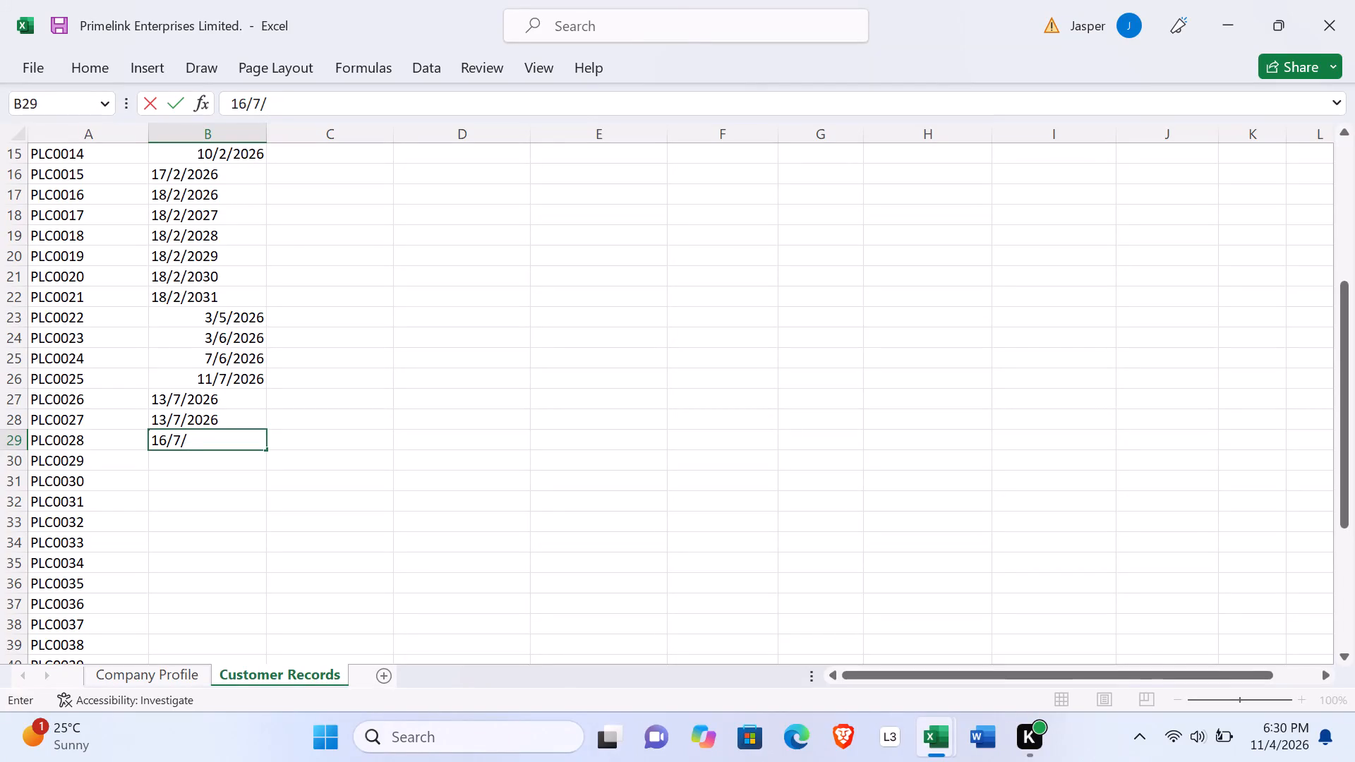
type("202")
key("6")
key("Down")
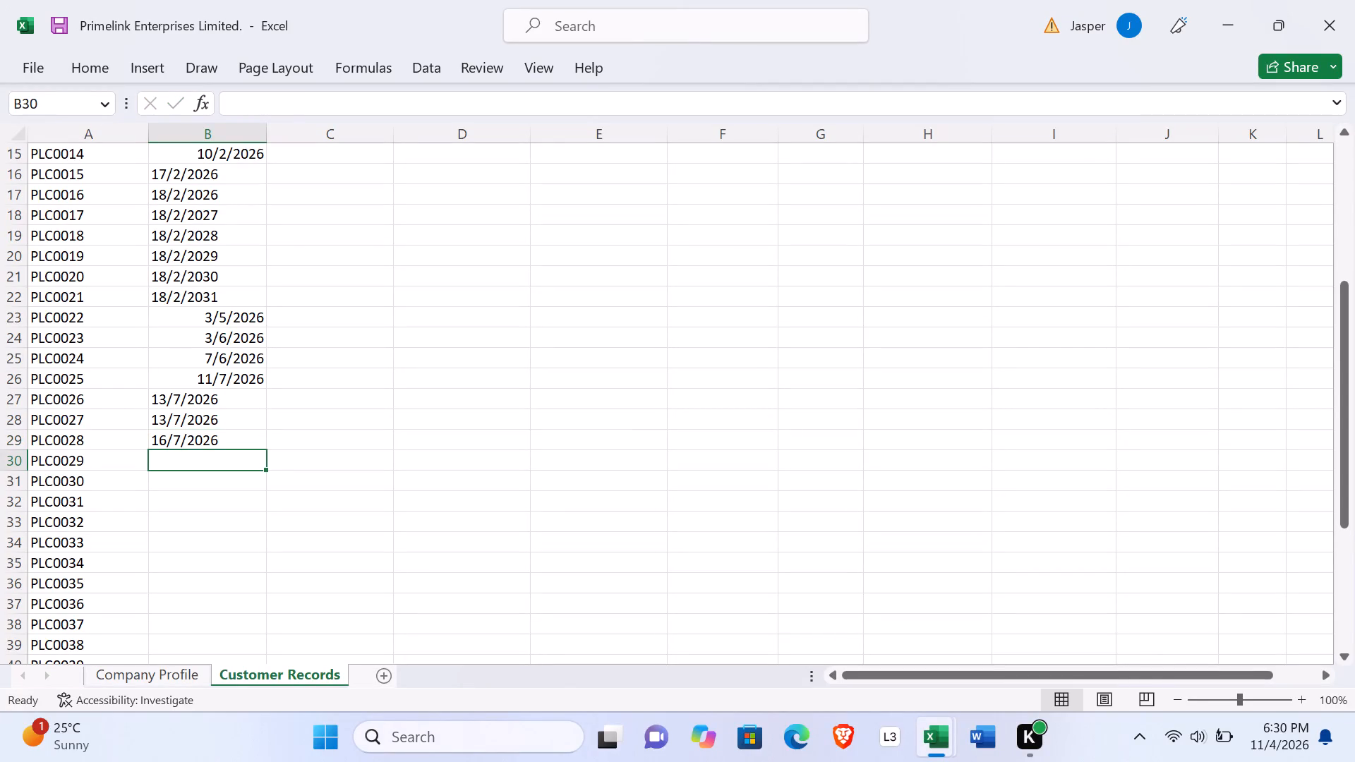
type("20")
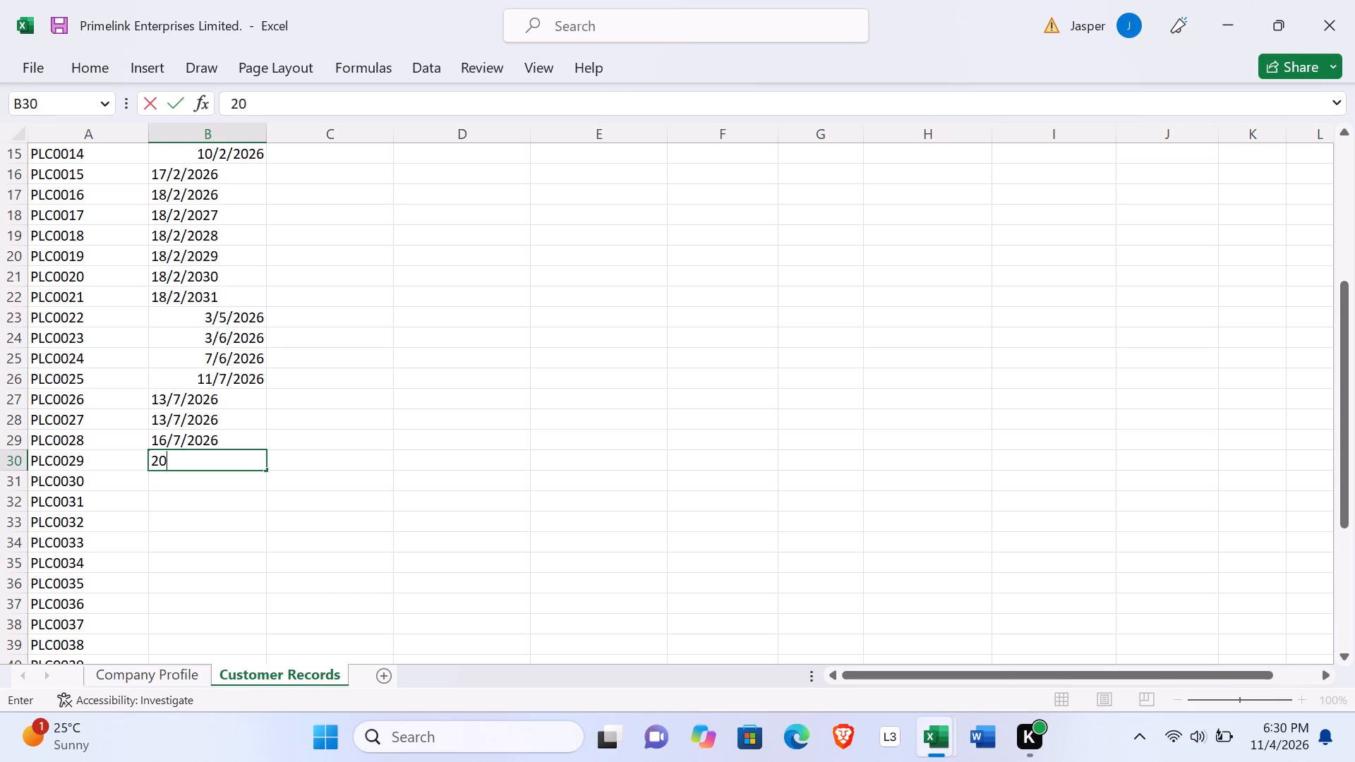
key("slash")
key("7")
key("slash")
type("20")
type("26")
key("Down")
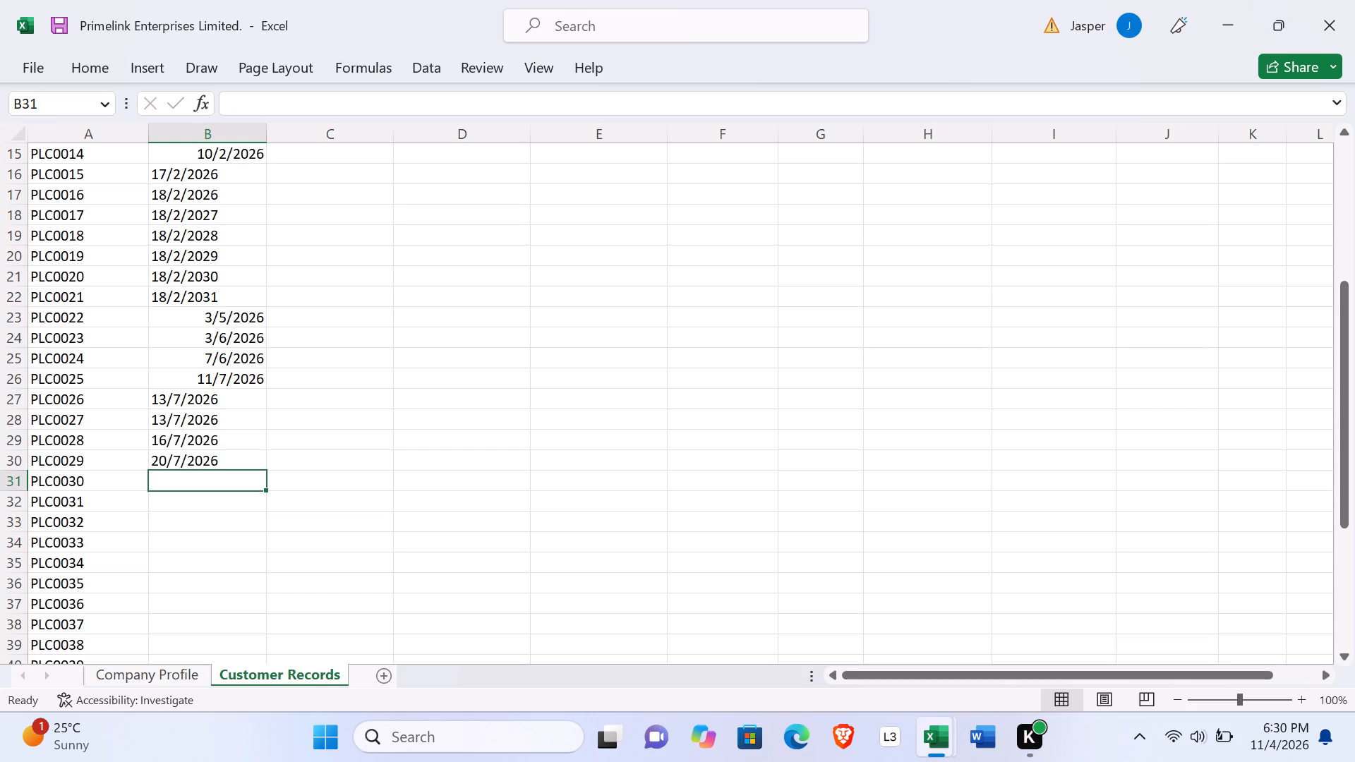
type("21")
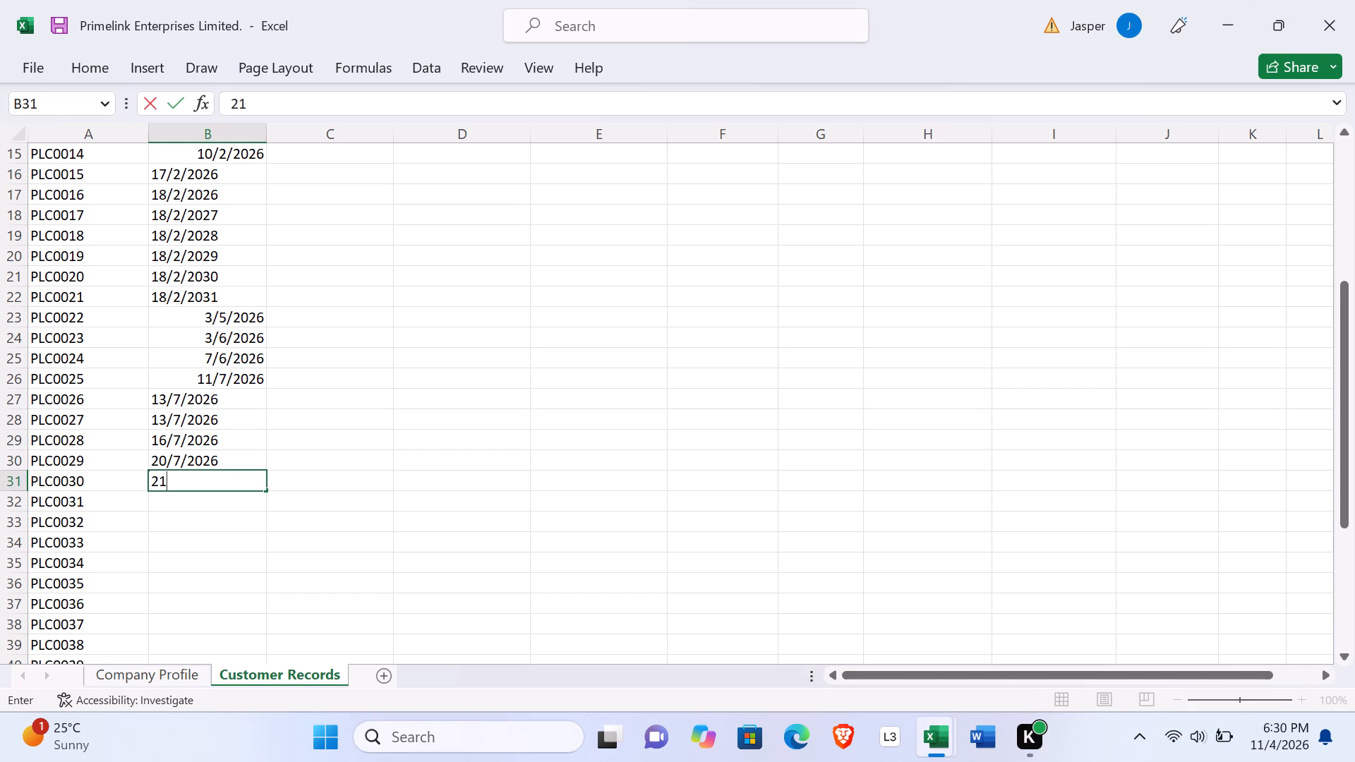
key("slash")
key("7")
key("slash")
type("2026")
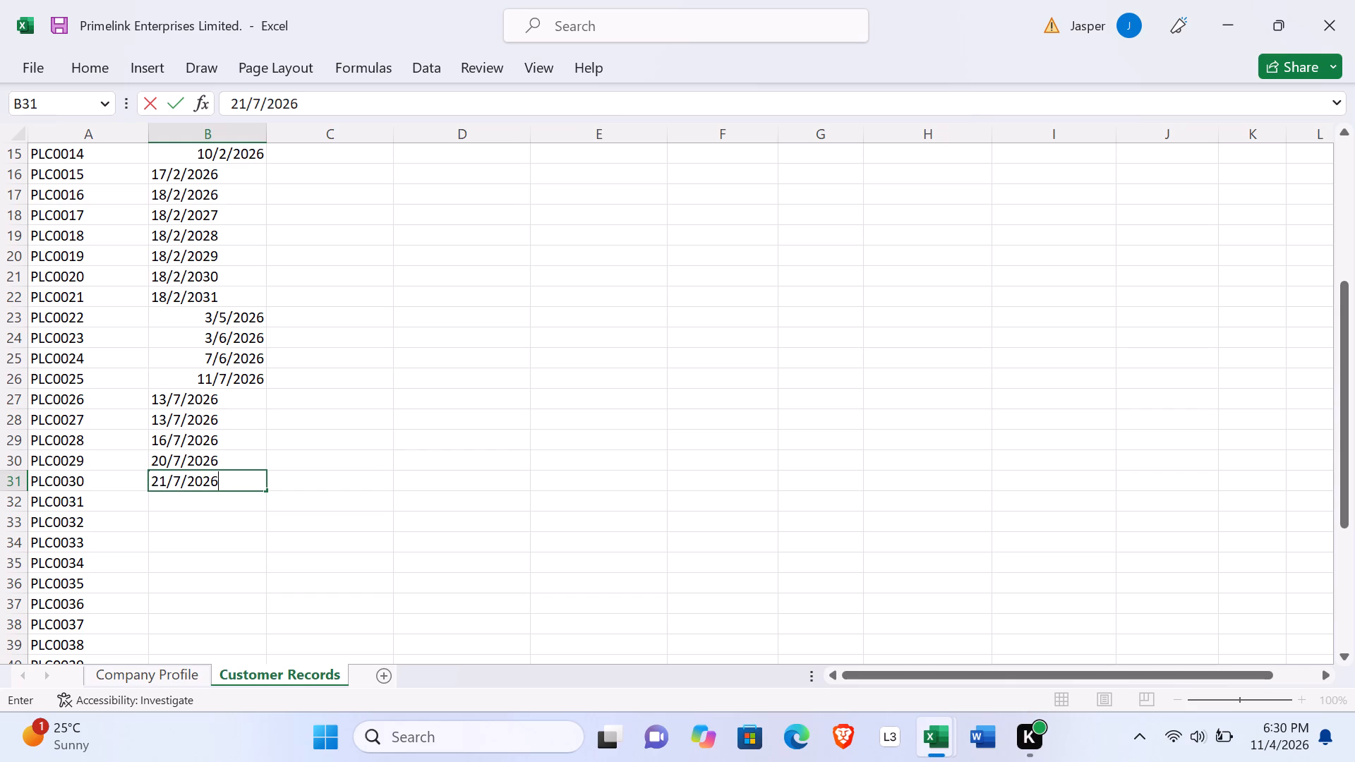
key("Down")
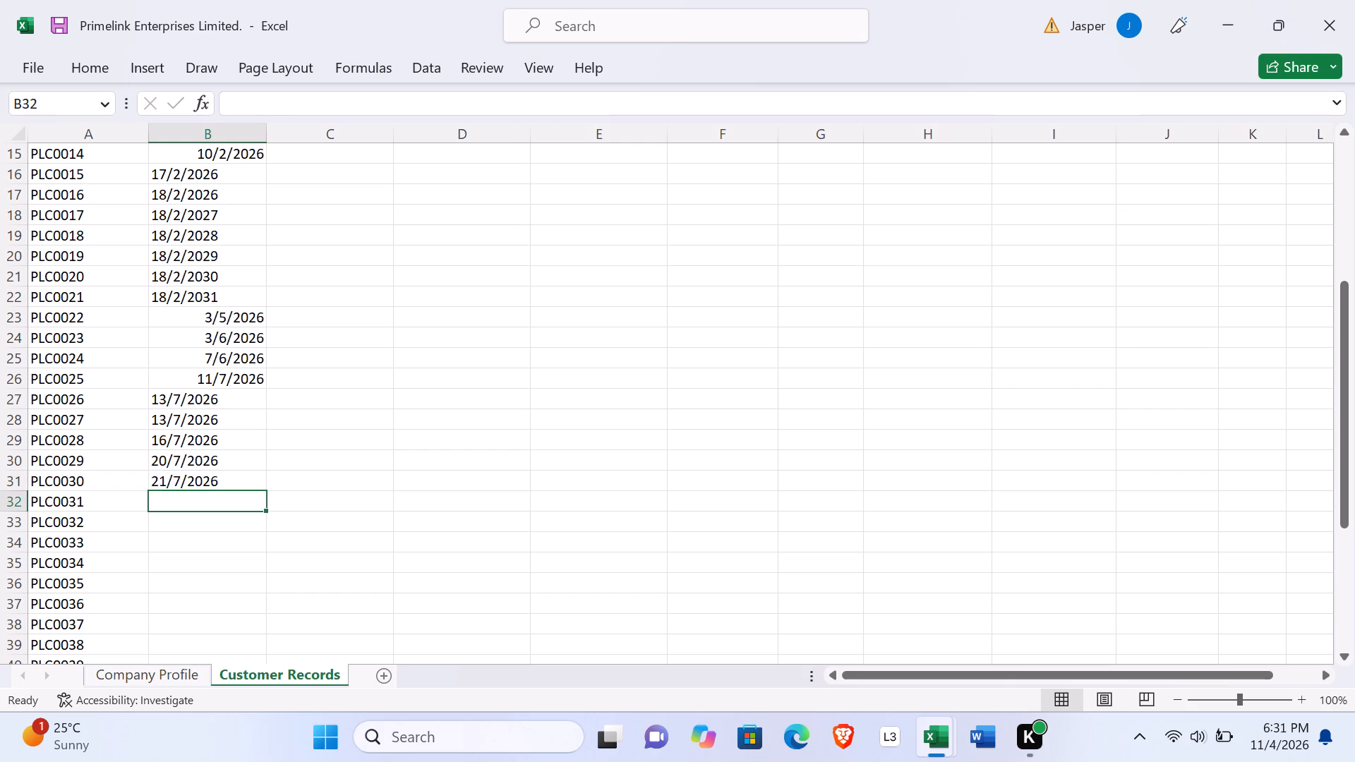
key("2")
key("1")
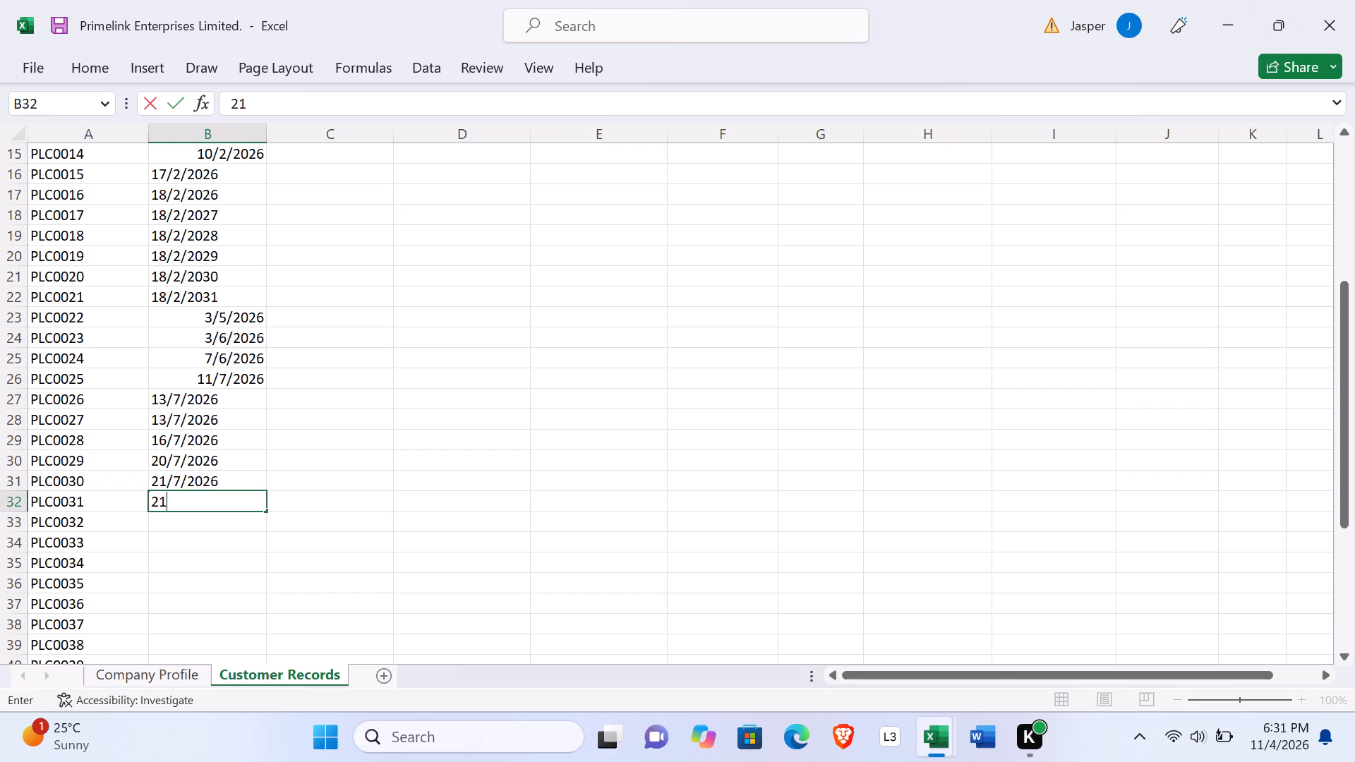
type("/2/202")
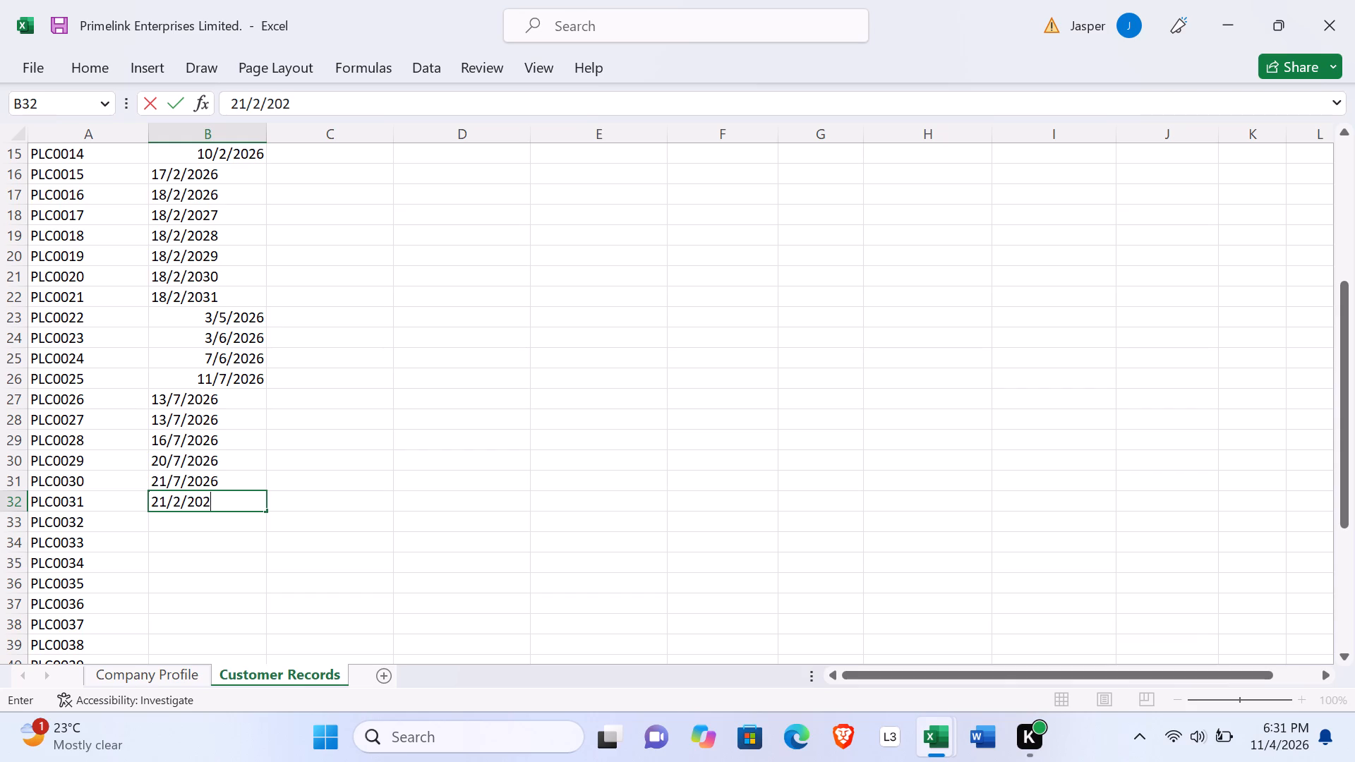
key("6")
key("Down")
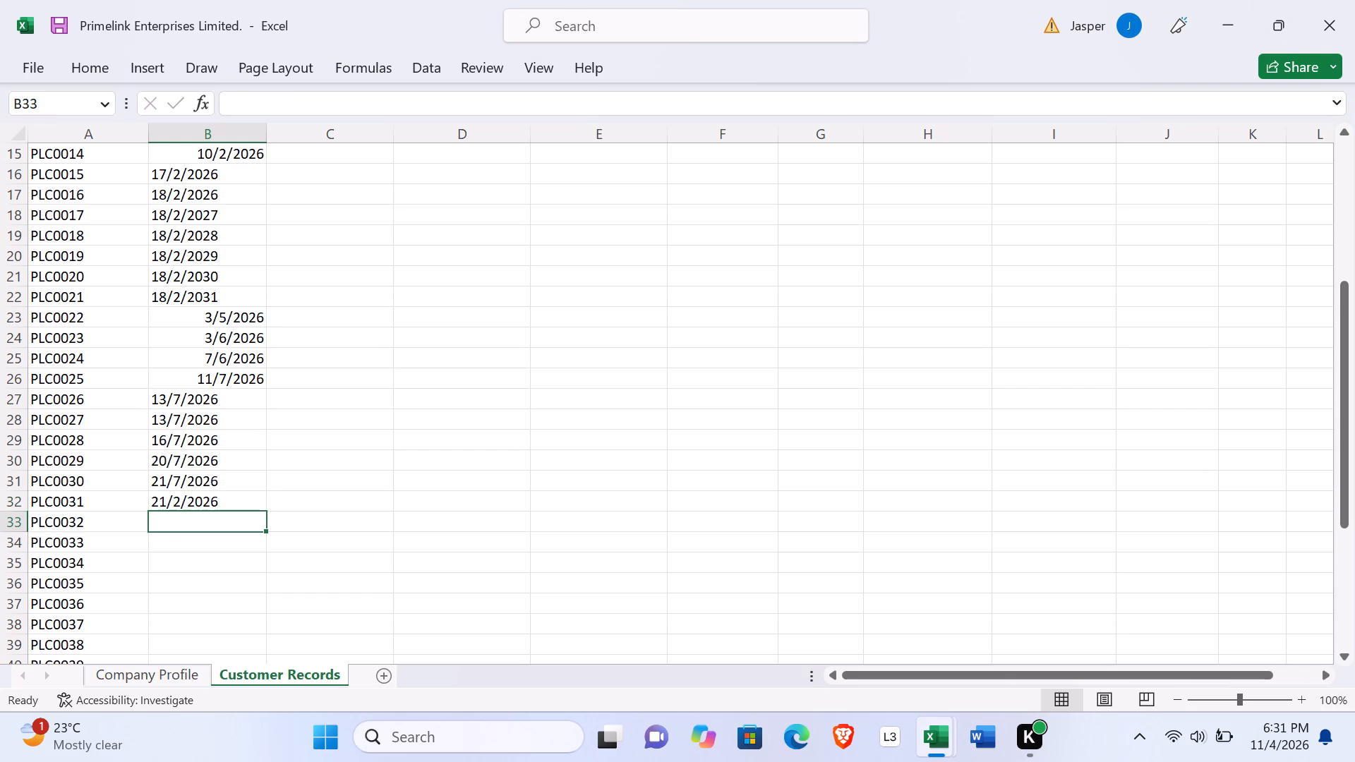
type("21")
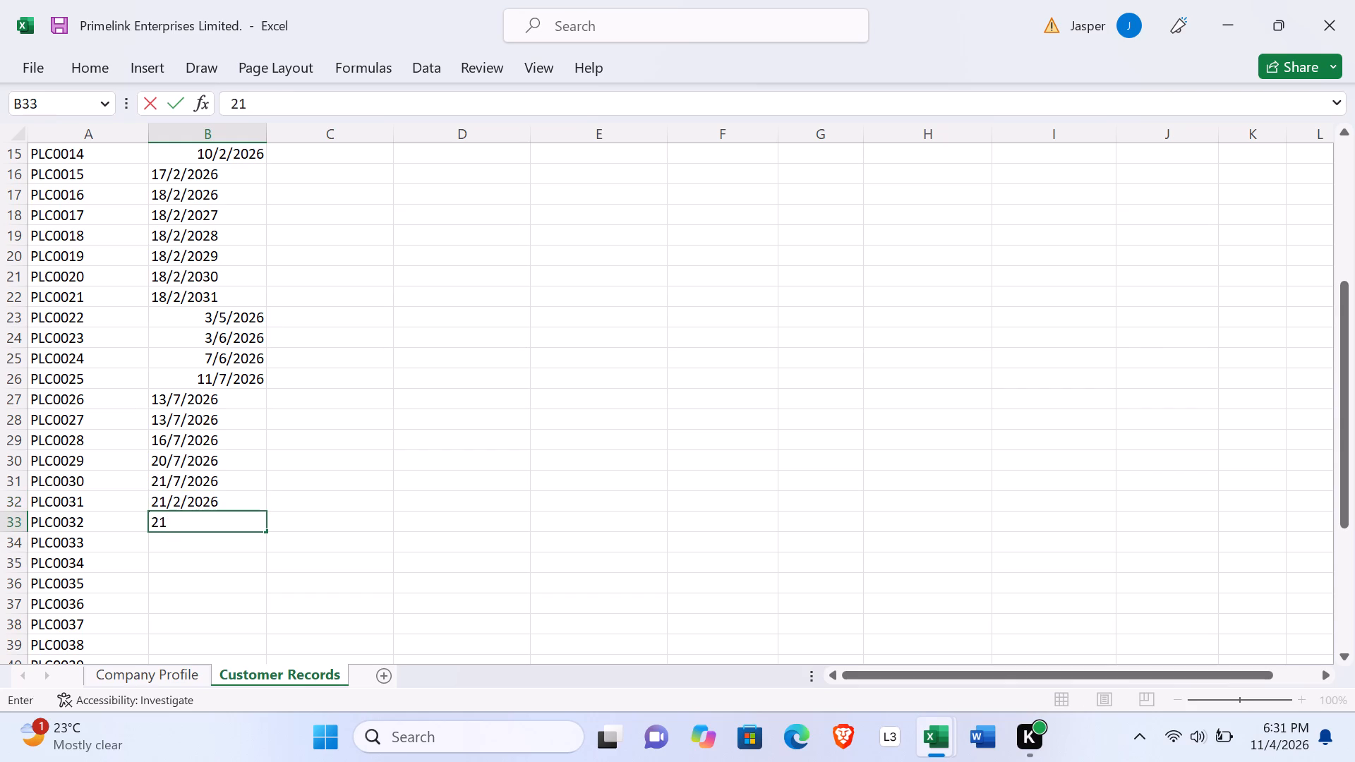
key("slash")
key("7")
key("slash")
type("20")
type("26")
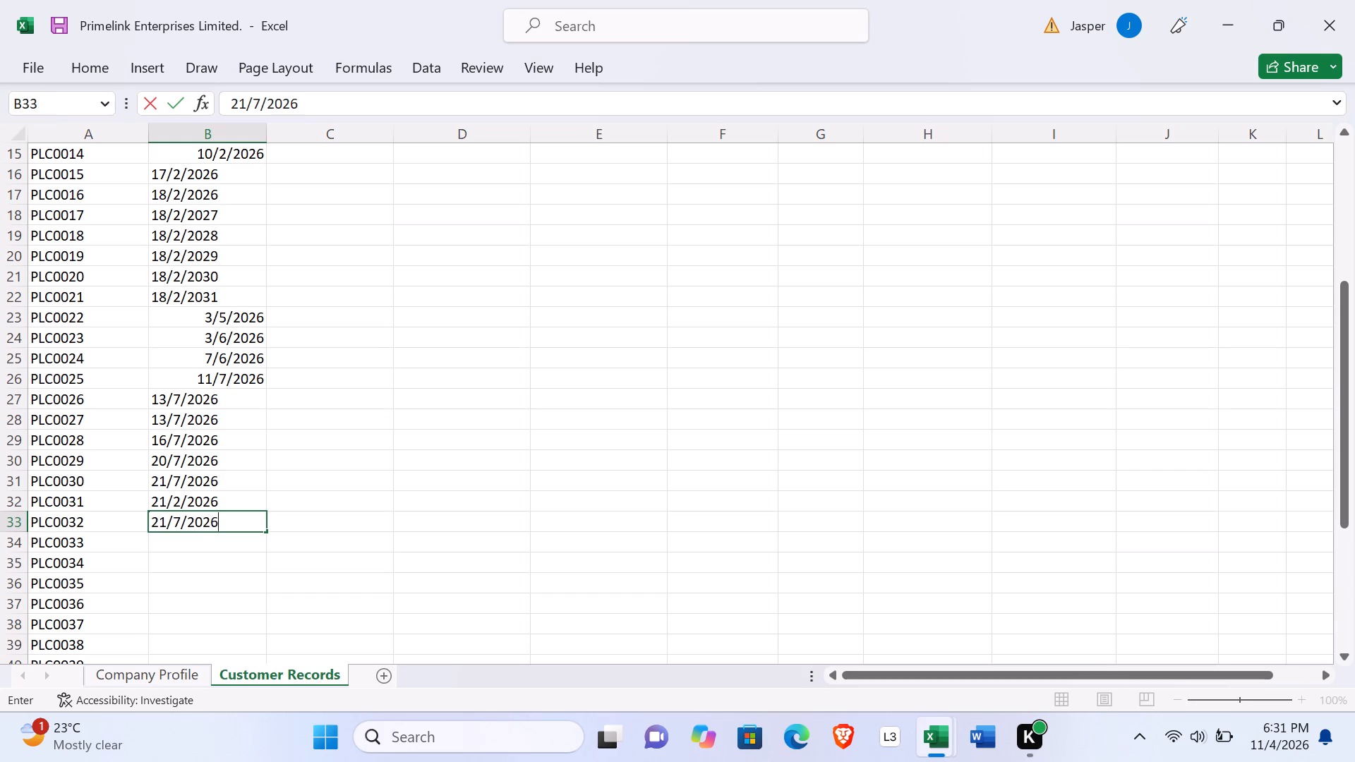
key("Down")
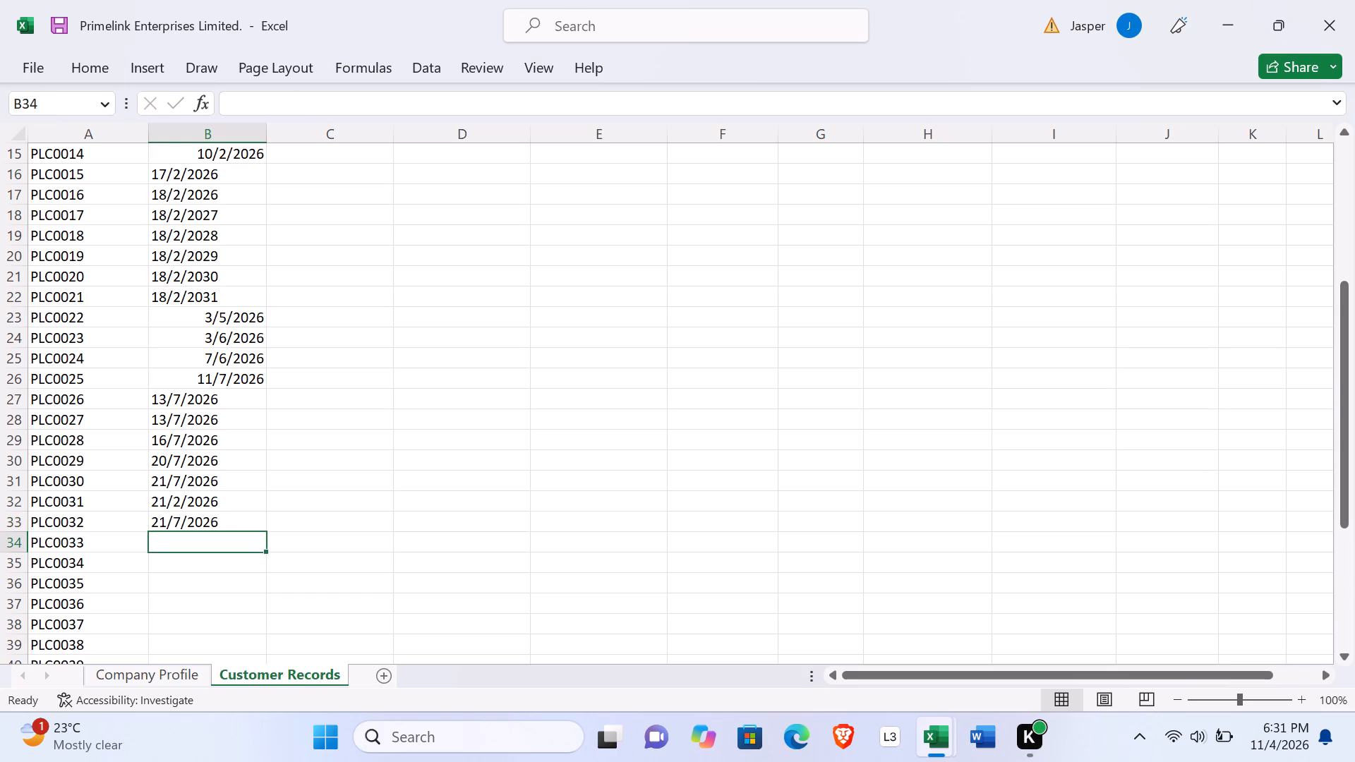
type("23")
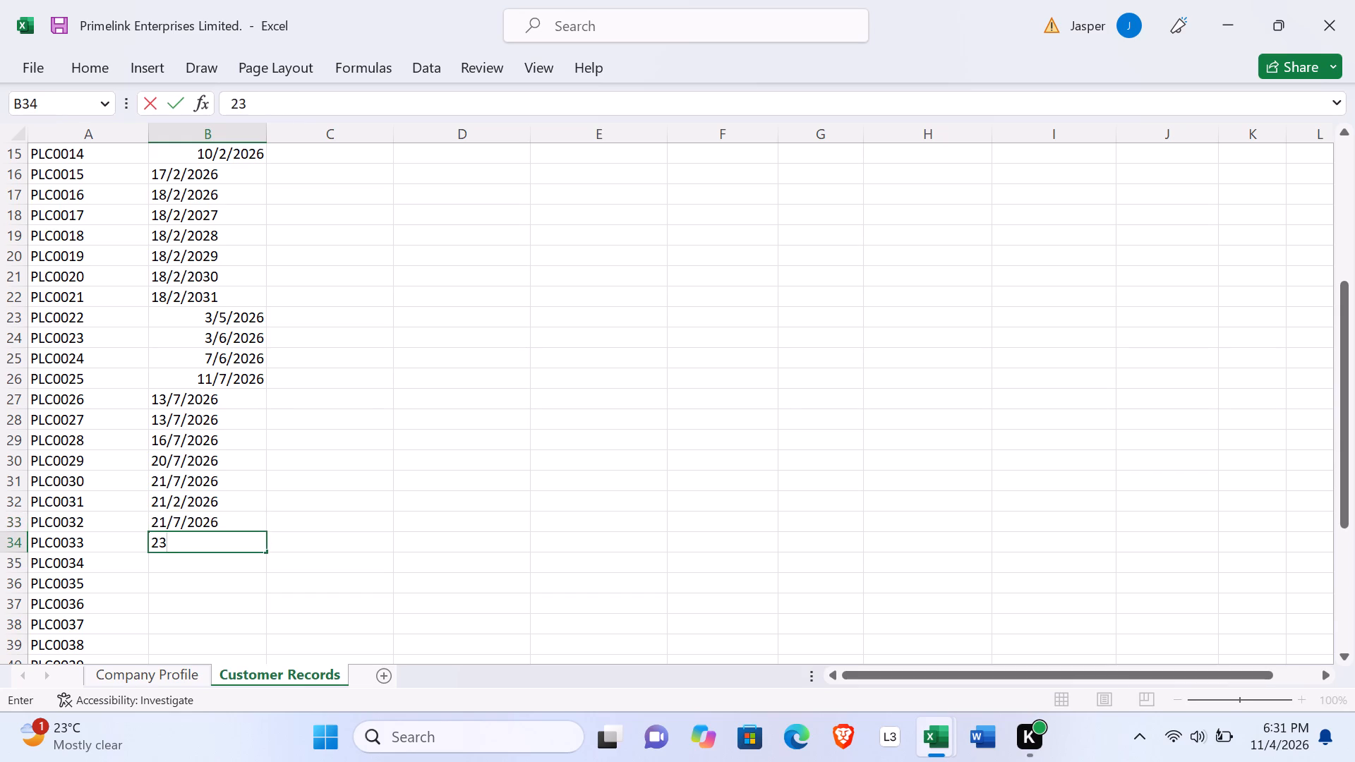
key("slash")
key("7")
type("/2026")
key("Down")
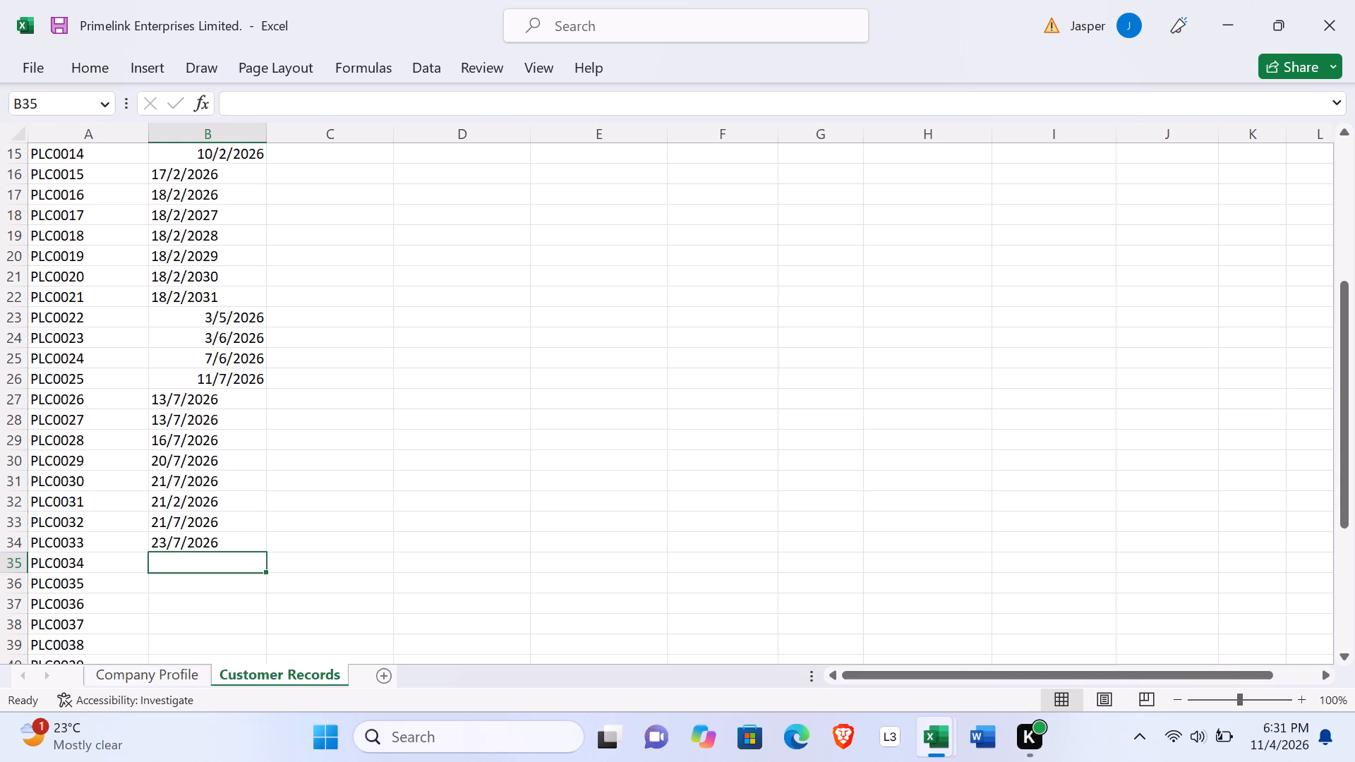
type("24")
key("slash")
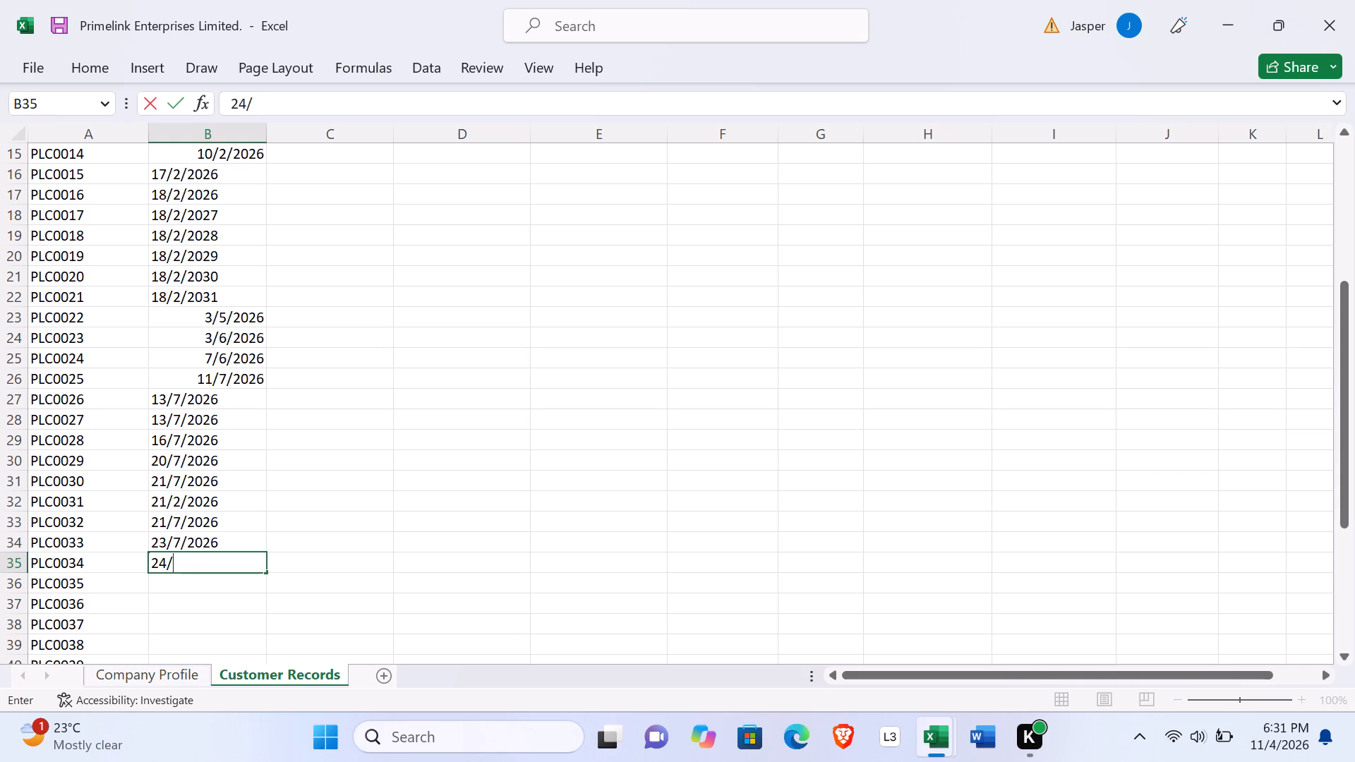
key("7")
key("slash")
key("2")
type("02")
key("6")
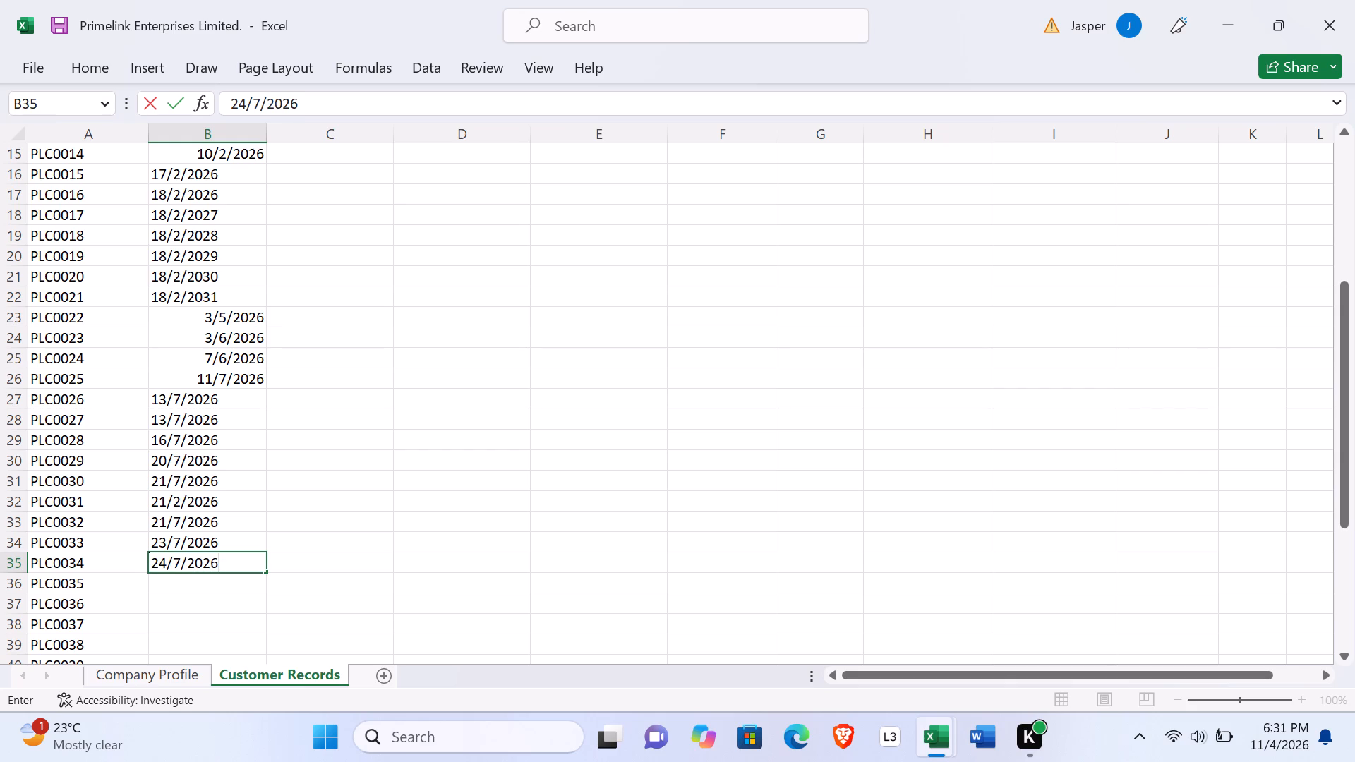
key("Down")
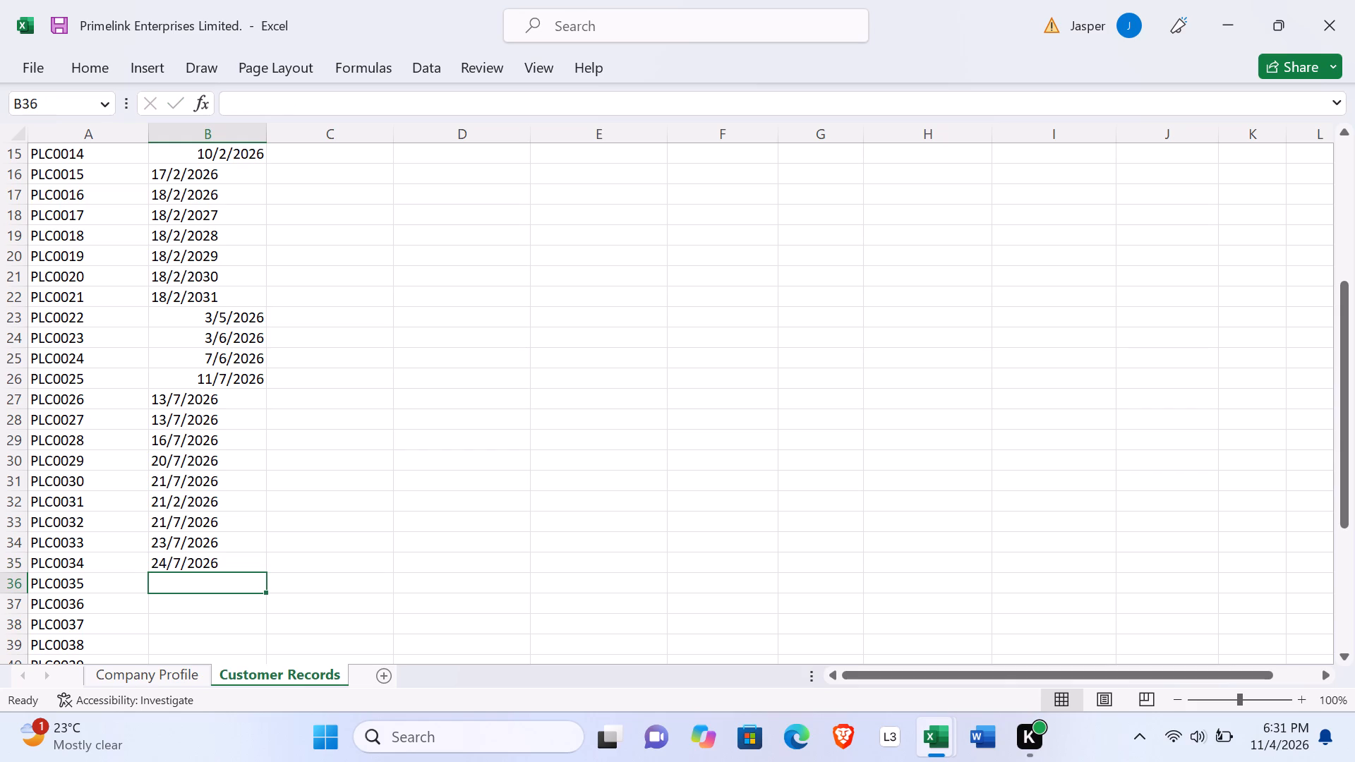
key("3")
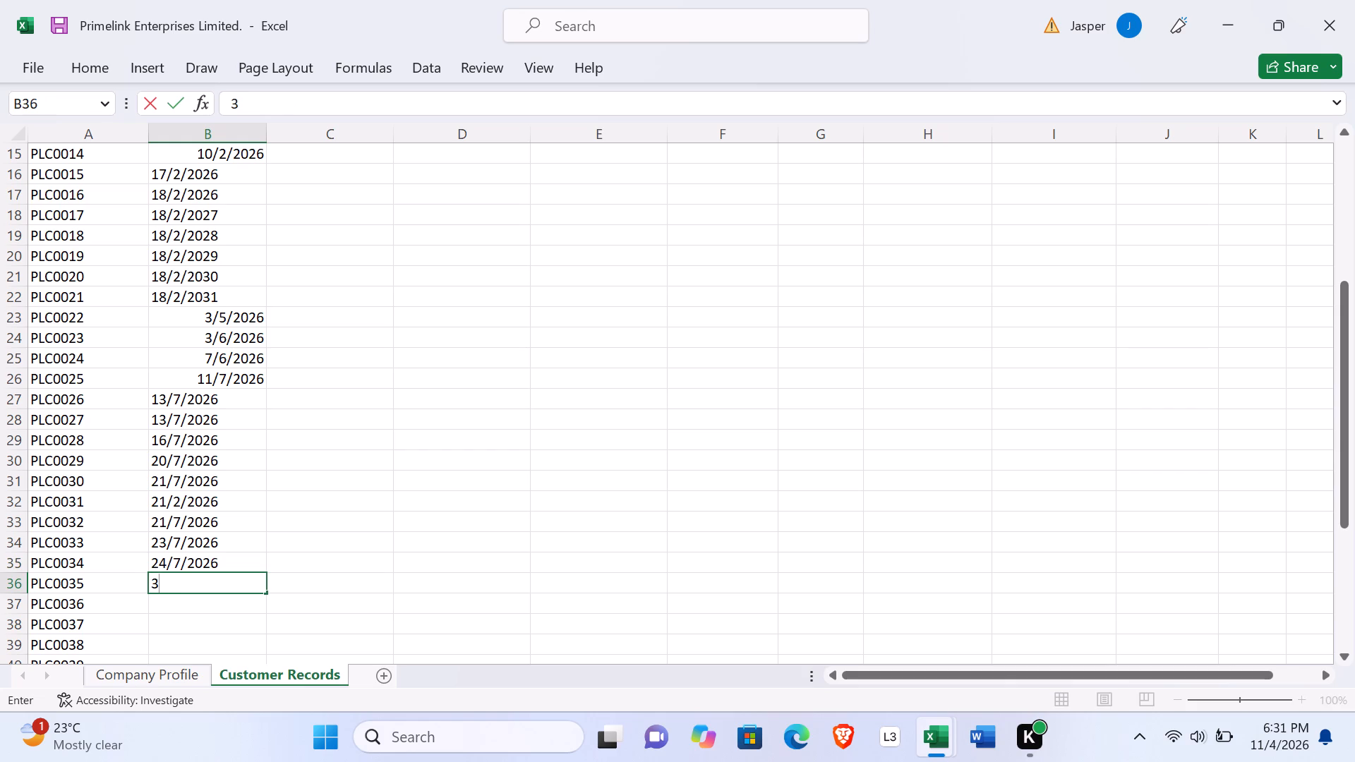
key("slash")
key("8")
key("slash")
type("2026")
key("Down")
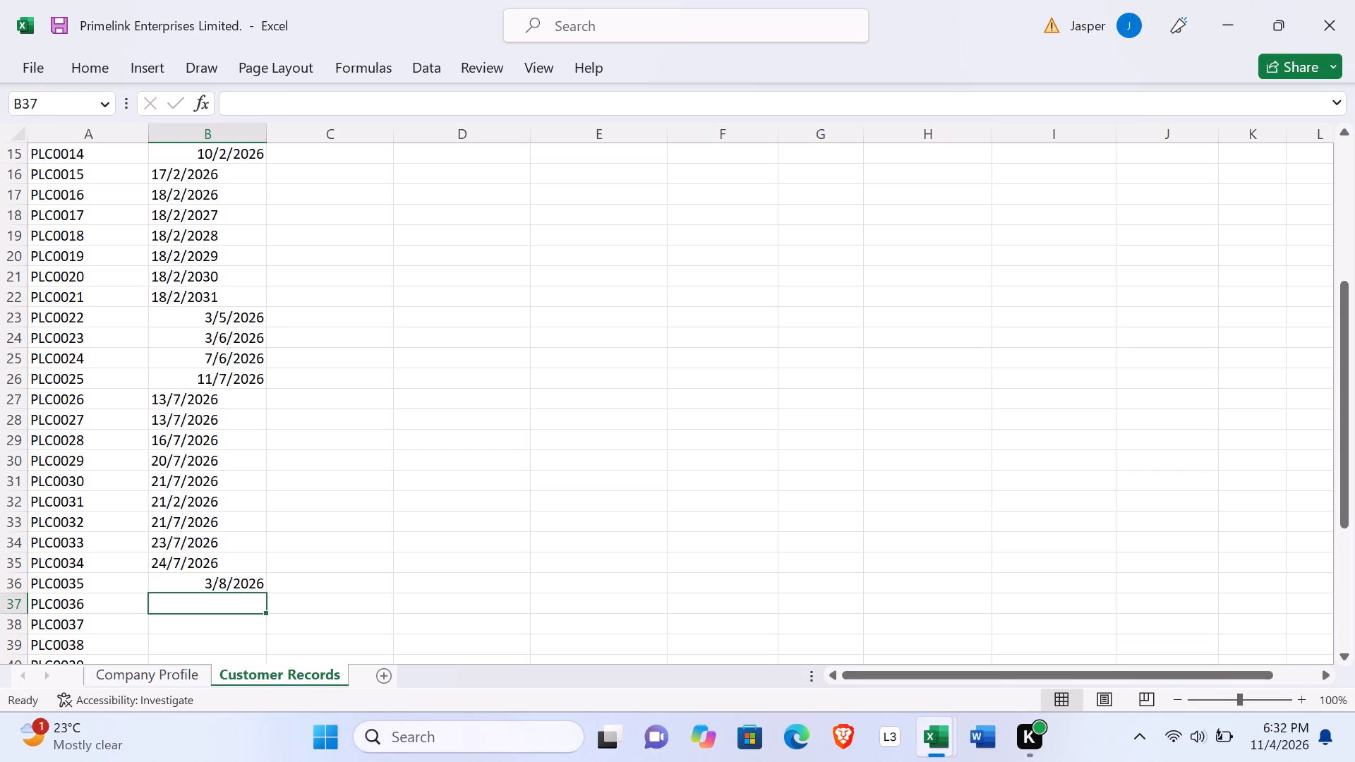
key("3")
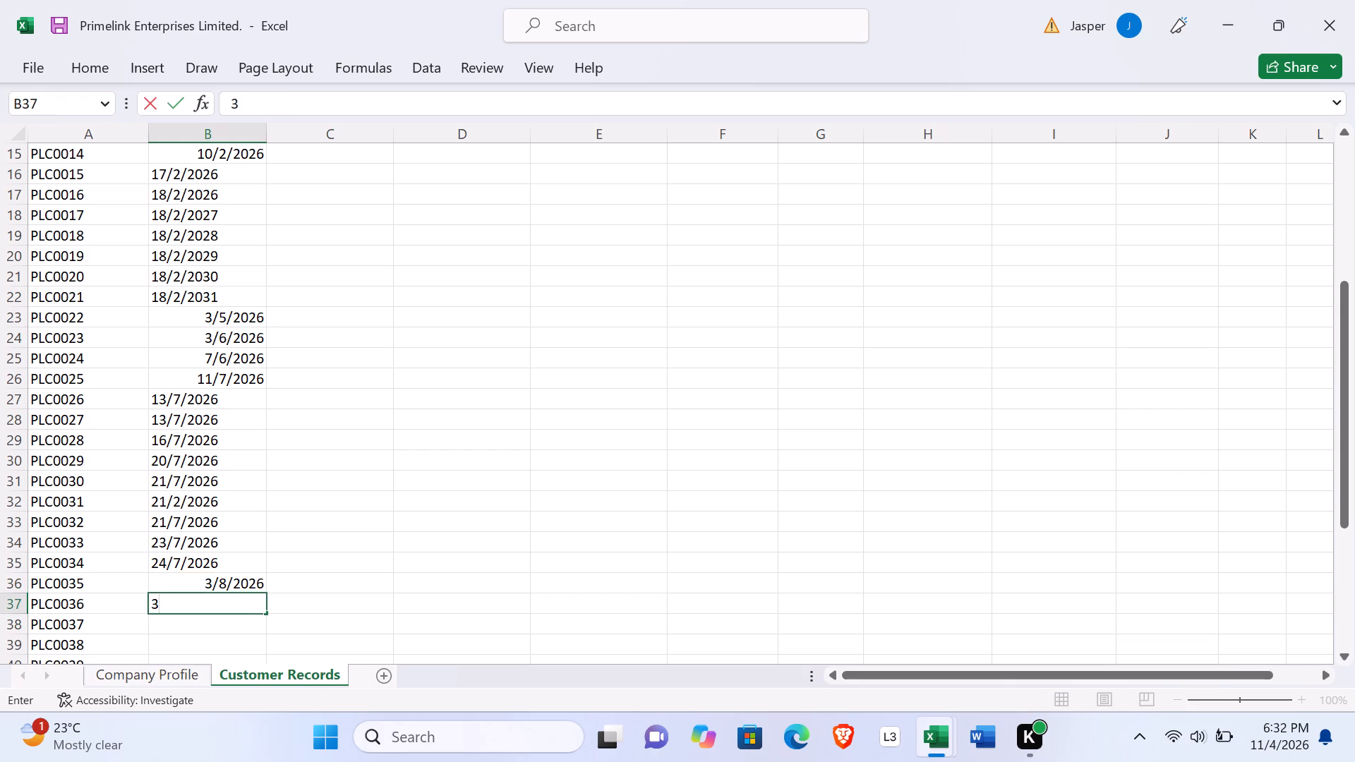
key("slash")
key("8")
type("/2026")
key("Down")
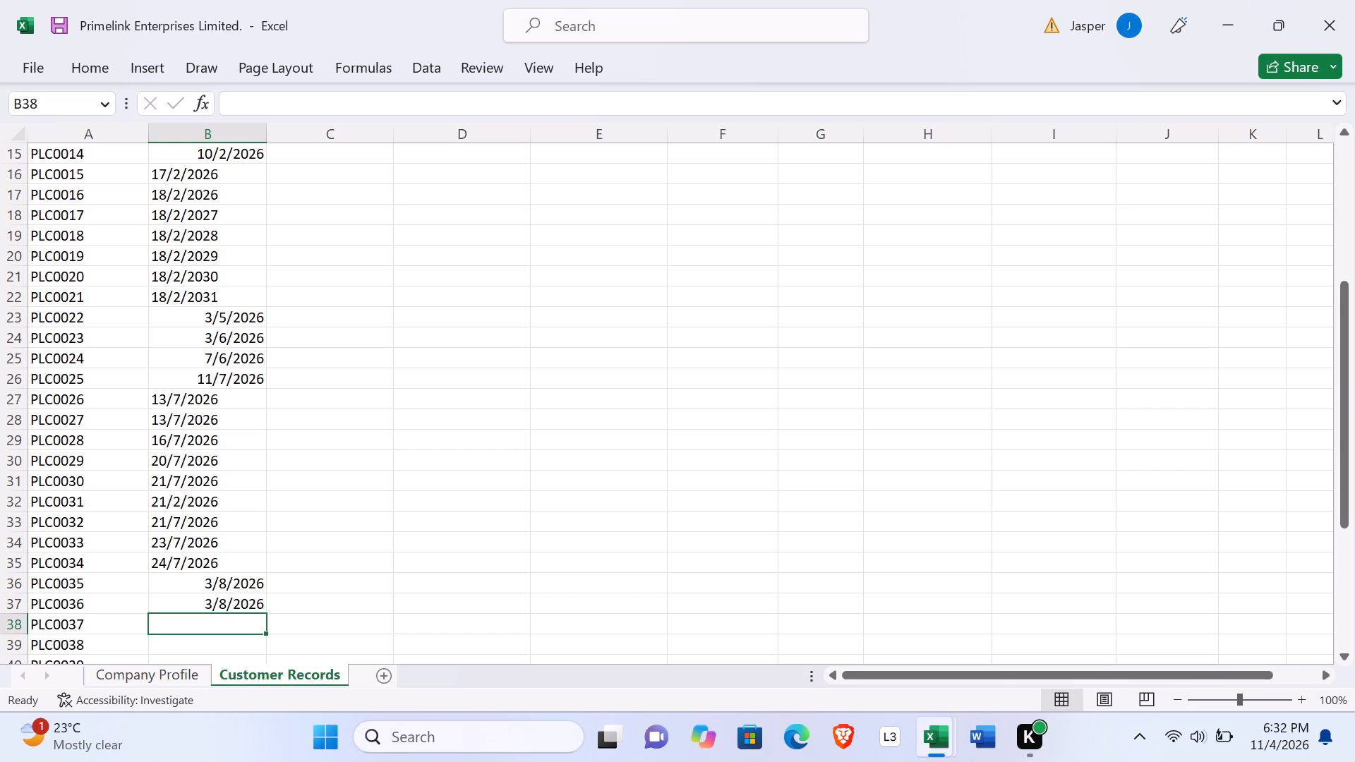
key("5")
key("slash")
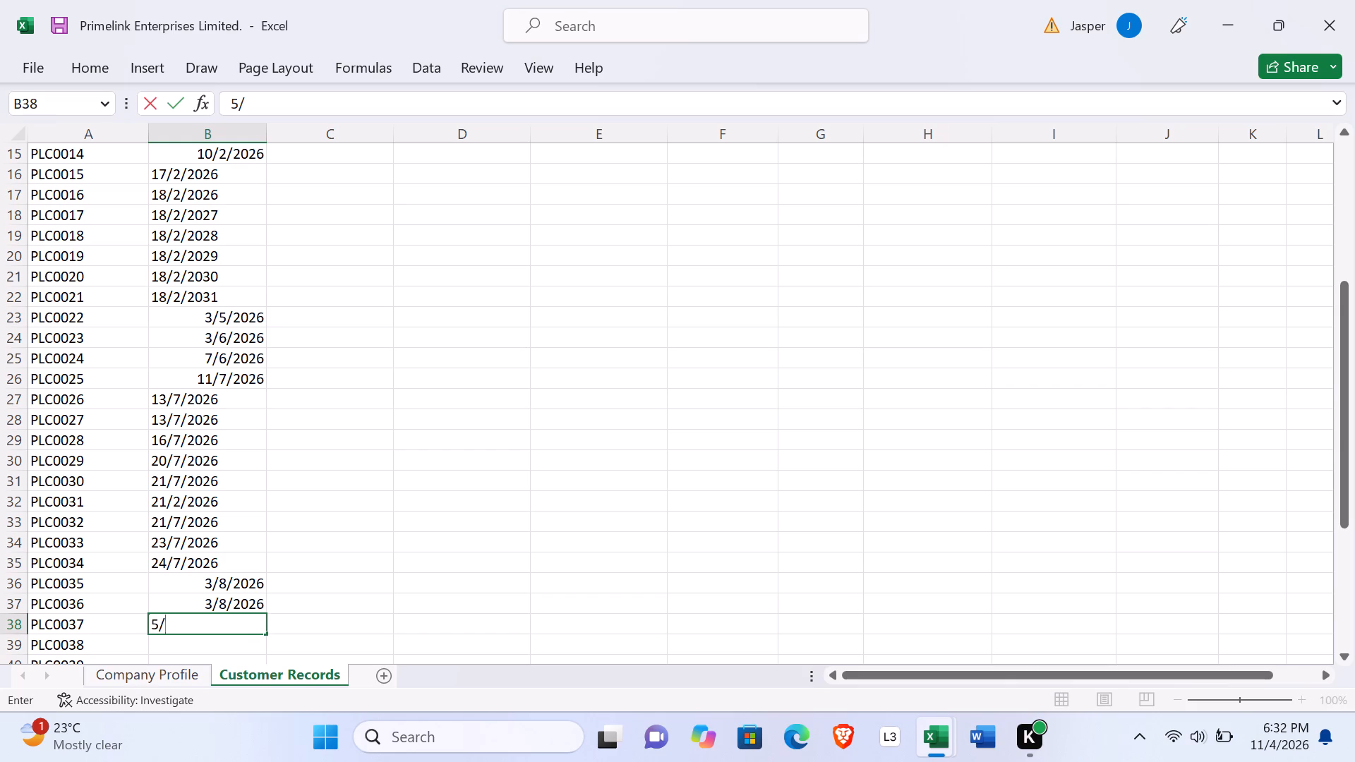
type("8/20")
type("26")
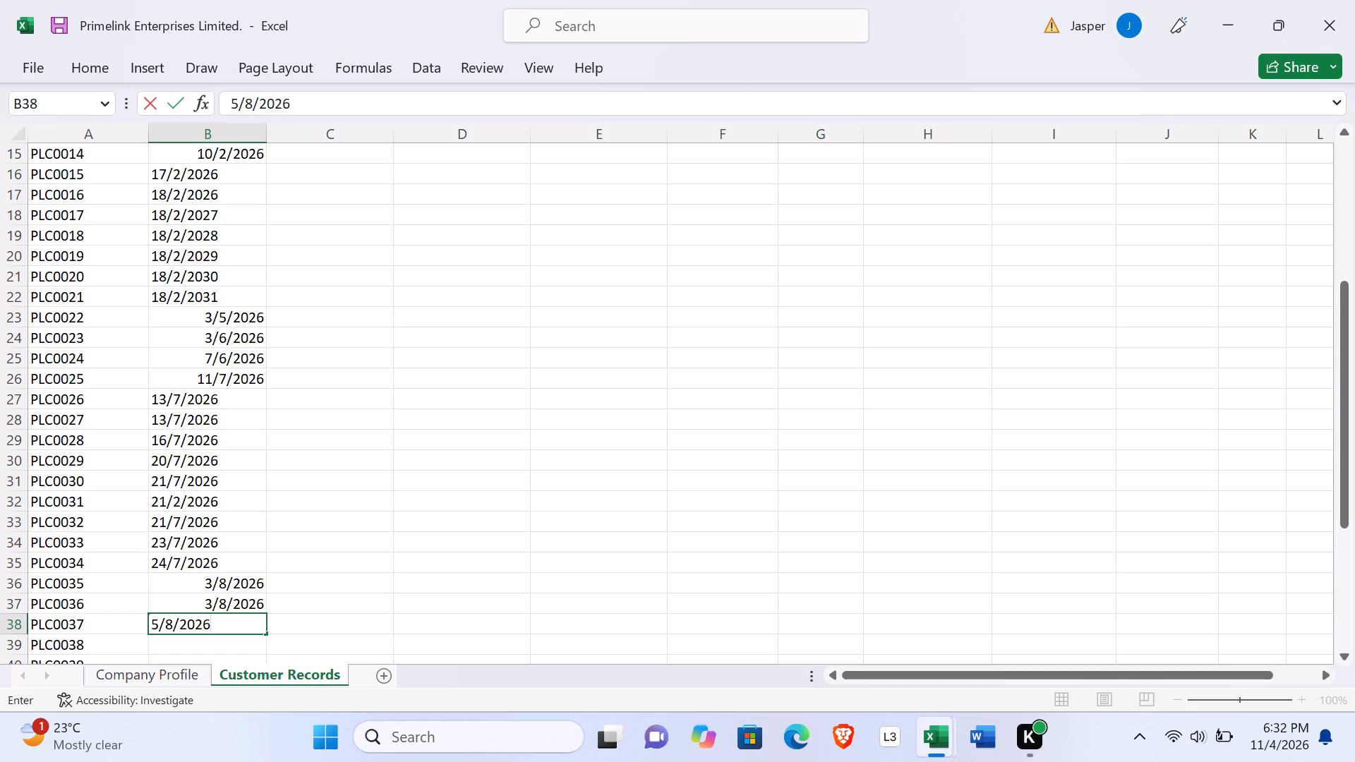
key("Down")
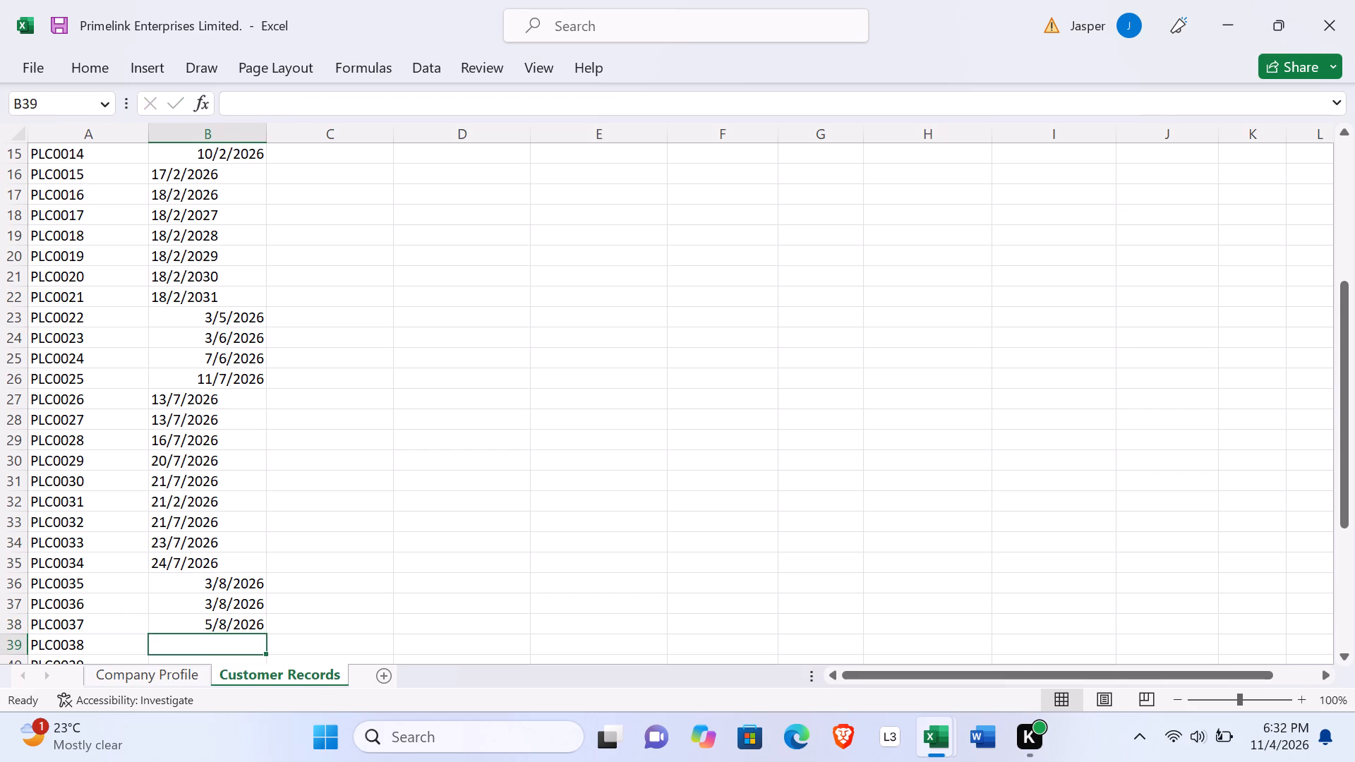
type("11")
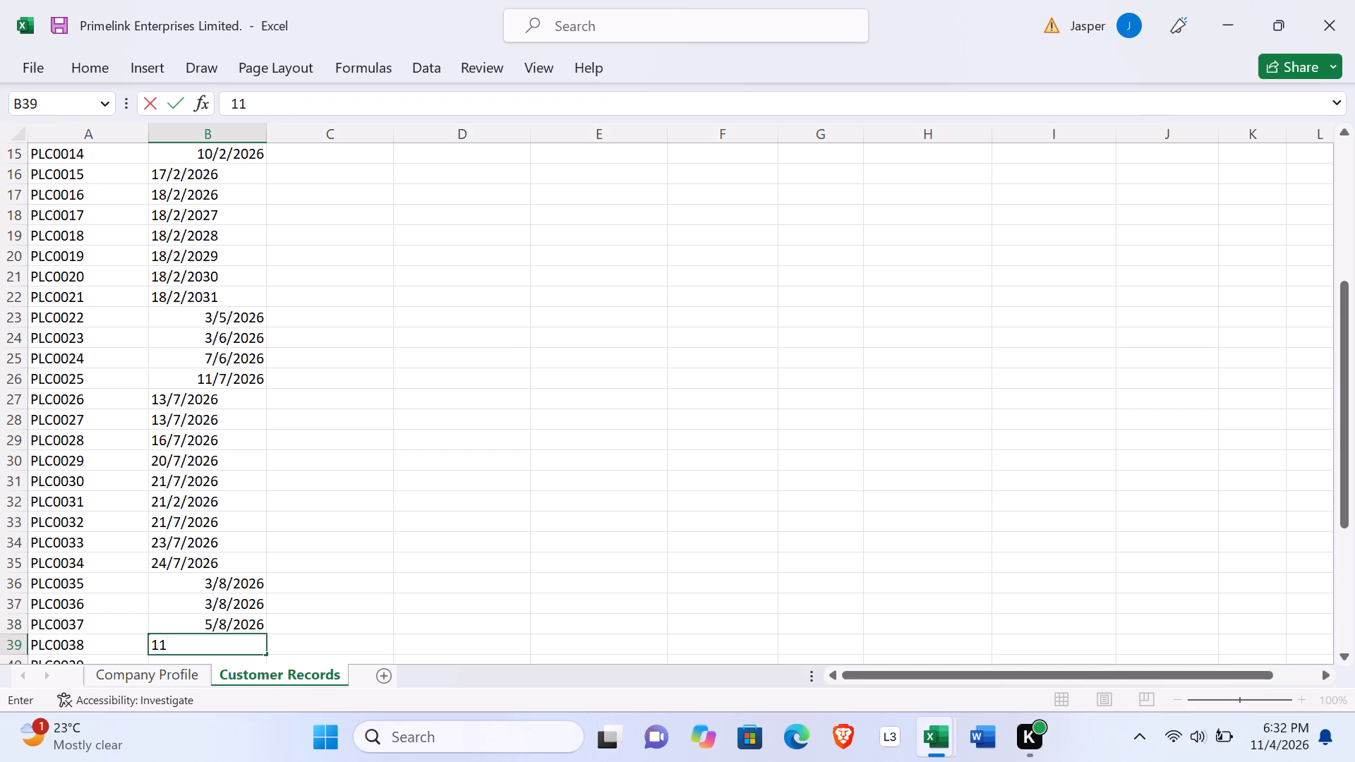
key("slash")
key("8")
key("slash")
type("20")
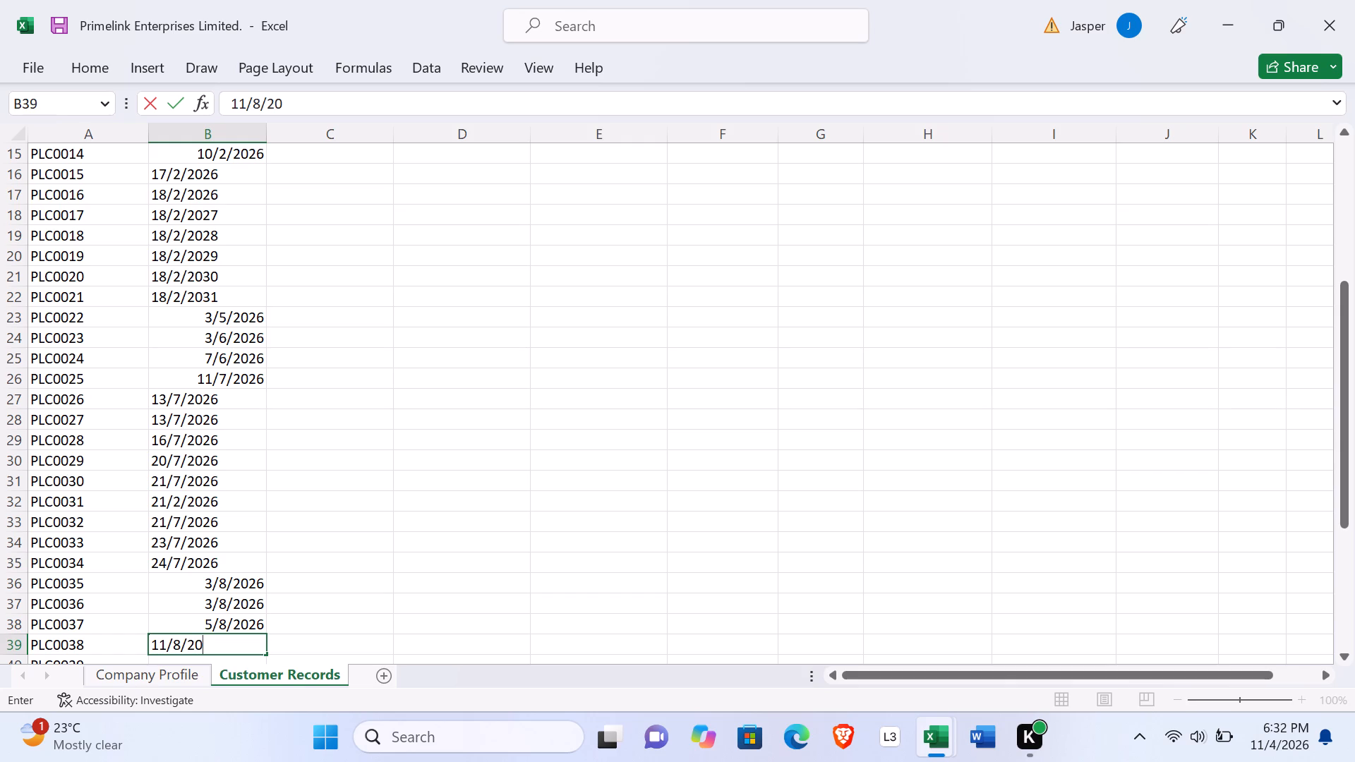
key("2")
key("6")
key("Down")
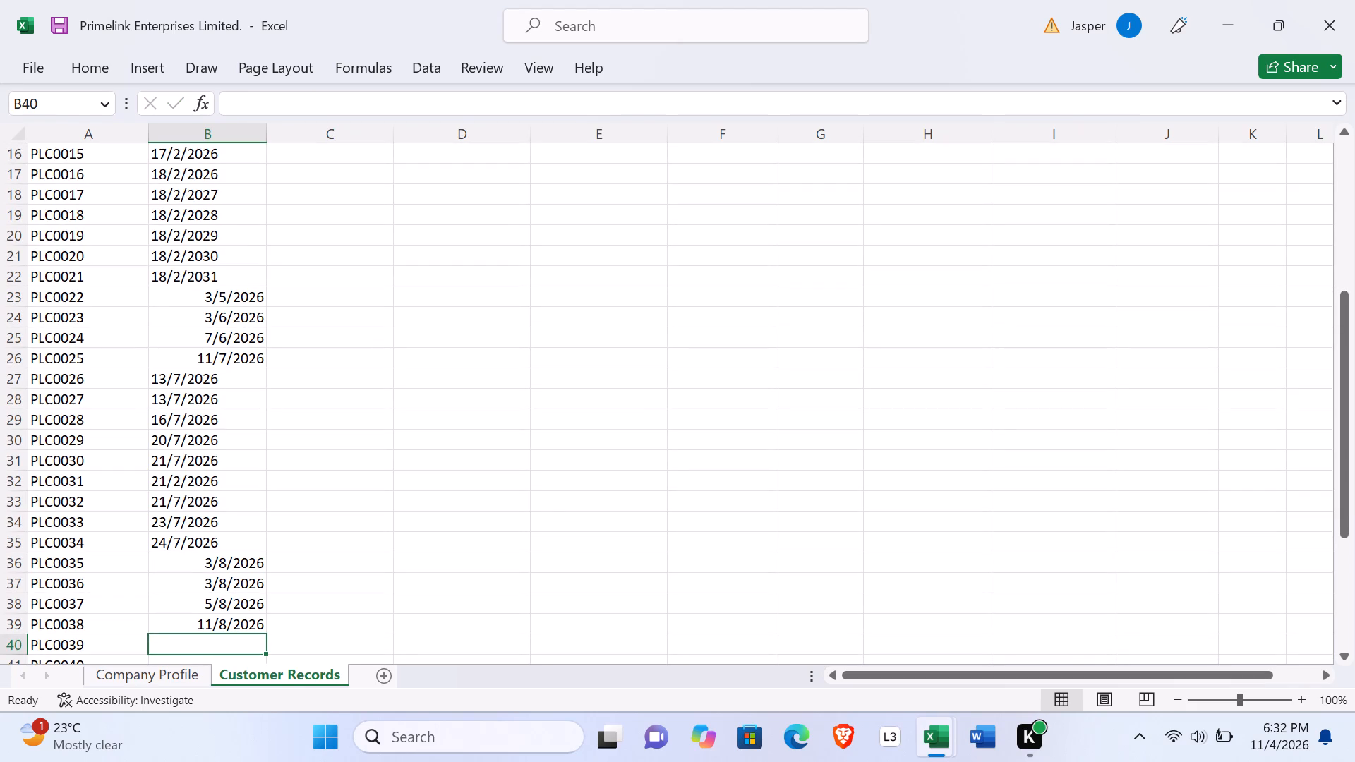
scroll(213, 387, "down", 1)
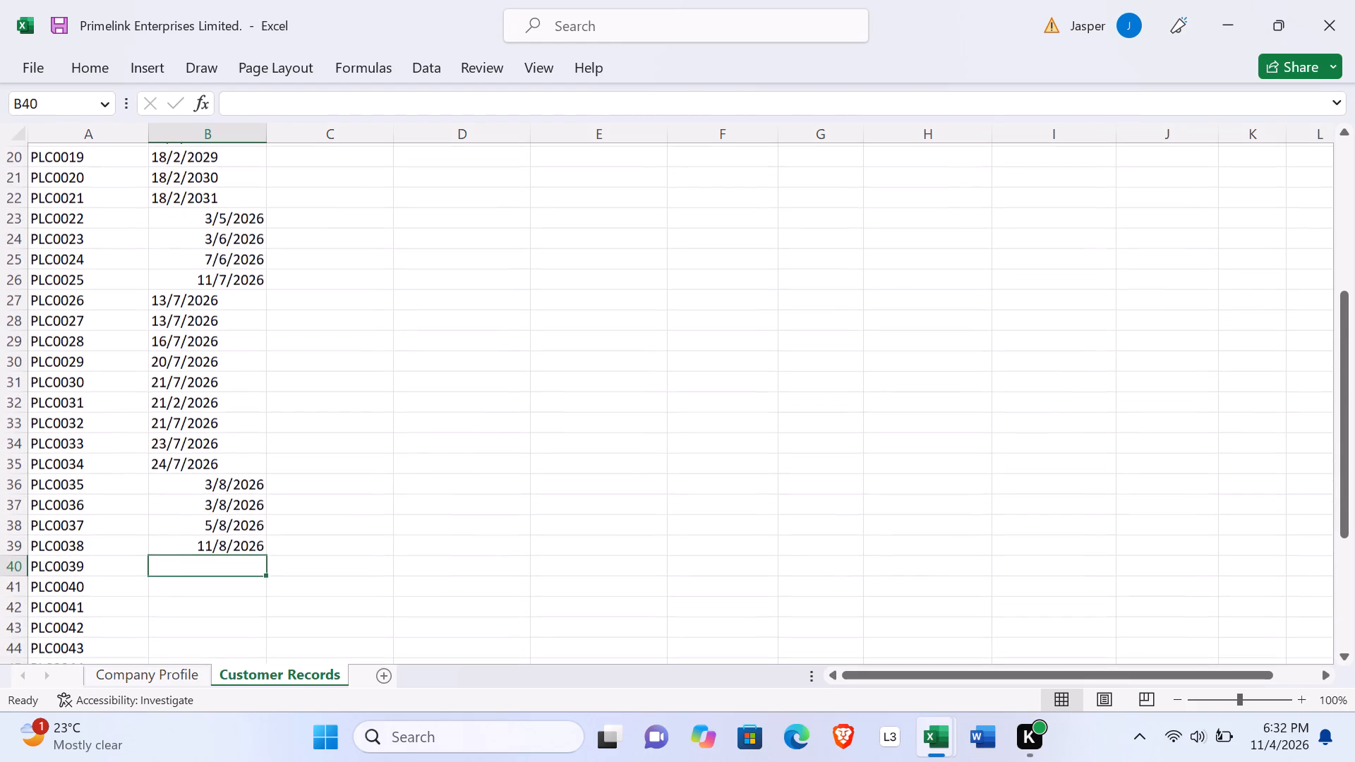
scroll(213, 387, "down", 1)
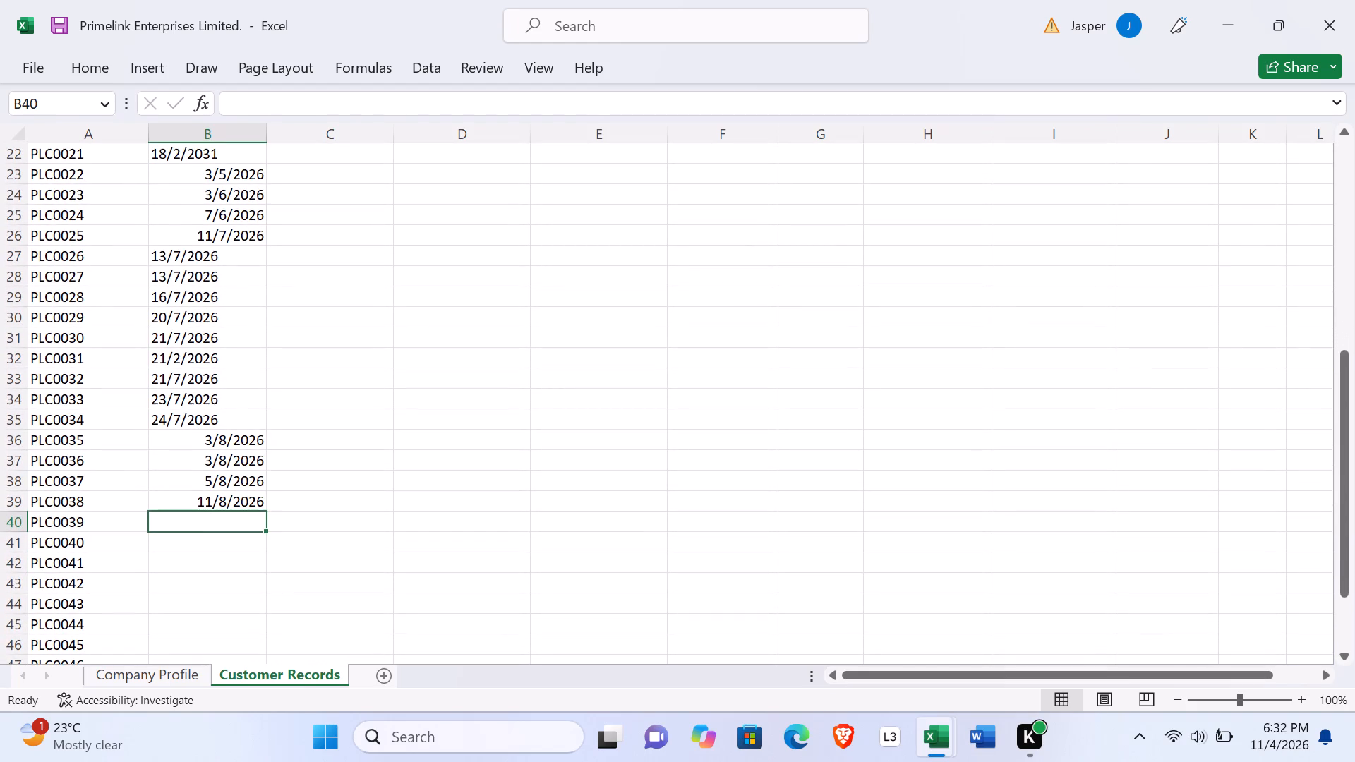
scroll(213, 387, "down", 2)
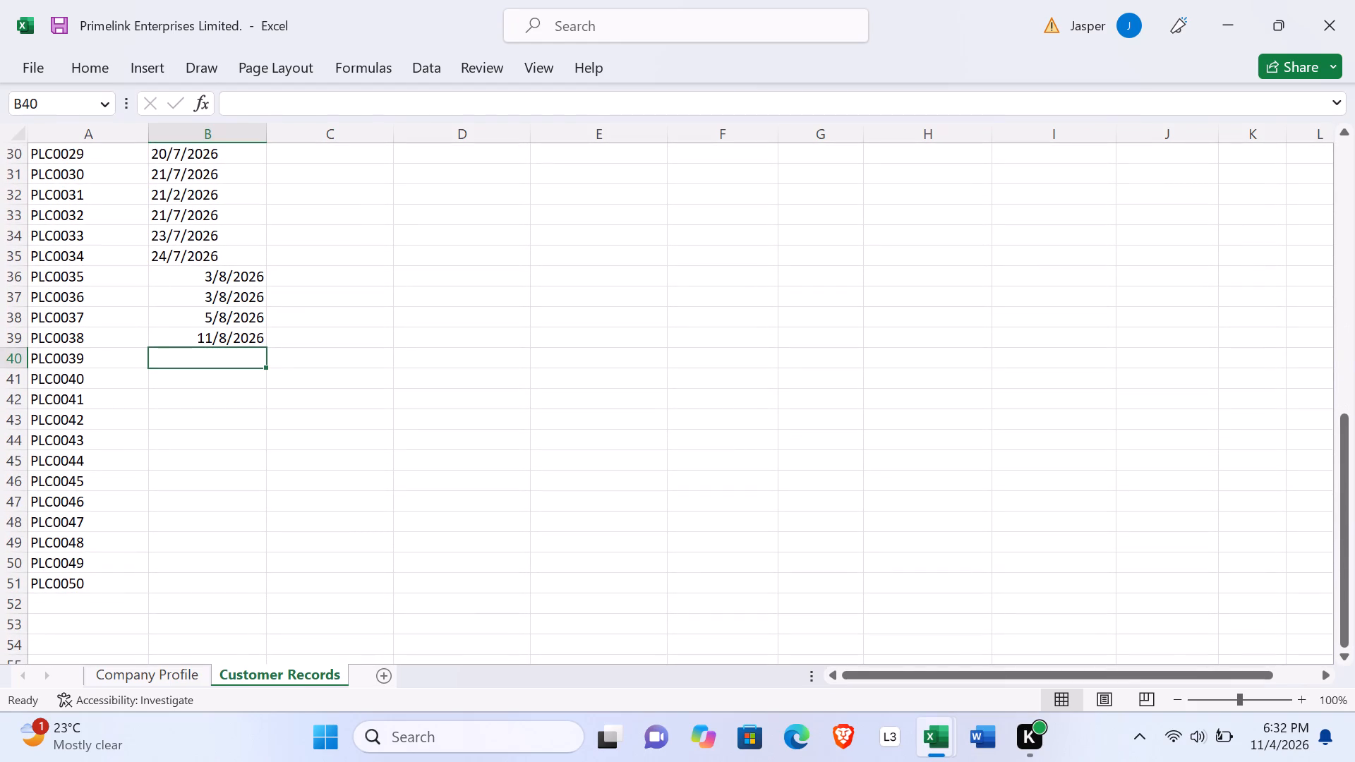
left_click(168, 361)
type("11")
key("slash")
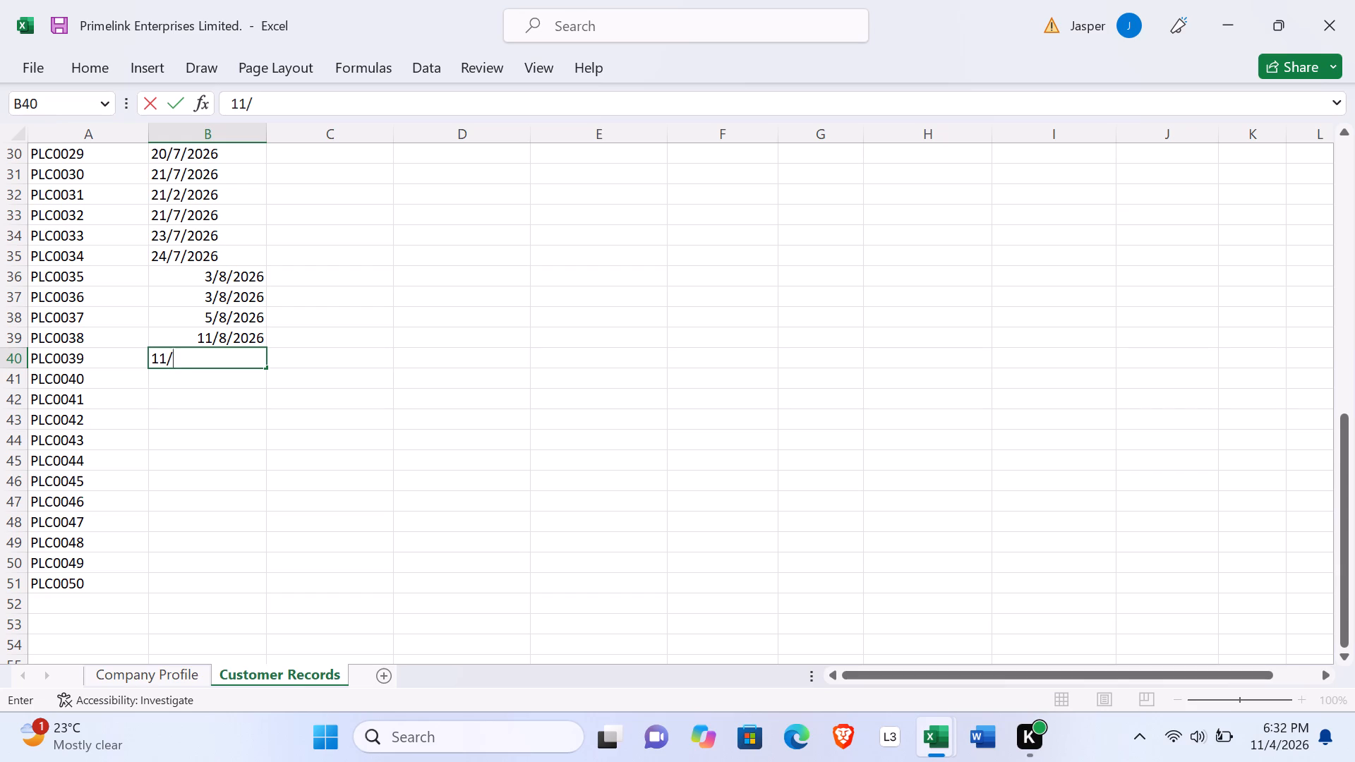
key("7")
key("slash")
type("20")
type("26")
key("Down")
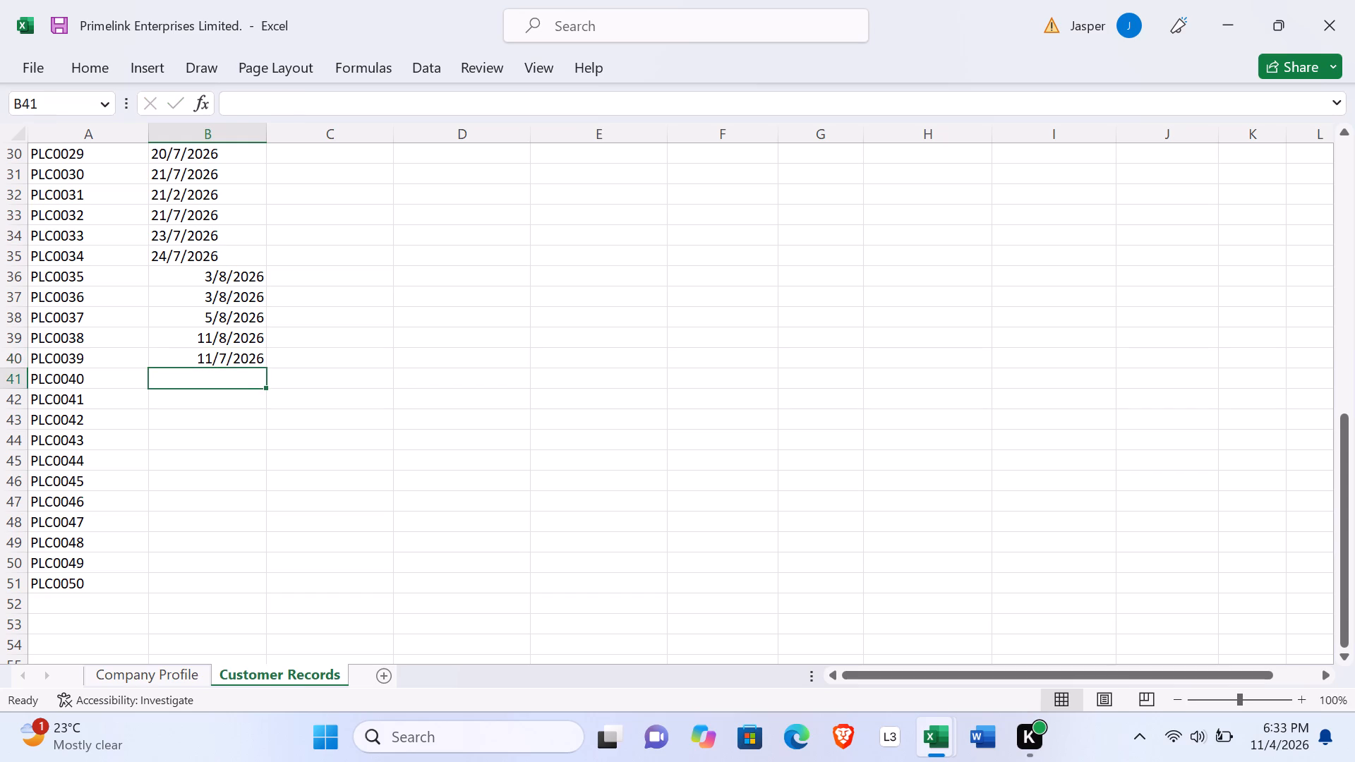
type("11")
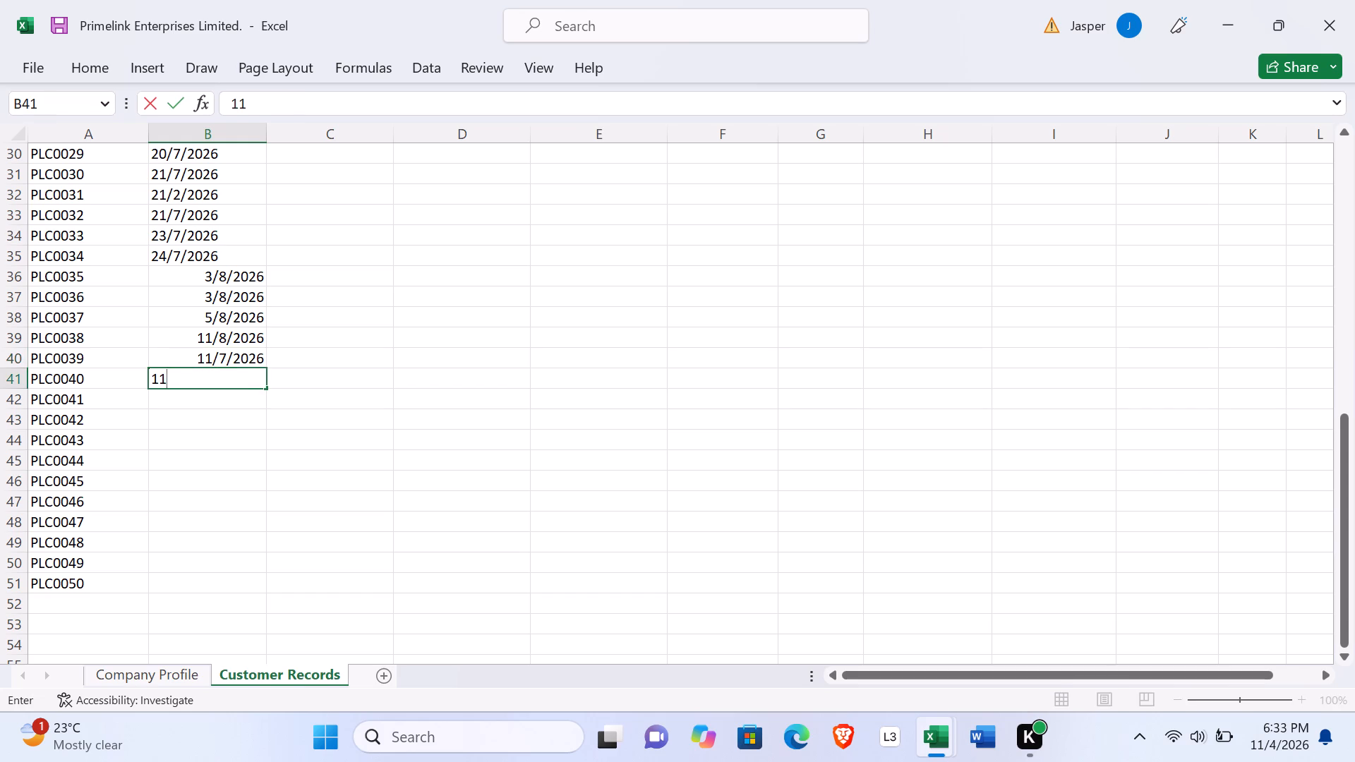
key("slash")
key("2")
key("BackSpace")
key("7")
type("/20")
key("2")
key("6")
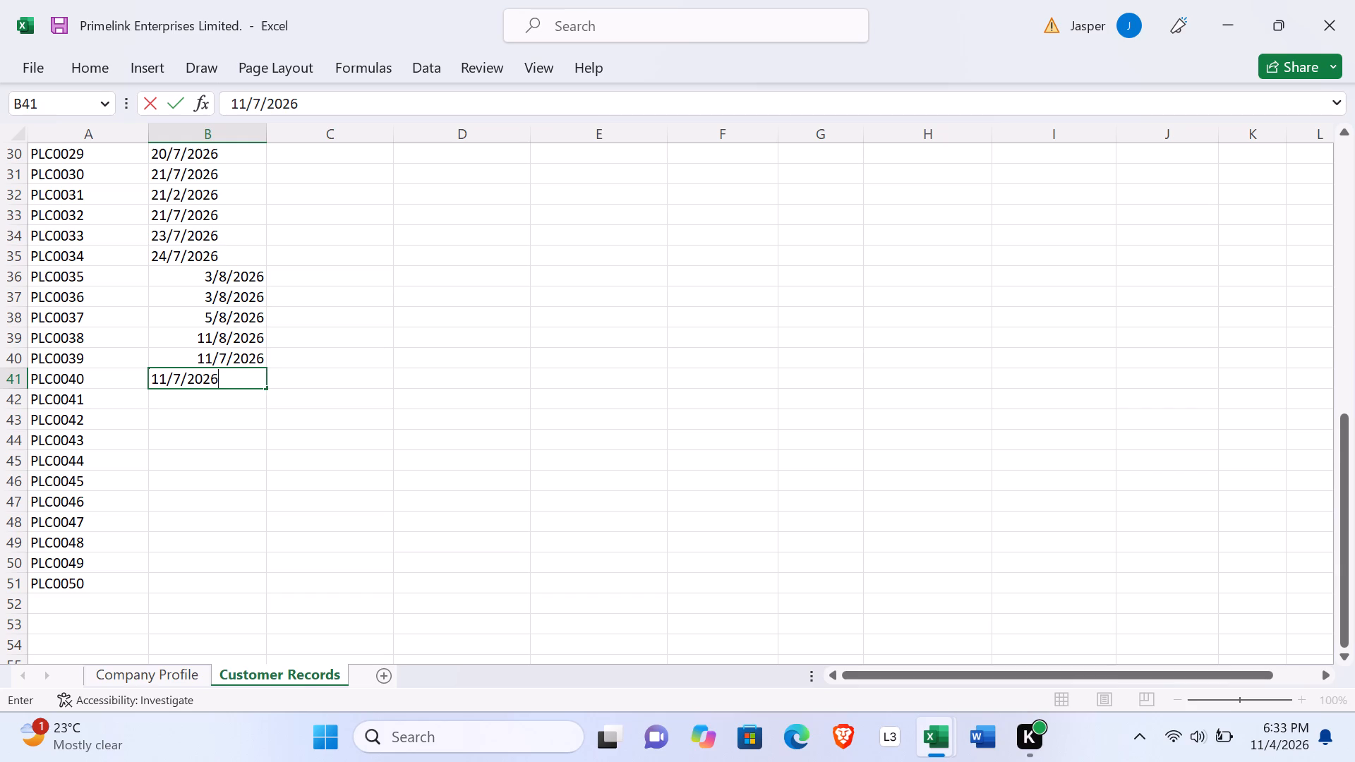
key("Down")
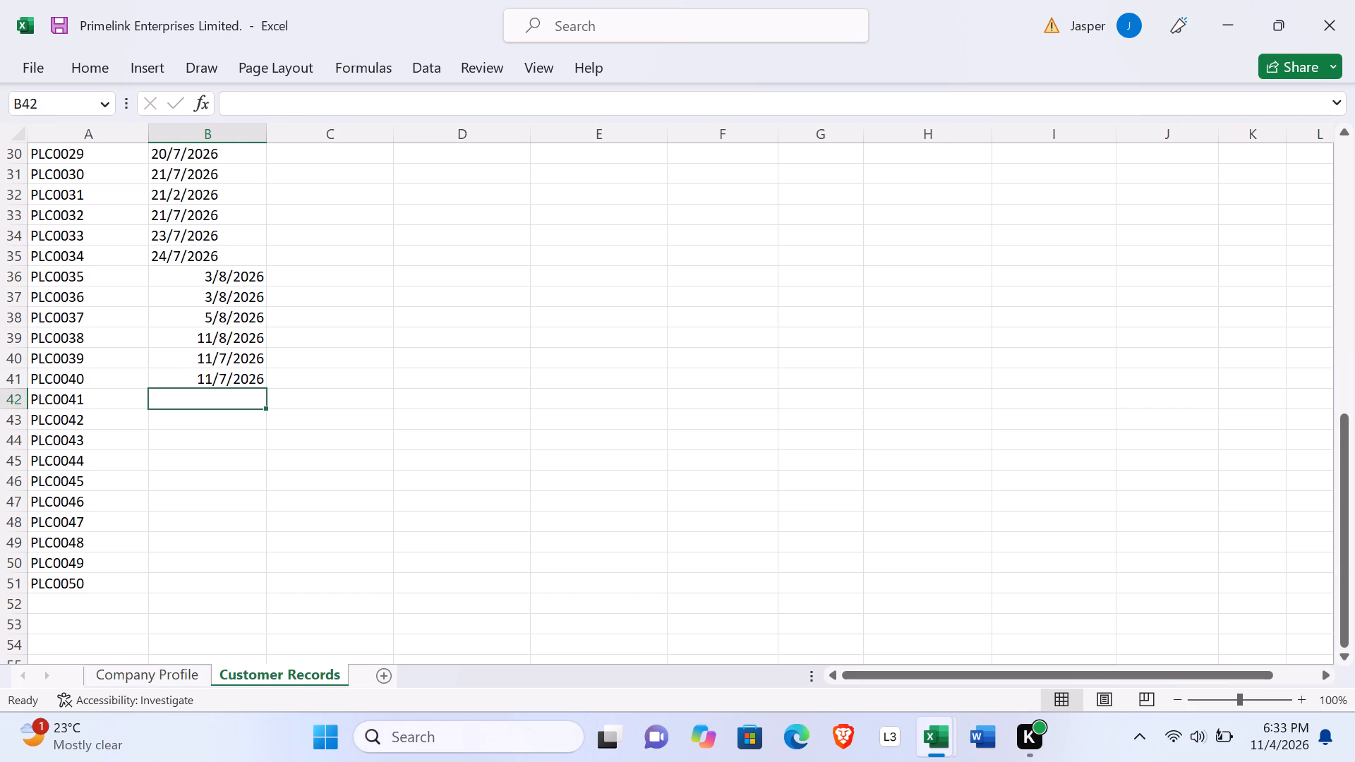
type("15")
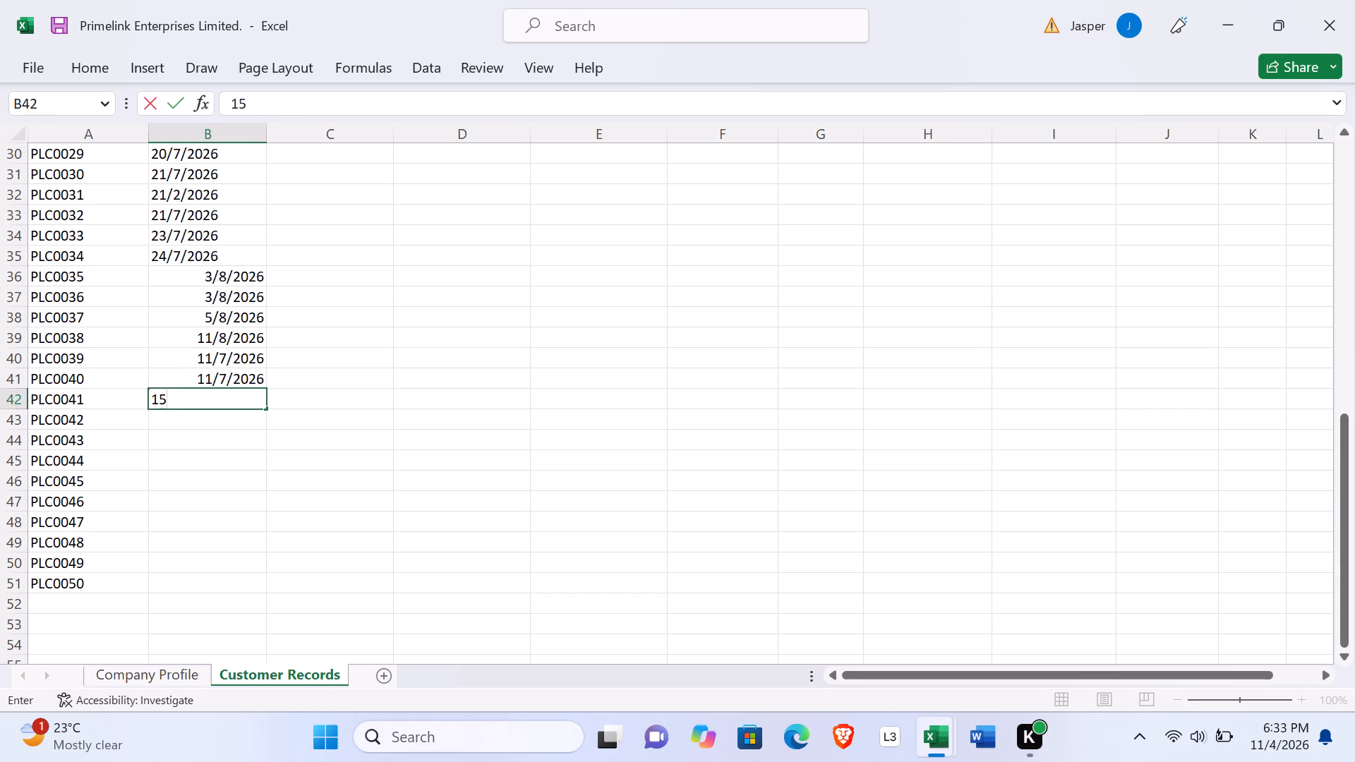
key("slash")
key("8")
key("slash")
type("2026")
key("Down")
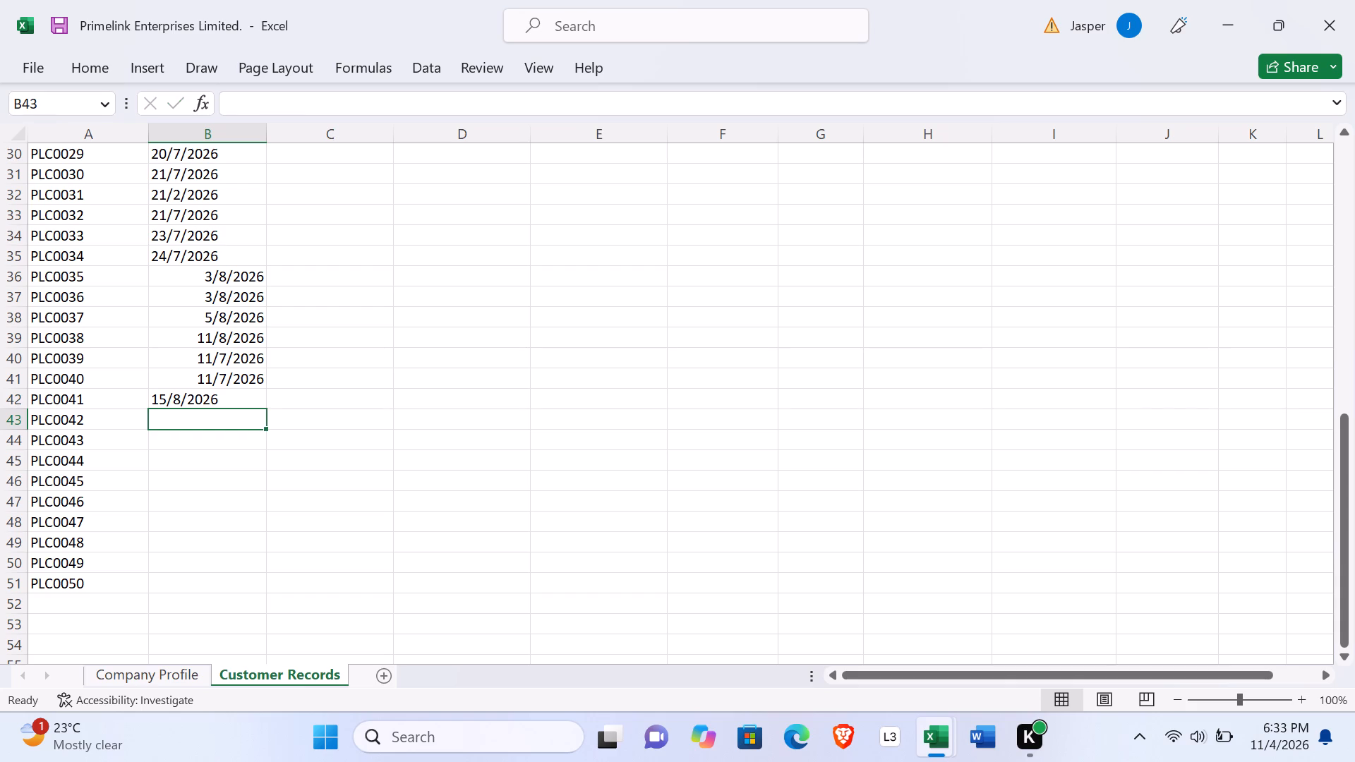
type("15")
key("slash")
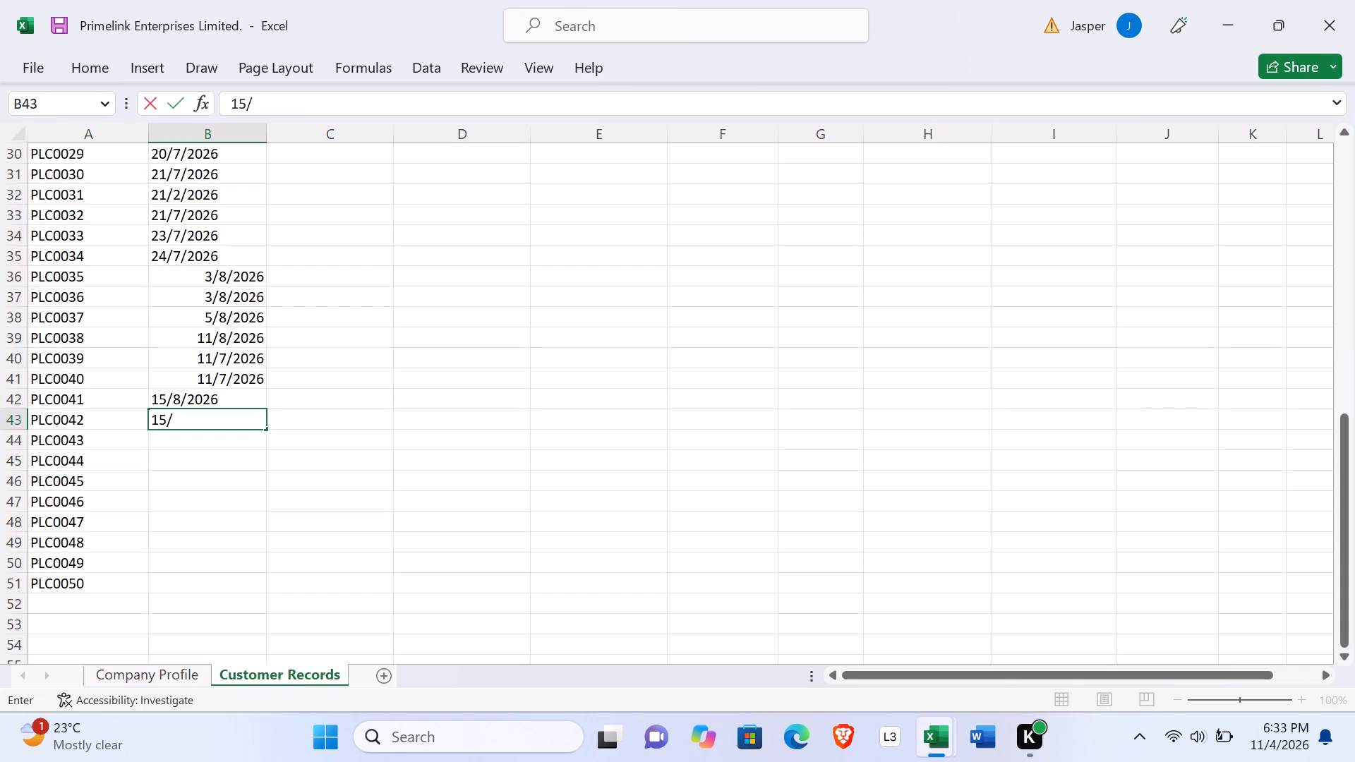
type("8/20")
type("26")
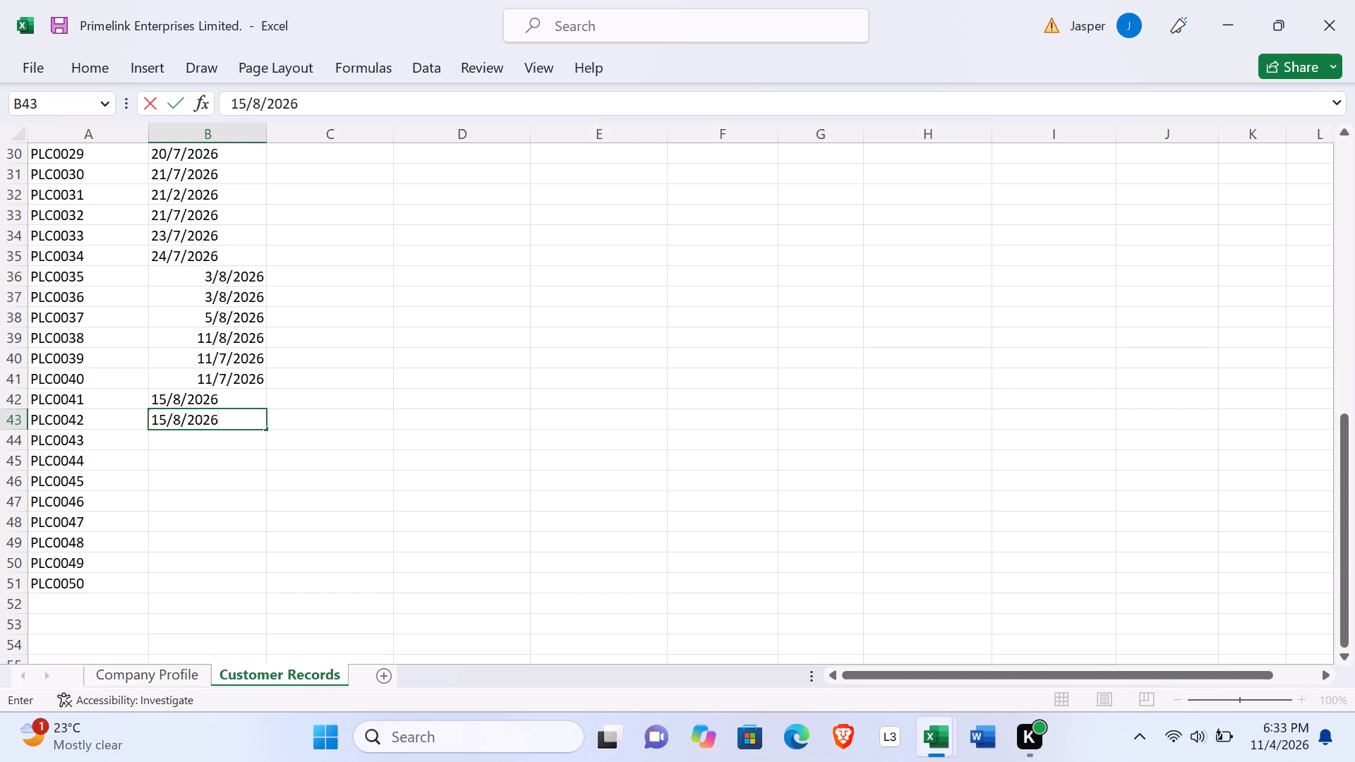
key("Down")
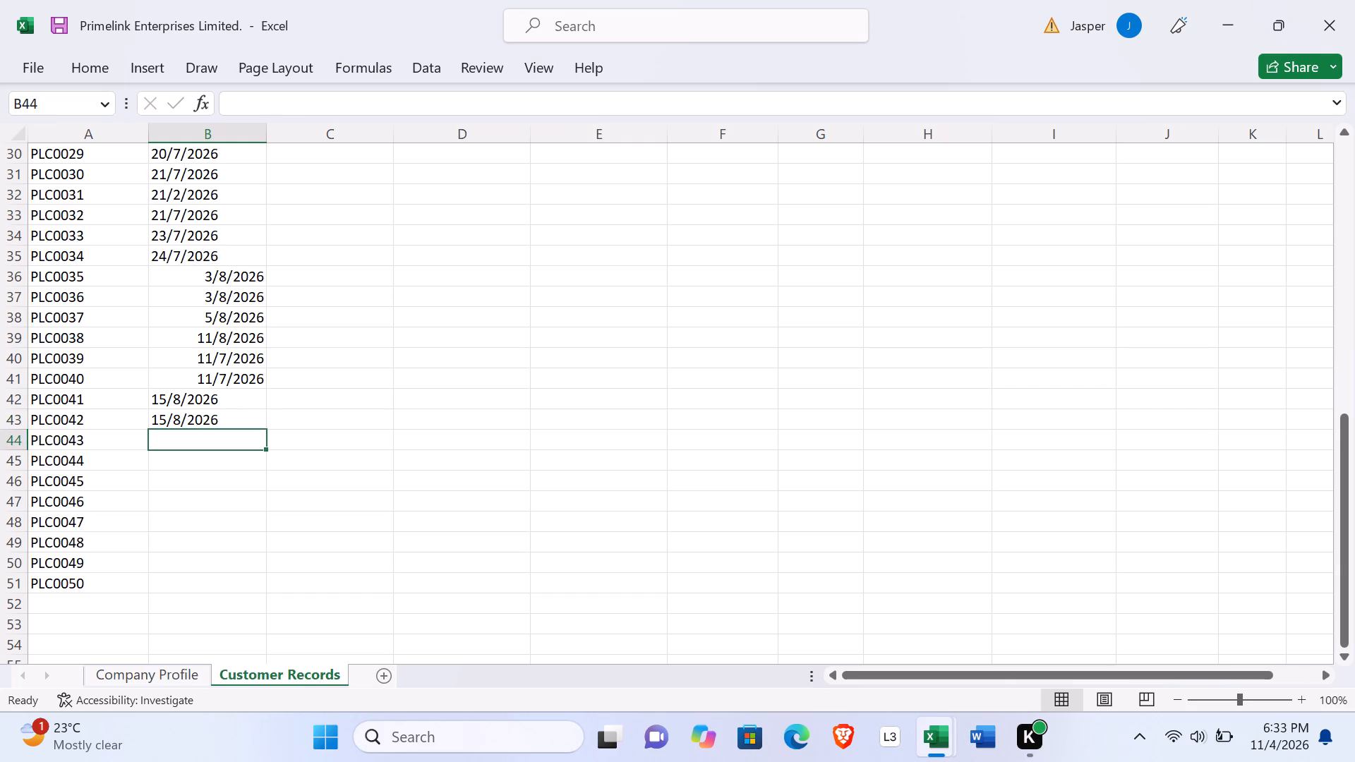
Enter the registration date 16/8/2026 in cell B44 for customer PLC0043.
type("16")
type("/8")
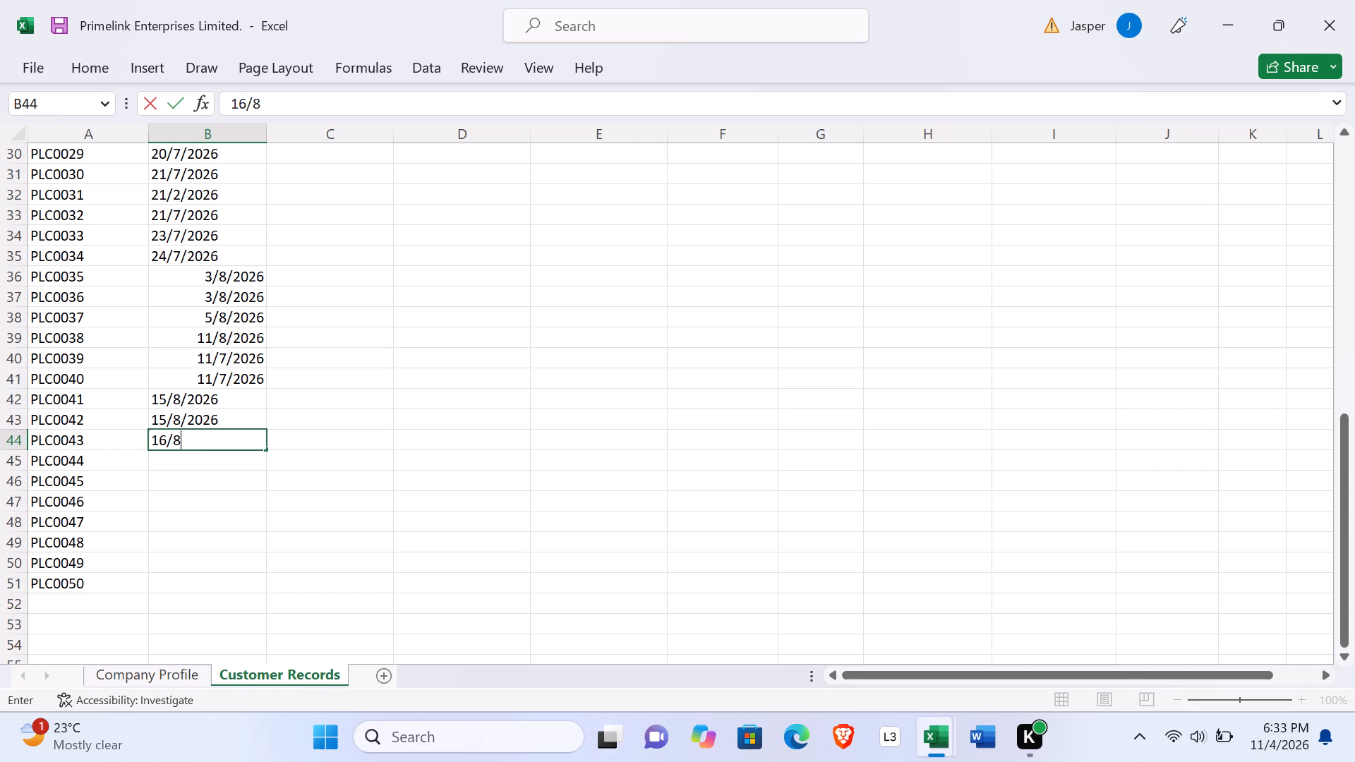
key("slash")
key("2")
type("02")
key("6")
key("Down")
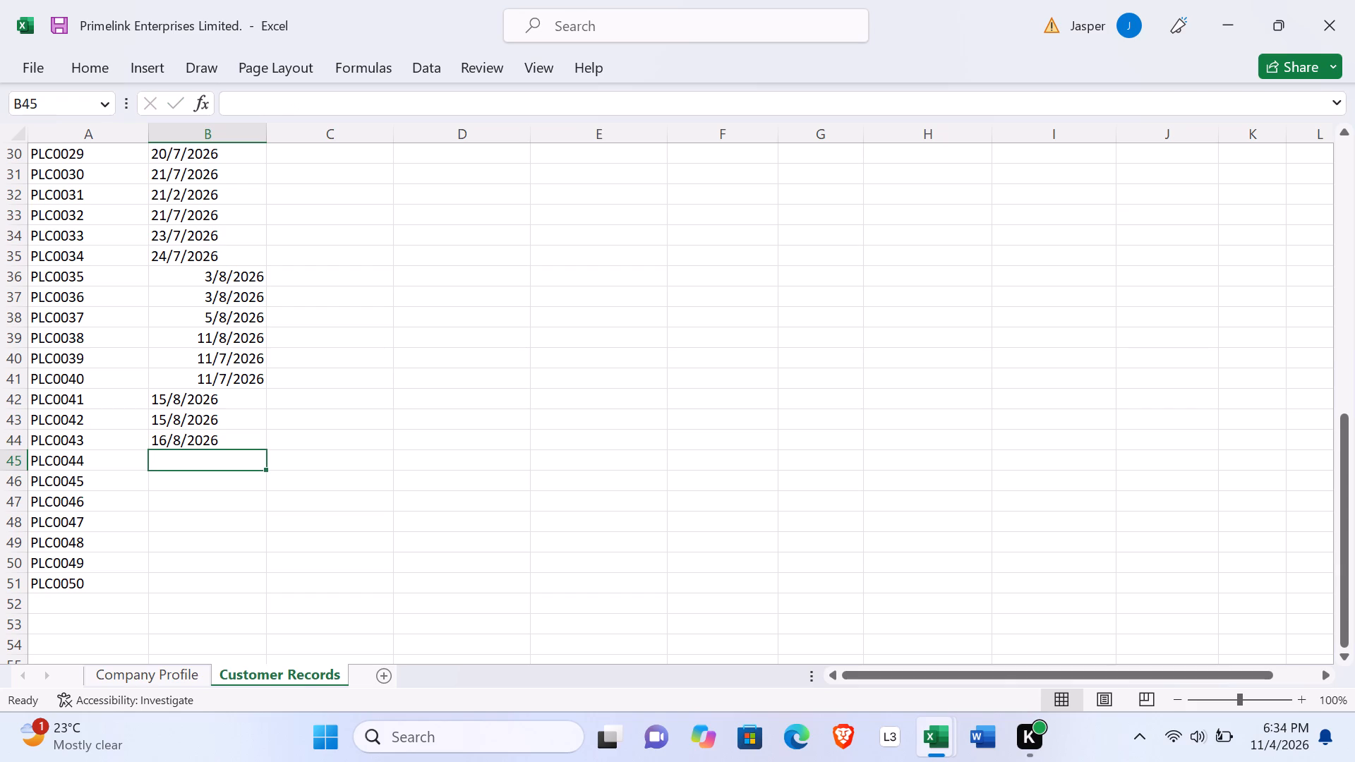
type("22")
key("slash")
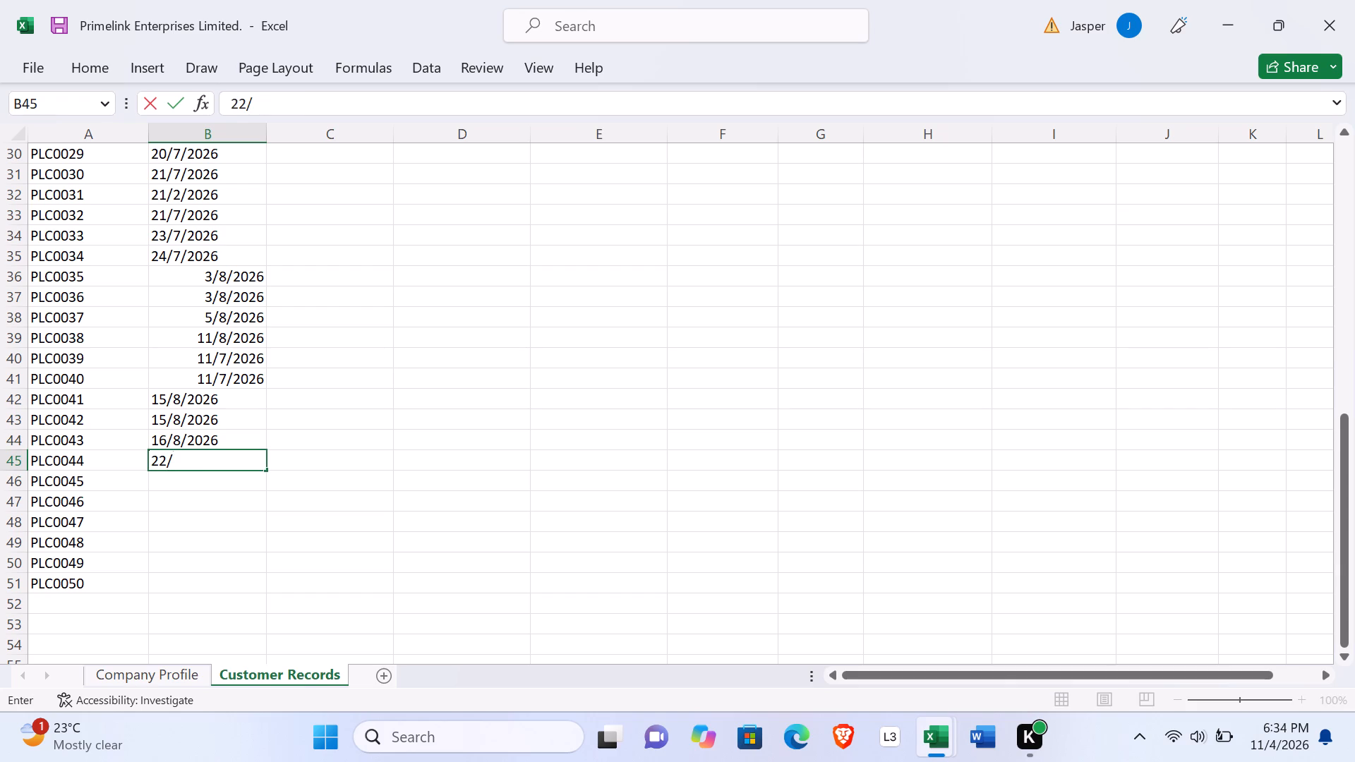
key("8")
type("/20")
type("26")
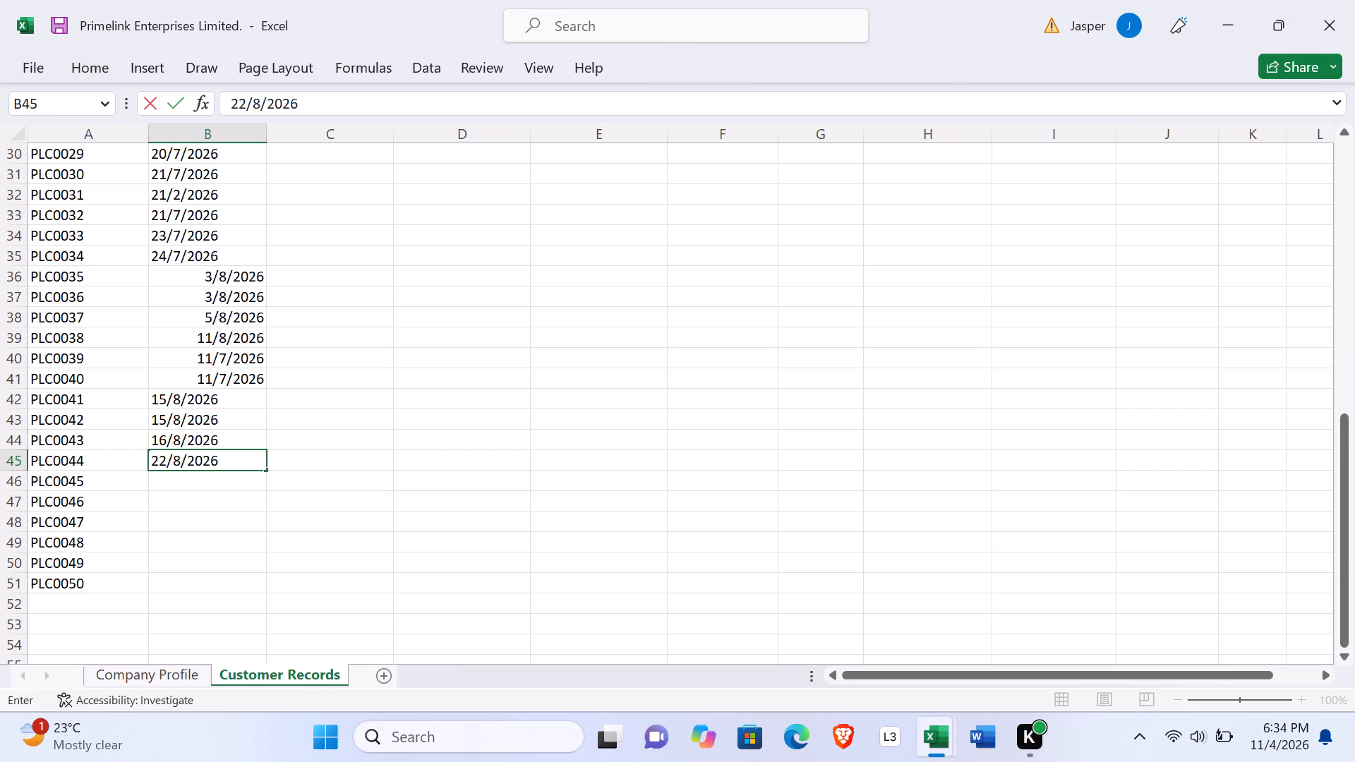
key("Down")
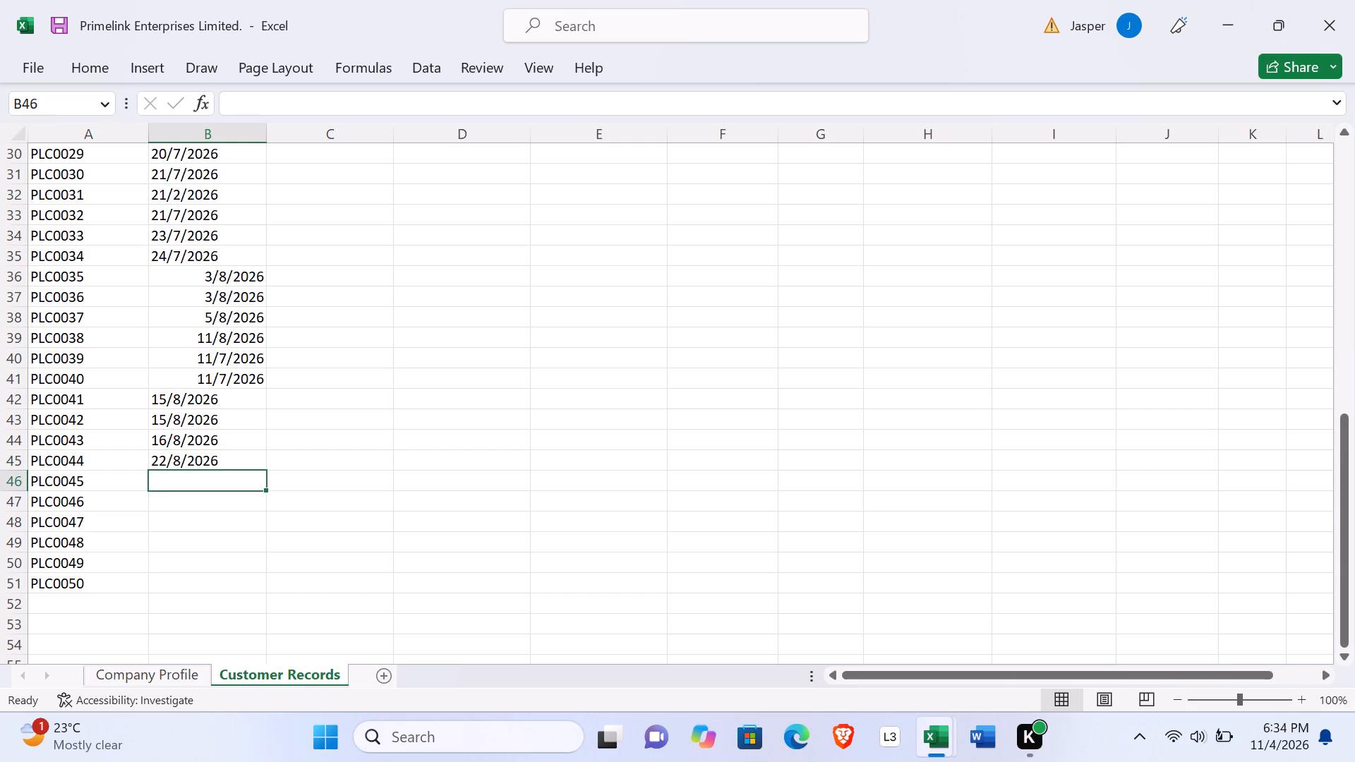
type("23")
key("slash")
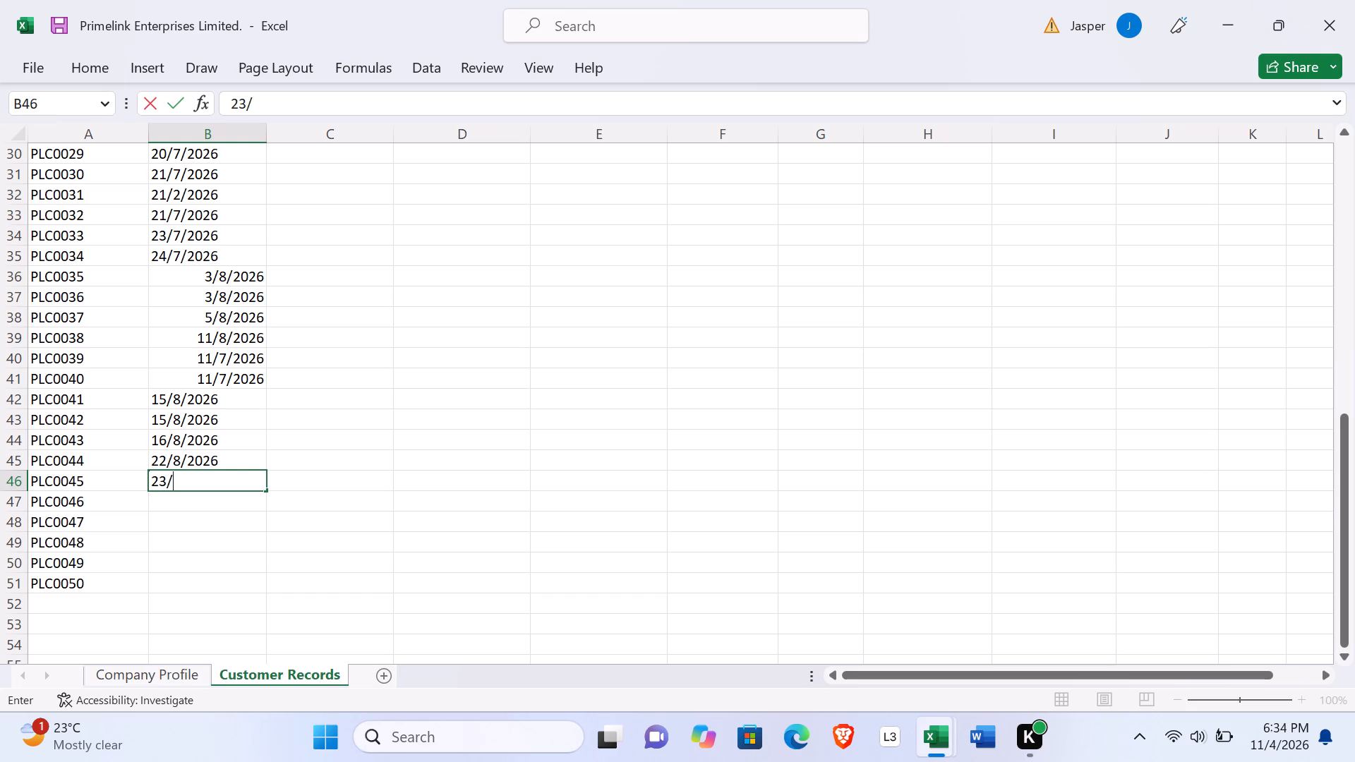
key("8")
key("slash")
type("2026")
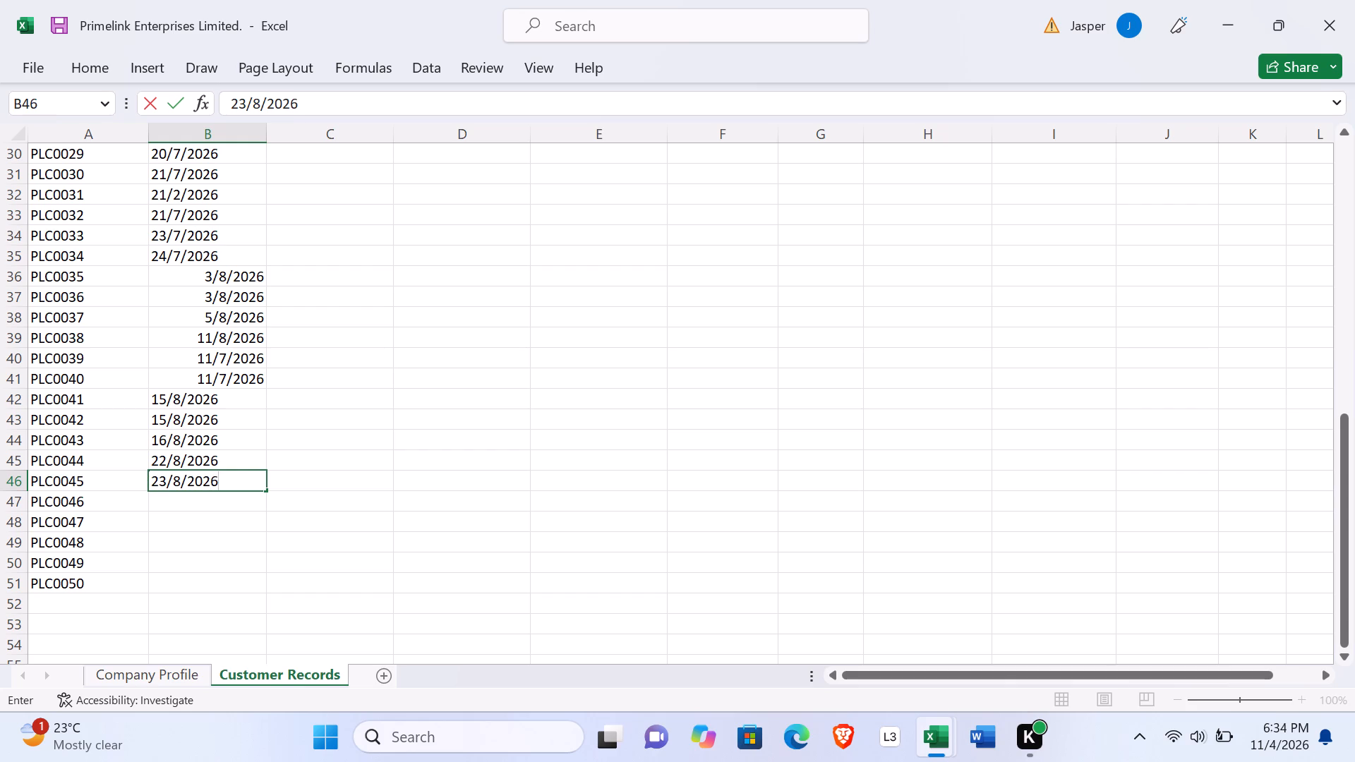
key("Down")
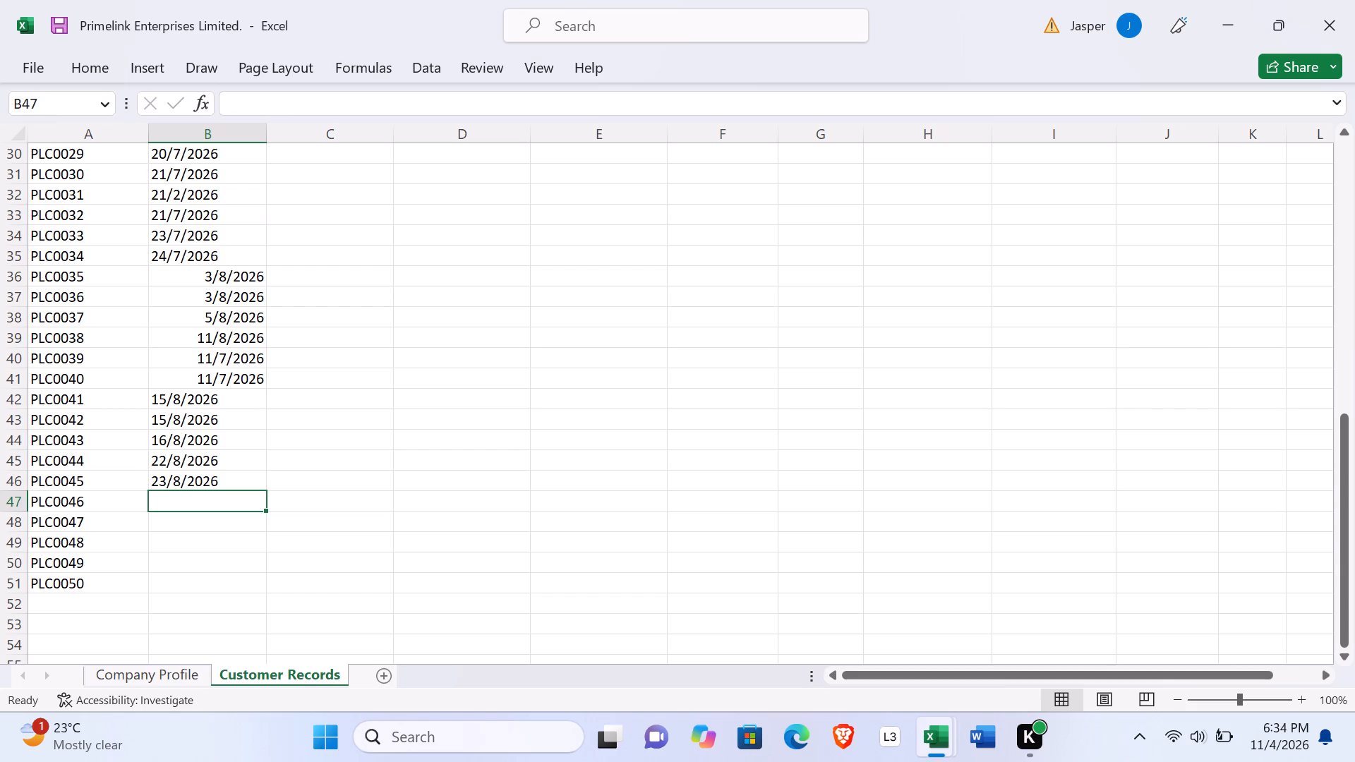
left_click(175, 501)
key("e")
key("BackSpace")
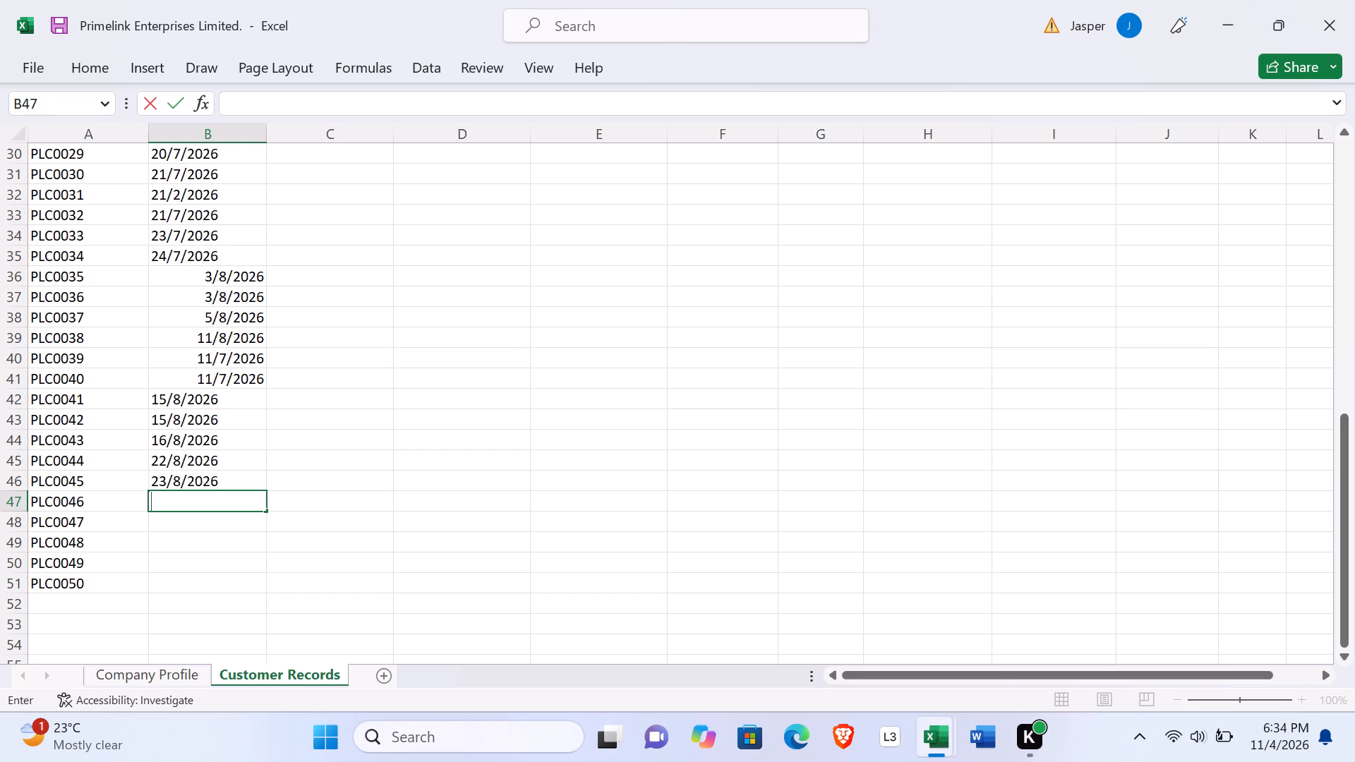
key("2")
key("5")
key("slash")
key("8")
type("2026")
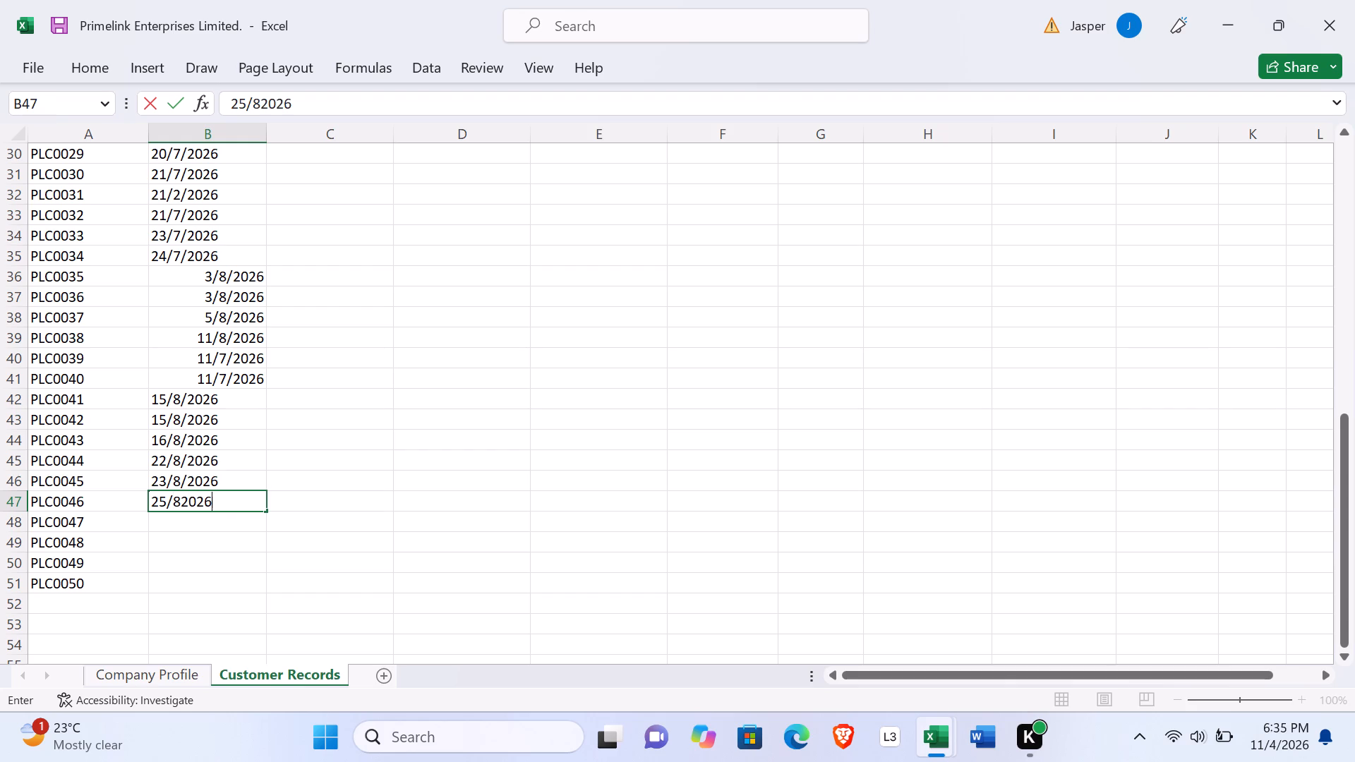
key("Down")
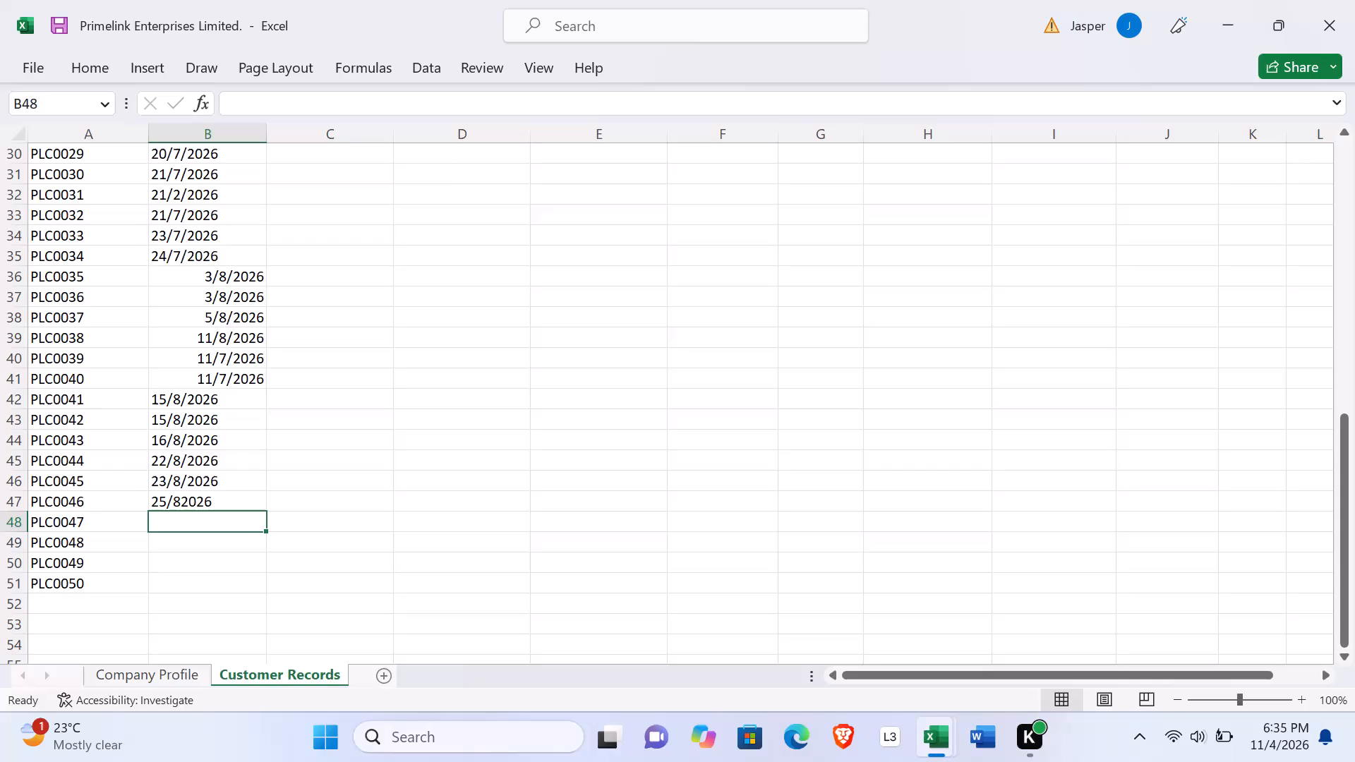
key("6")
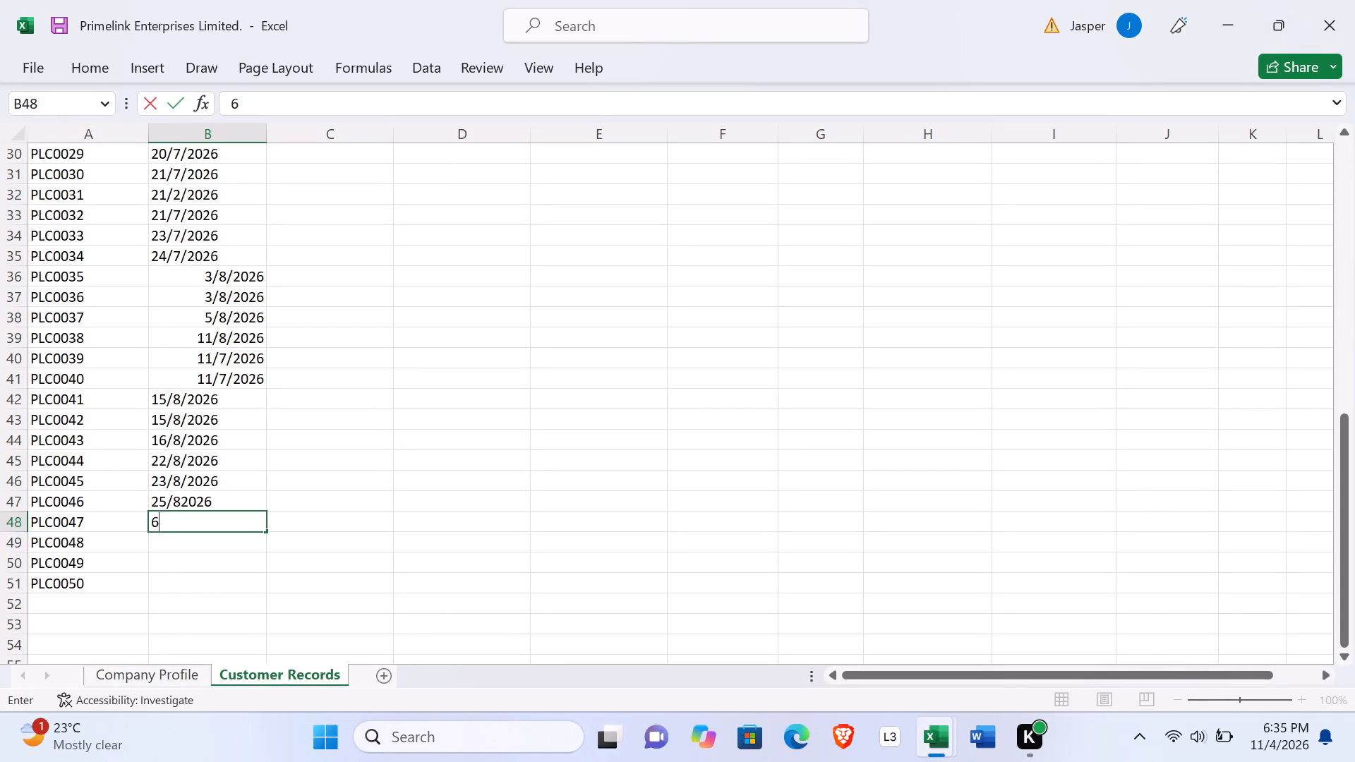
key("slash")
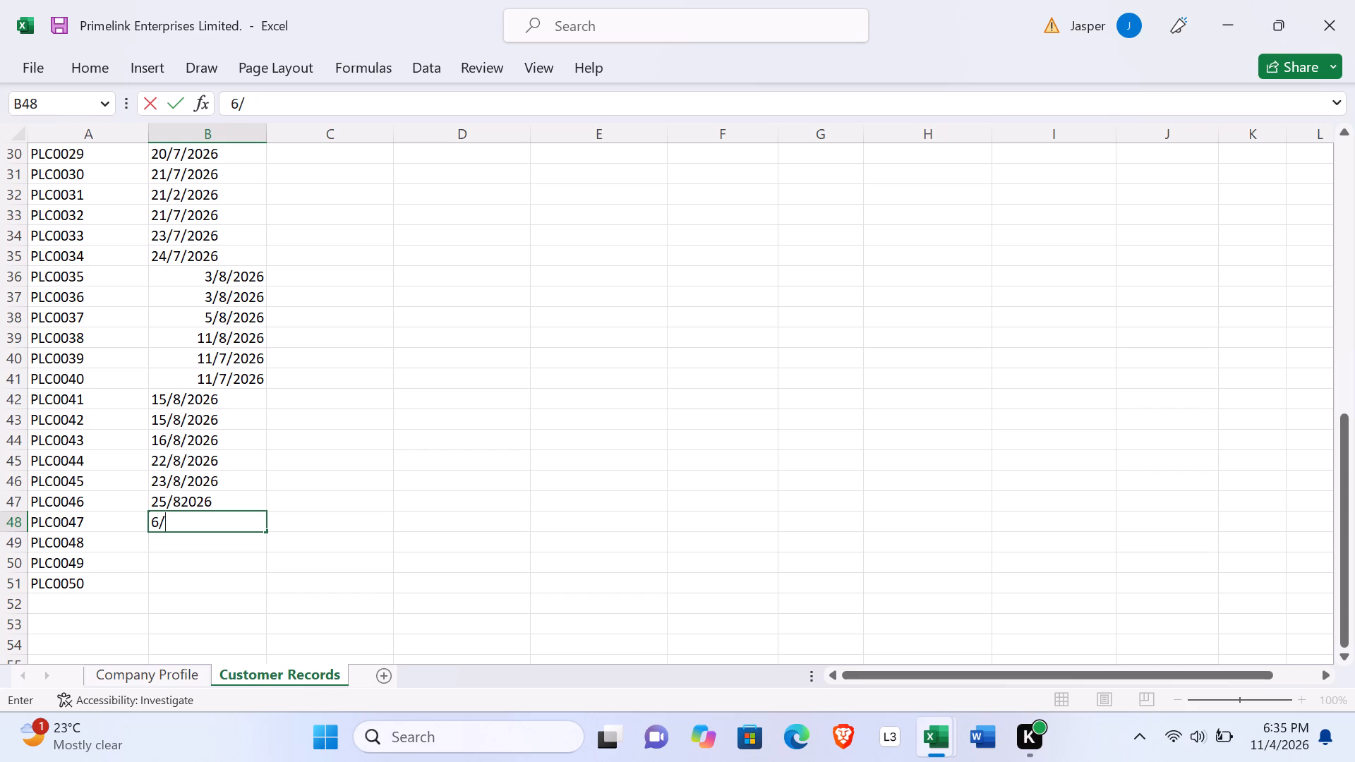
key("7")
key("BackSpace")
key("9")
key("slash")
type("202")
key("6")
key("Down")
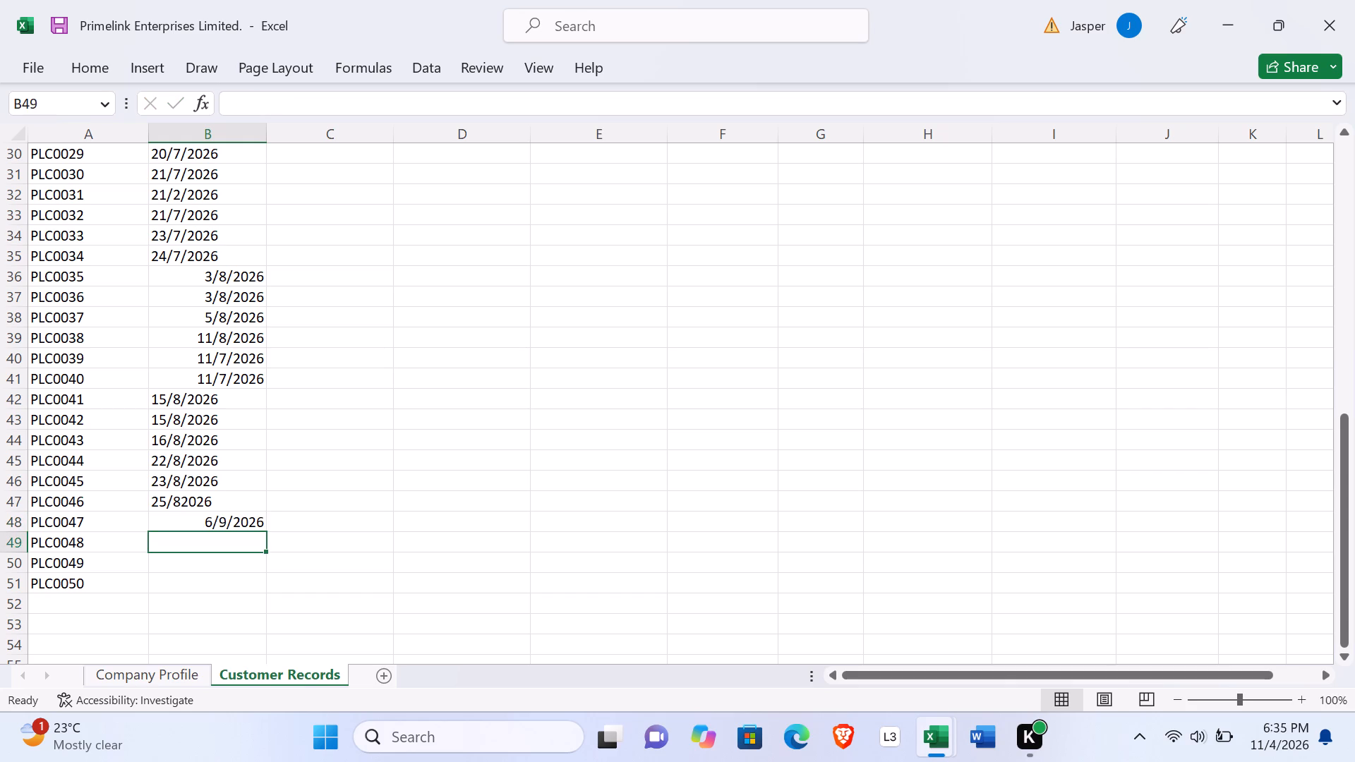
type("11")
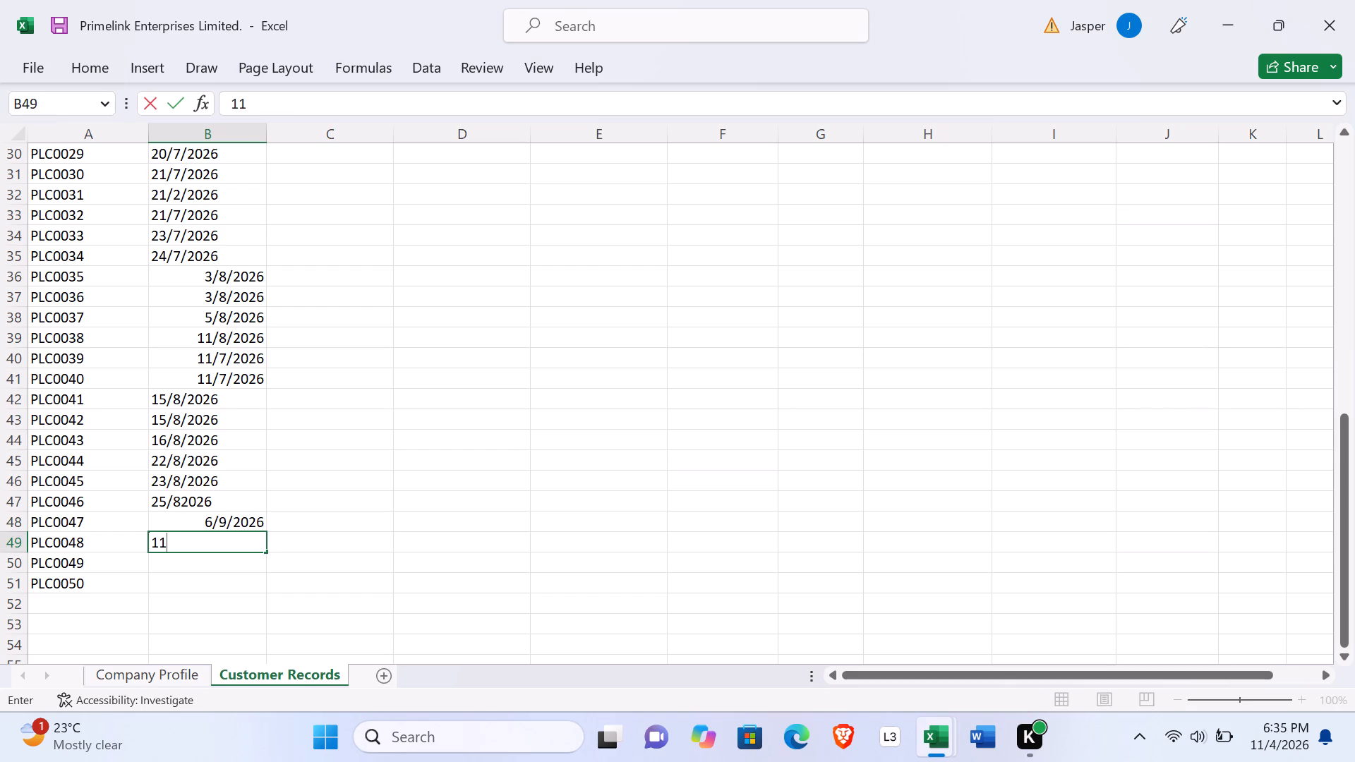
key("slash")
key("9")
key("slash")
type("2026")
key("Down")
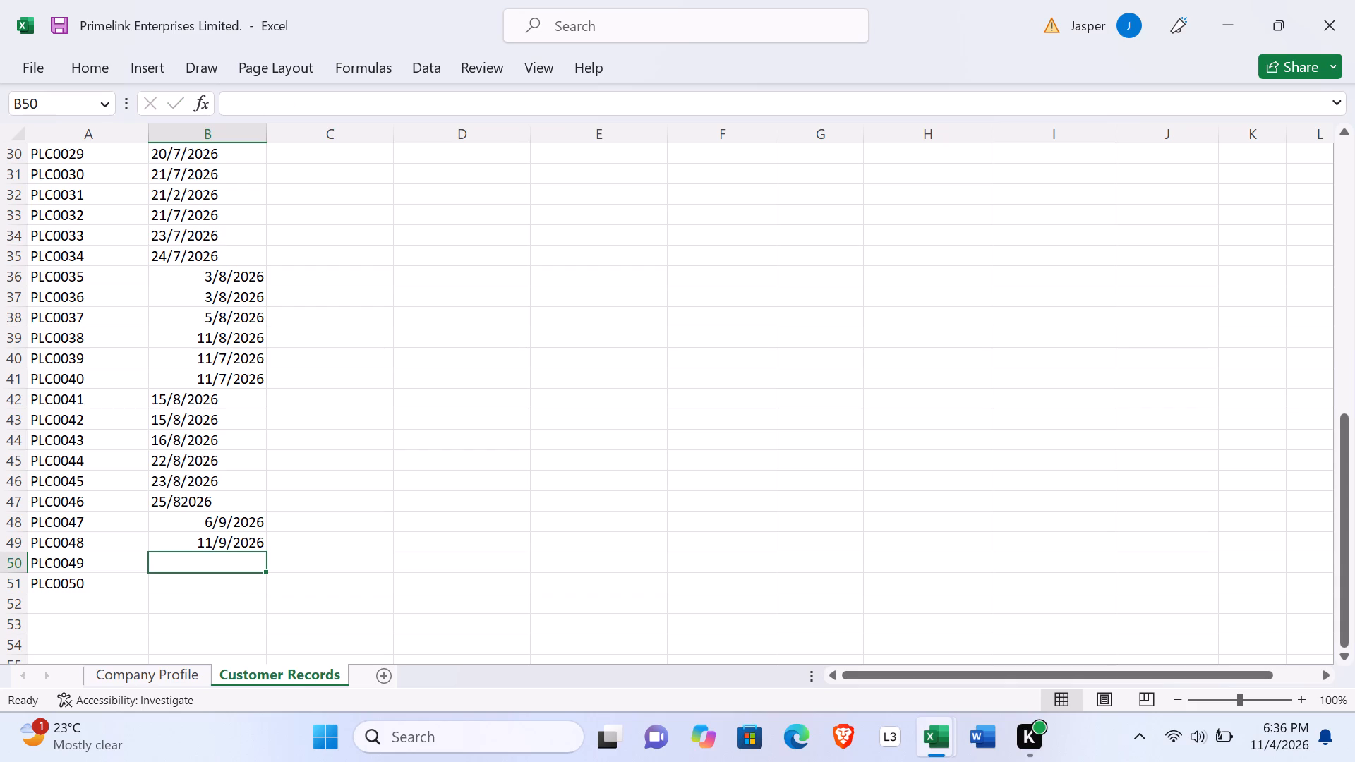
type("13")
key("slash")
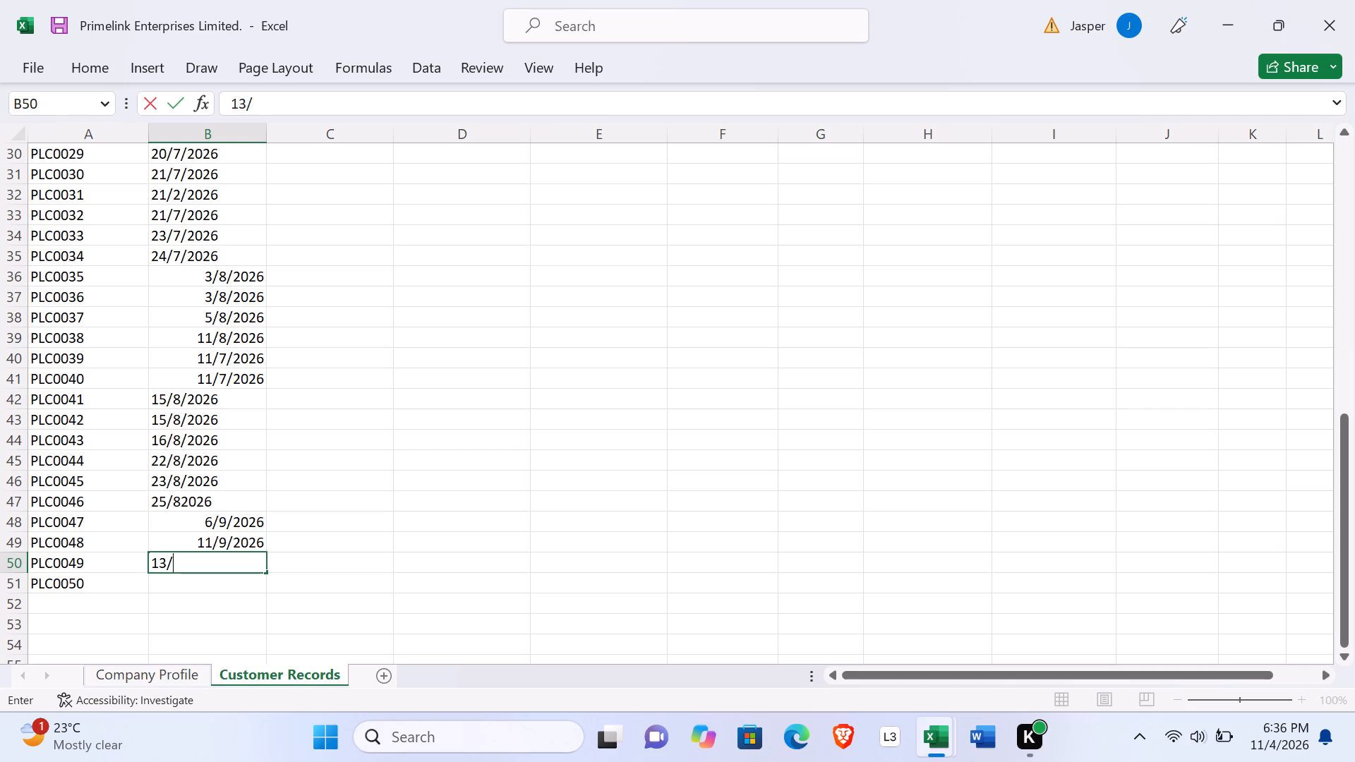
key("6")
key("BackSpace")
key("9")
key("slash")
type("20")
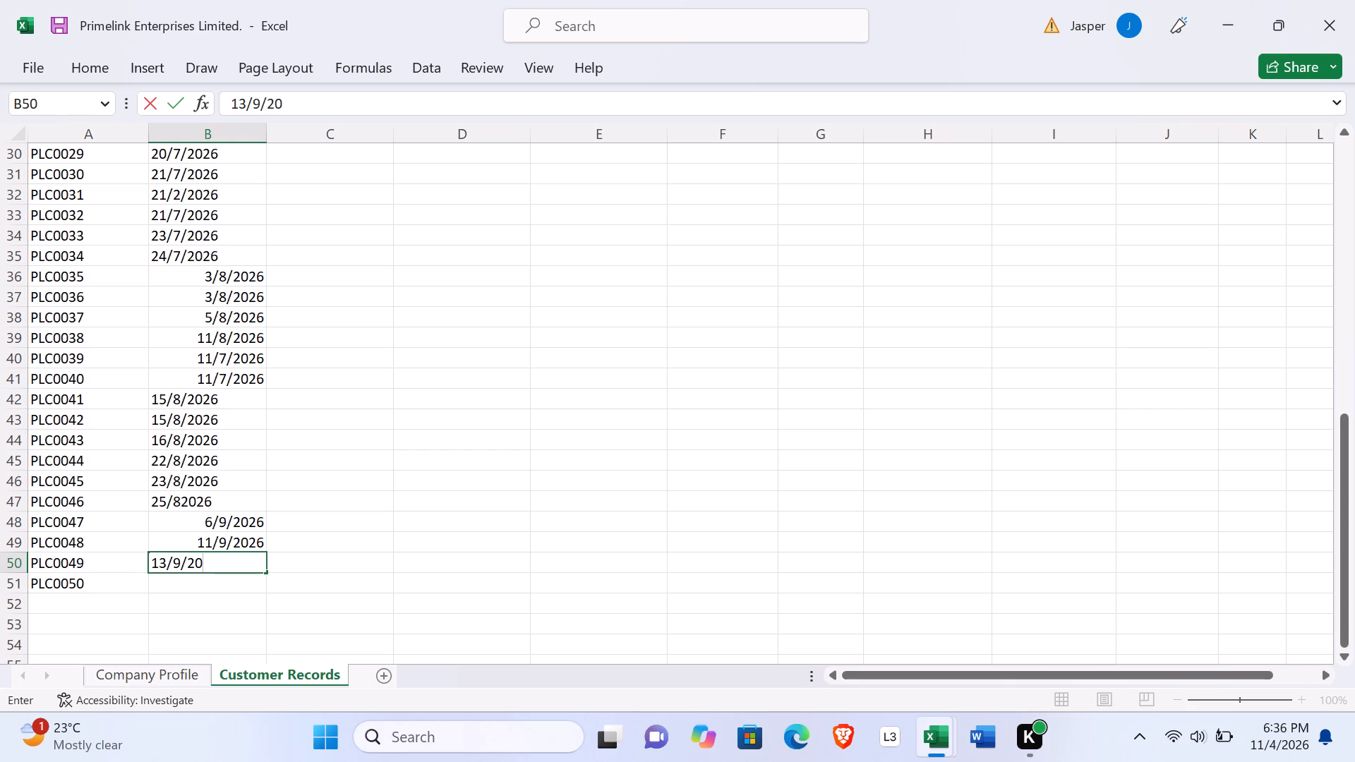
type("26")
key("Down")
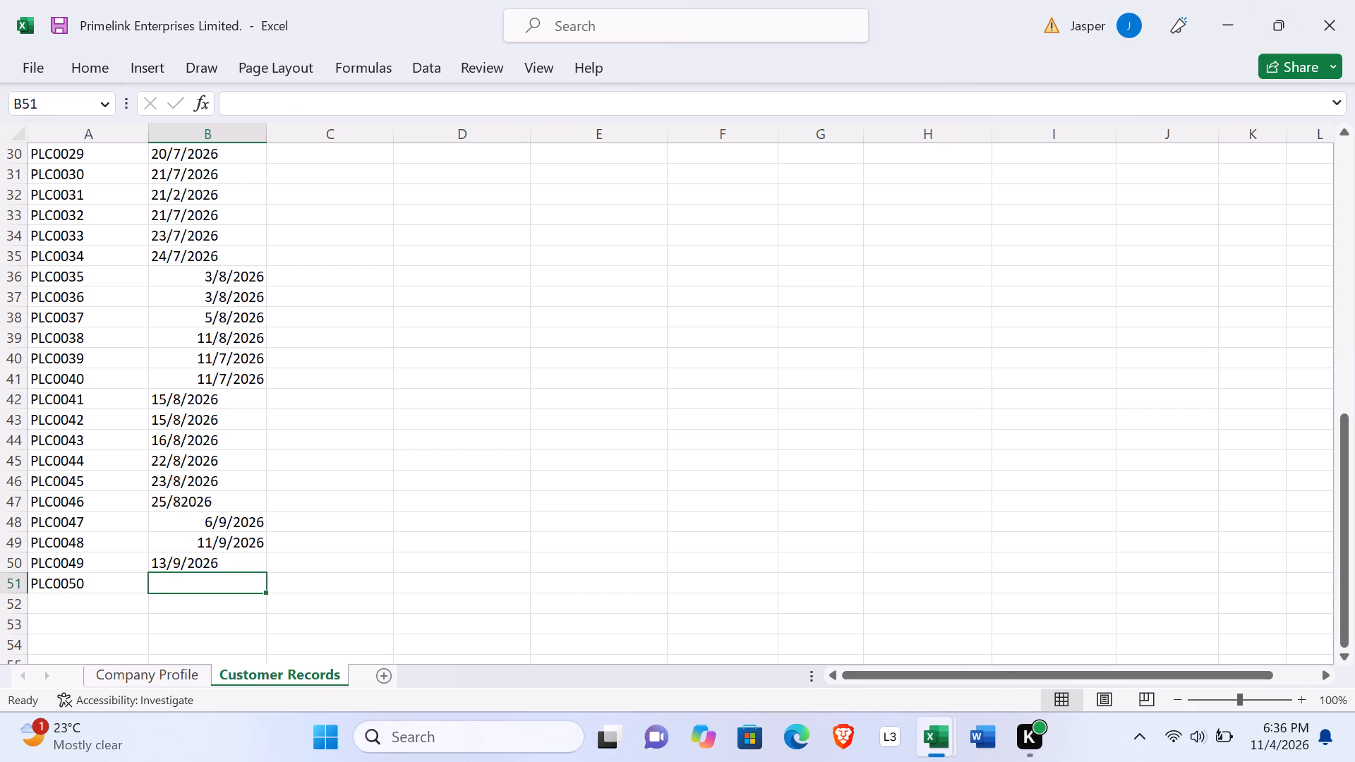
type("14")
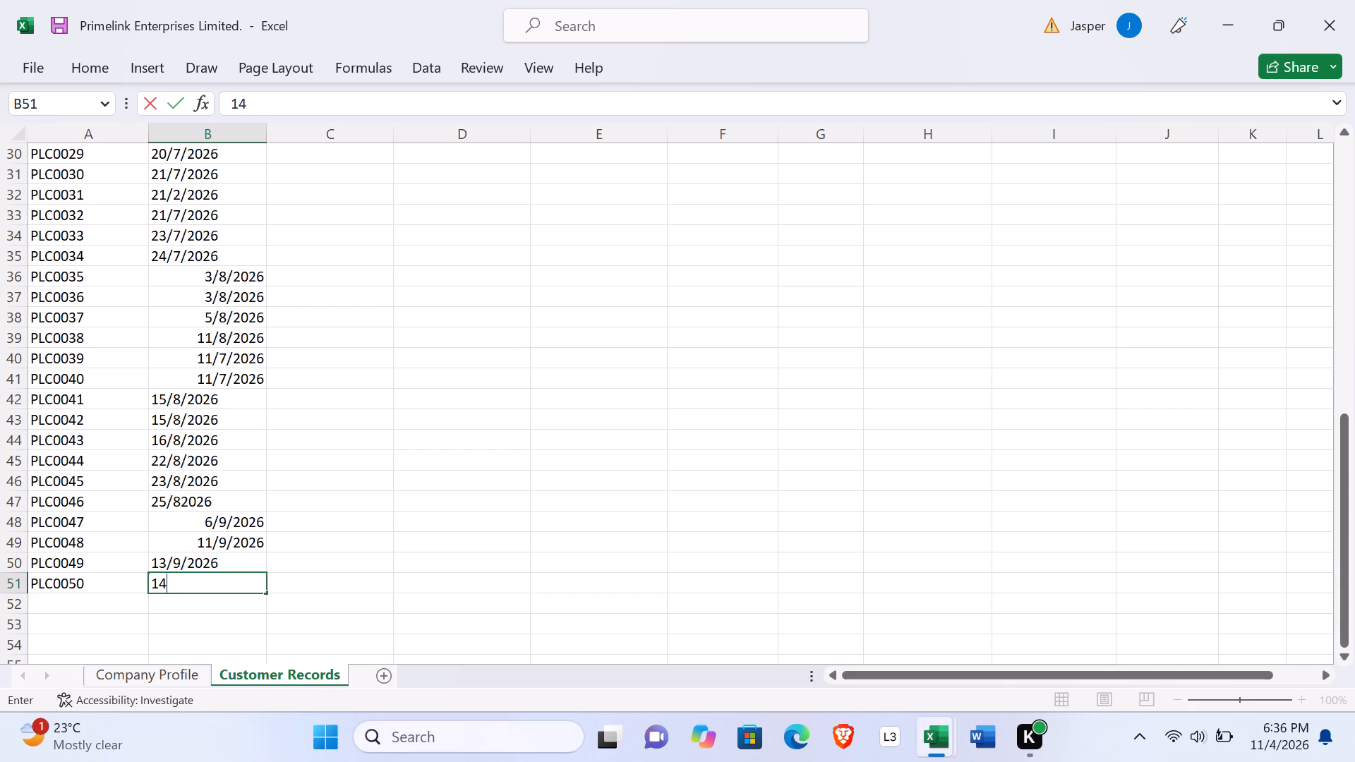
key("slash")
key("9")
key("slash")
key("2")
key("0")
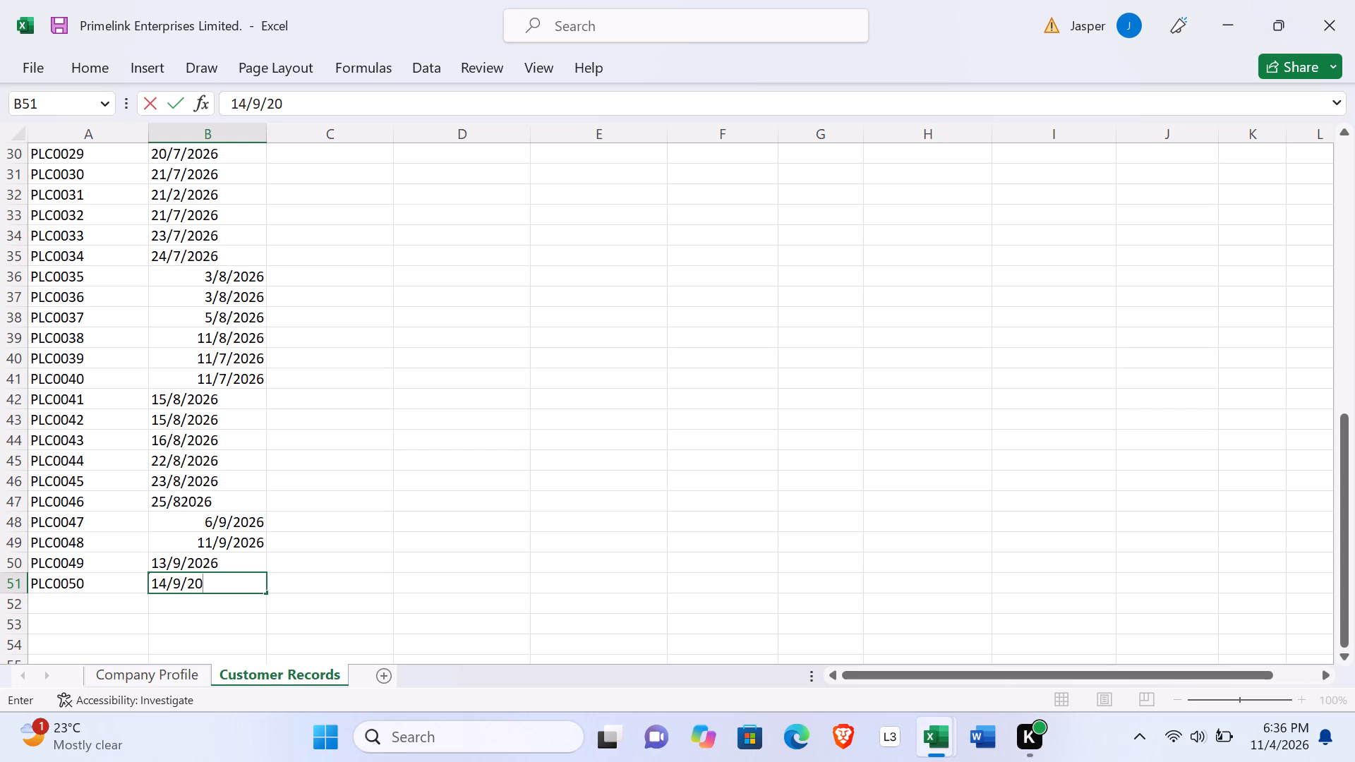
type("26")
Enter the customer's first name and surname in cell C2 of the Customer Name column for PLC0001.
scroll(310, 413, "up", 4)
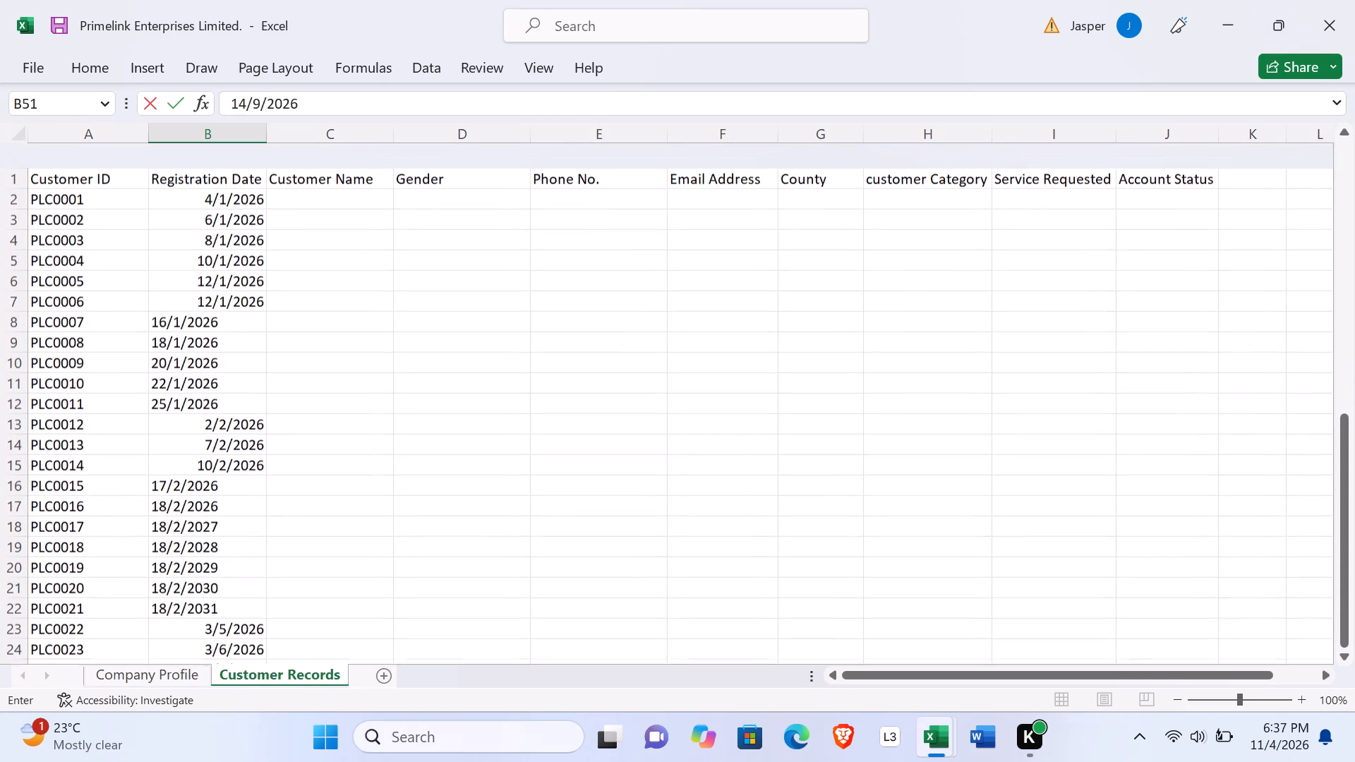
scroll(310, 413, "up", 2)
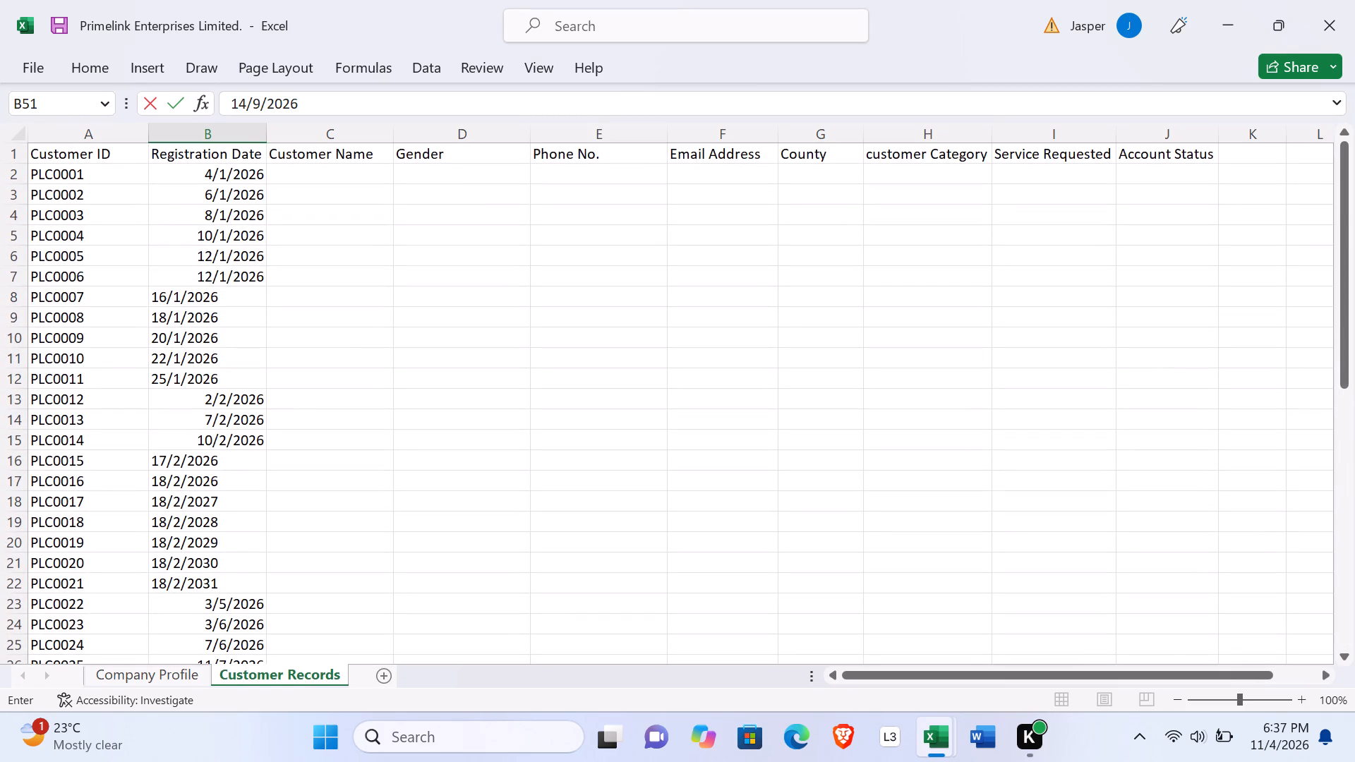
left_click(291, 167)
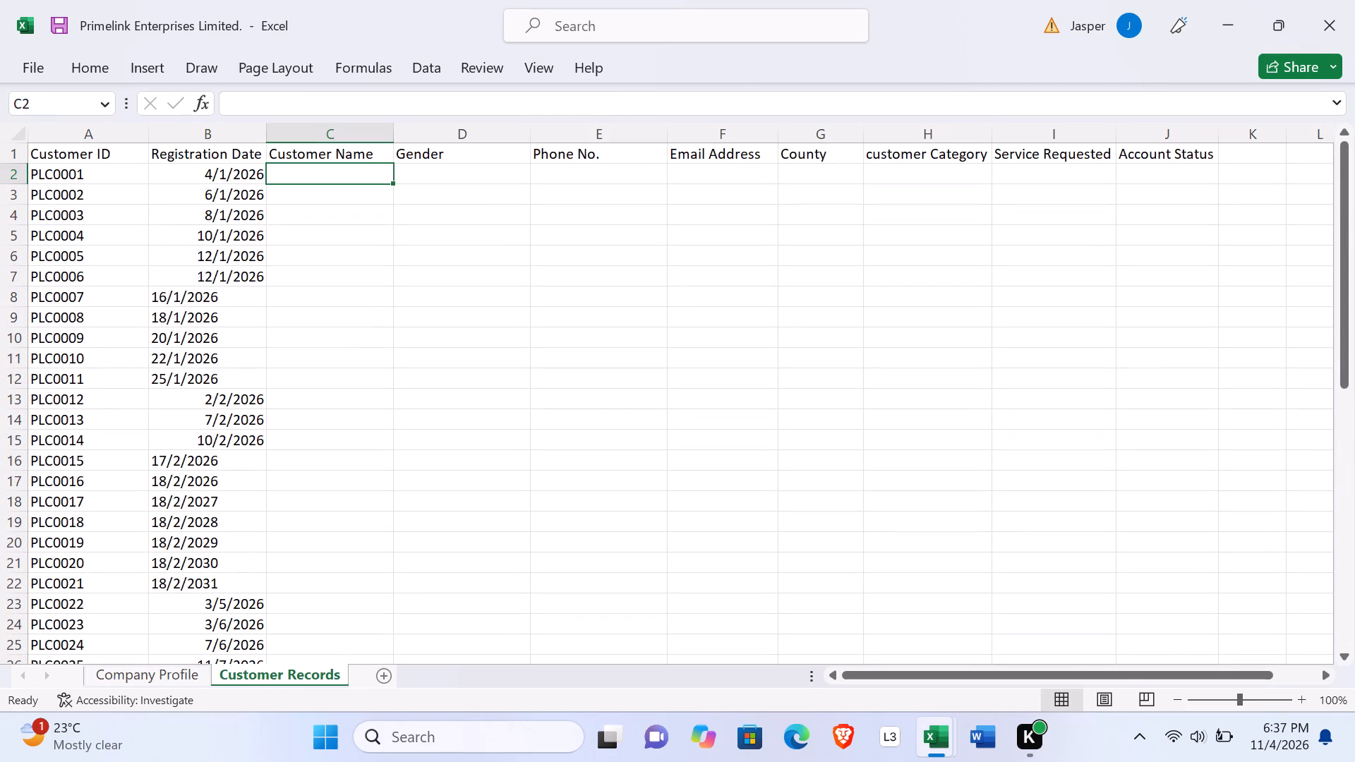
key("Tab")
key("Tab")
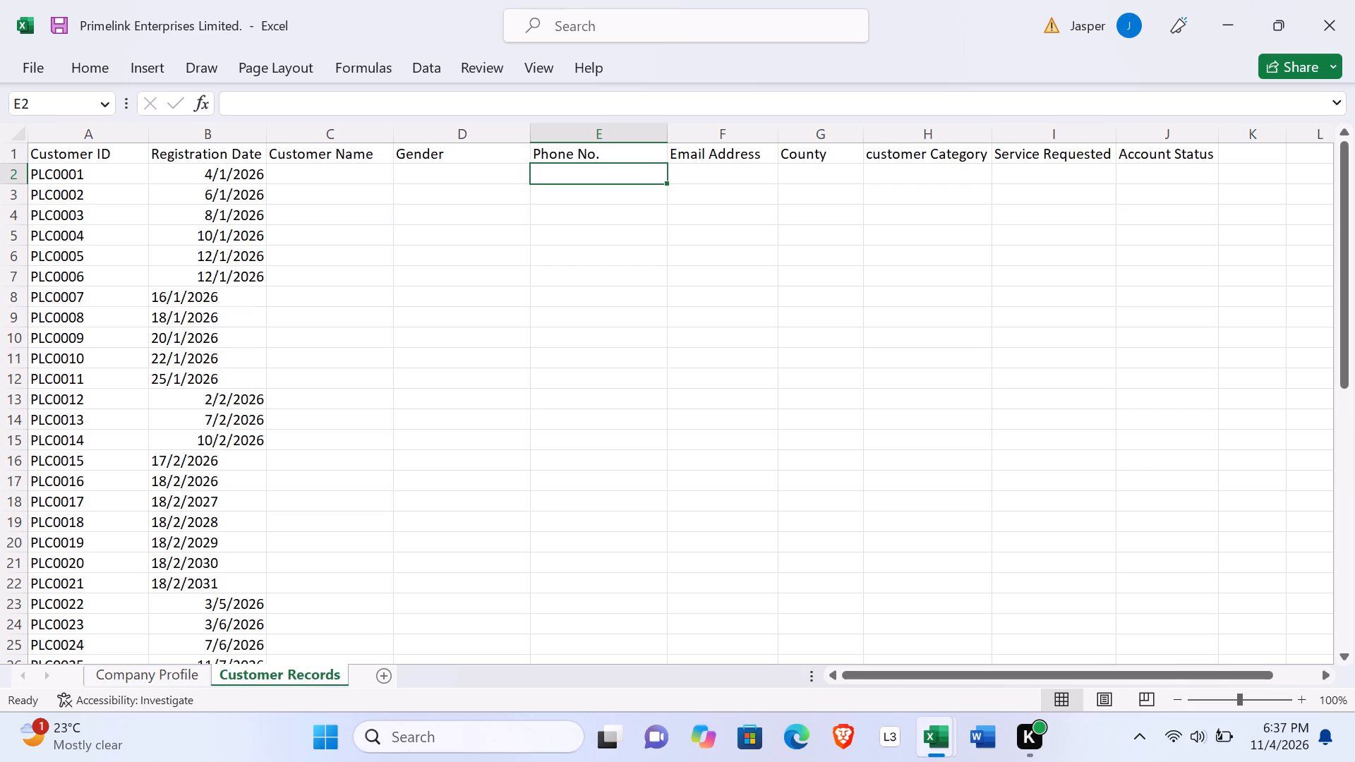
left_click(317, 165)
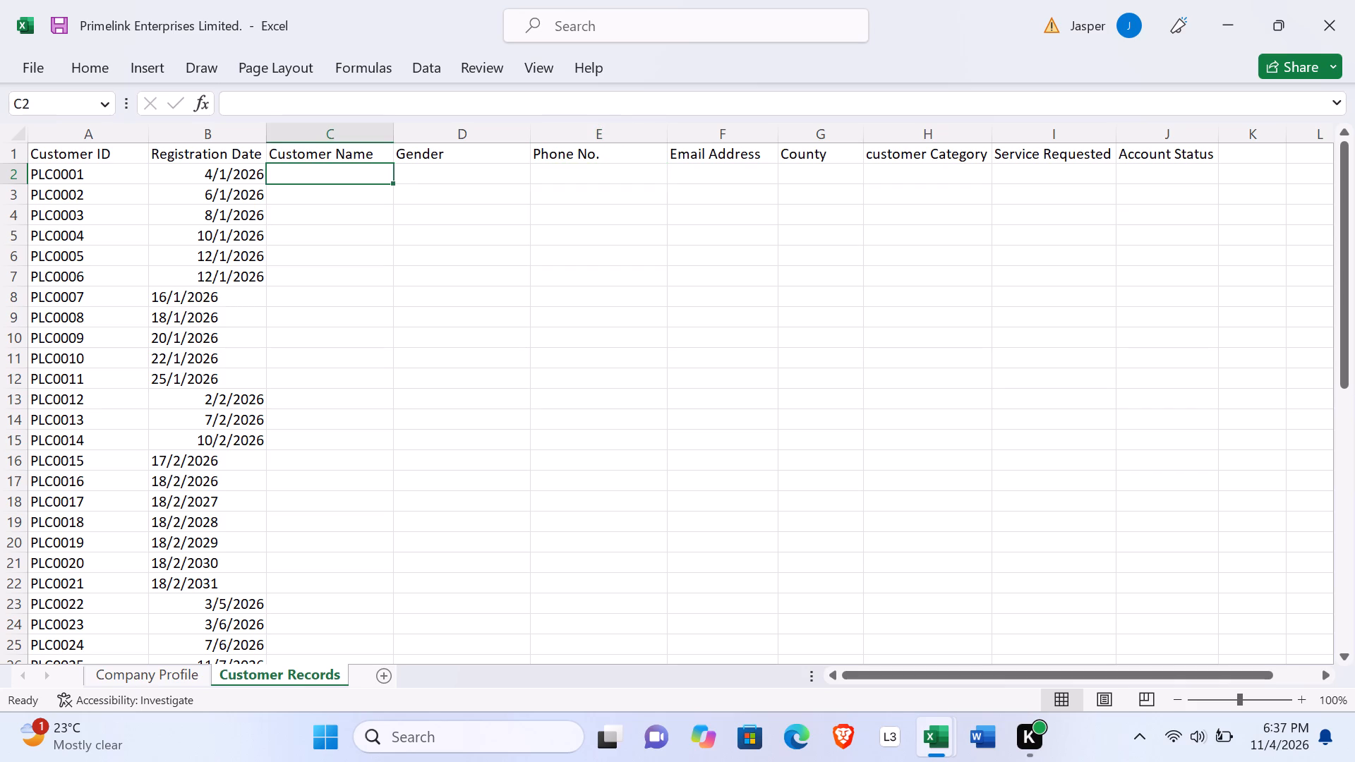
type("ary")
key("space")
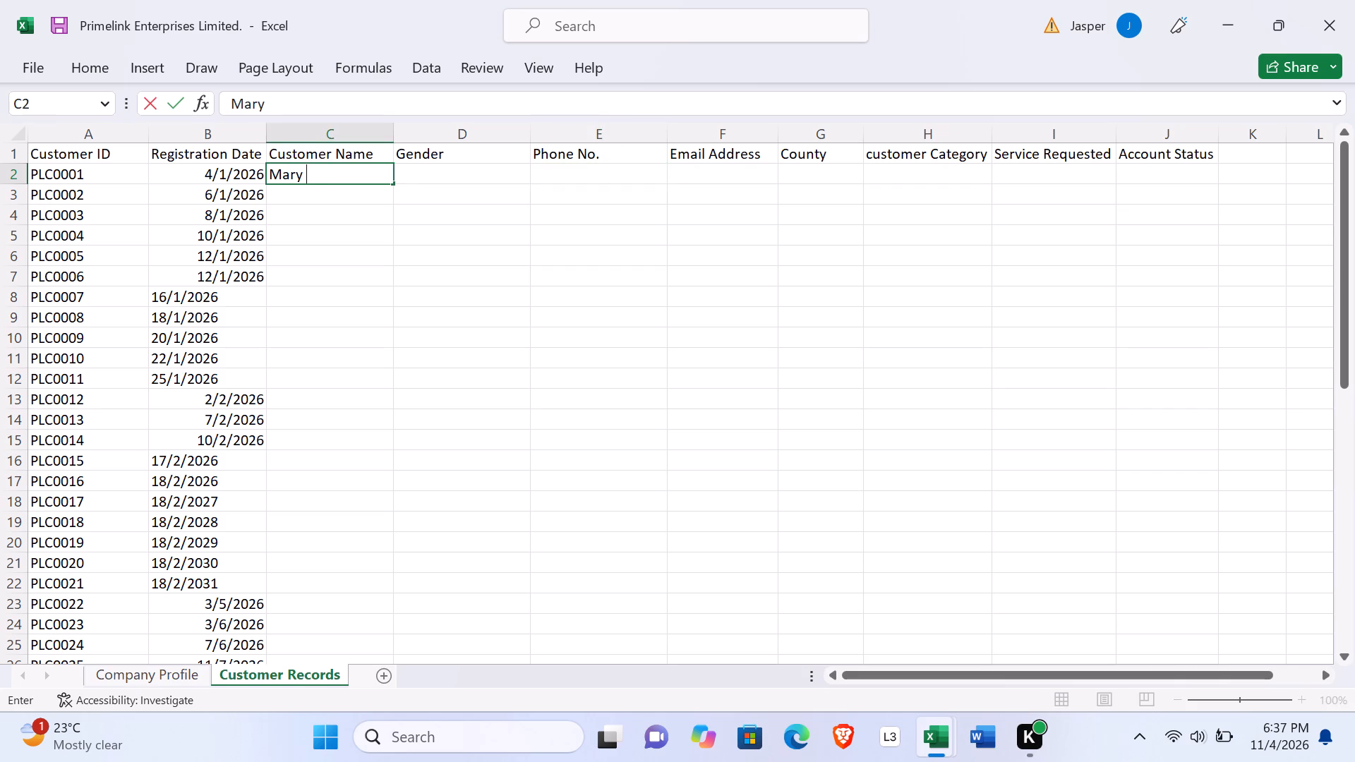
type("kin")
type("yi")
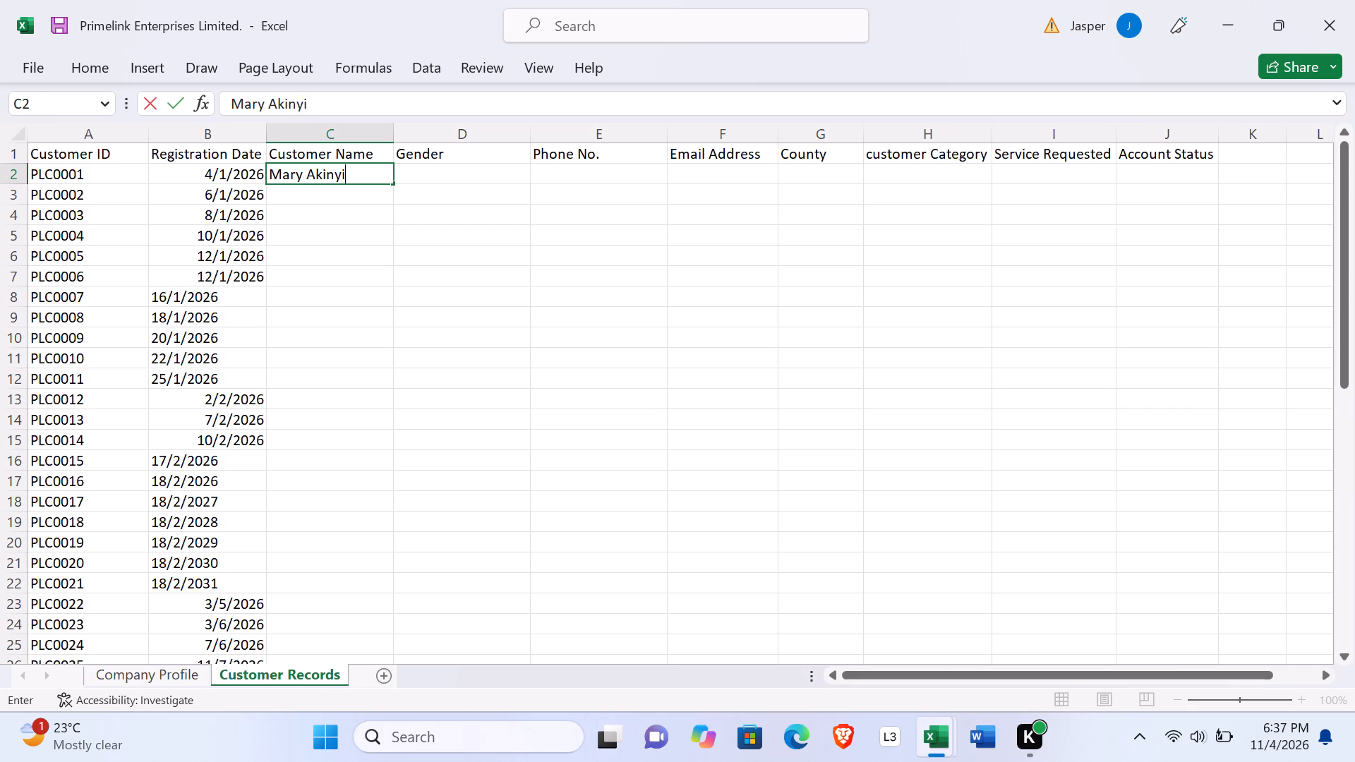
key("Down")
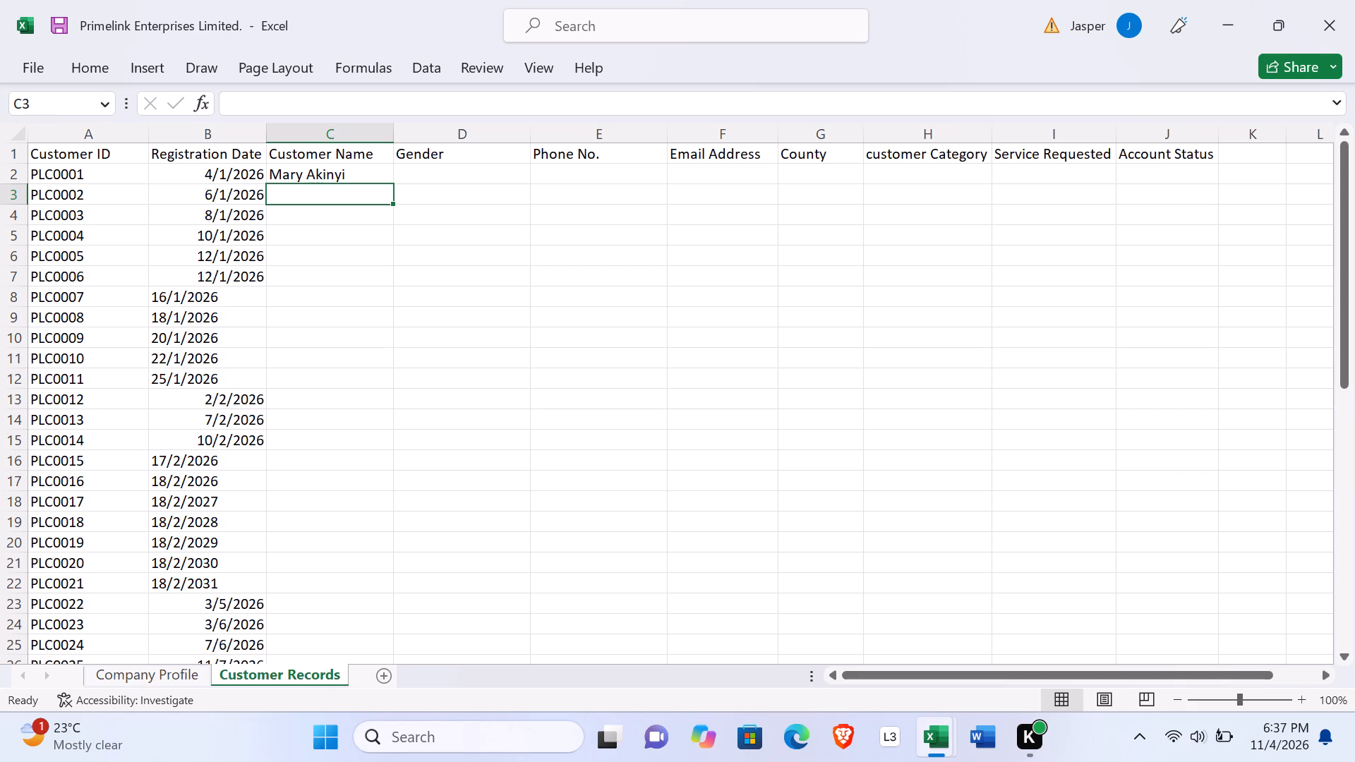
Enter the customer's first name and surname in cell C3 of the Customer Name column for PLC0002.
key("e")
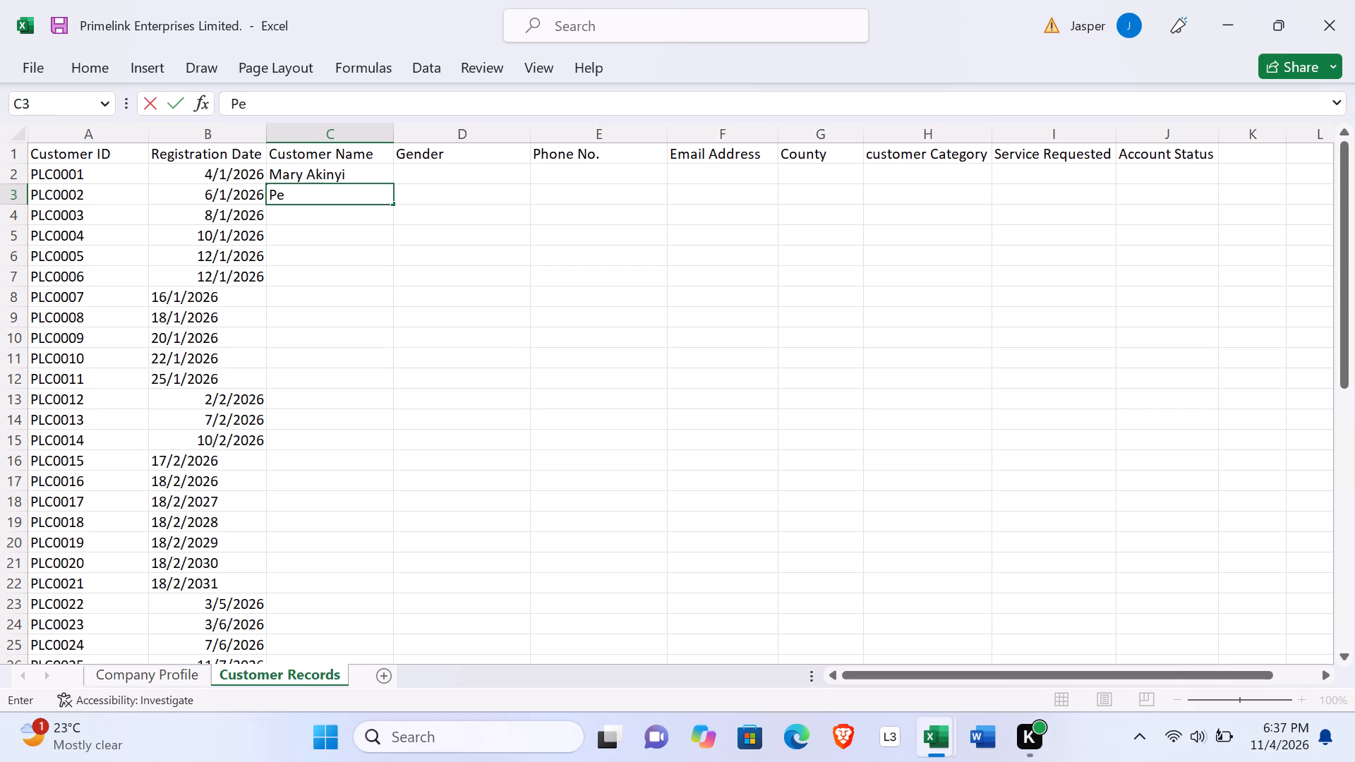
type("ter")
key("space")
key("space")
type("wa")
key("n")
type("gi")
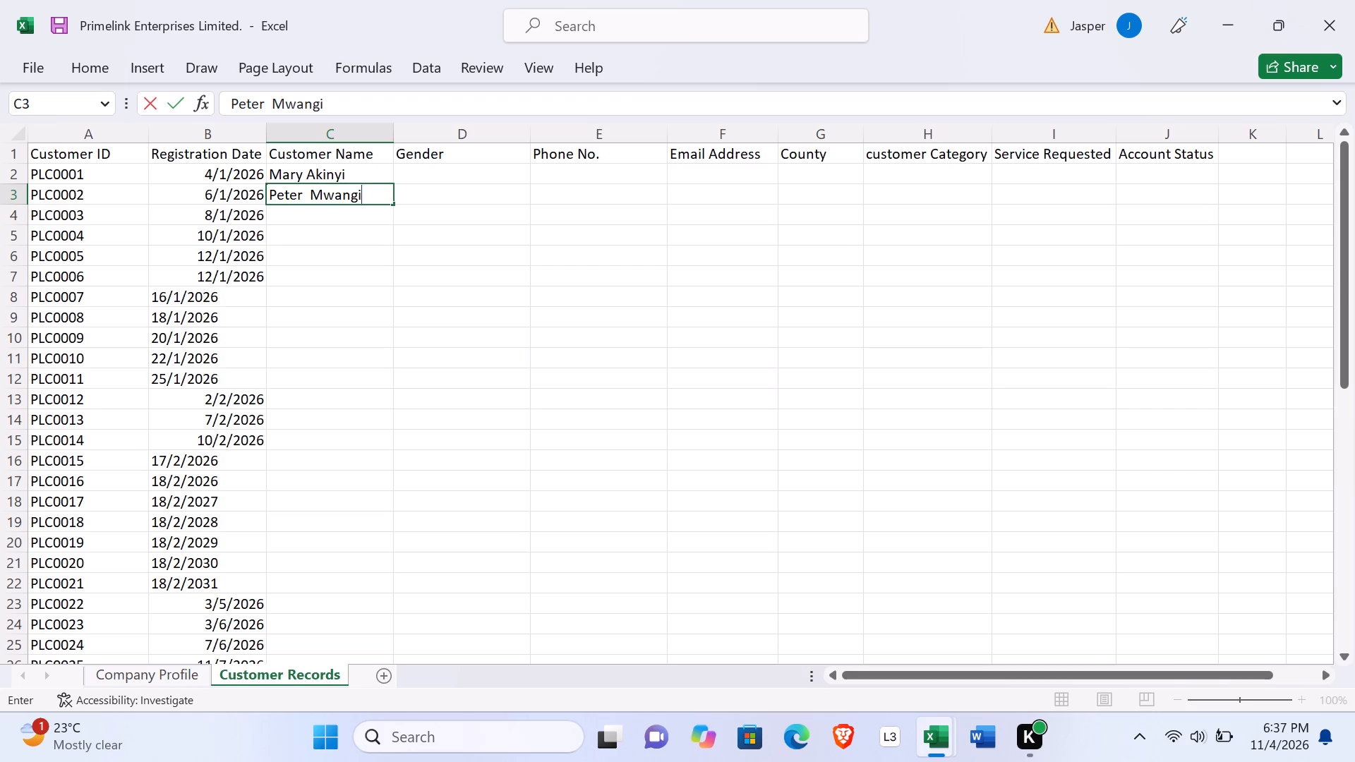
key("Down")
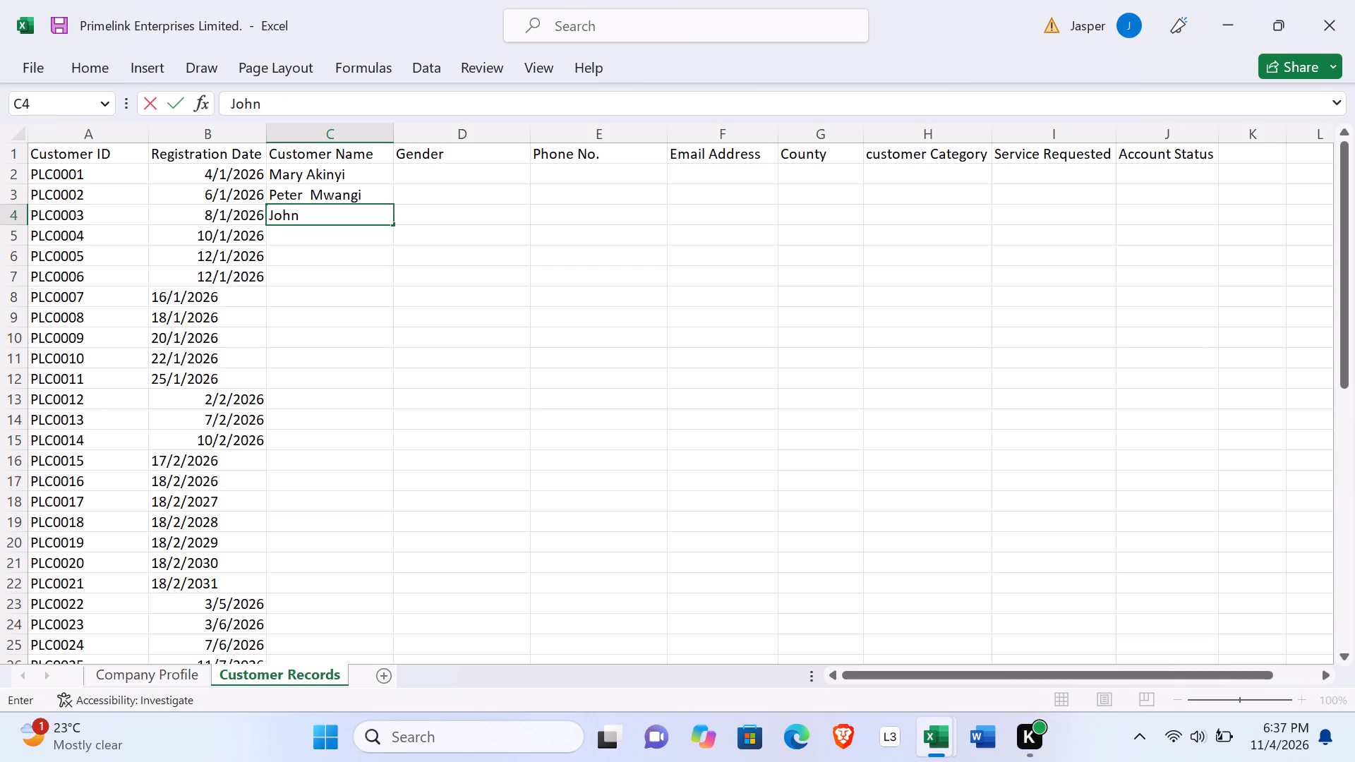
Enter the customer's first name and surname in cell C4 of the Customer Name column for PLC0003.
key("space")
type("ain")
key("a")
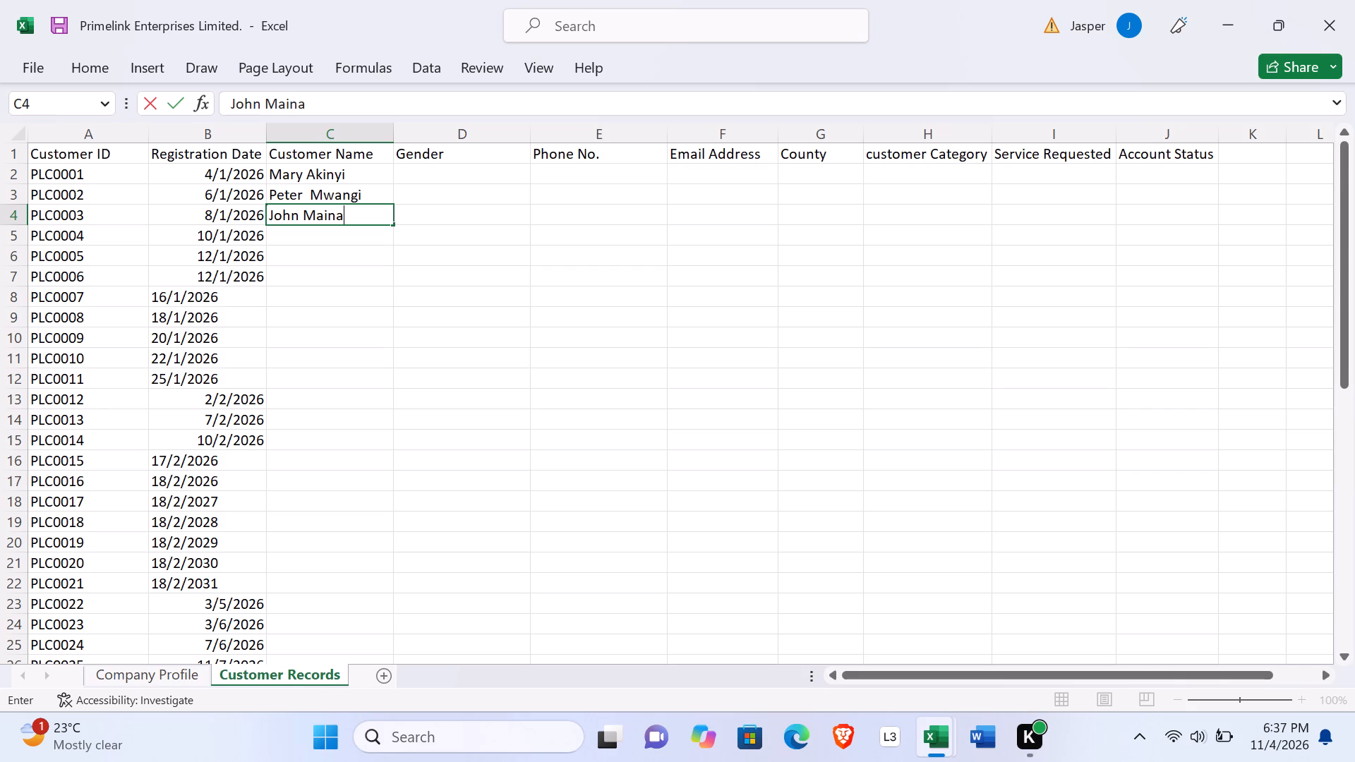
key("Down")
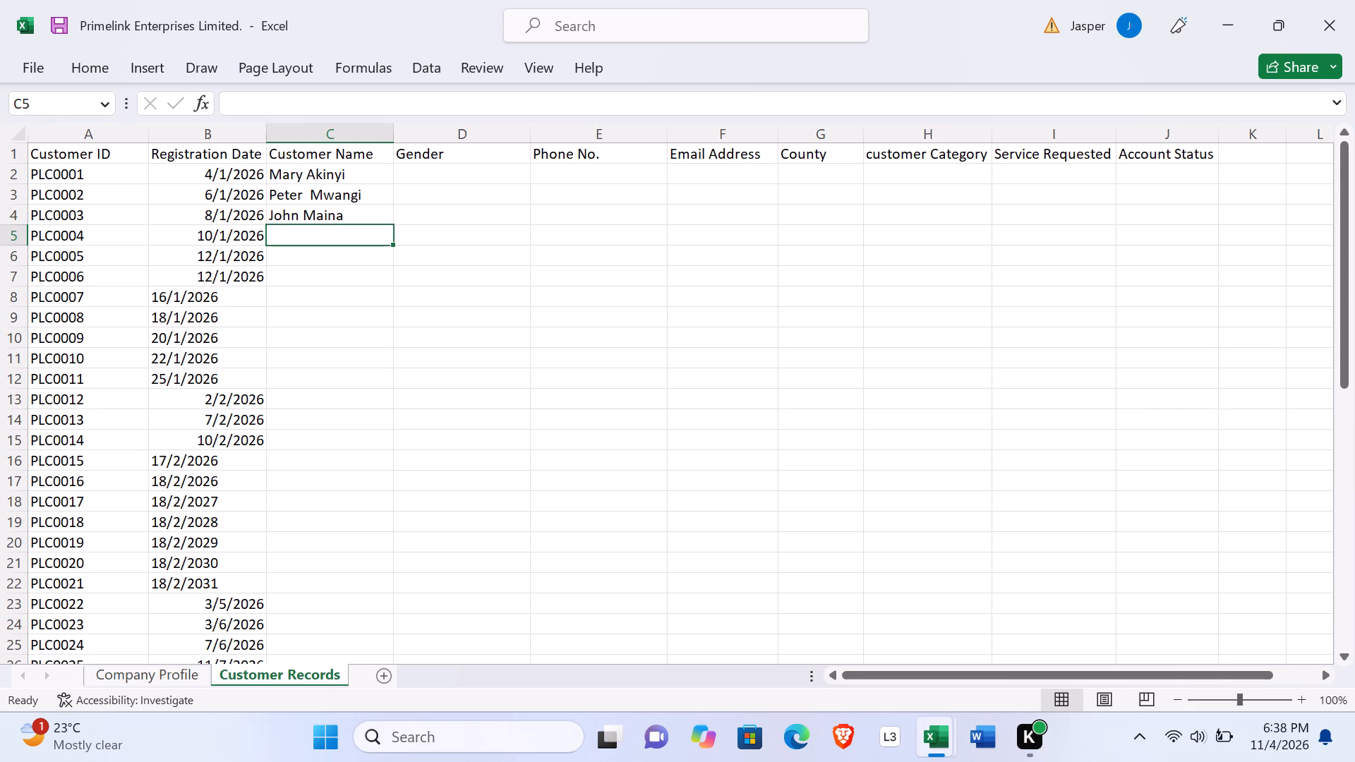
Replace the customer name in cell C2 for PLC0001 with Coastal Business Supplies Ltd.
left_click(332, 177)
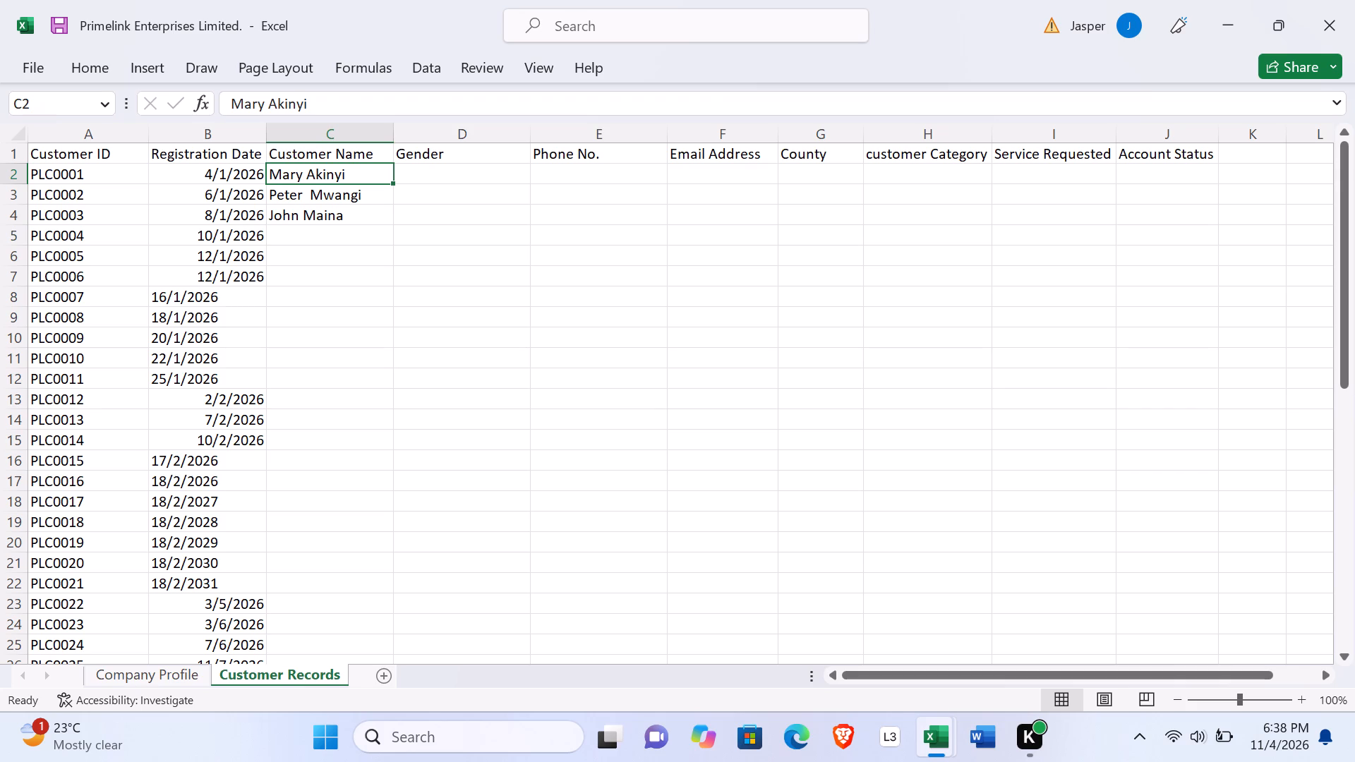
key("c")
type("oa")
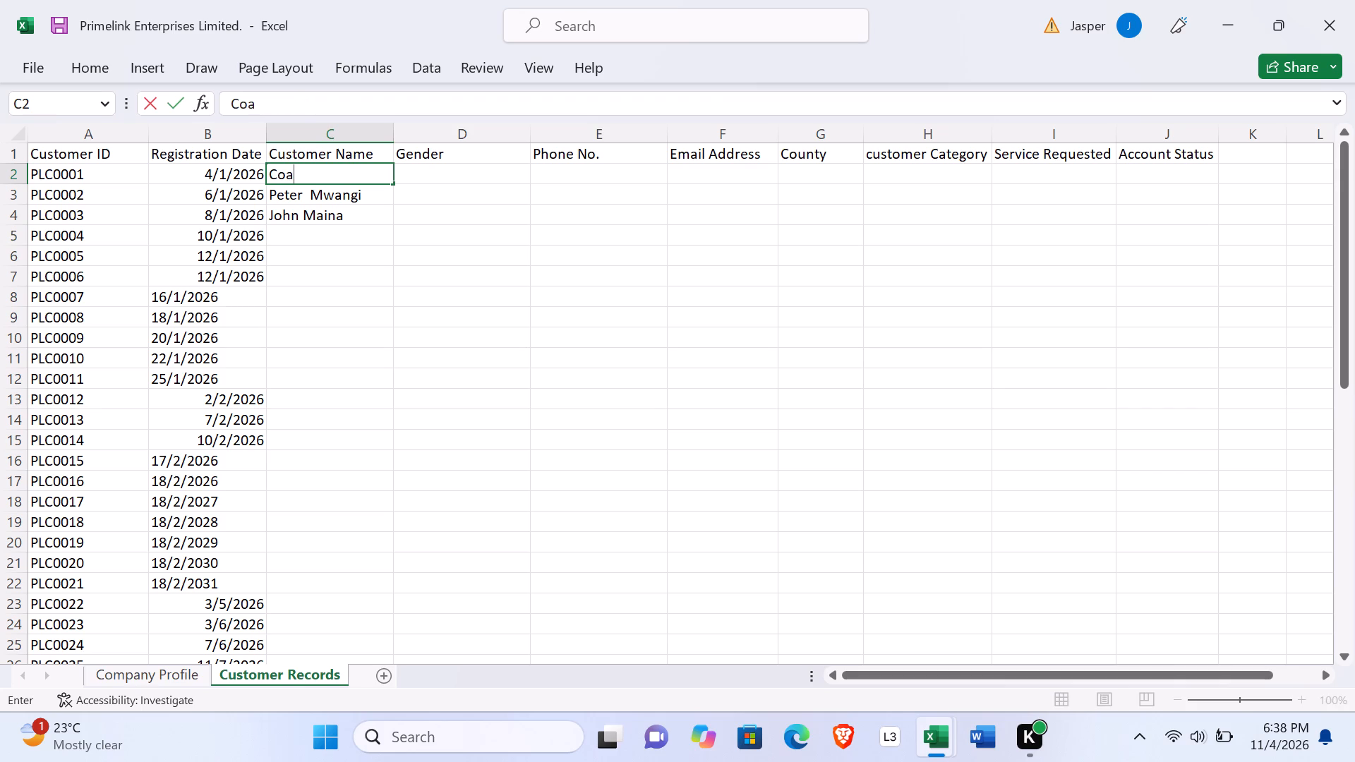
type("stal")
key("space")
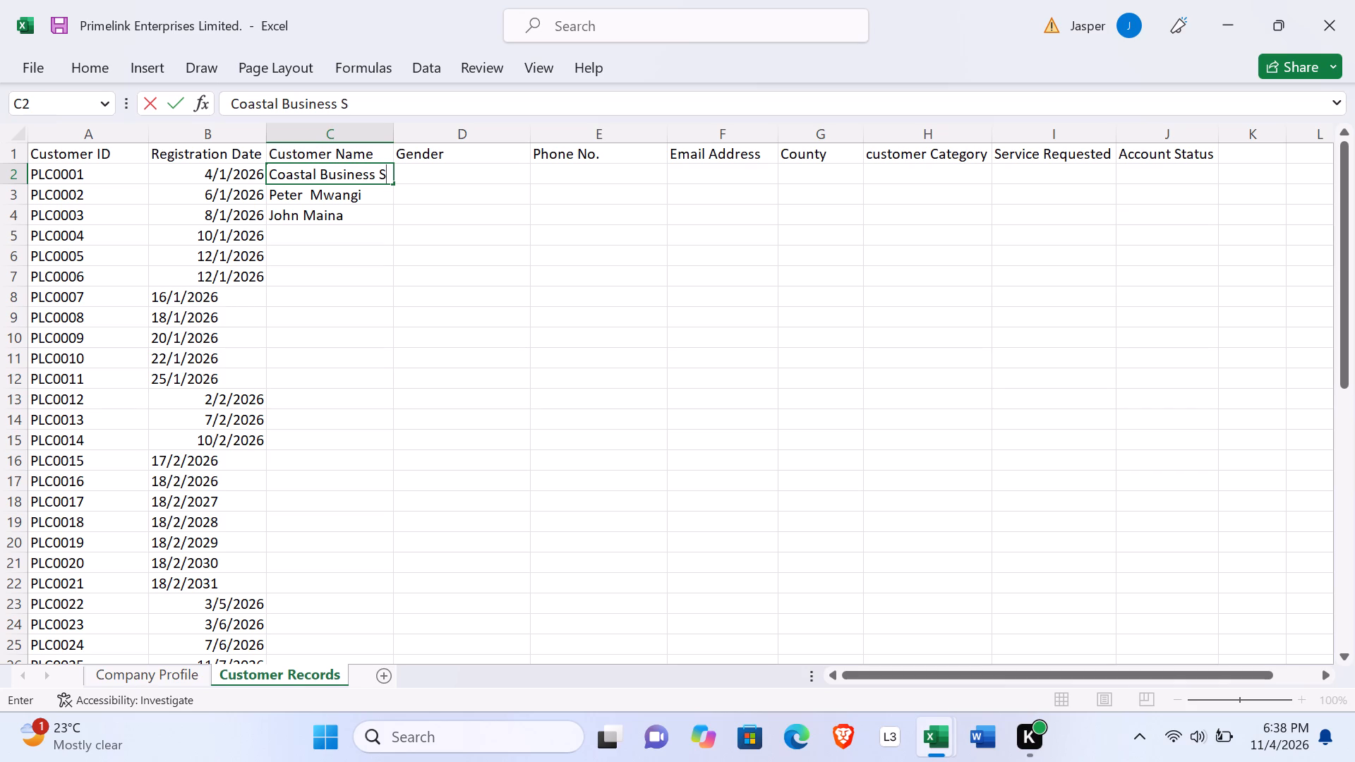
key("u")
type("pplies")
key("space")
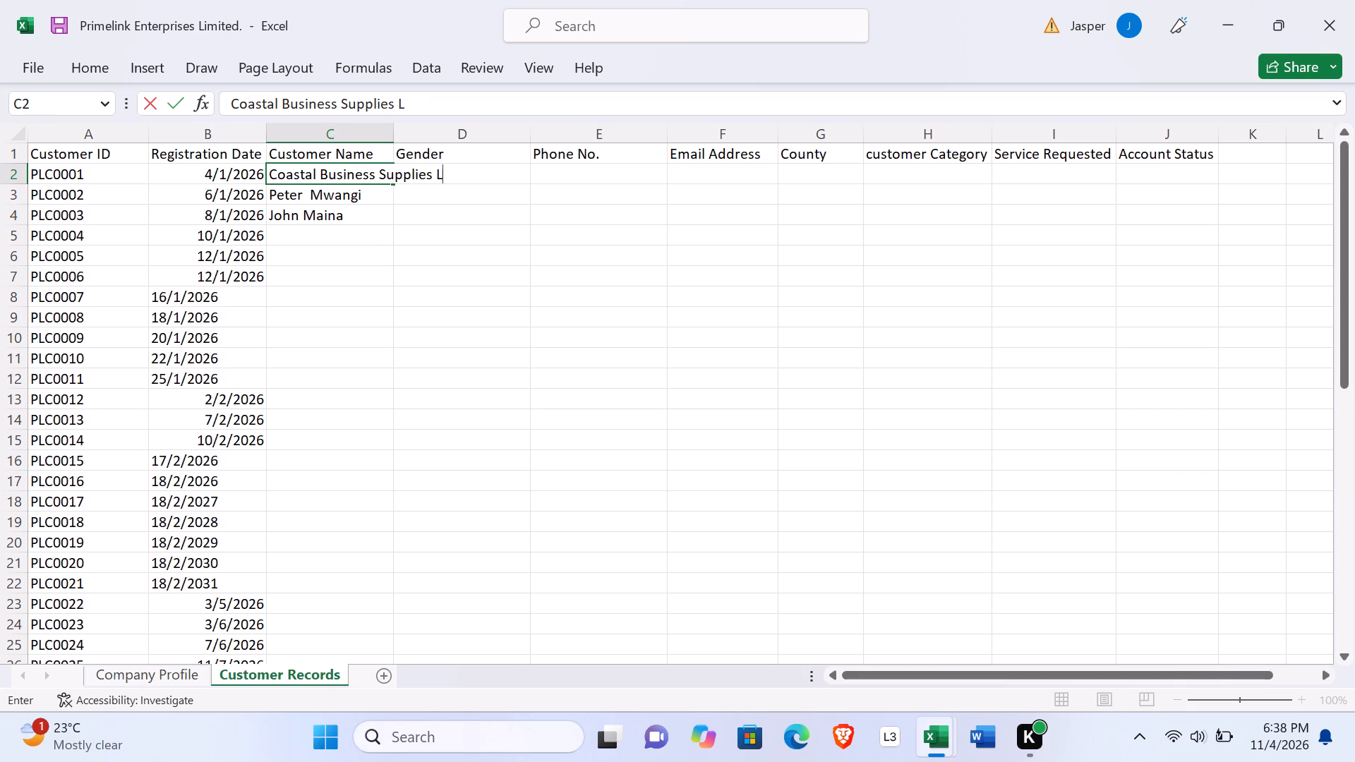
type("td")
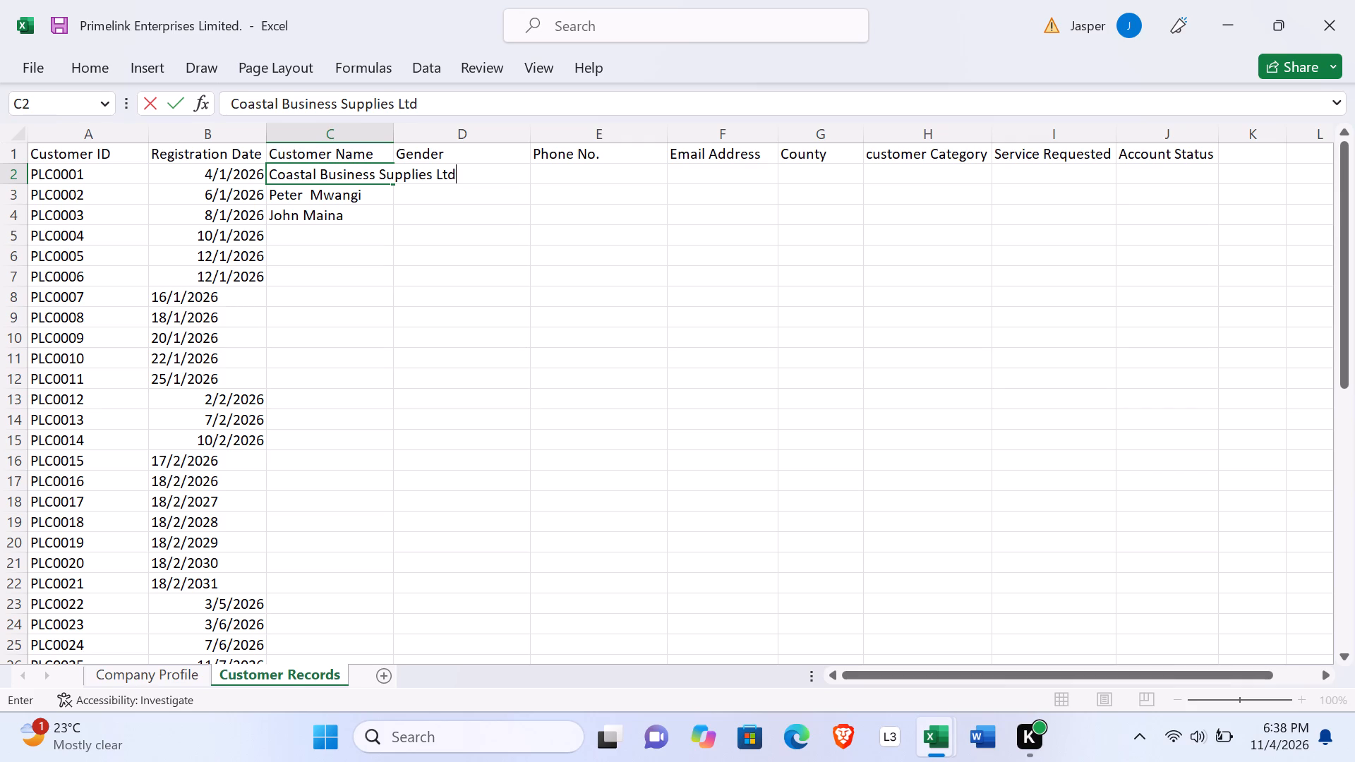
Replace the customer name in cell C3 for PLC0002 with Eastline Technologies Ltd.
left_click(381, 203)
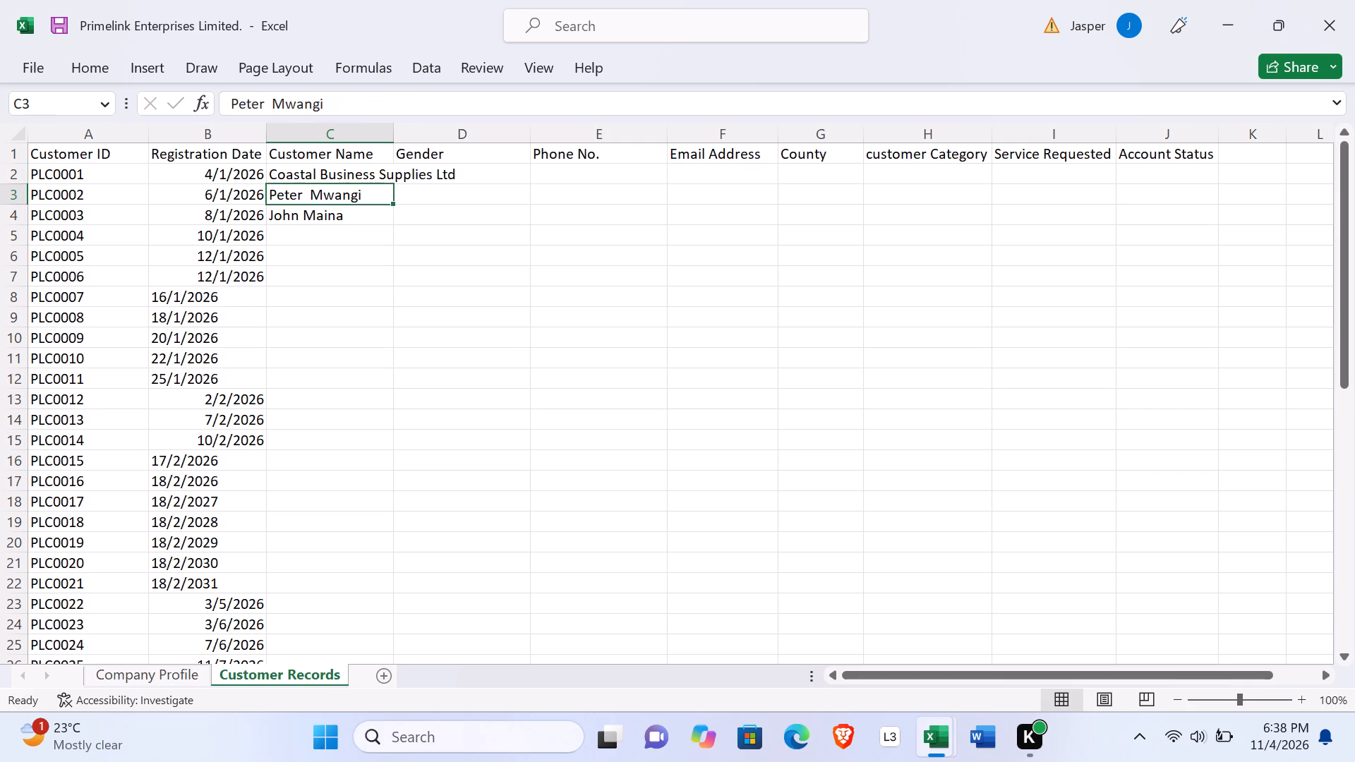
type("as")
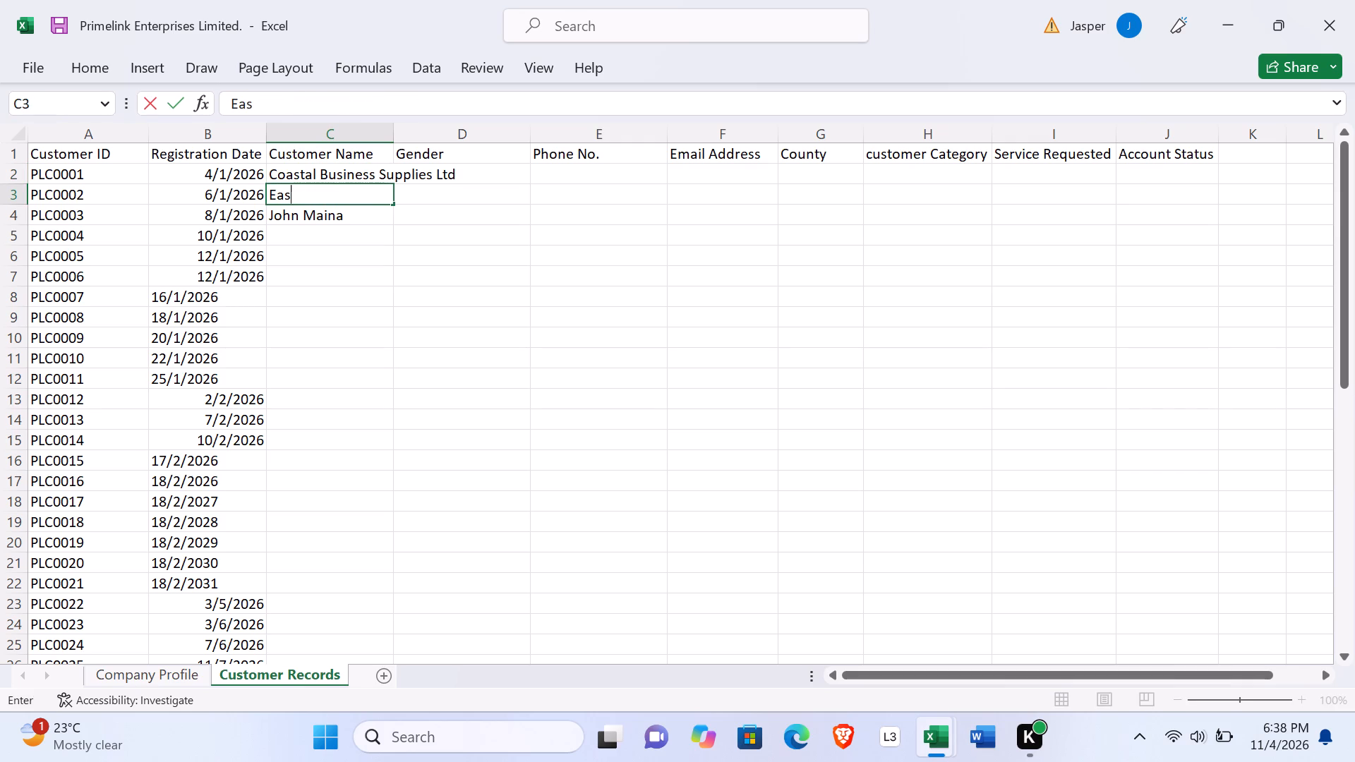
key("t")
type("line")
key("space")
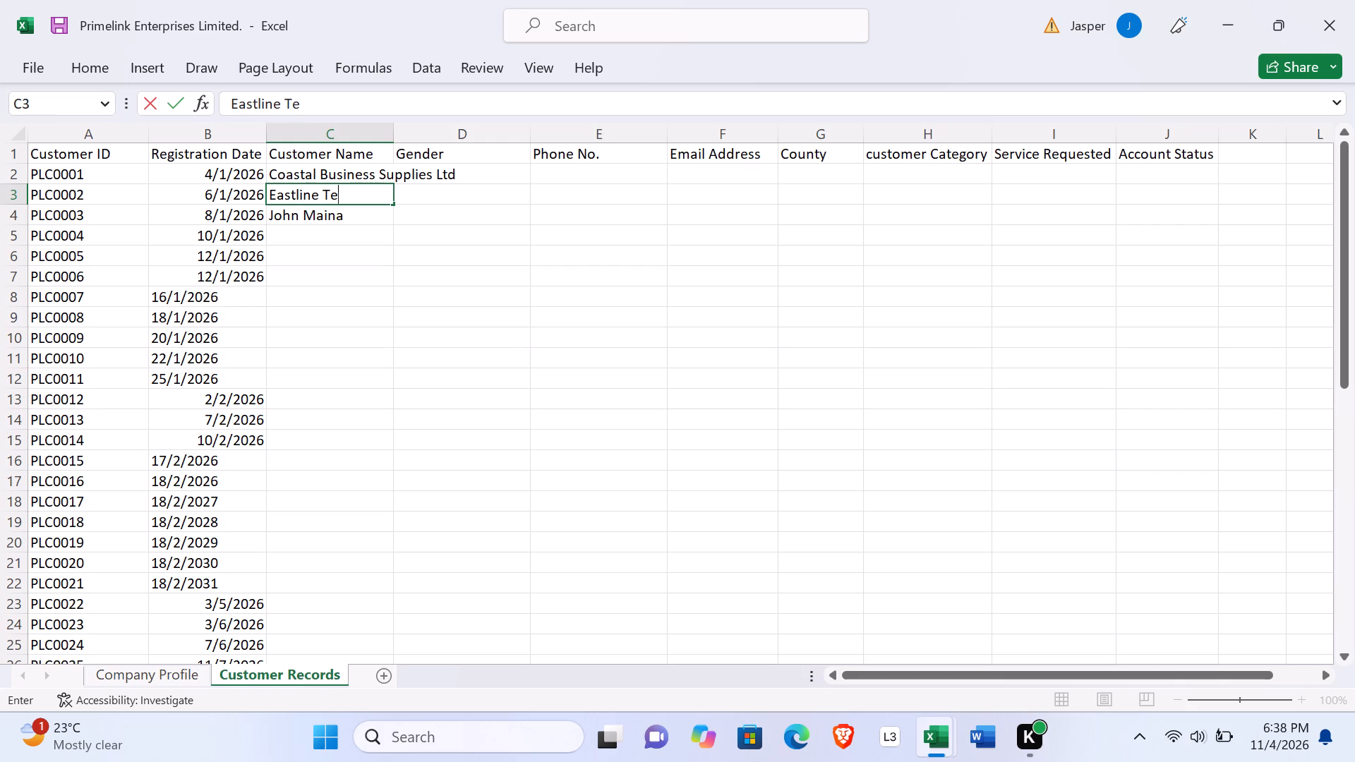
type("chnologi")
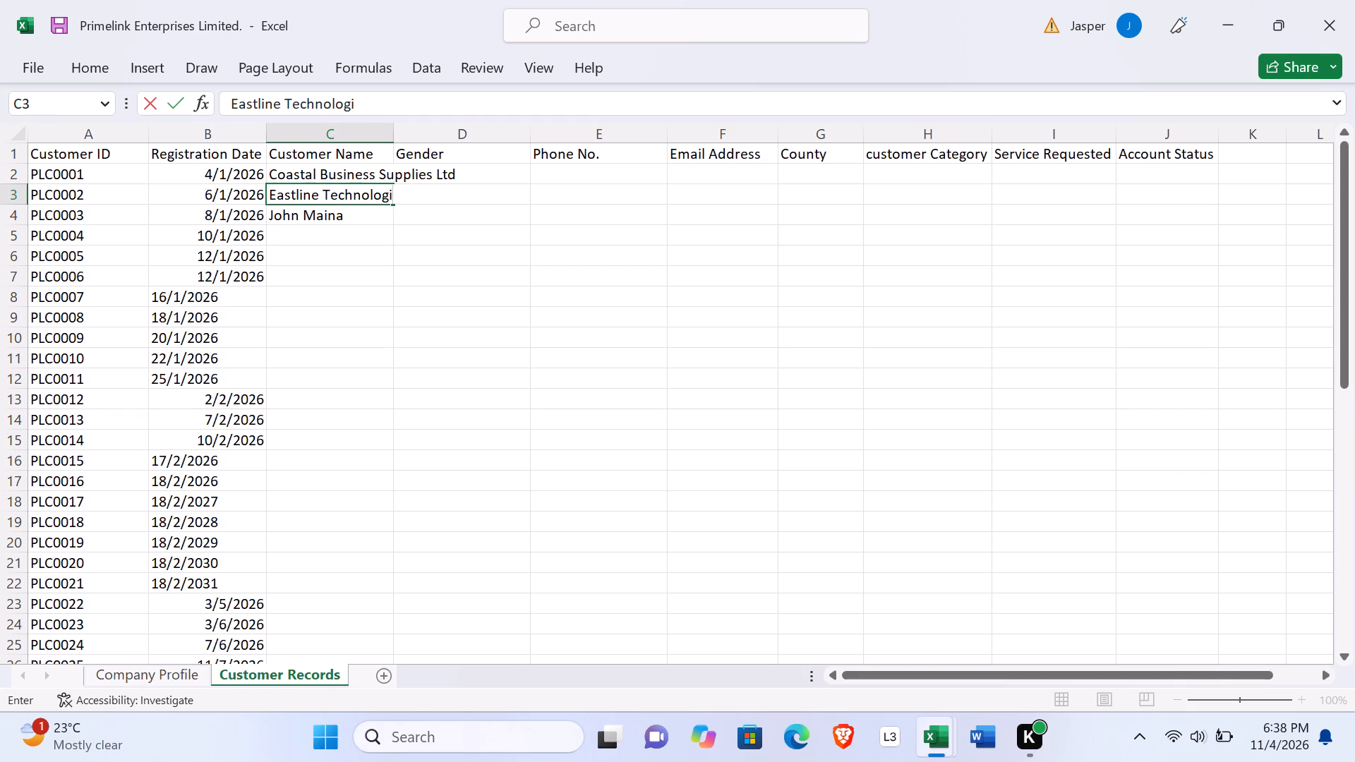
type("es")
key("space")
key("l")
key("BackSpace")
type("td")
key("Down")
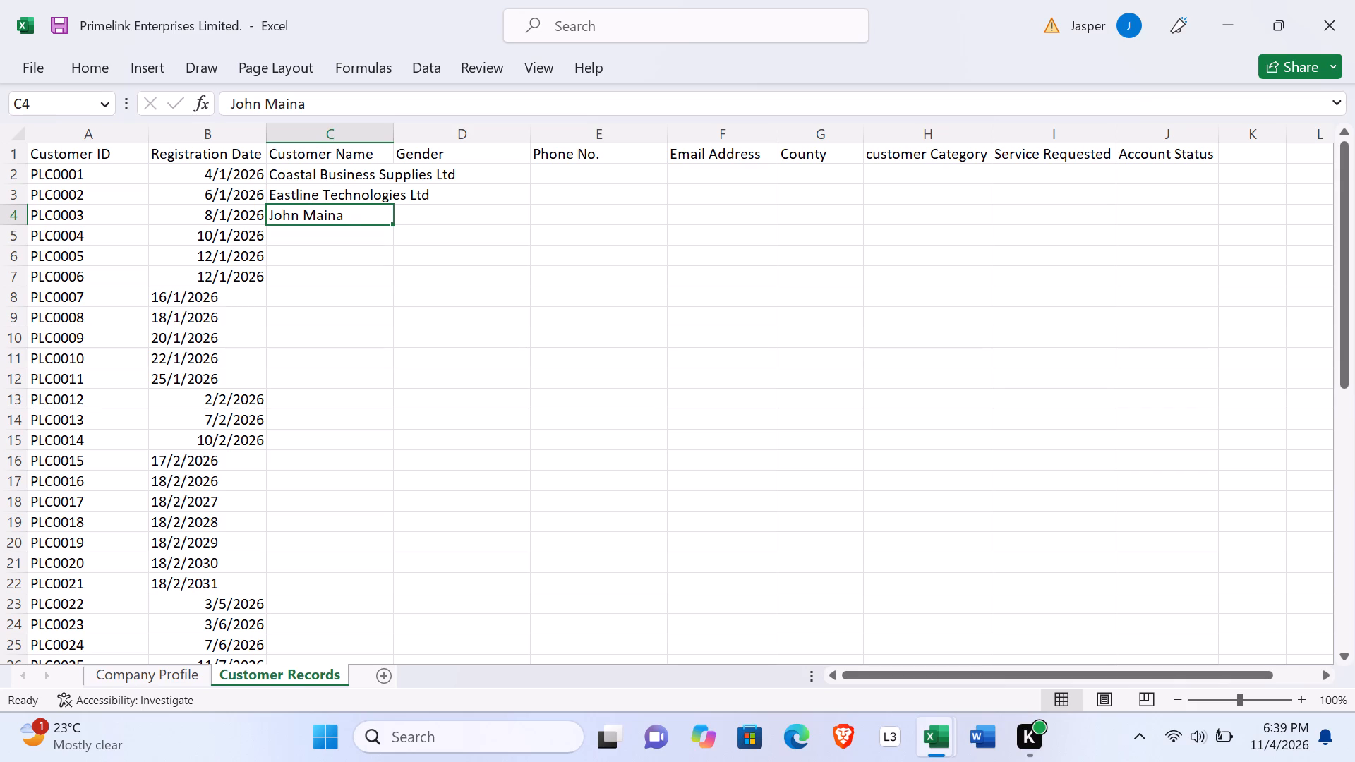
Enter the customer's first name and surname in cell C5 of the Customer Name column for PLC0004.
left_click(301, 231)
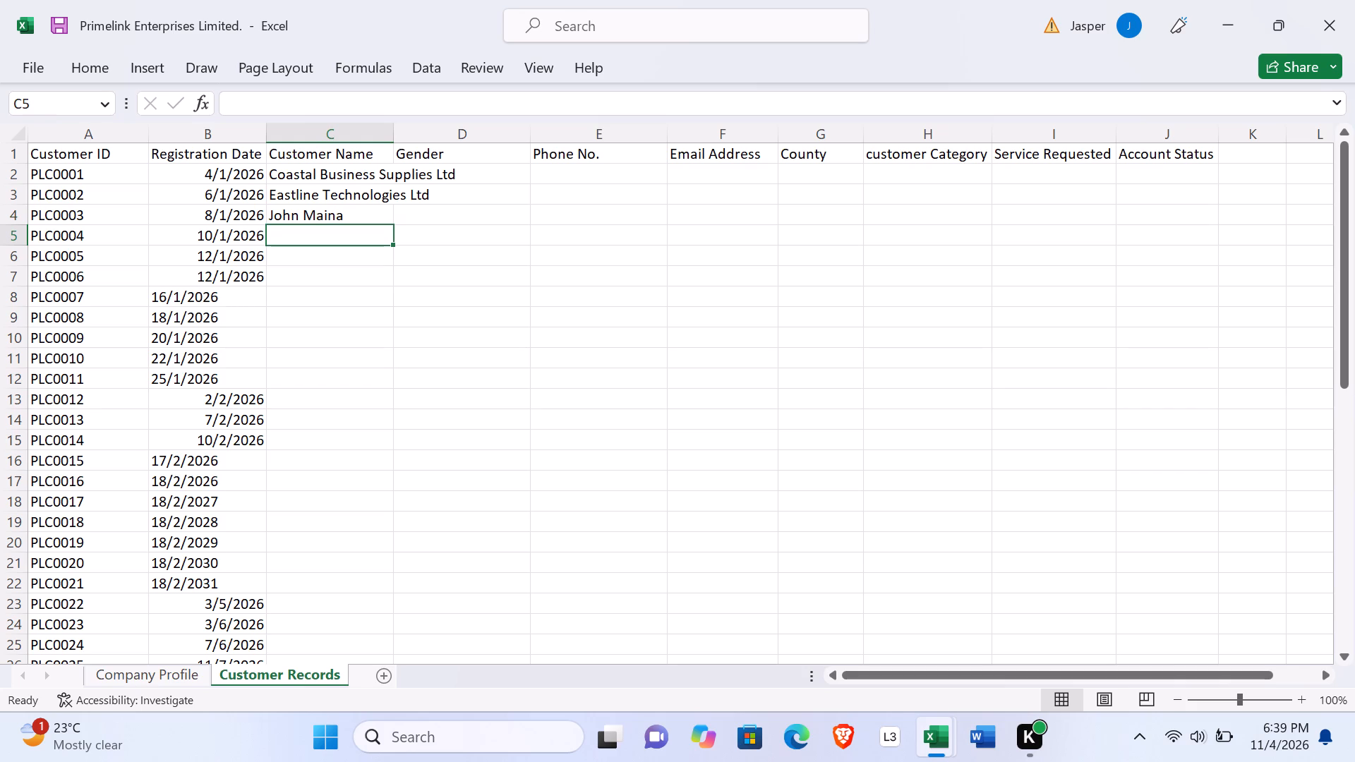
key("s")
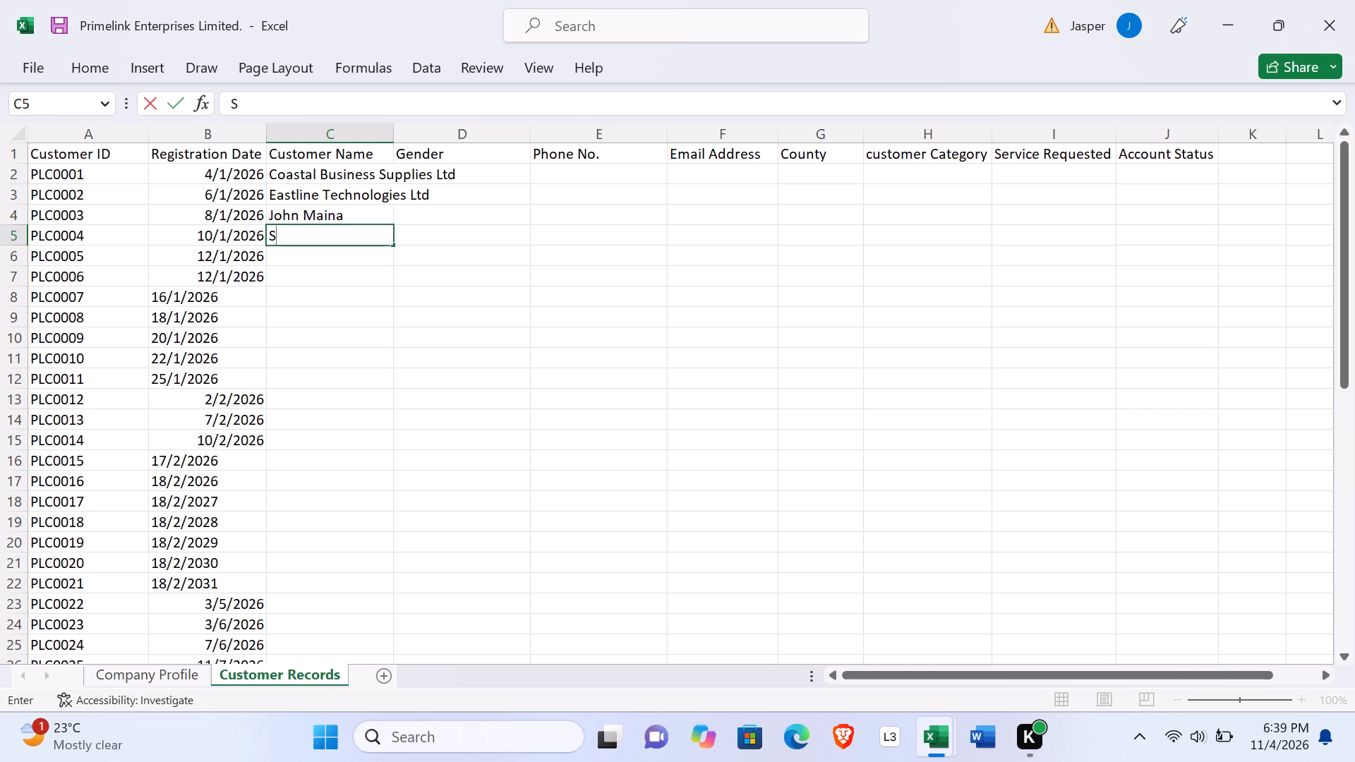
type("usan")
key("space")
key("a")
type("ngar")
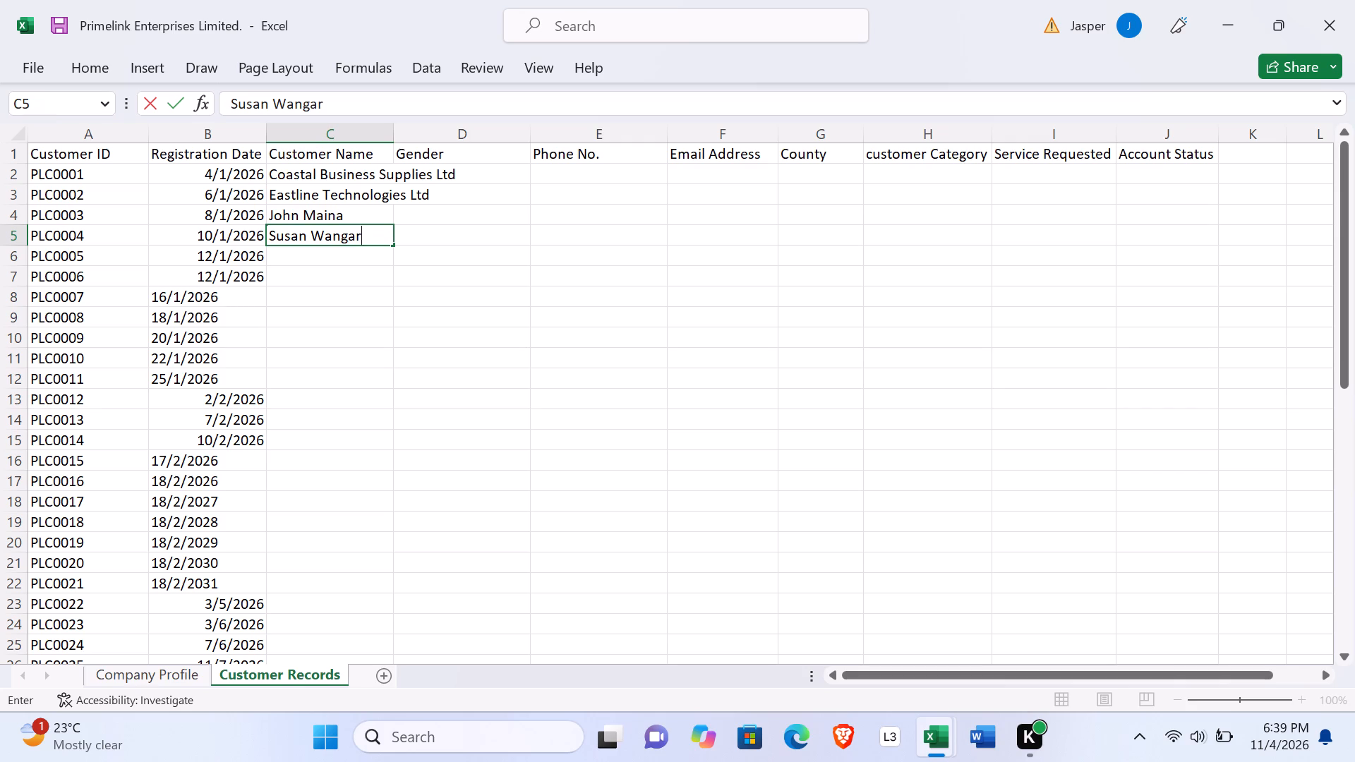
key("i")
Enter the customer's first name and surname in cell C6 of the Customer Name column for PLC0005.
left_click(308, 258)
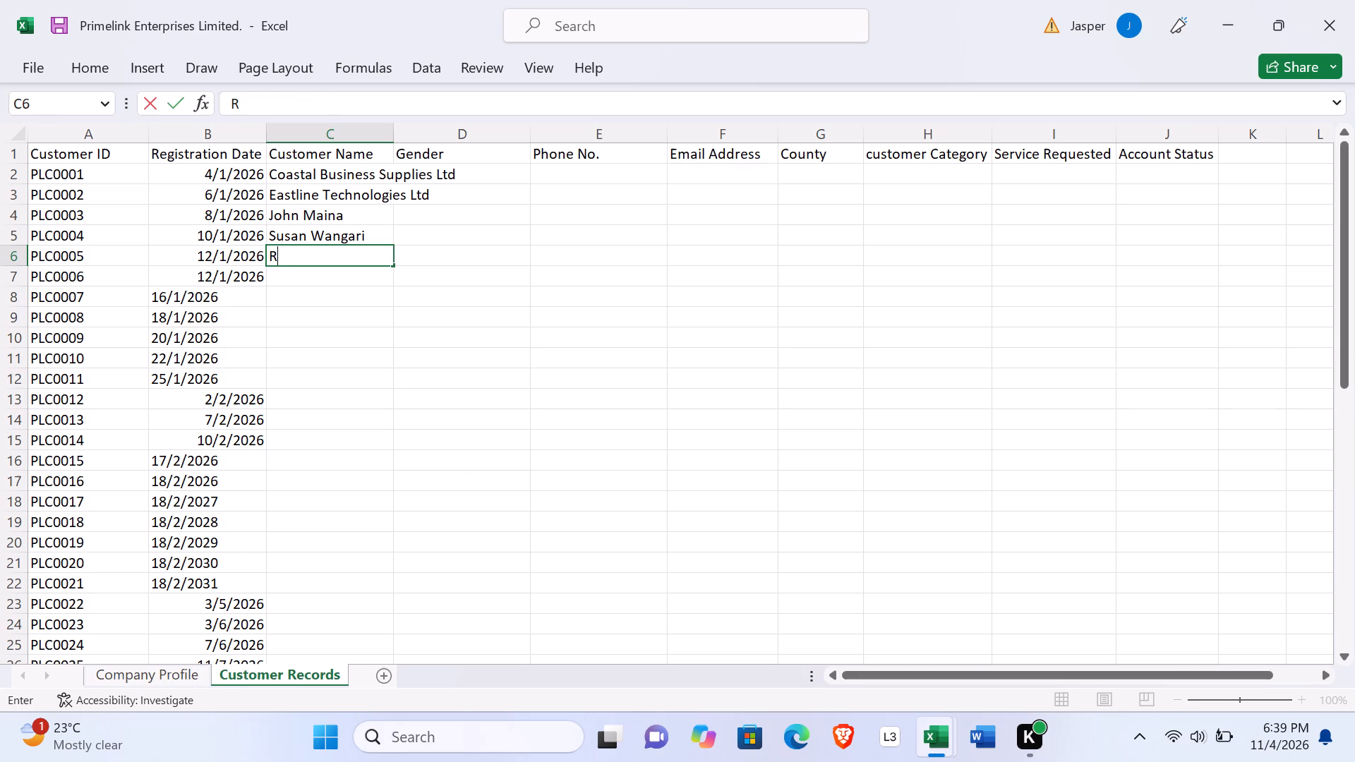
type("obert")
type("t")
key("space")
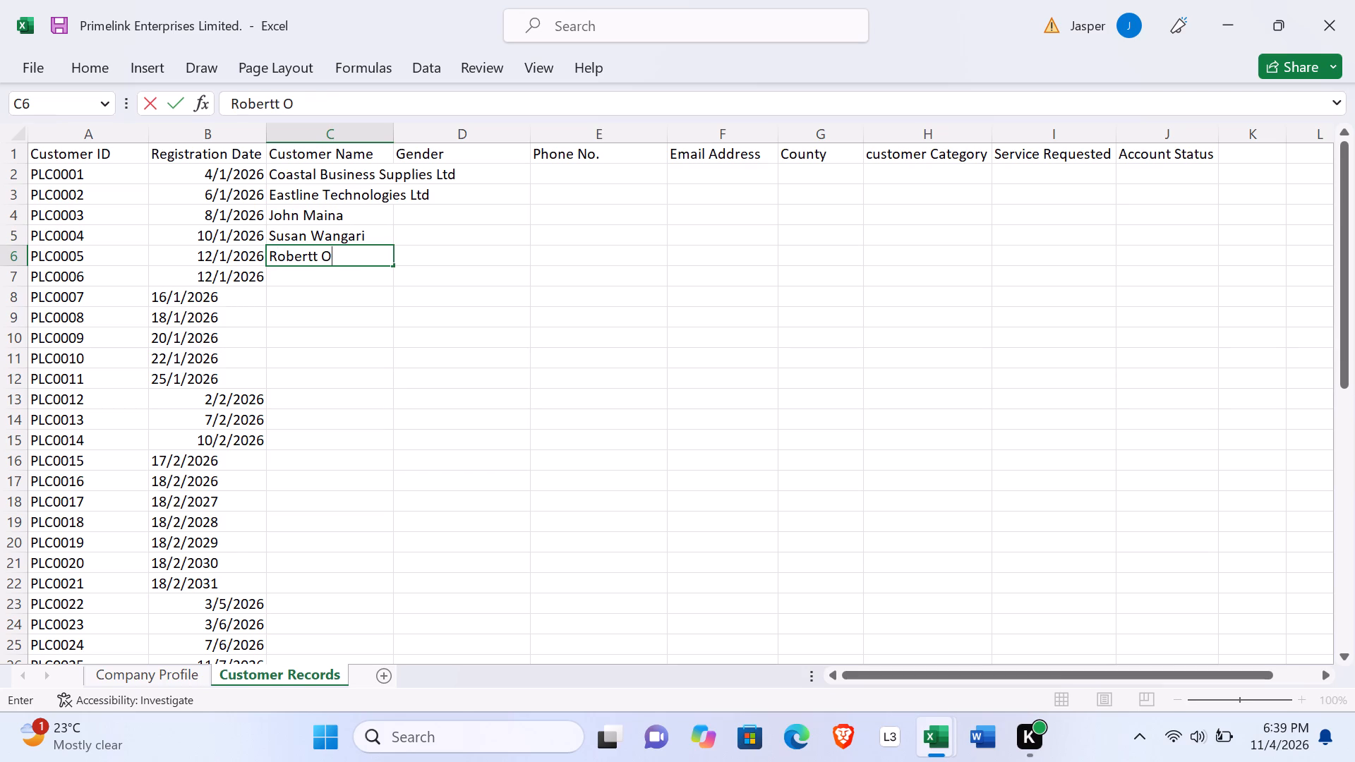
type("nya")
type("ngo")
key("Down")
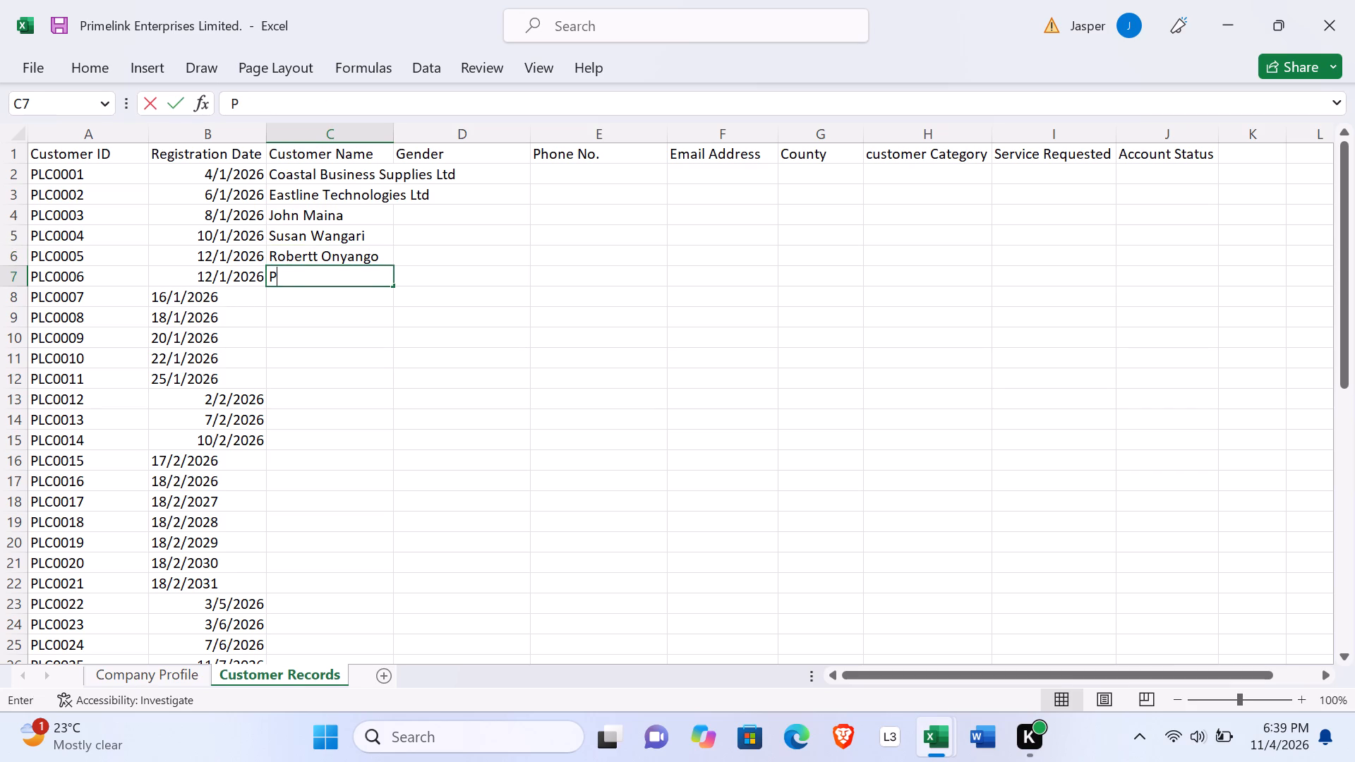
Enter the customer's first name and surname in cell C7 of the Customer Name column for PLC0006.
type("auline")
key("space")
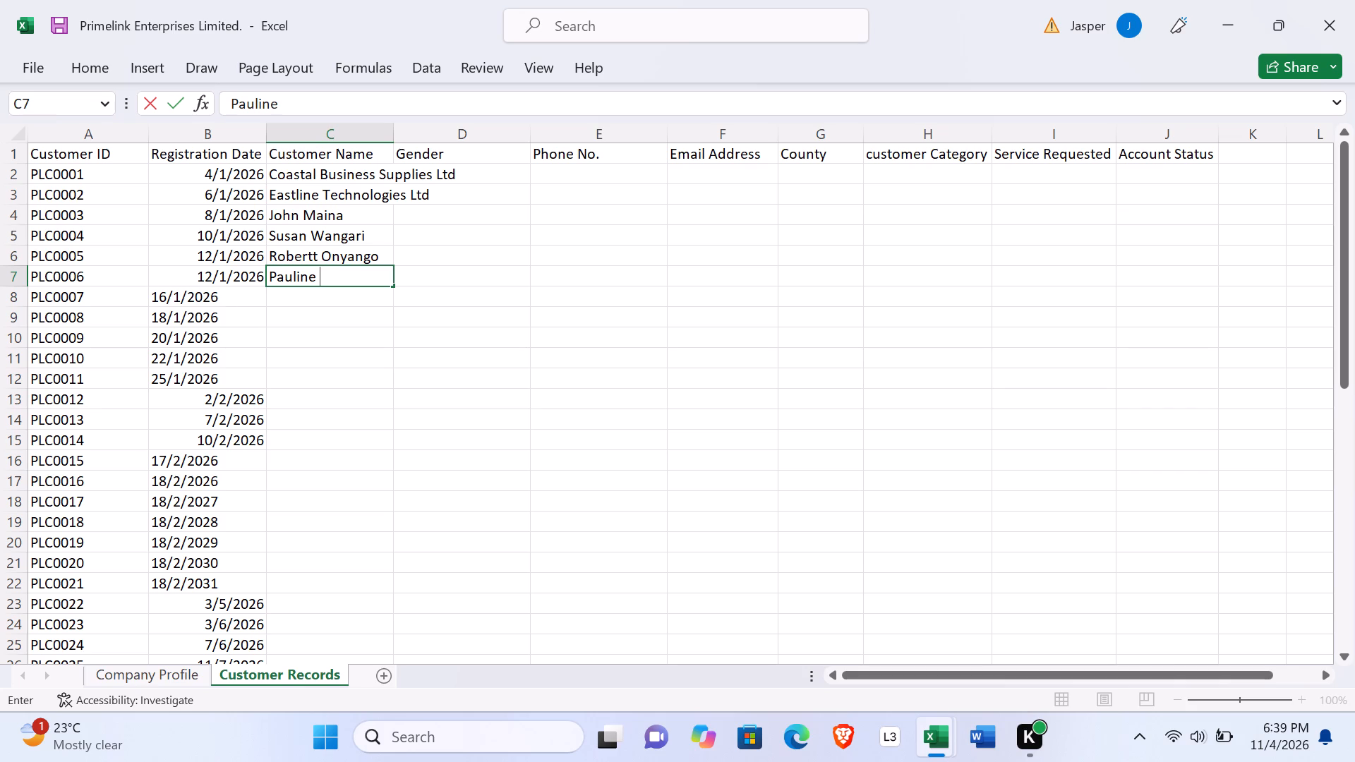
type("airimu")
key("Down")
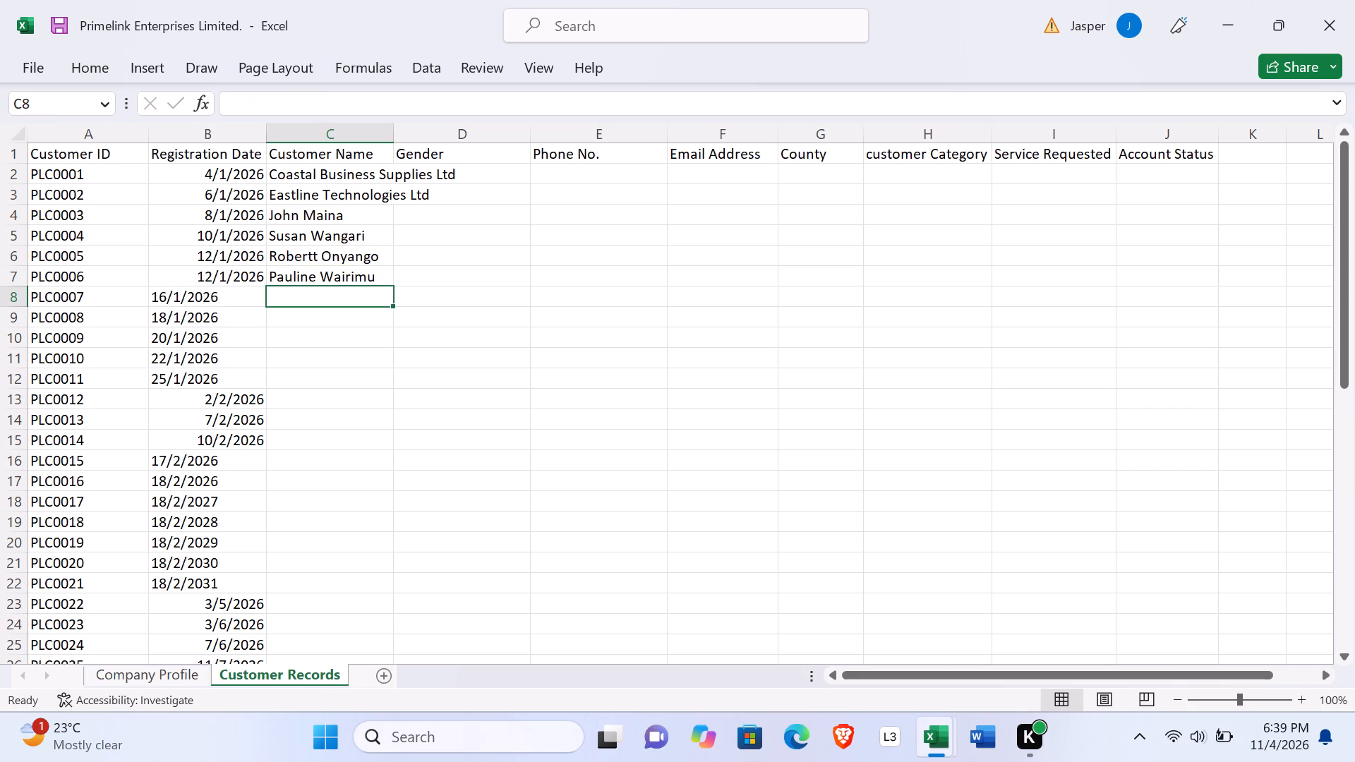
Autofit the width of the Customer Name column to its longest entry.
double_click(395, 137)
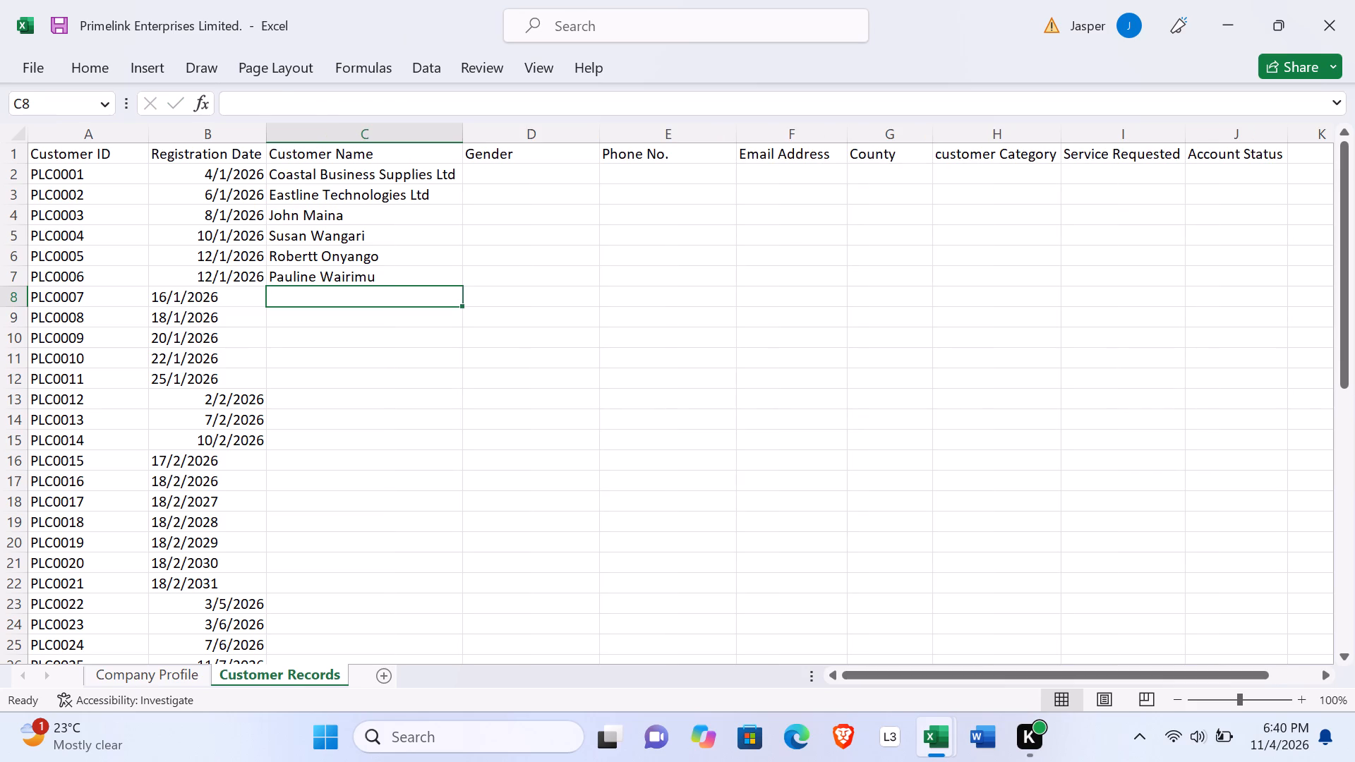
Enter the customer's first name and surname in cell C8 of the Customer Name column for PLC0007.
left_click(302, 297)
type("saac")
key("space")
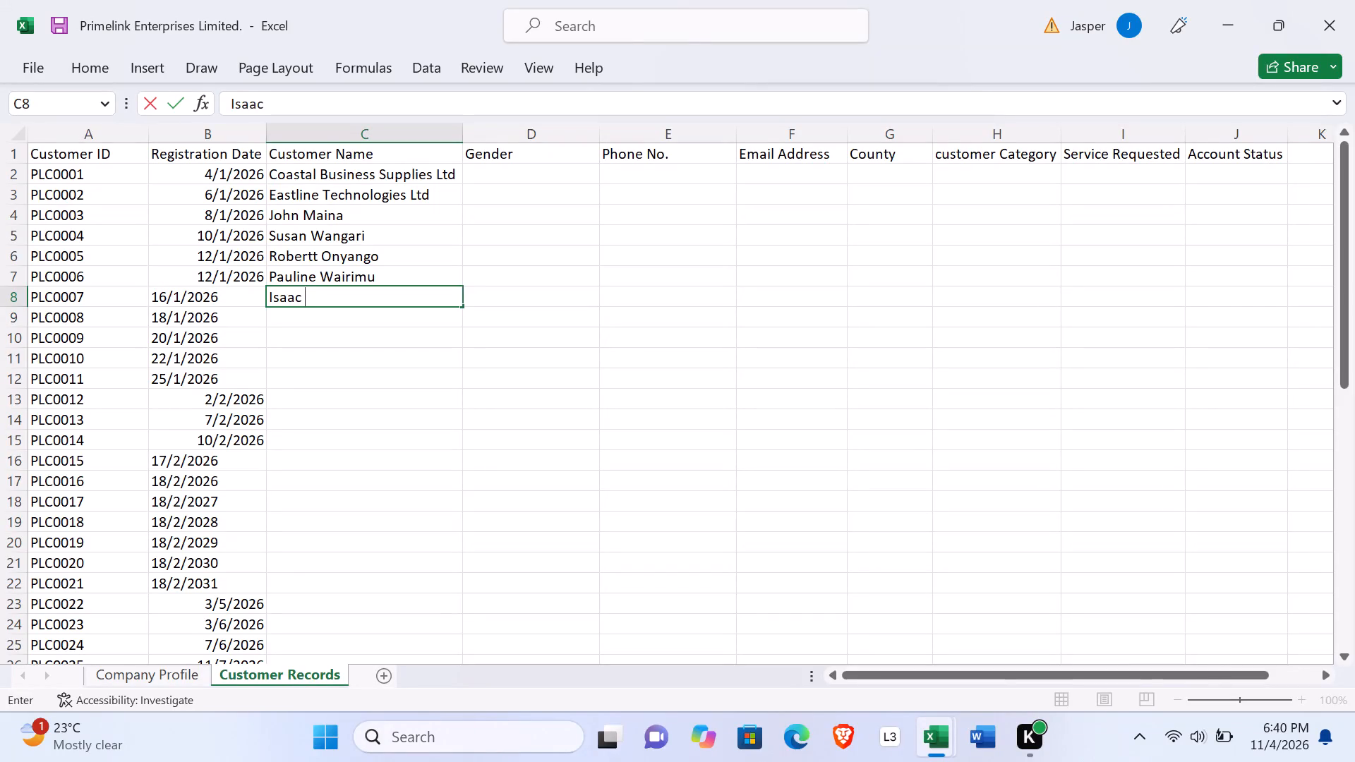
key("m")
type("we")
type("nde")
left_click(341, 309)
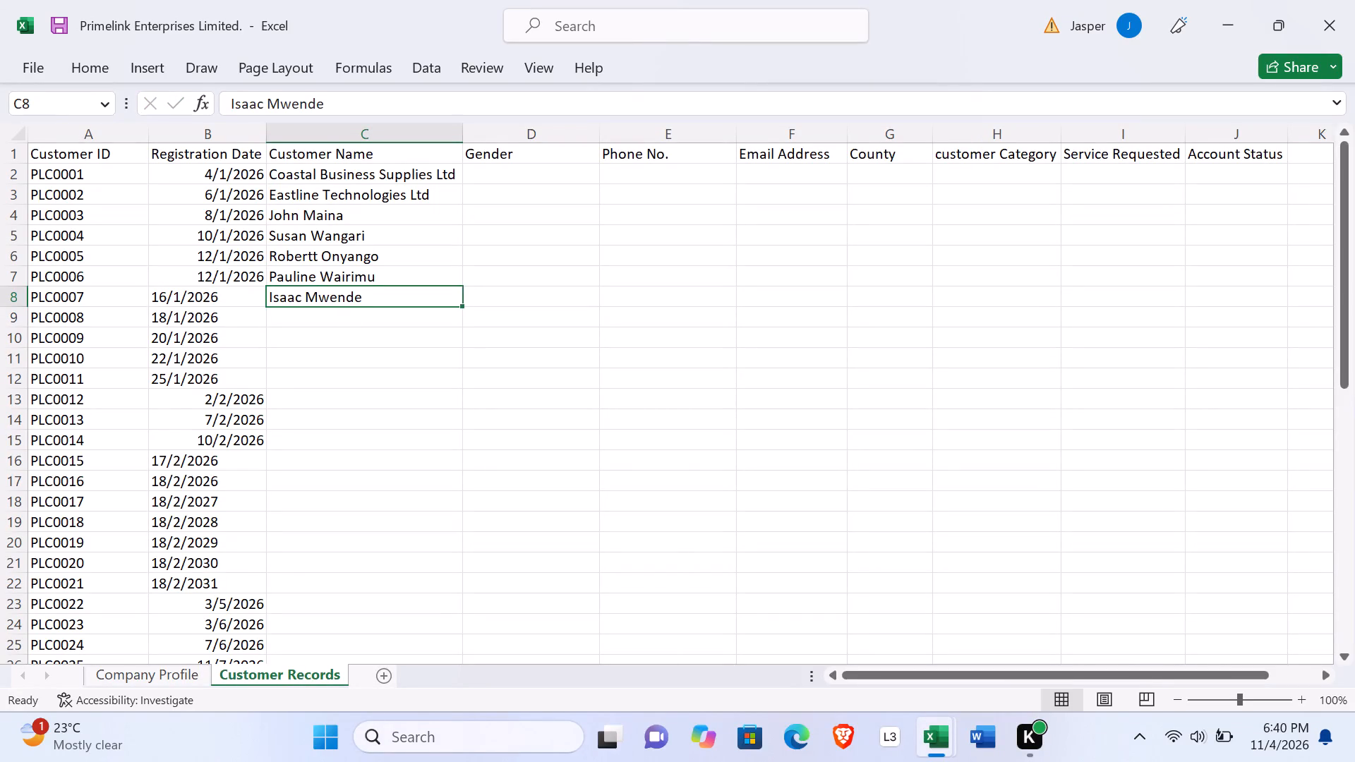
Enter the customer's first name and surname in cell C9 of the Customer Name column for PLC0008.
key("Down")
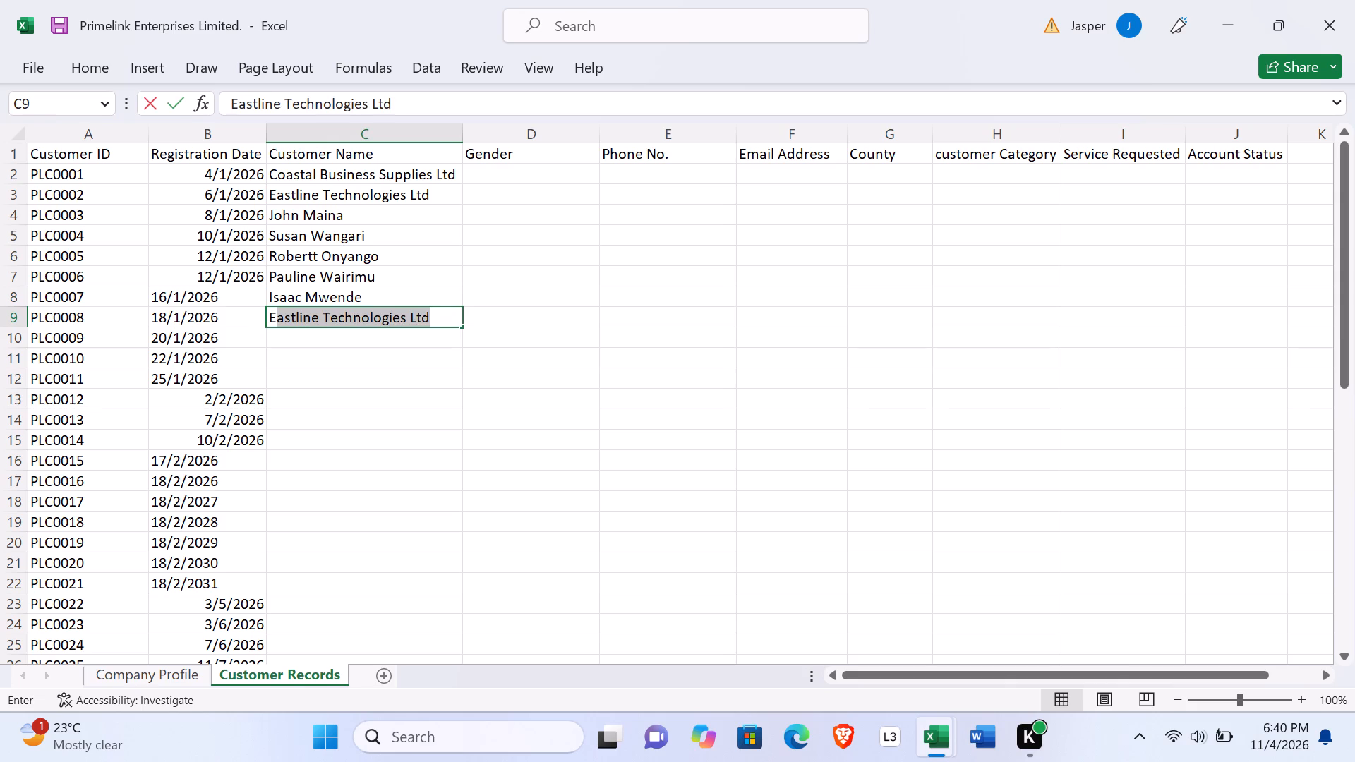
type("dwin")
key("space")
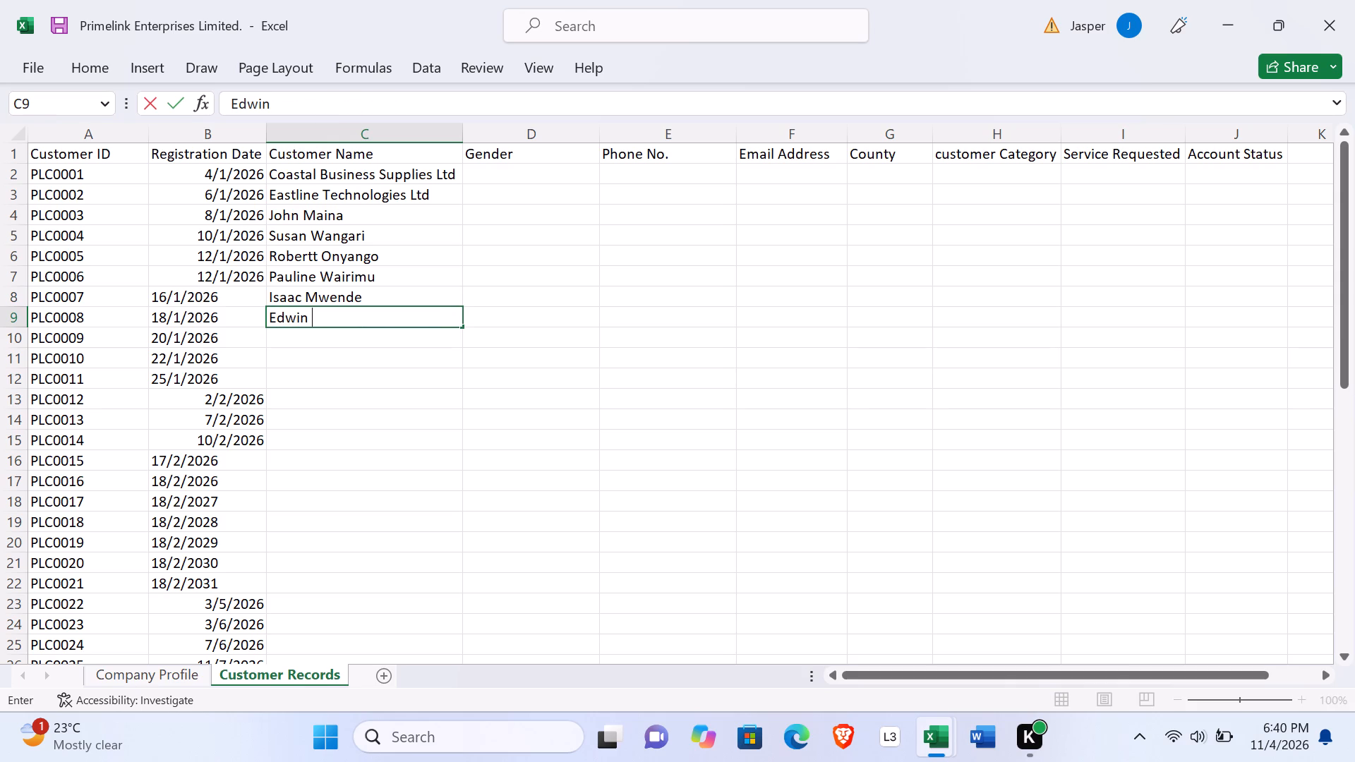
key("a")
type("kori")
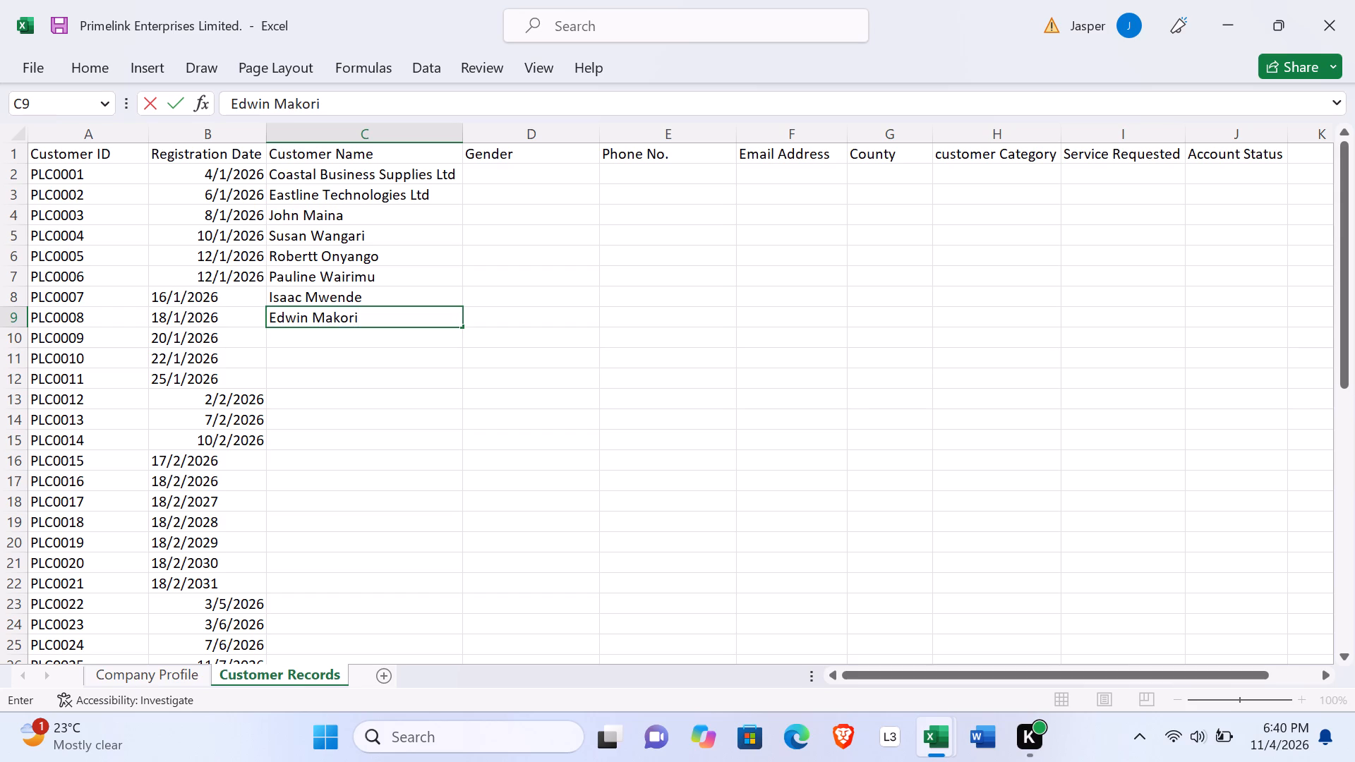
Enter the customer's first name and surname in cell C10 of the Customer Name column for PLC0009.
left_click(346, 341)
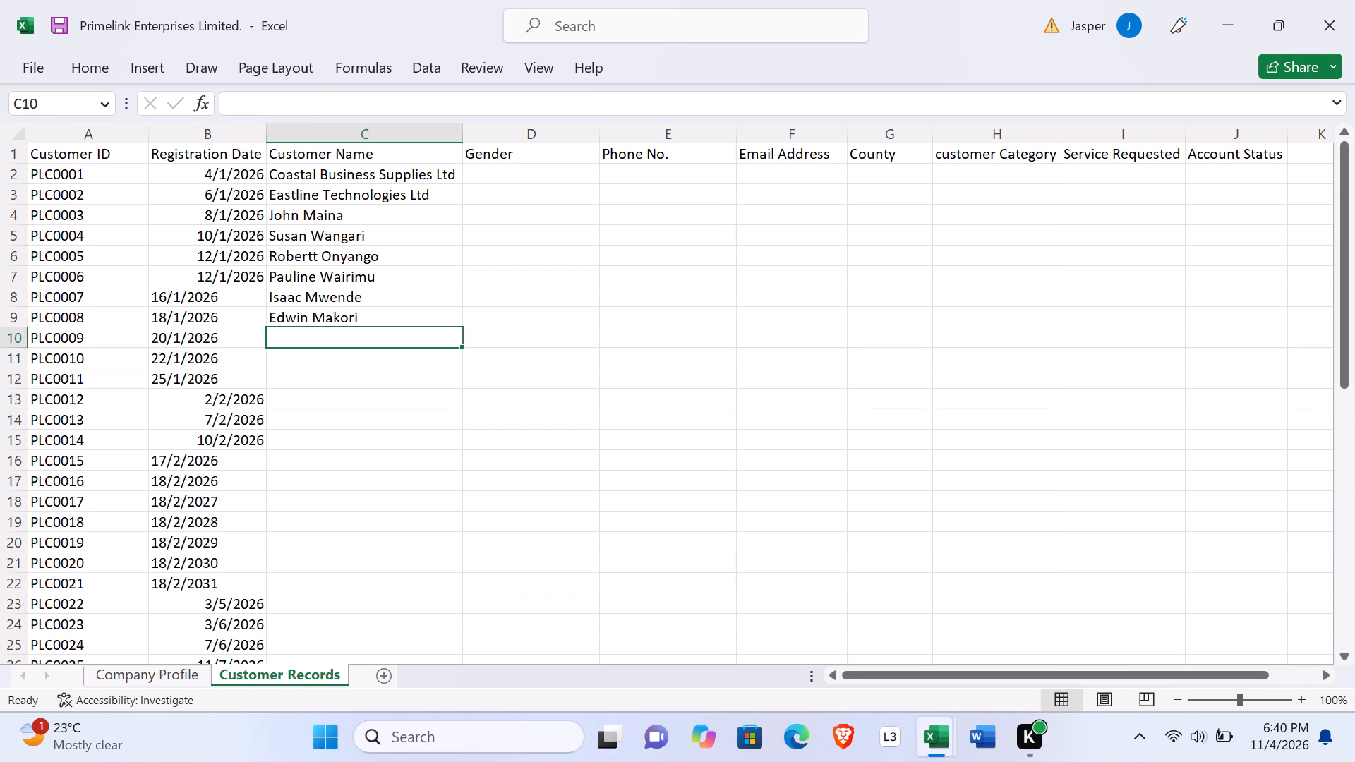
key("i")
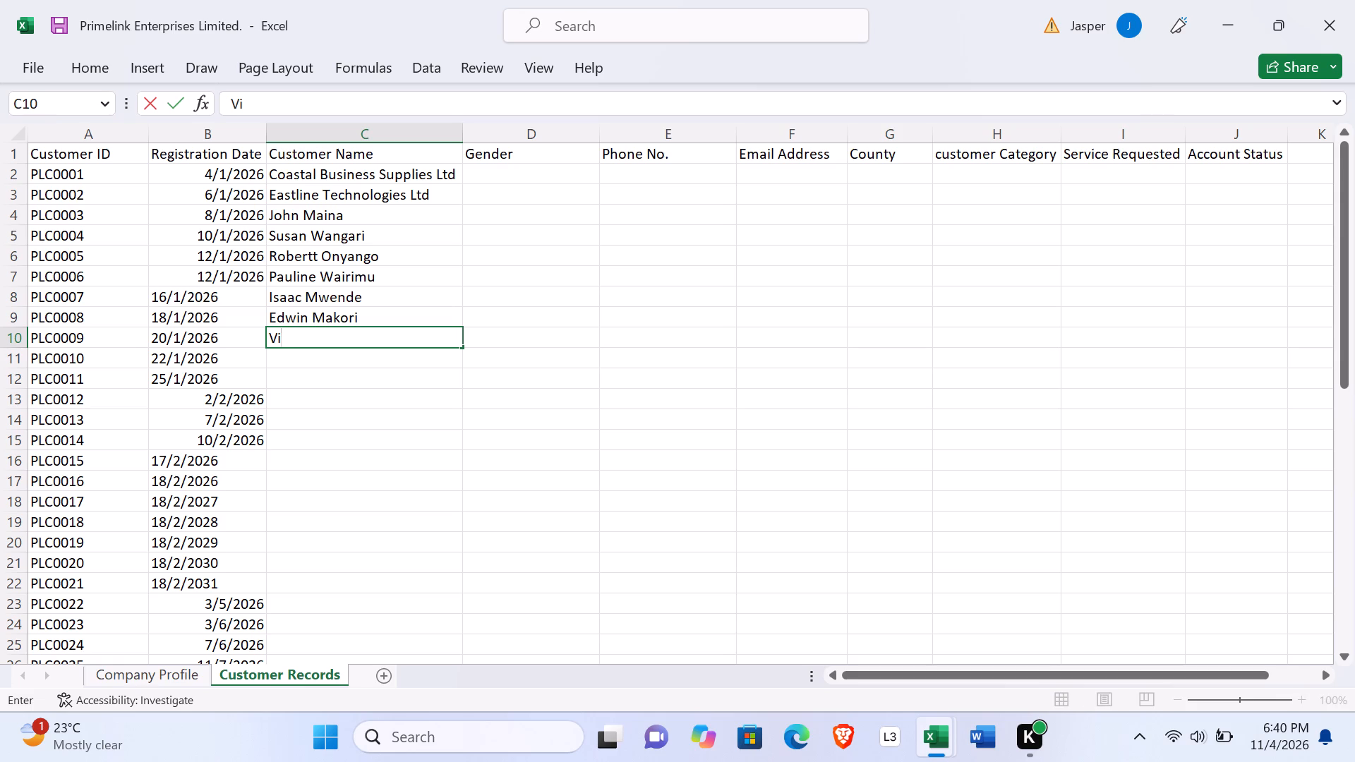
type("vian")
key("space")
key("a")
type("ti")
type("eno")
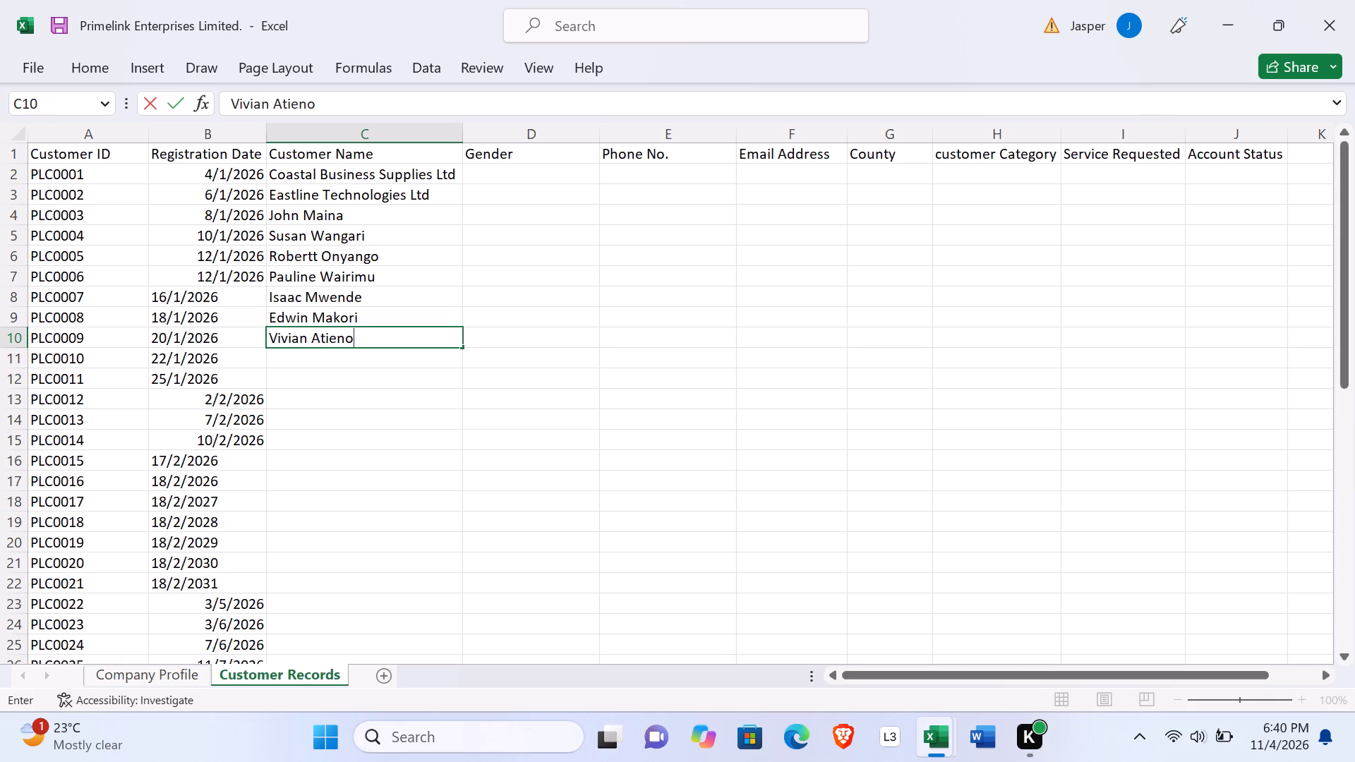
Enter the customer's first name and surname in cell C11 of the Customer Name column for PLC0010.
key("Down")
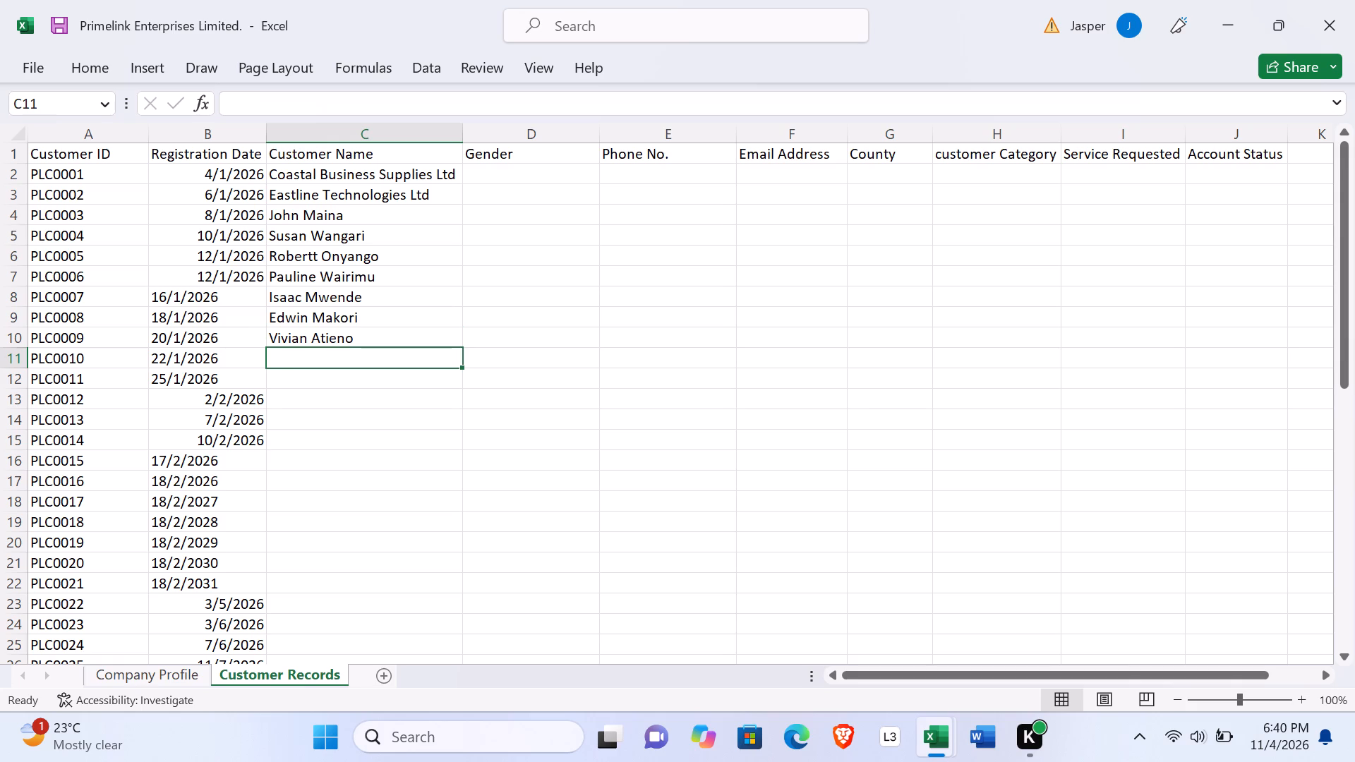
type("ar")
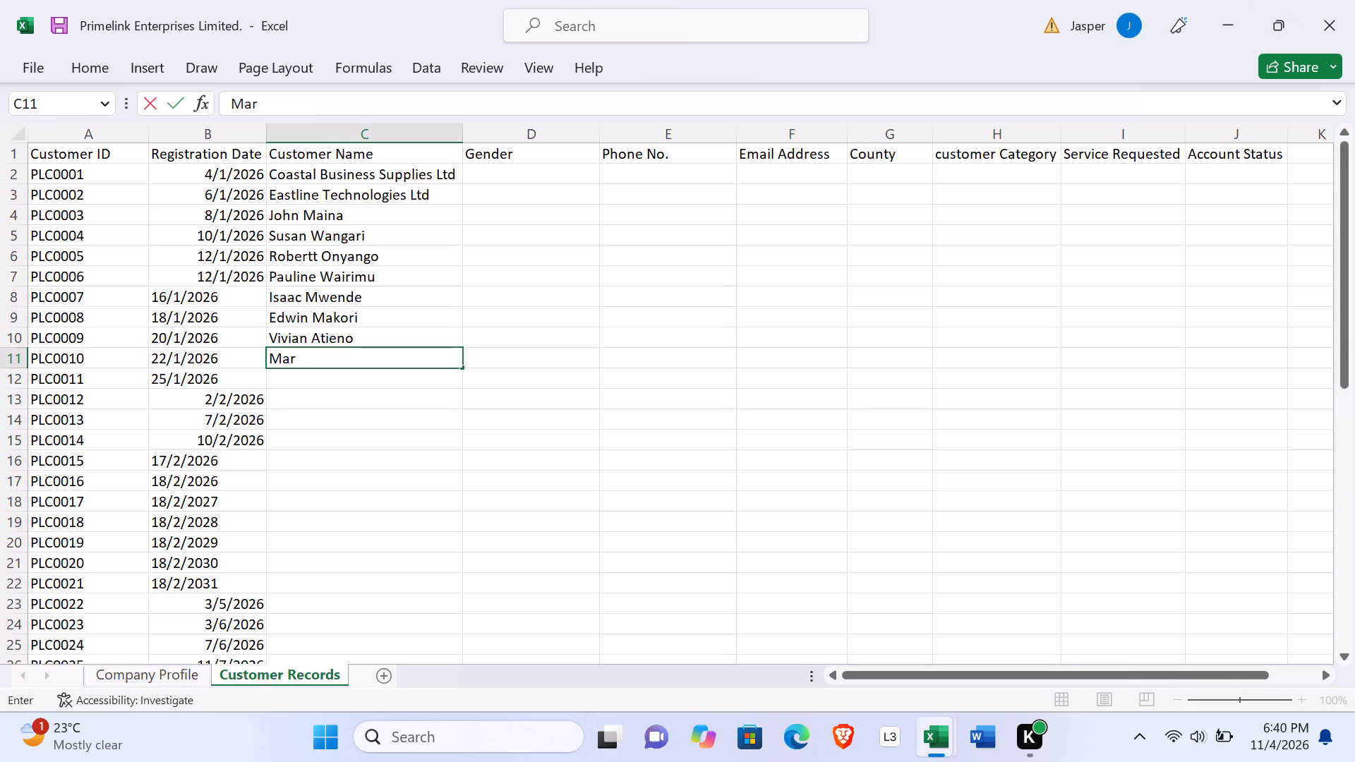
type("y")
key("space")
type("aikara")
Enter the customer's two-part name in cell C12 of the Customer Name column for PLC0011.
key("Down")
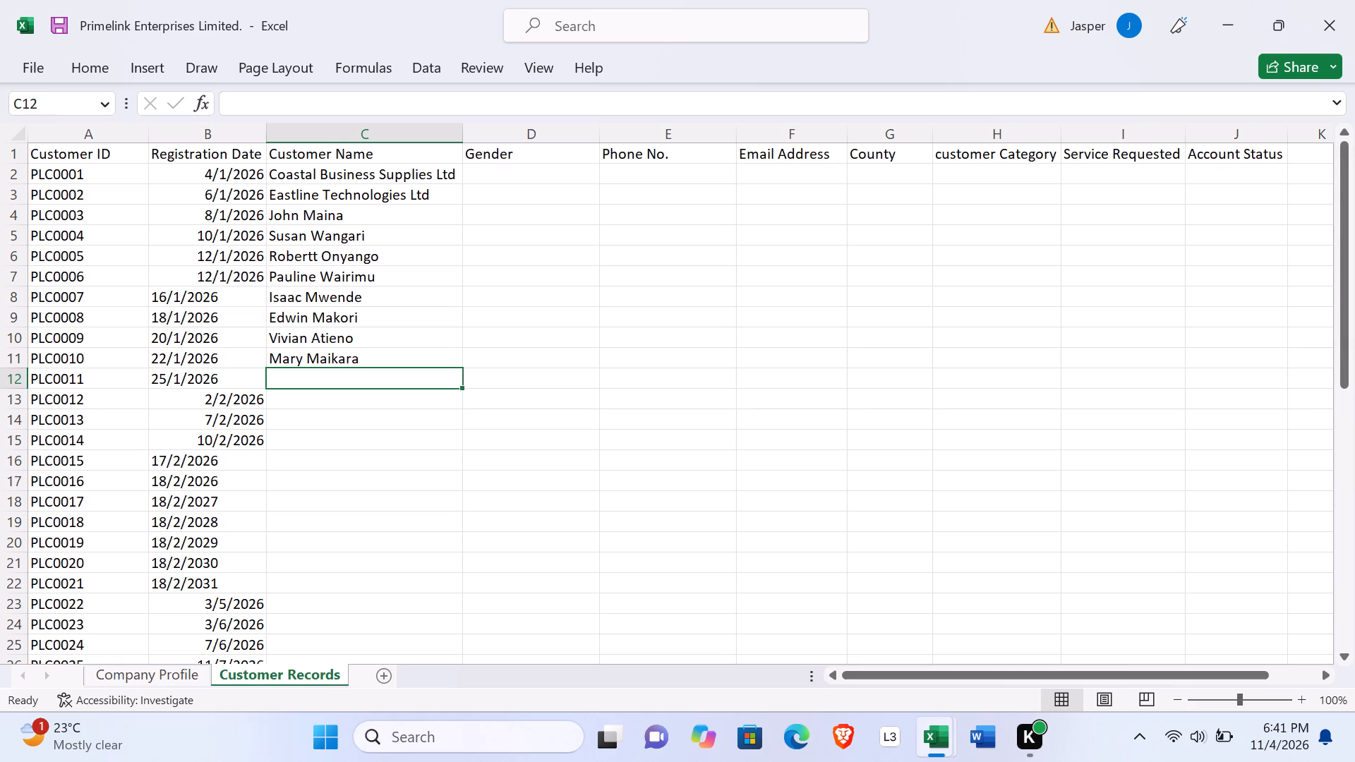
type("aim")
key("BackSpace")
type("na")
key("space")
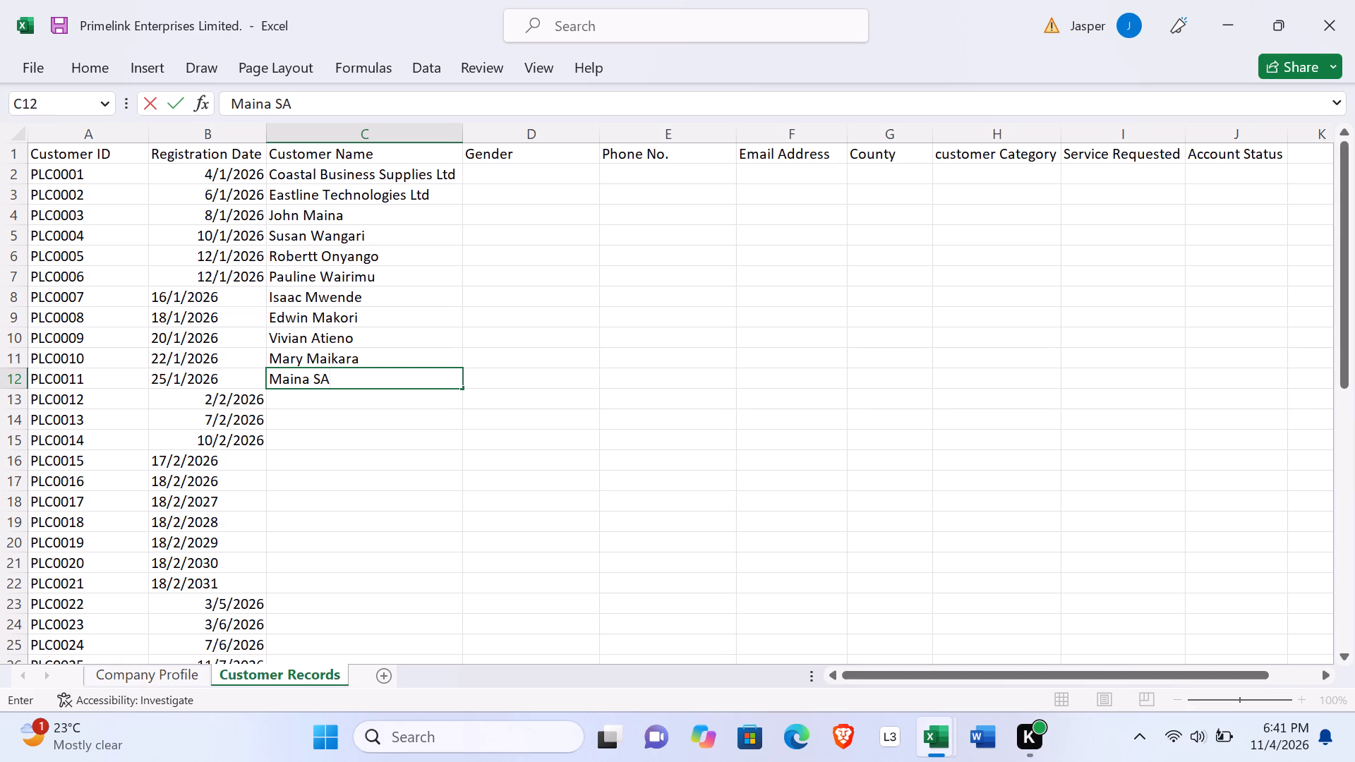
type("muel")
Enter the customer's first name and surname in cell C13 of the Customer Name column for PLC0012.
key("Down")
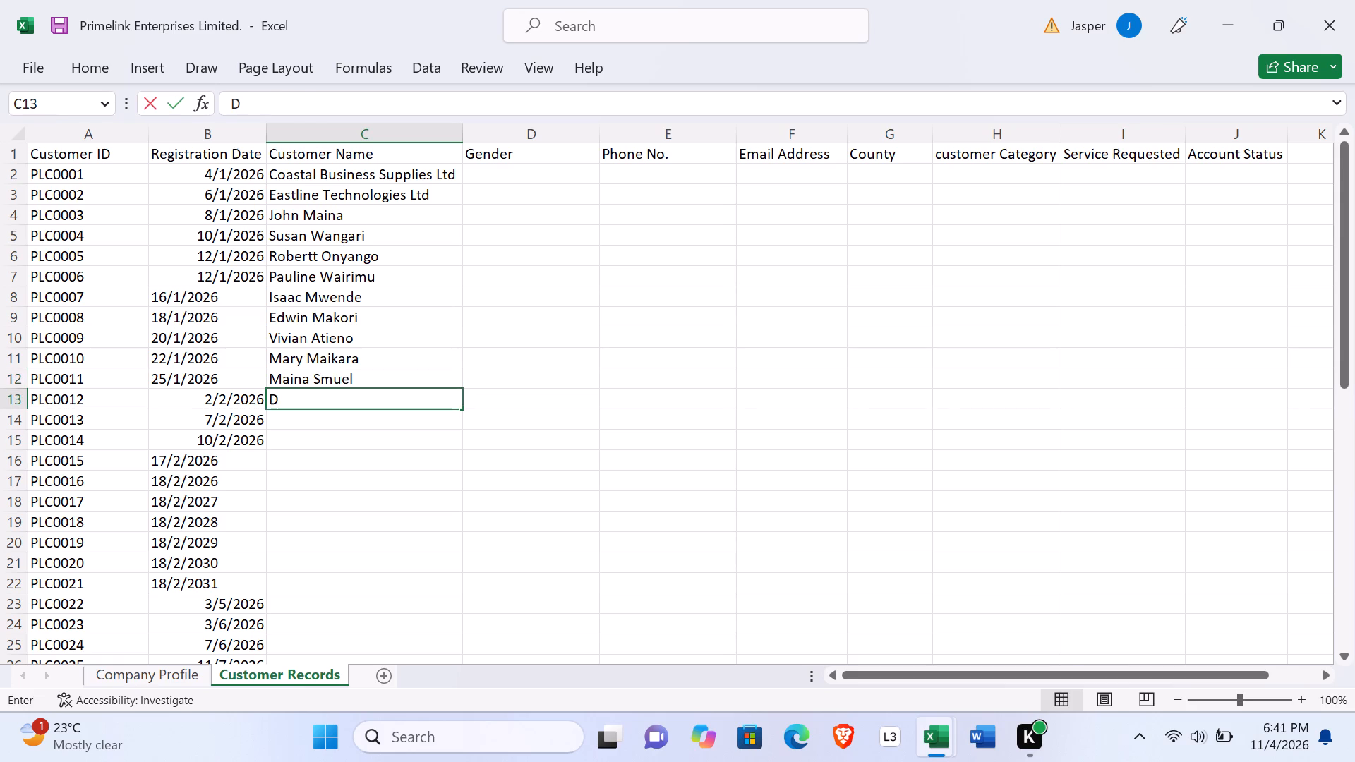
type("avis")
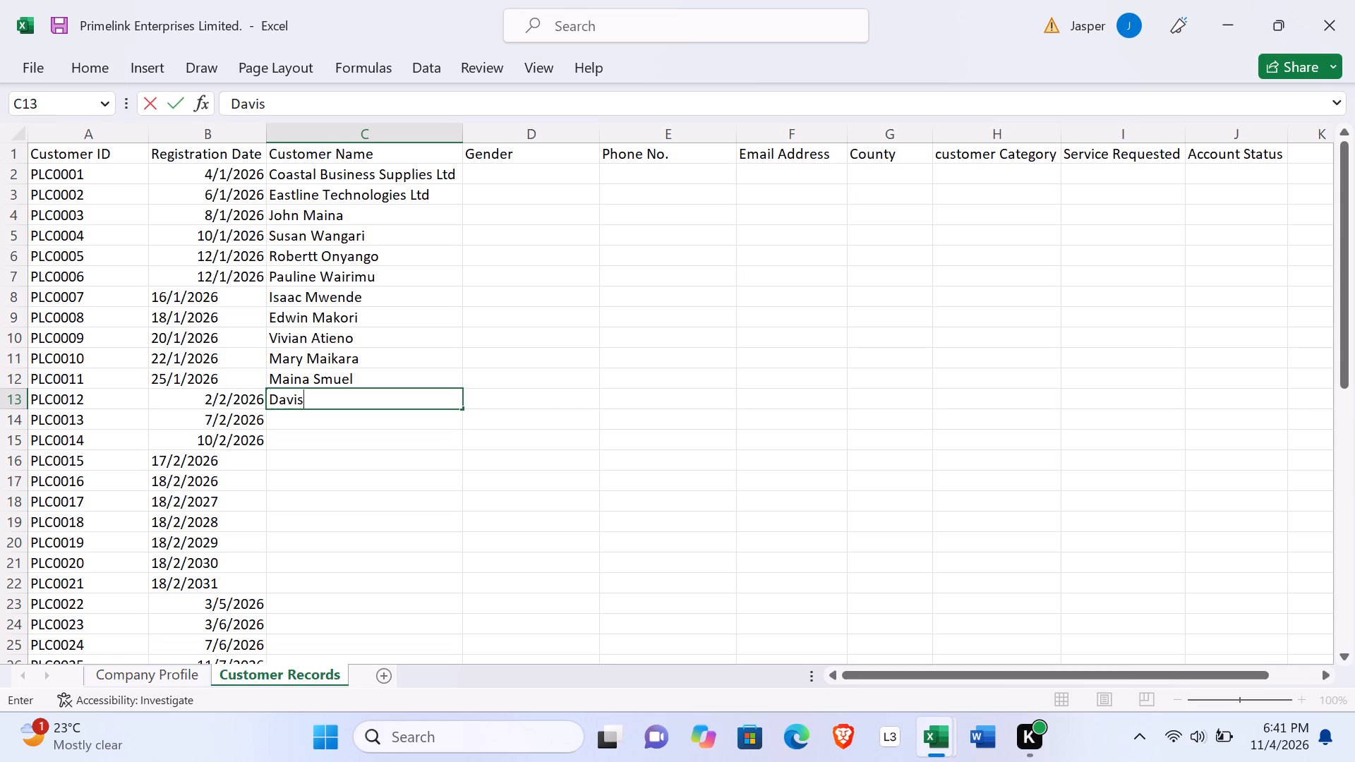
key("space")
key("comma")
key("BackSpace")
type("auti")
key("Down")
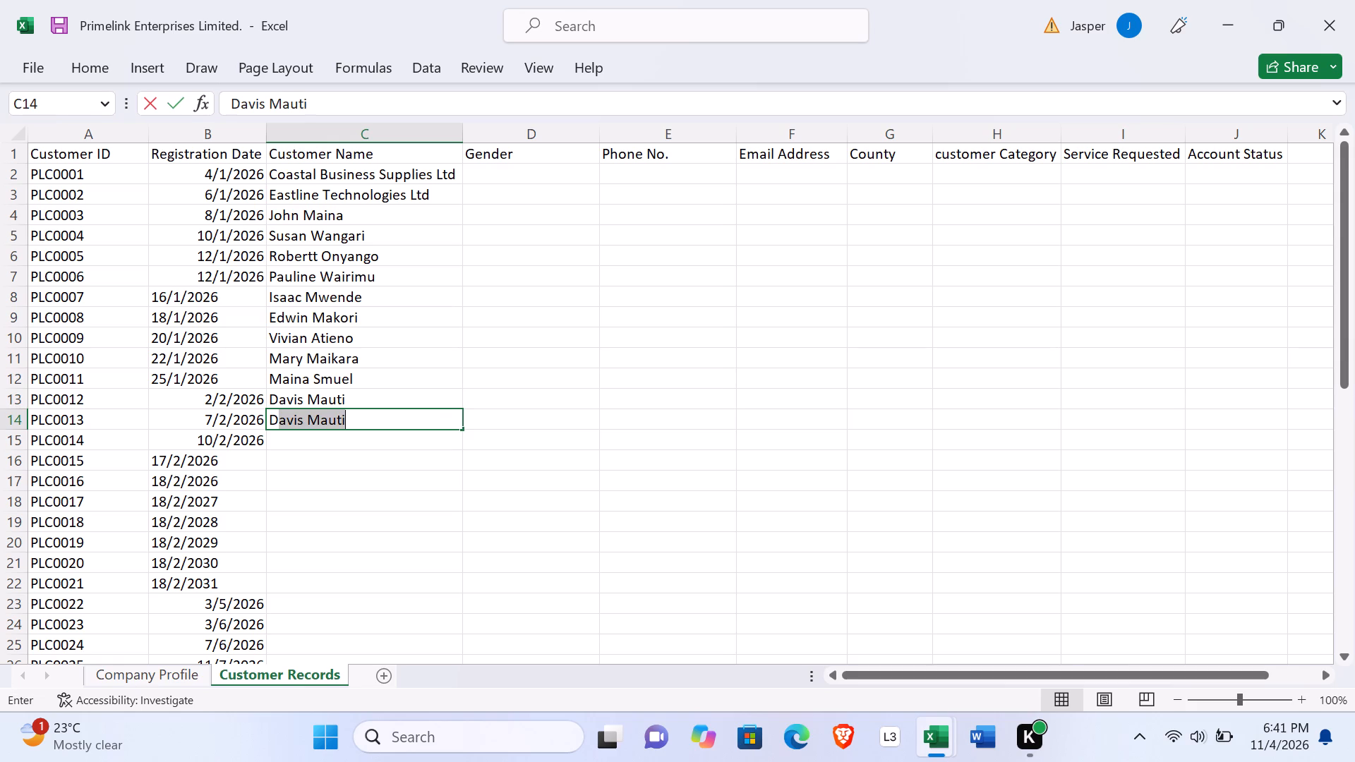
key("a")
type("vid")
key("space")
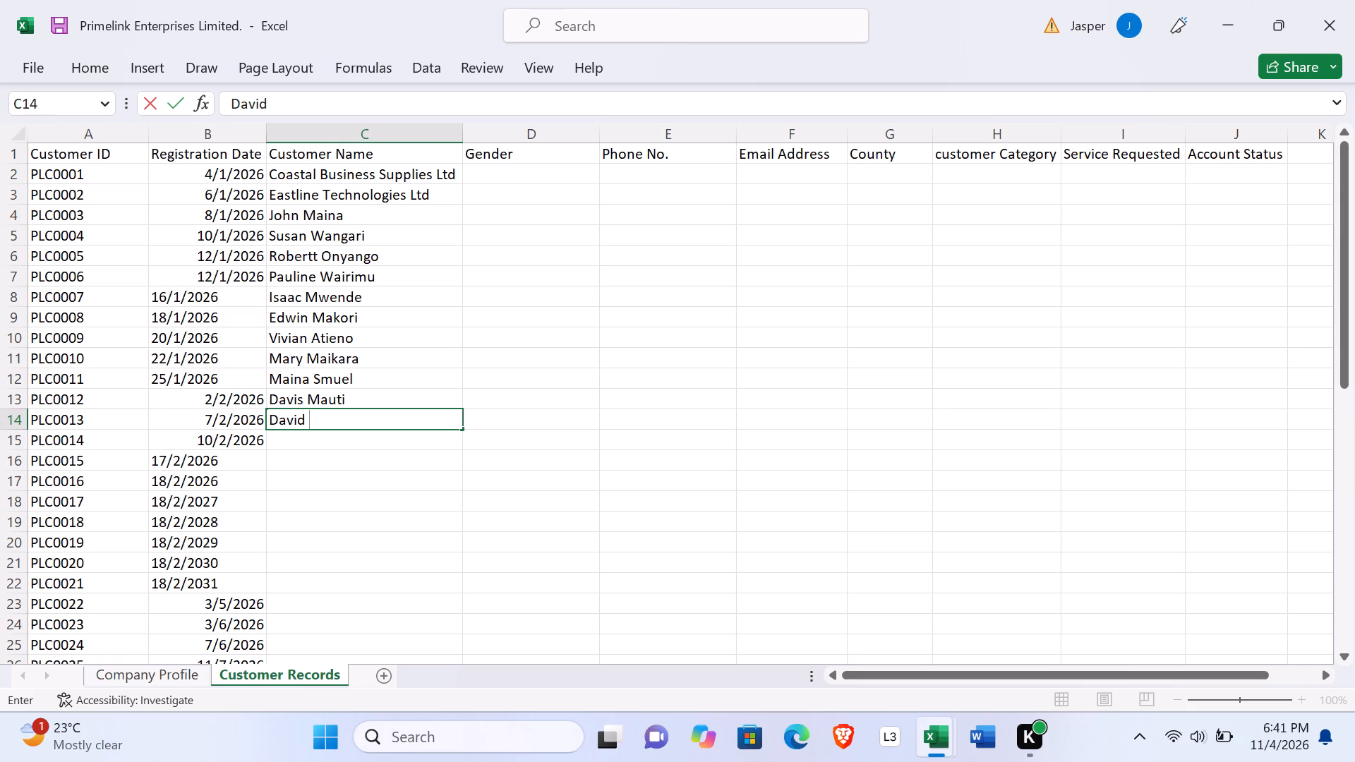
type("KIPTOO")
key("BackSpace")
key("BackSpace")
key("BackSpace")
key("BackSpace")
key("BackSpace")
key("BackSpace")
Enter the customer's first name and surname in cell C15 of the Customer Name column for PLC0014.
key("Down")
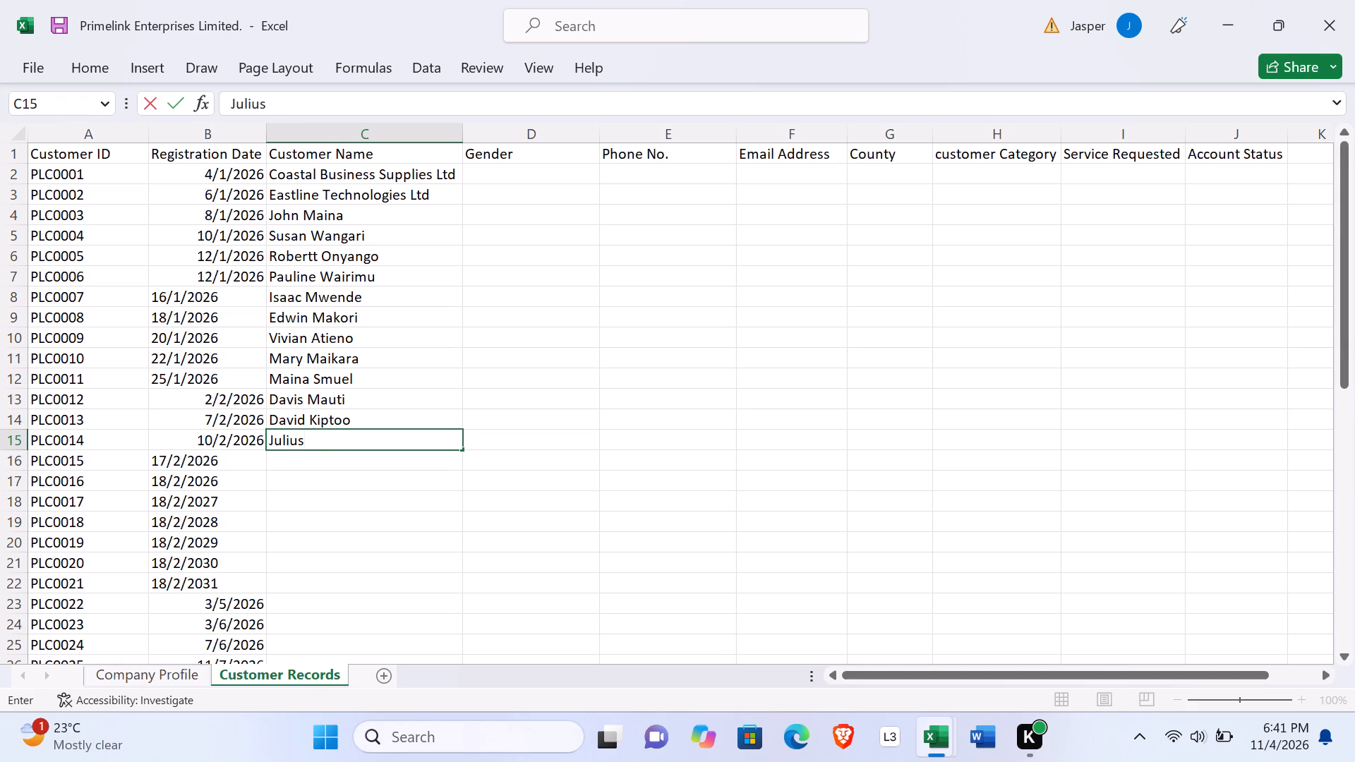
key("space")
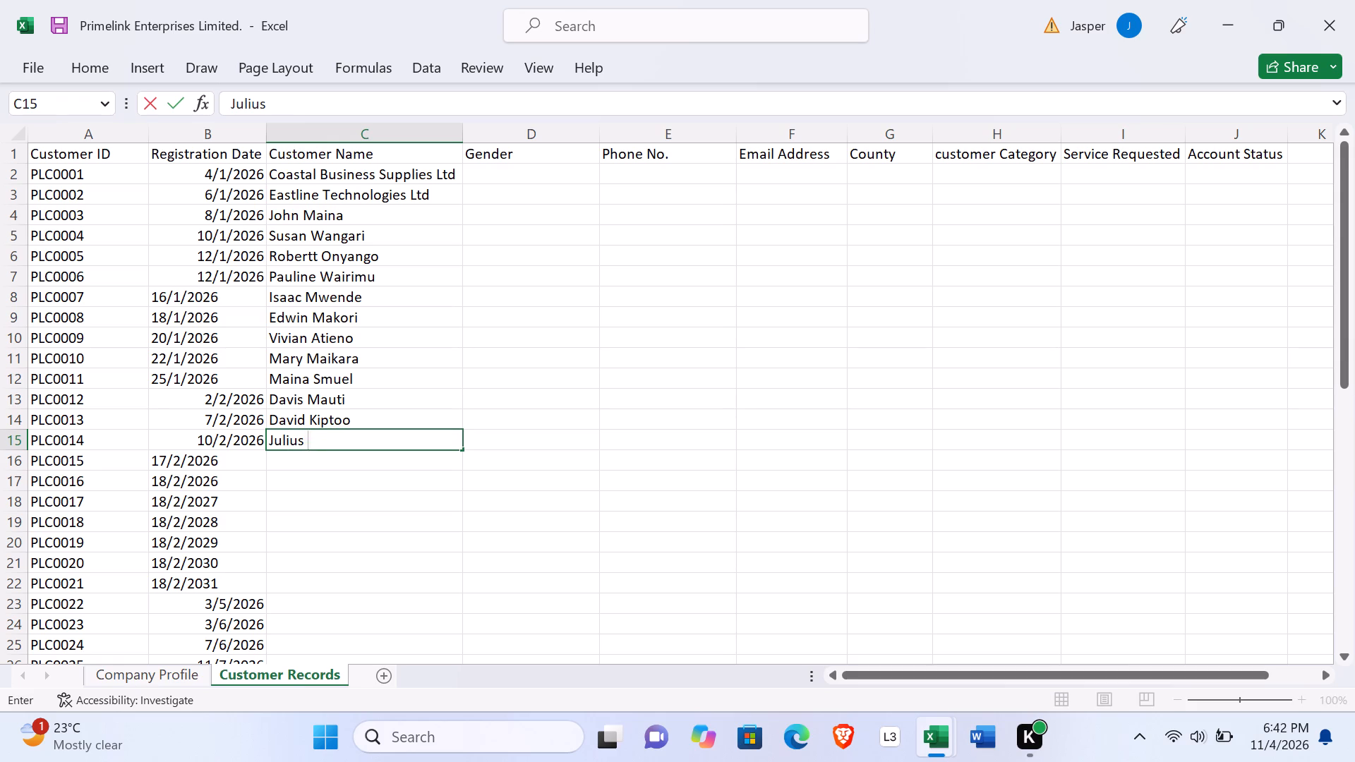
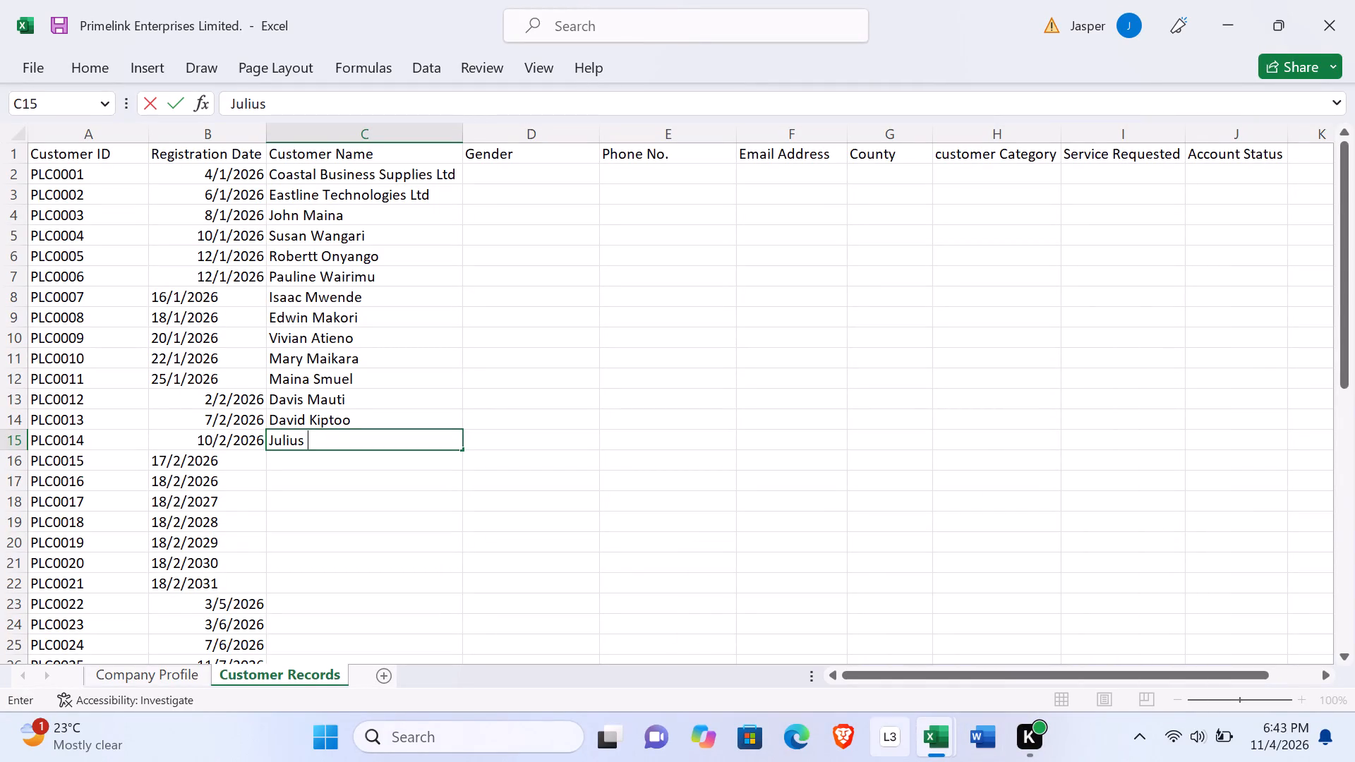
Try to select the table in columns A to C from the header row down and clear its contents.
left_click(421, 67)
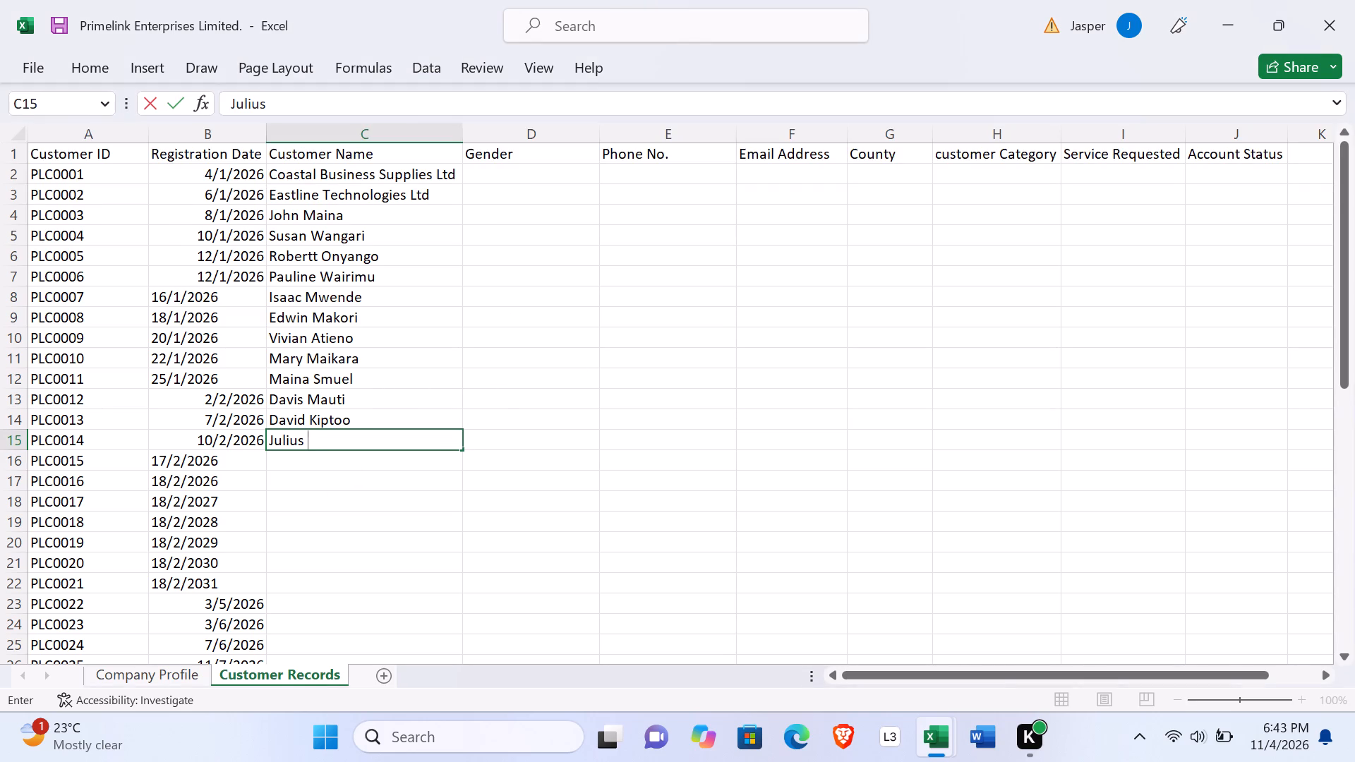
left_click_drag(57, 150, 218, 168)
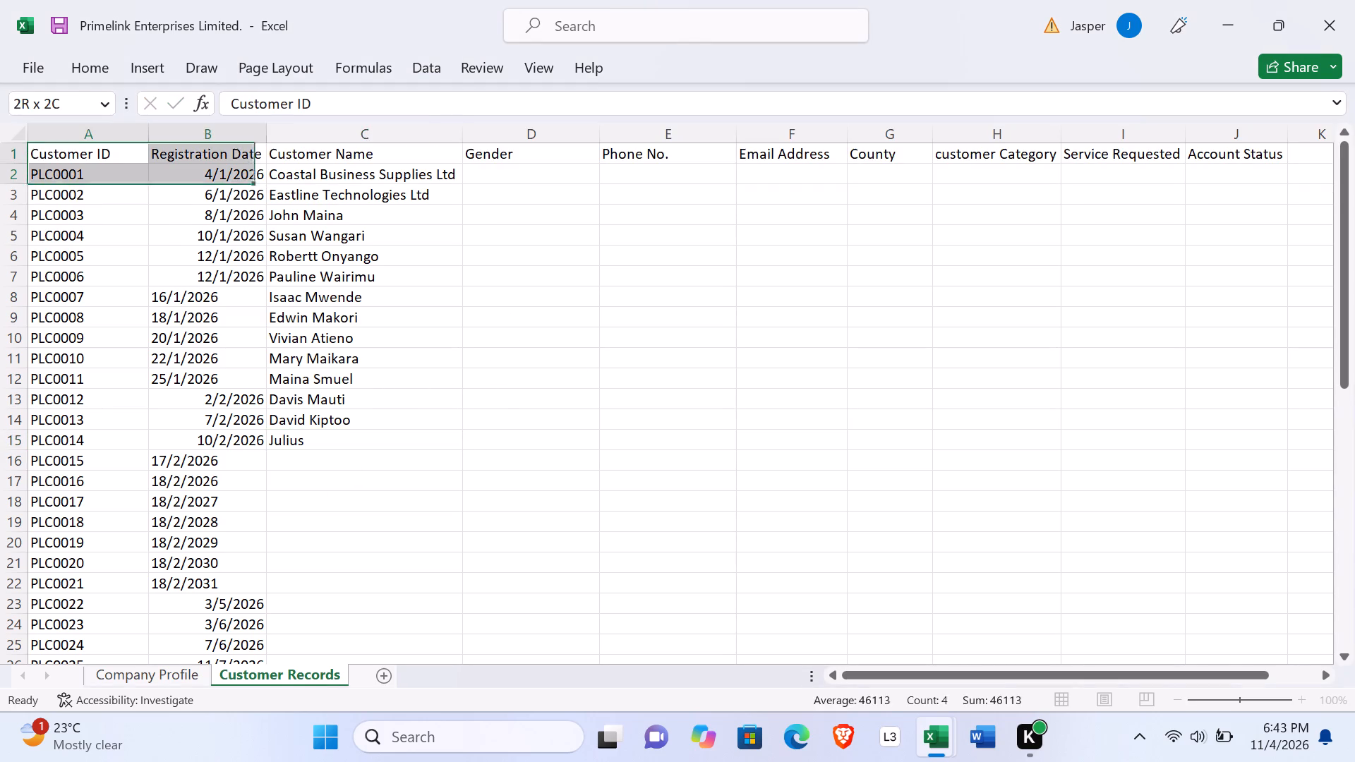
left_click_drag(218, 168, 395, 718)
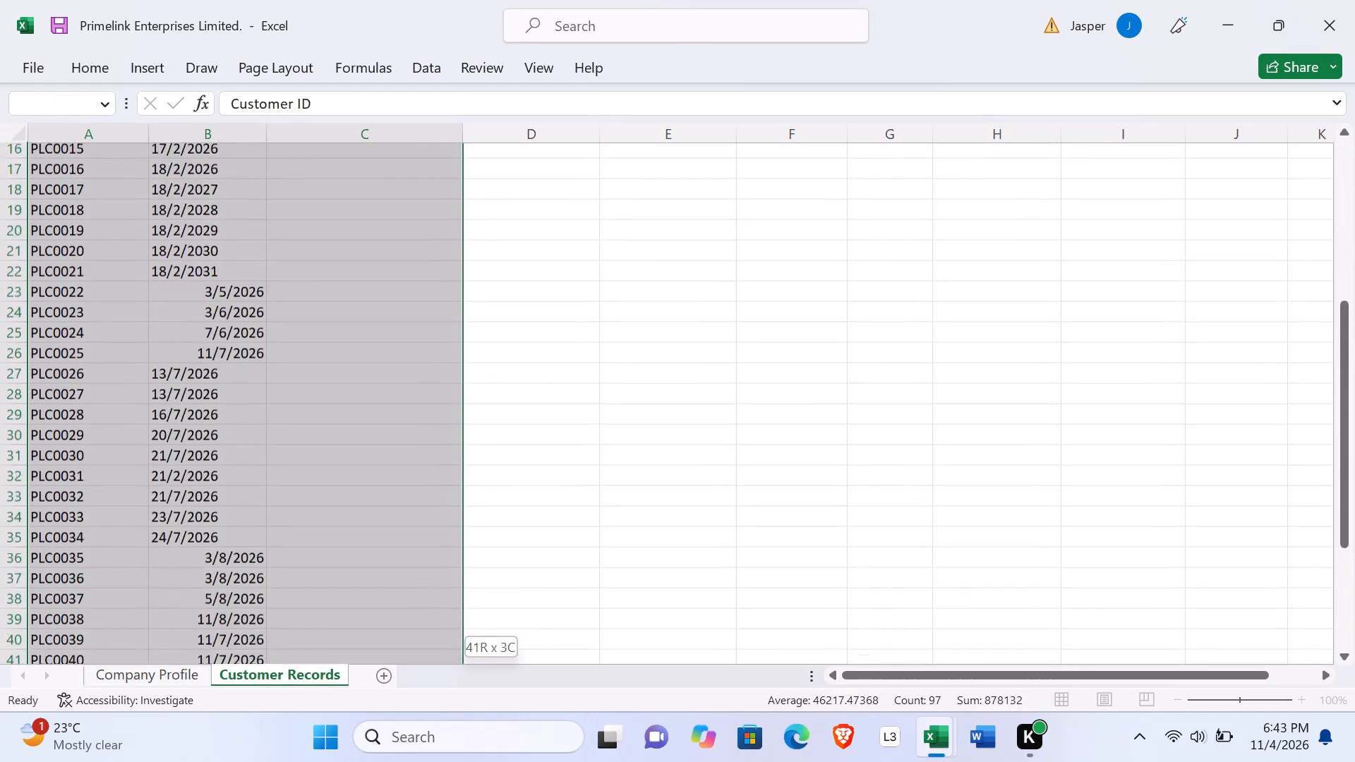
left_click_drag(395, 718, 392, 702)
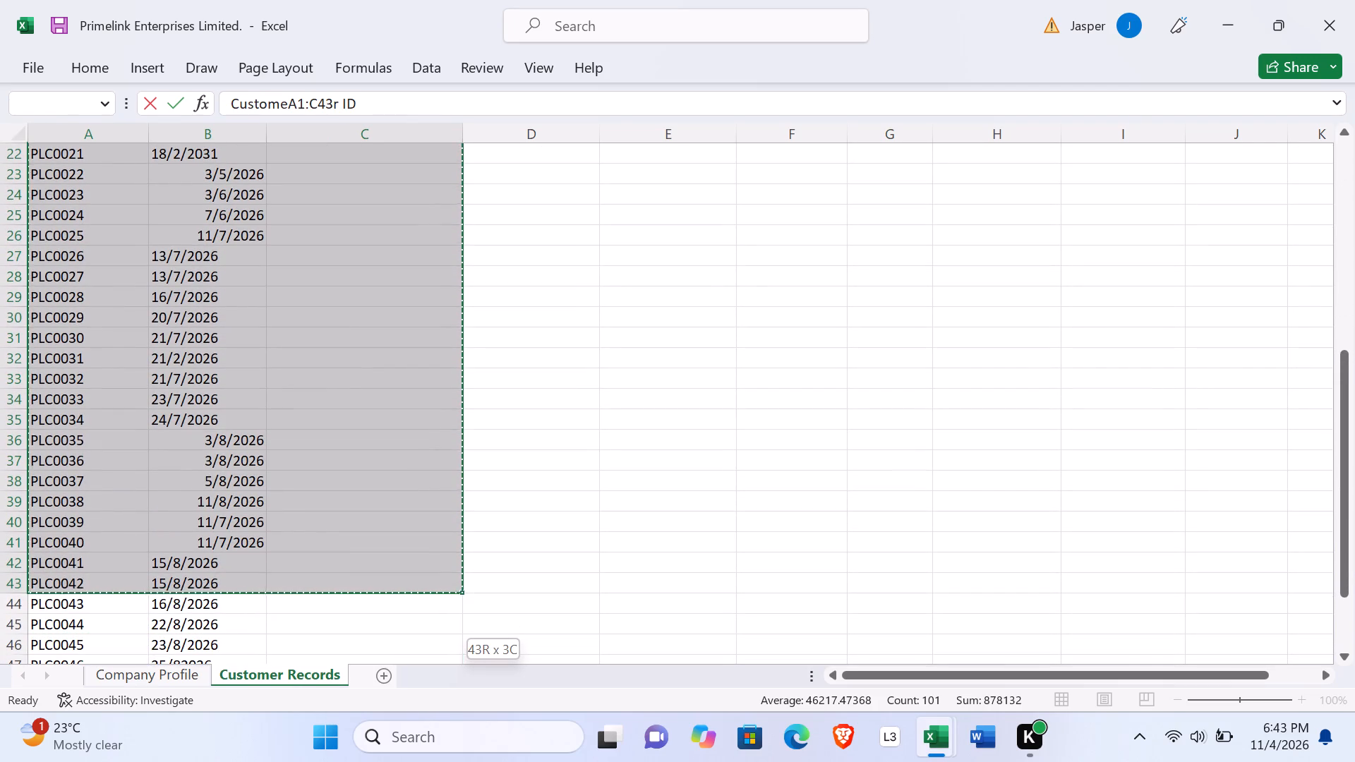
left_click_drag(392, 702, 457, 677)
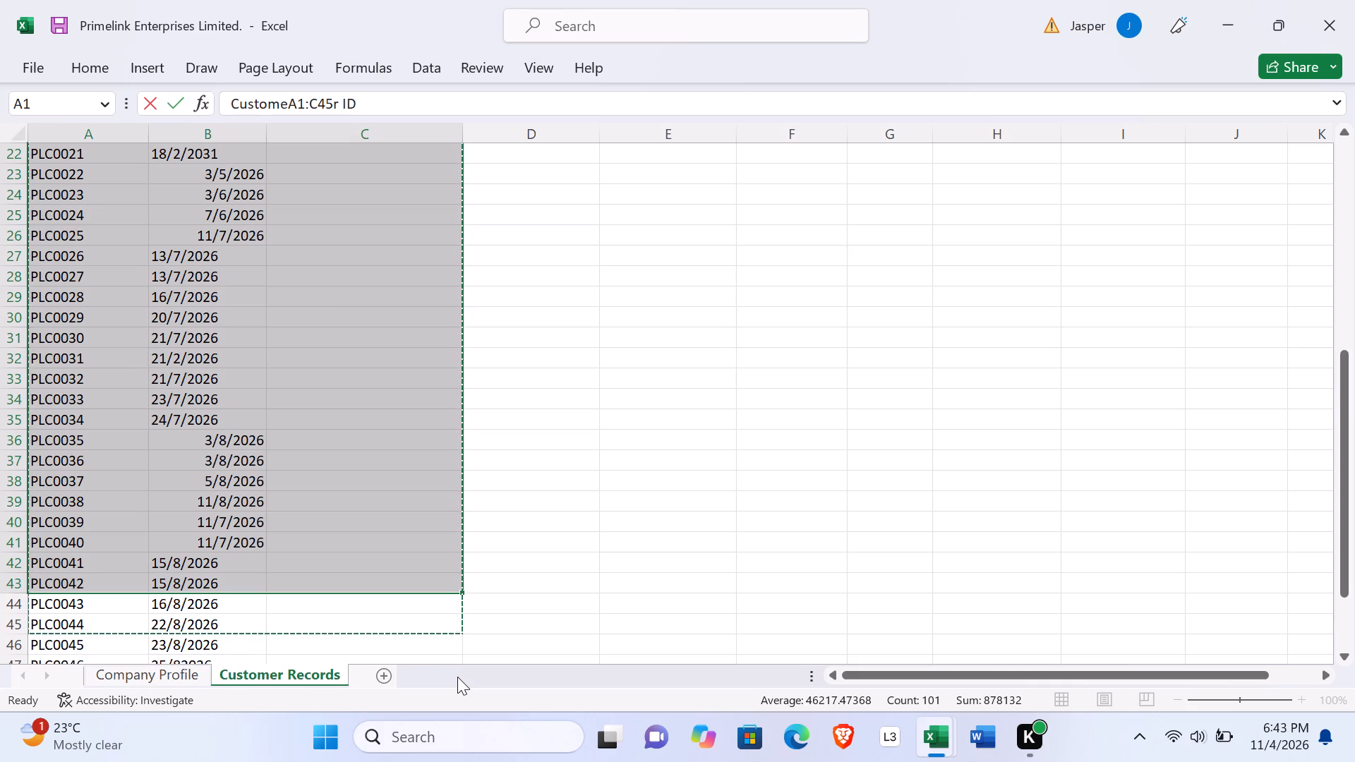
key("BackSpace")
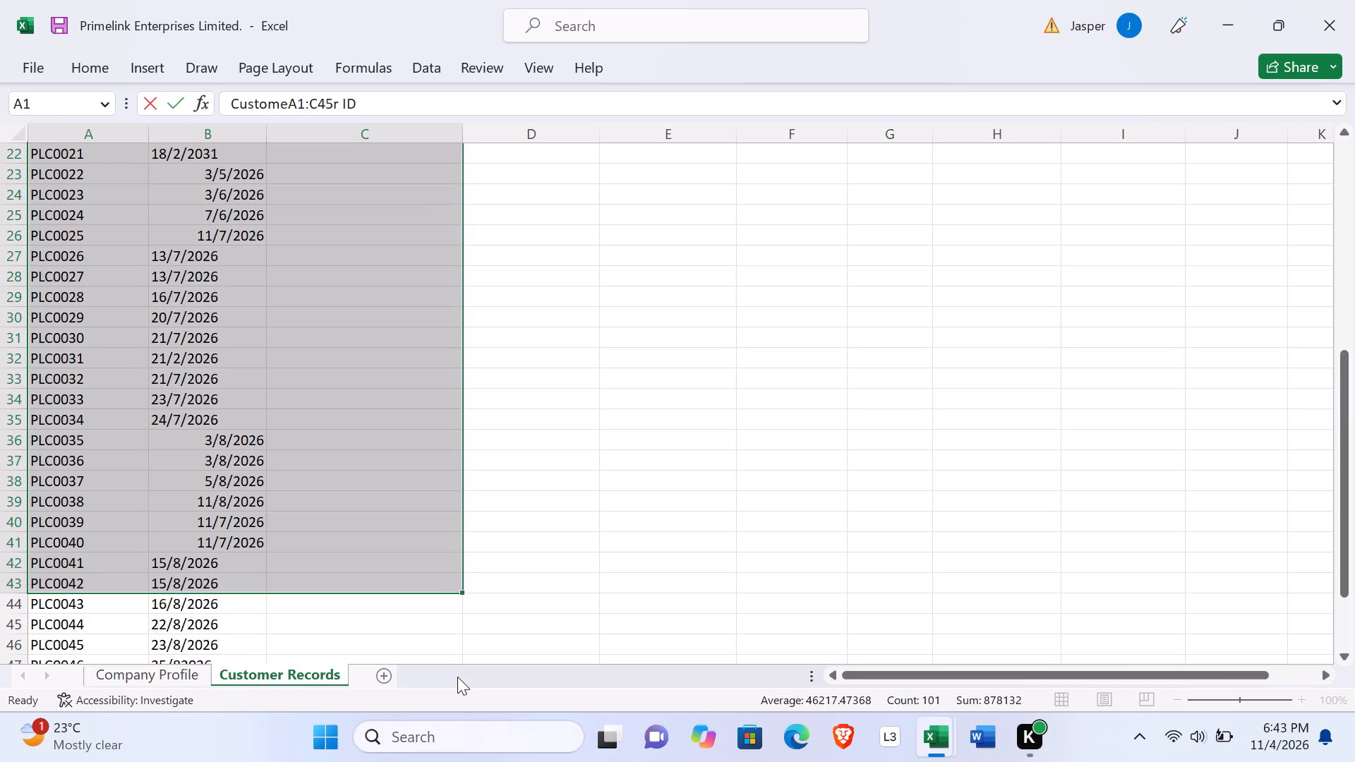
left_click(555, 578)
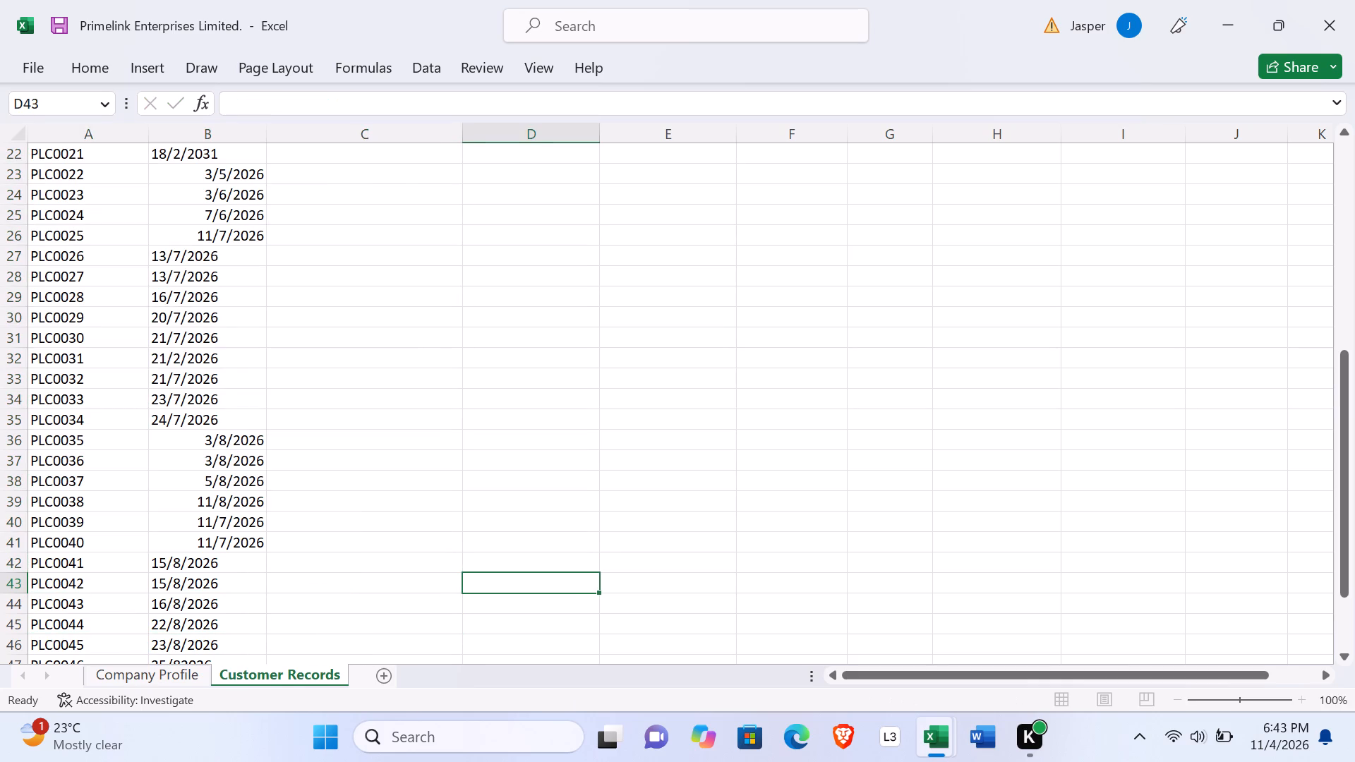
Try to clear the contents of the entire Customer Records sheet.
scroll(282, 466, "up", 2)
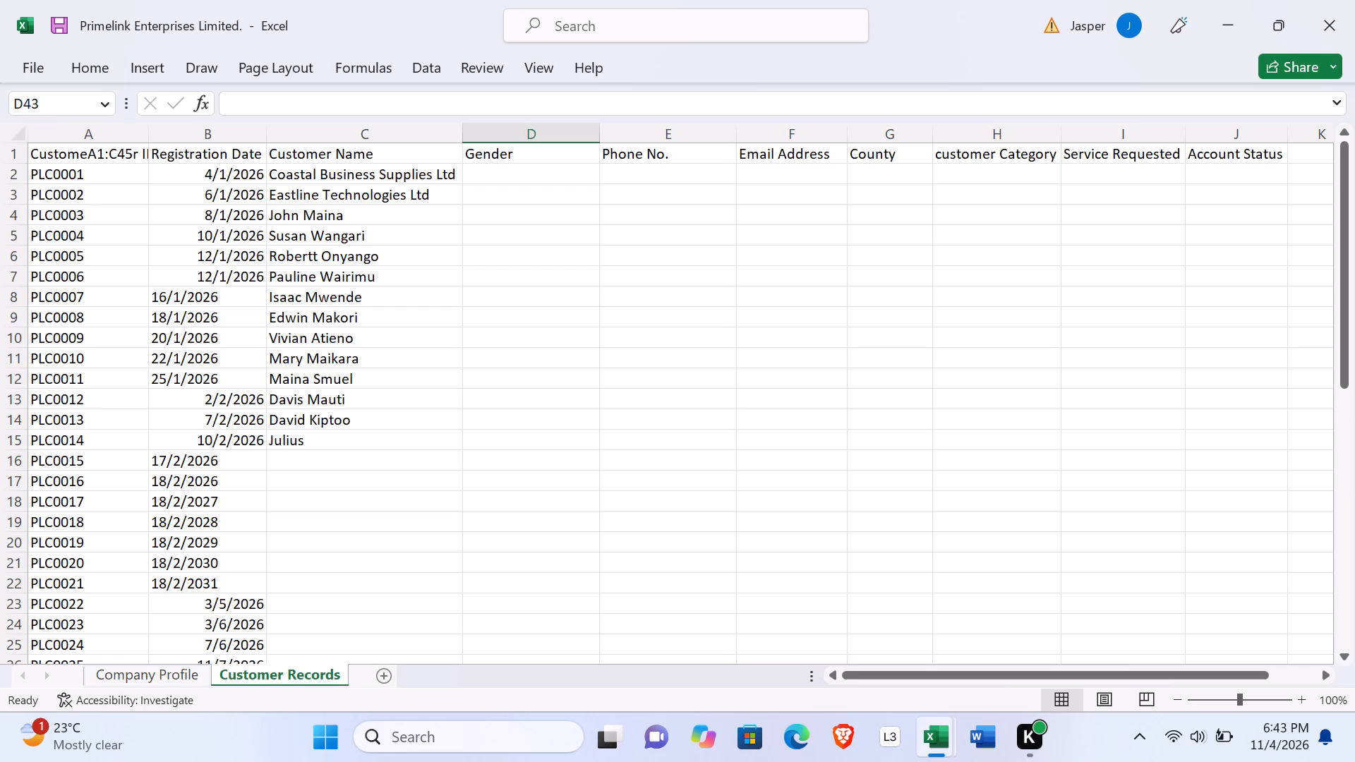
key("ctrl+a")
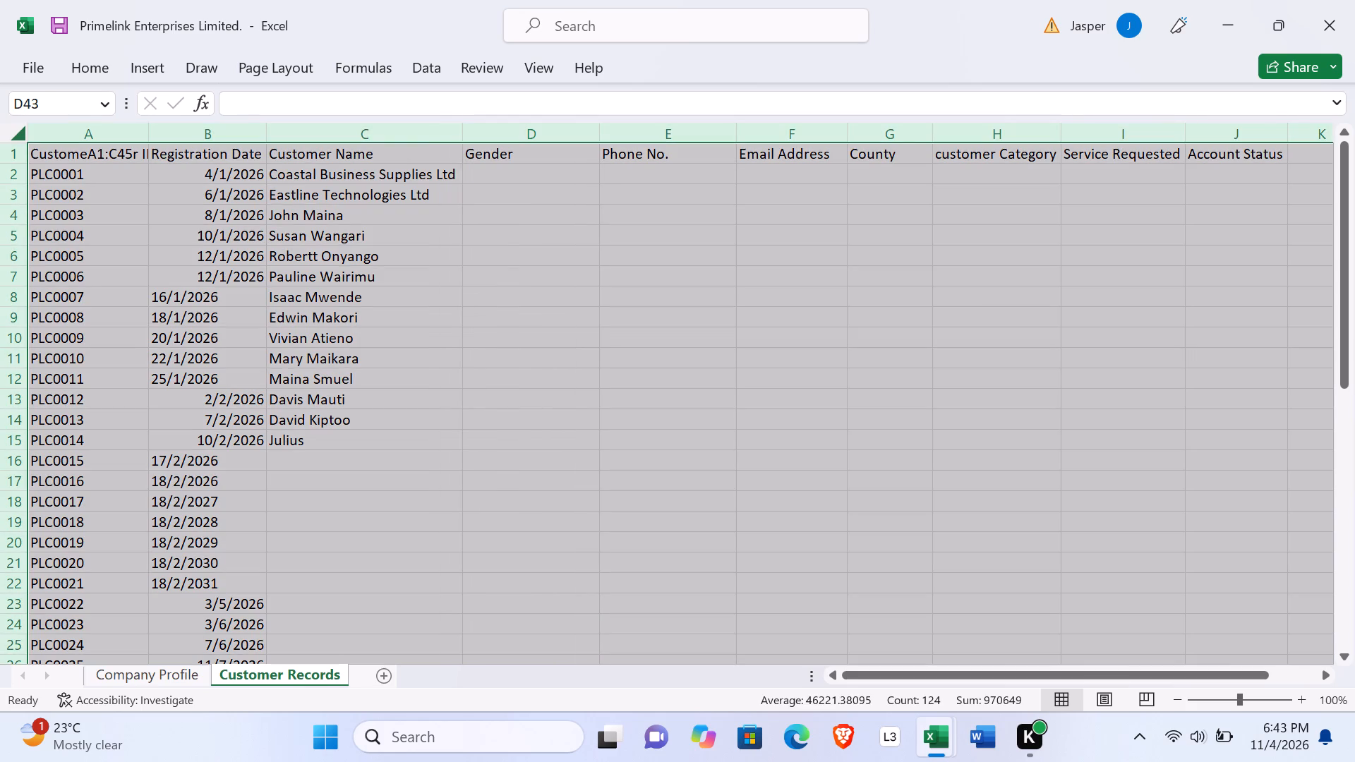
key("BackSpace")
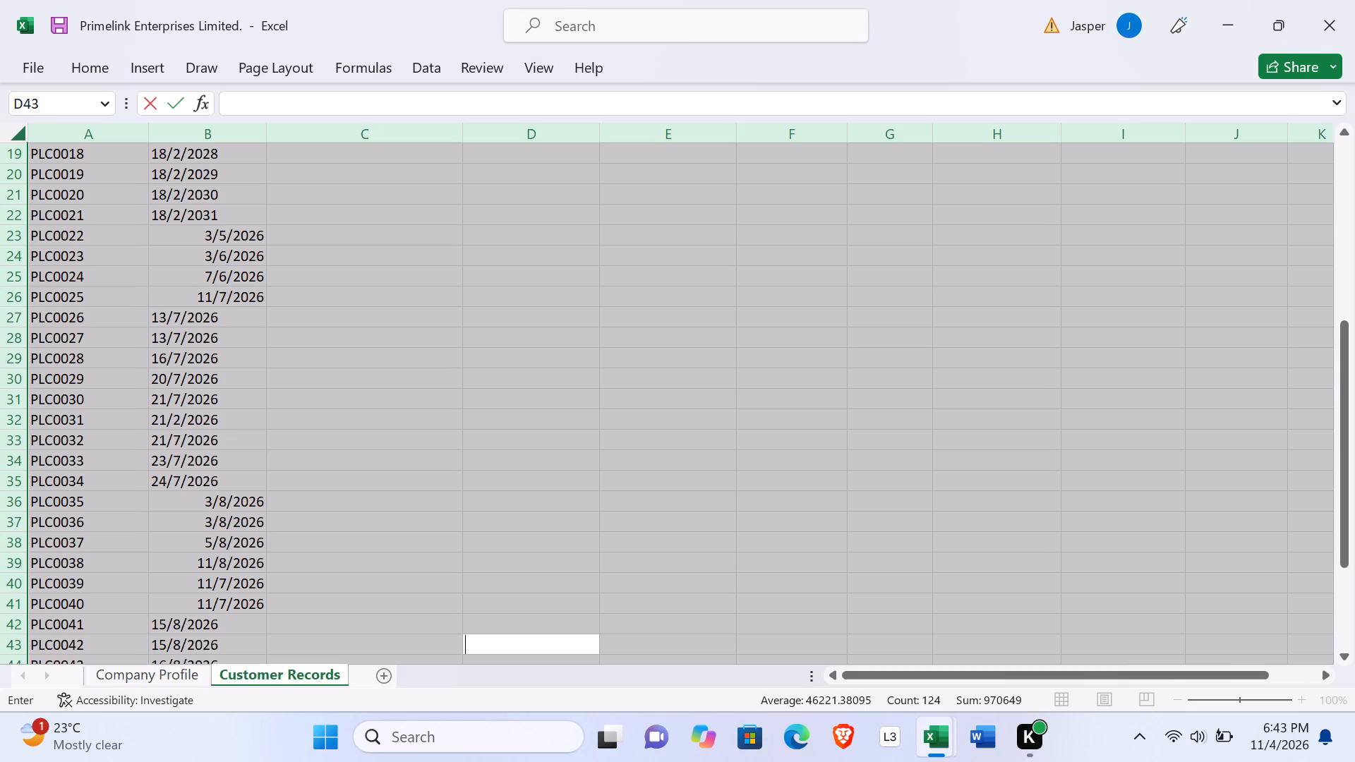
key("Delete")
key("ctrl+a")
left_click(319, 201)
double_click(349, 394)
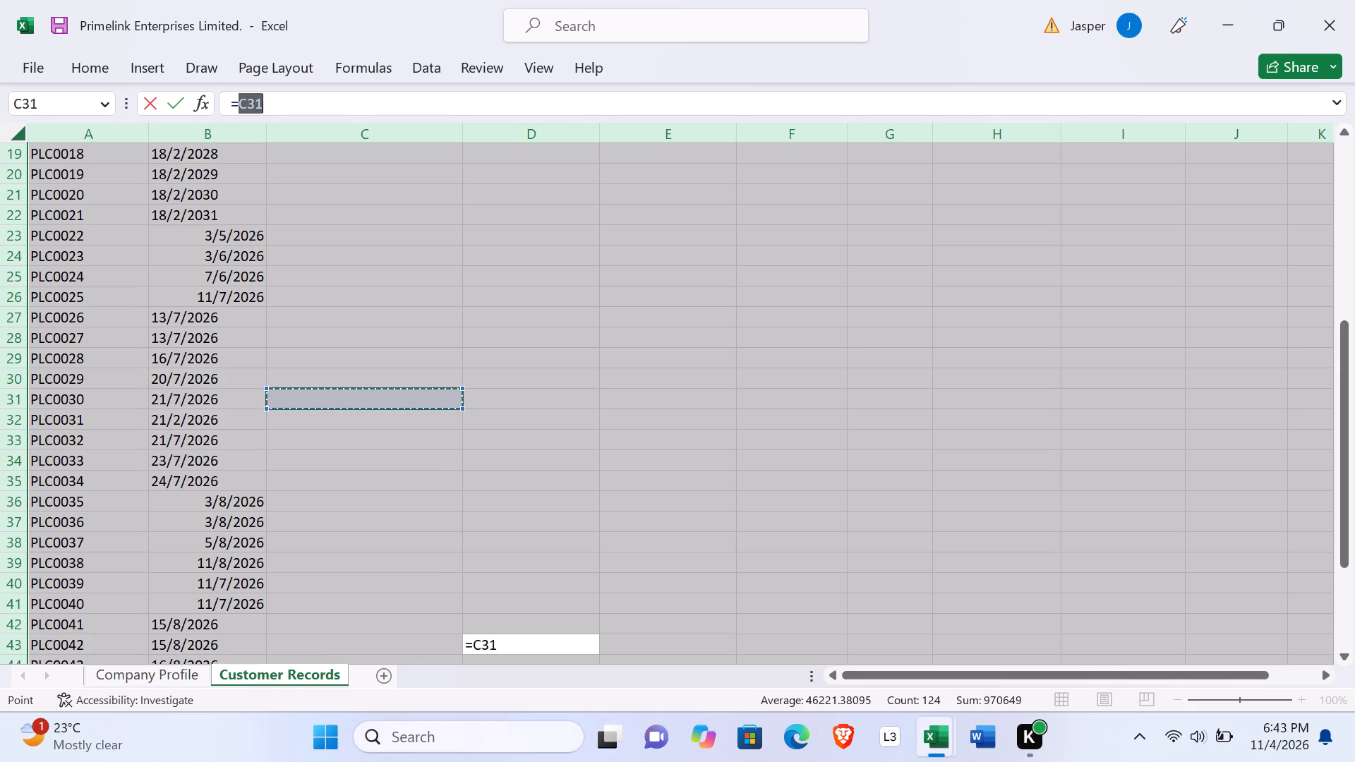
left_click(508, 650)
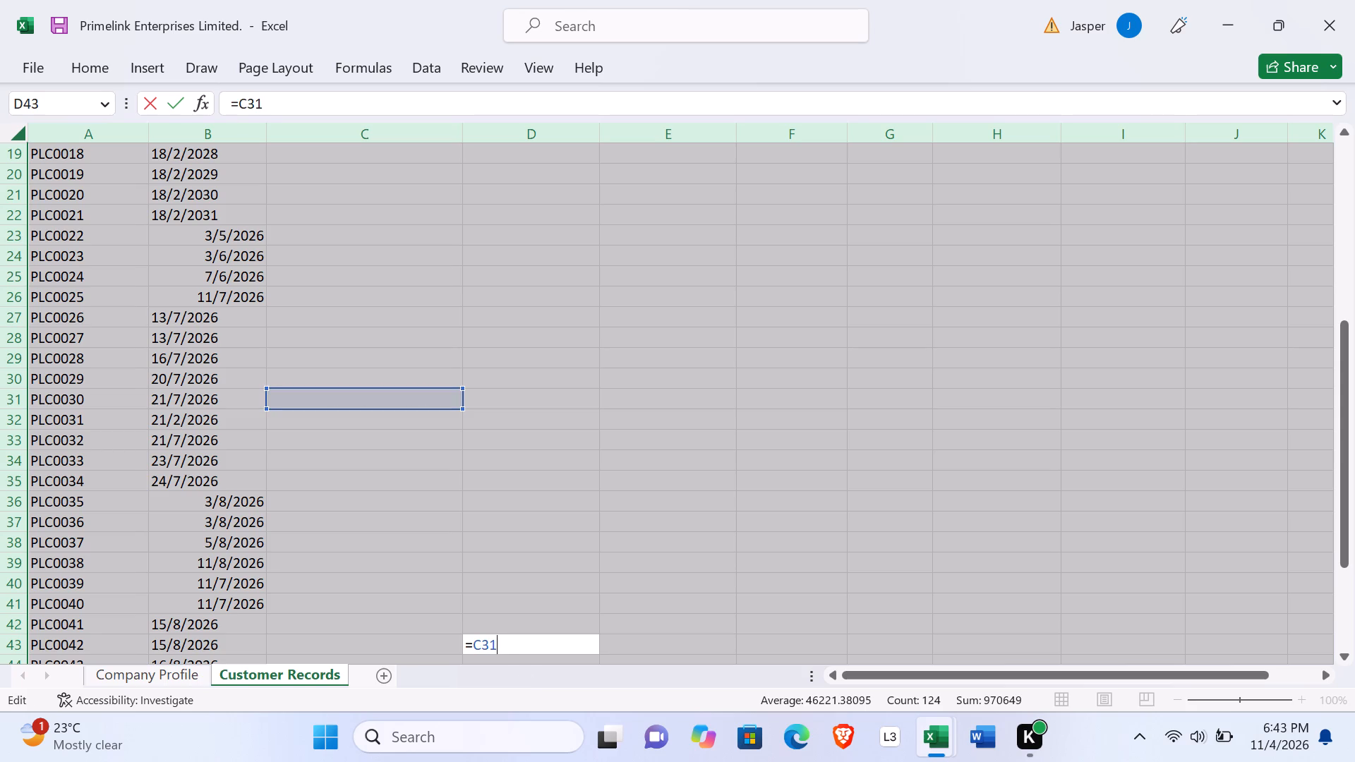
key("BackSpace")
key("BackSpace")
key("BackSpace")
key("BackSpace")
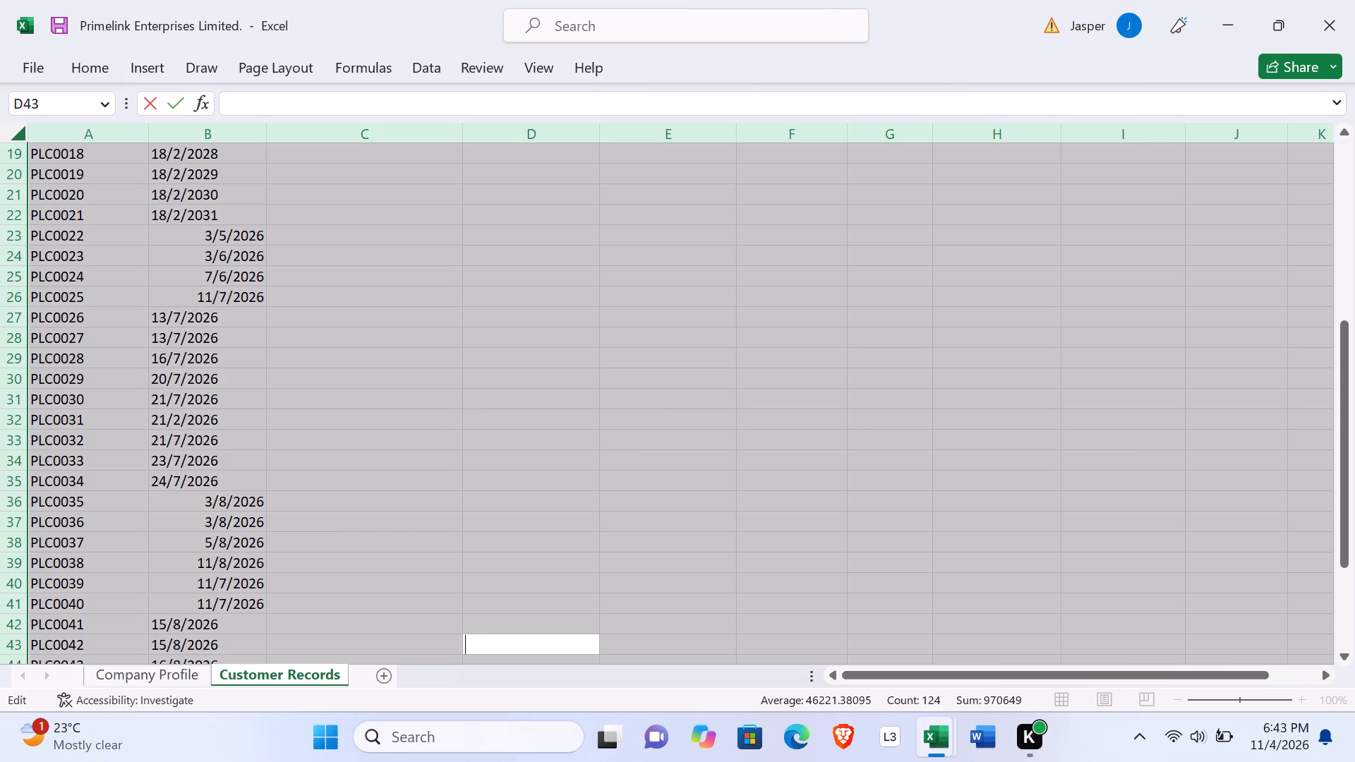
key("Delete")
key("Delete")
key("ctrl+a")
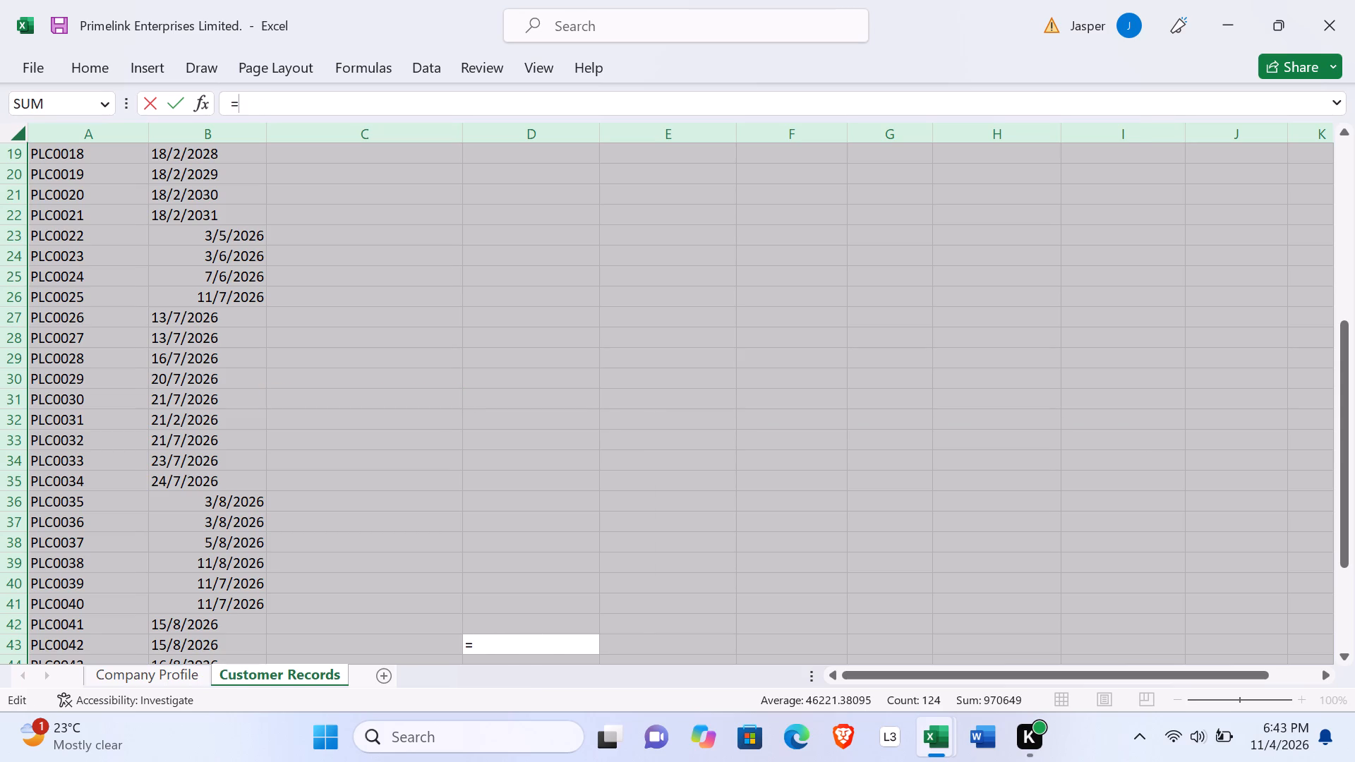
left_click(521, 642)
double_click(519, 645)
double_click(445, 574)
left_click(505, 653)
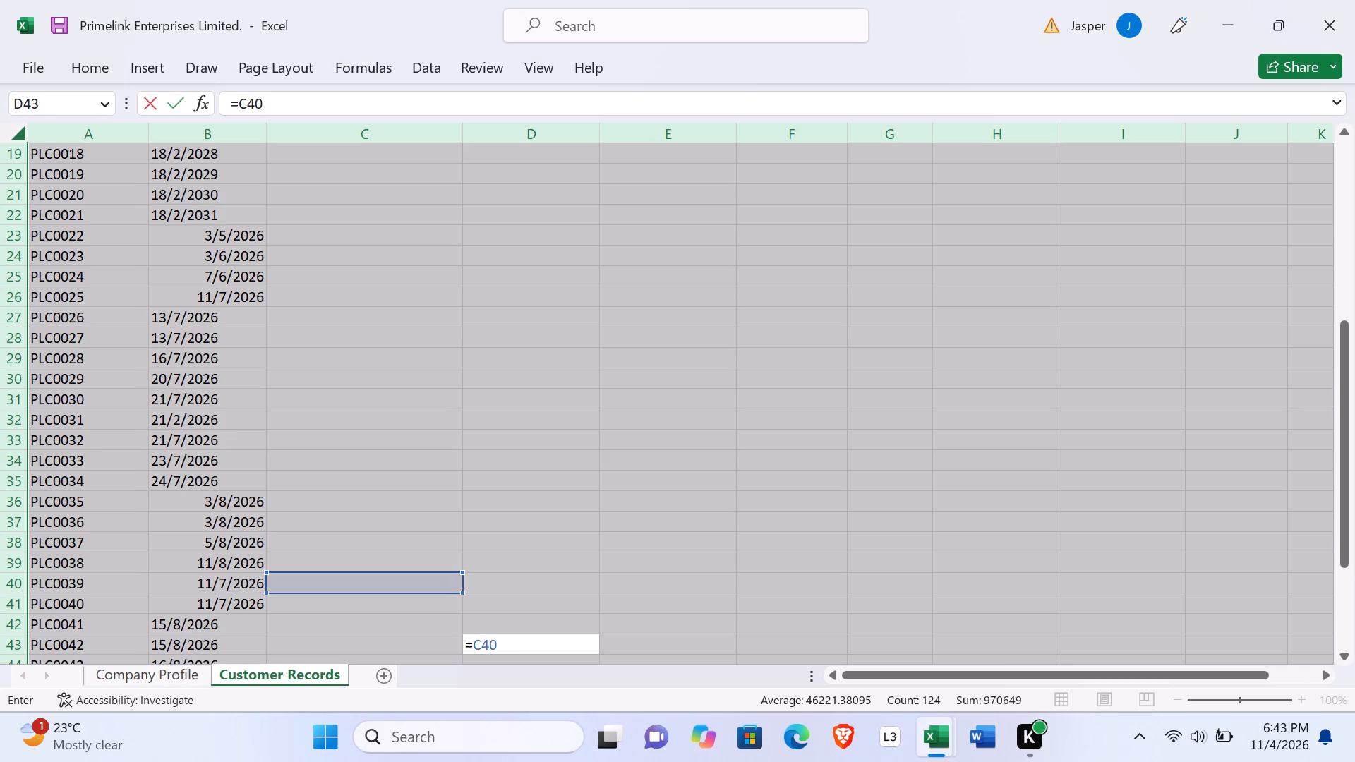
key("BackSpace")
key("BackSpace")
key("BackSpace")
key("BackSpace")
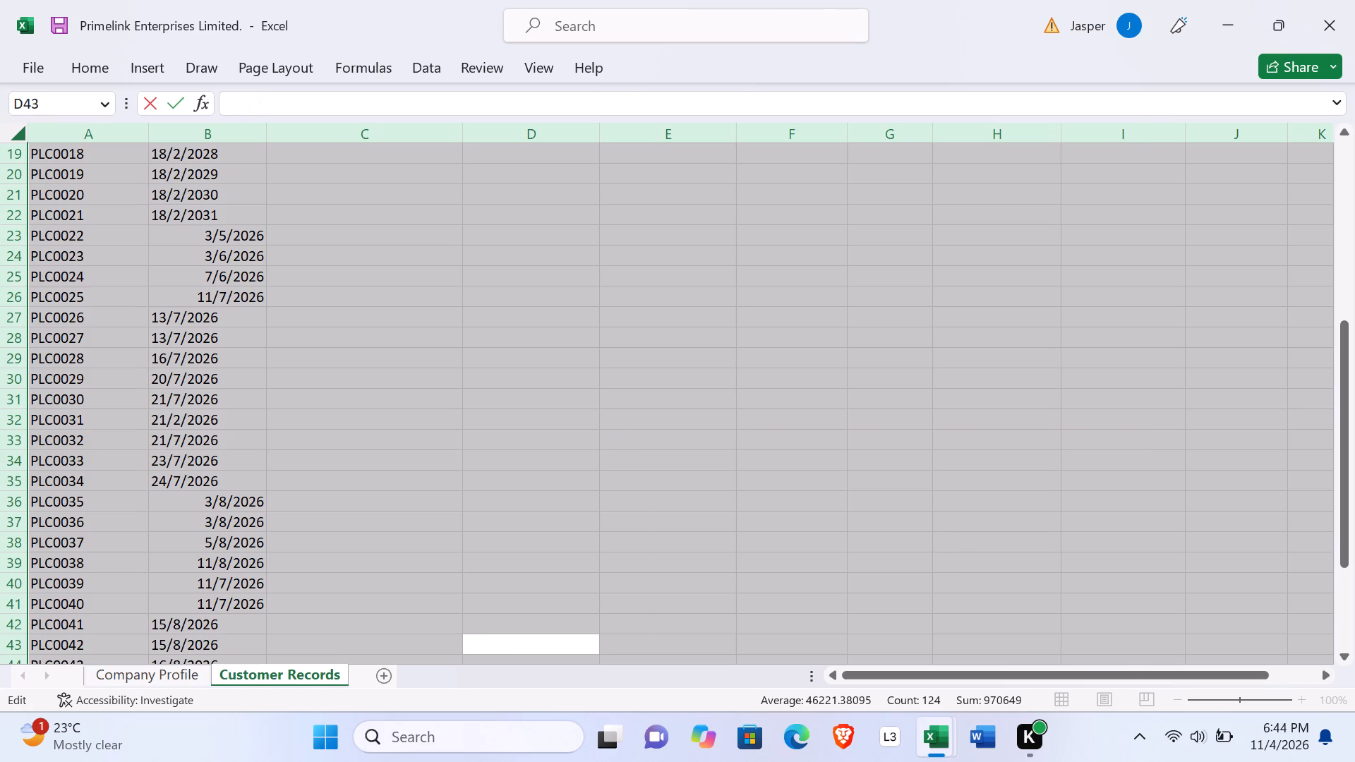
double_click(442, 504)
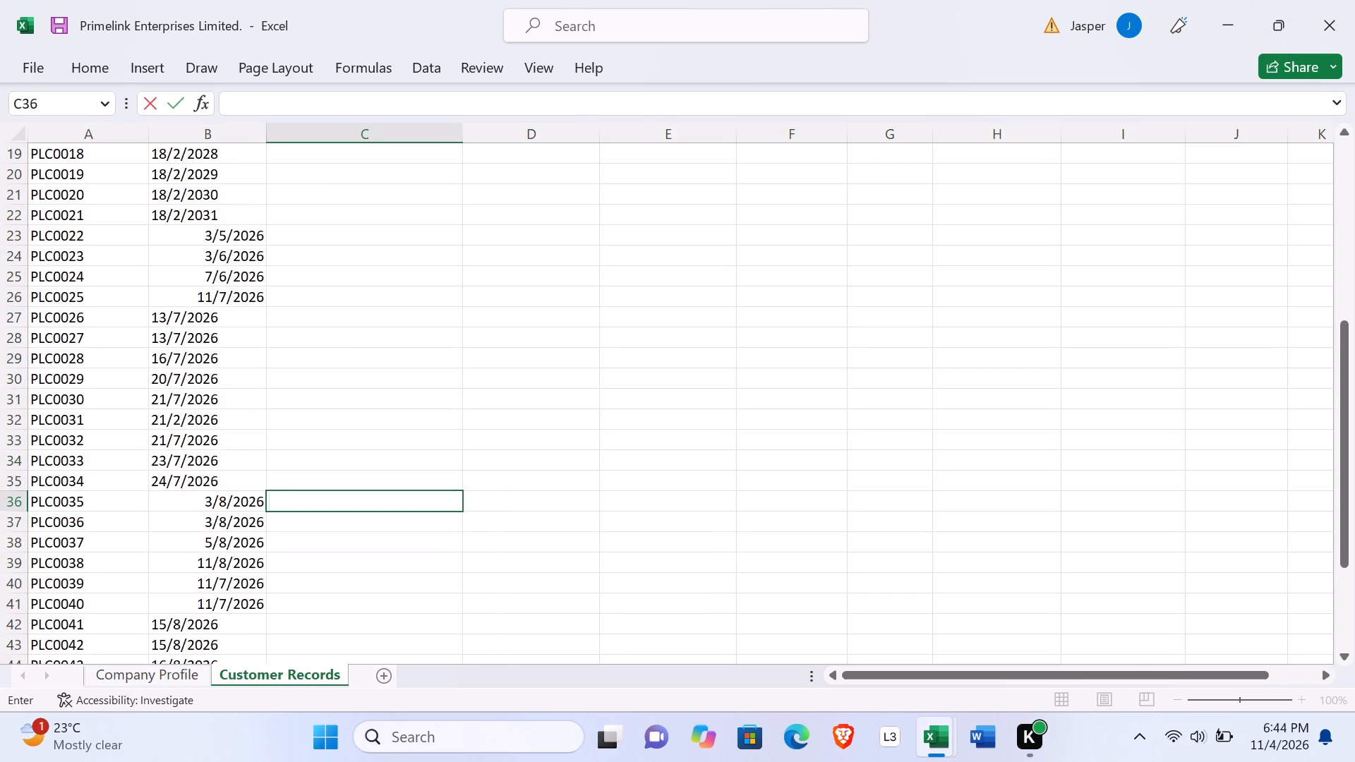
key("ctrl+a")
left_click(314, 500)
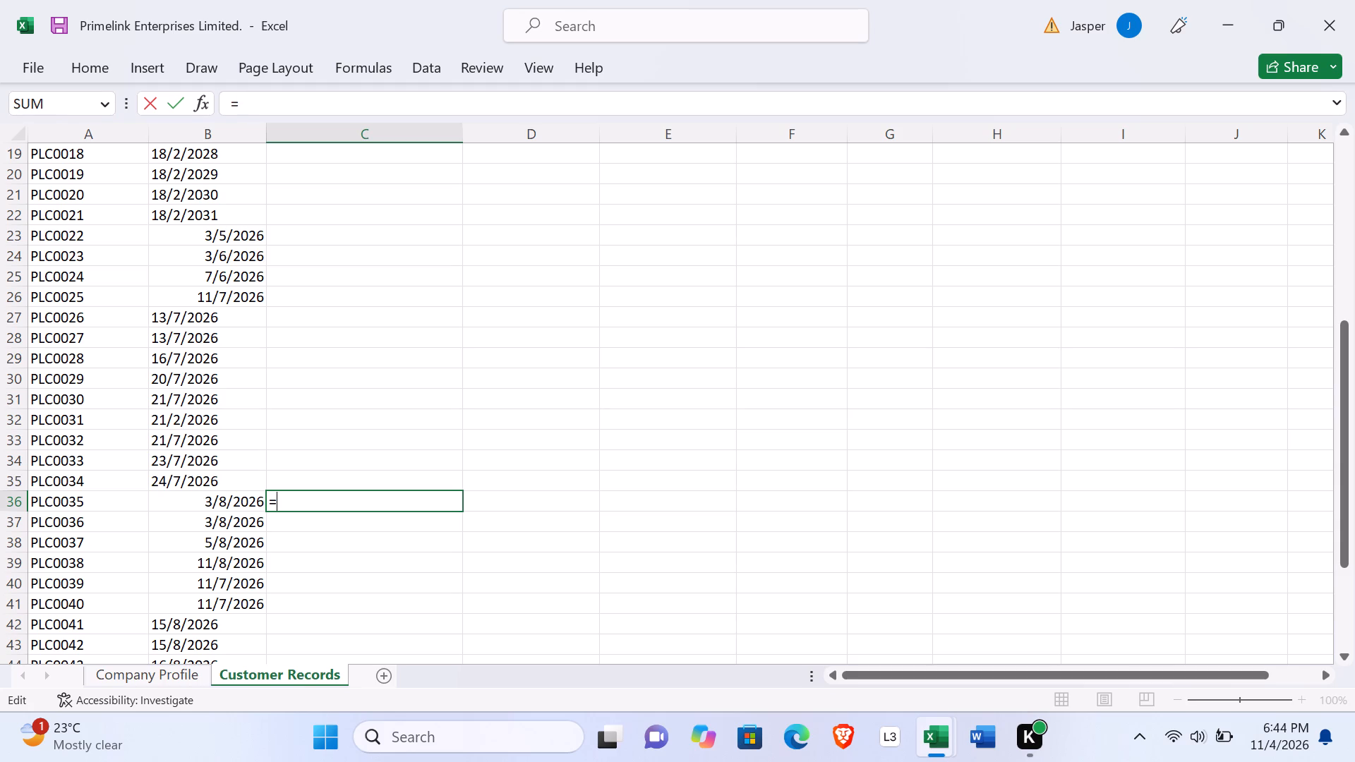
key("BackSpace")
Delete all data from the Customer Records table, including the column headers, customer IDs, registration dates and customer names.
left_click(391, 413)
key("ctrl+a")
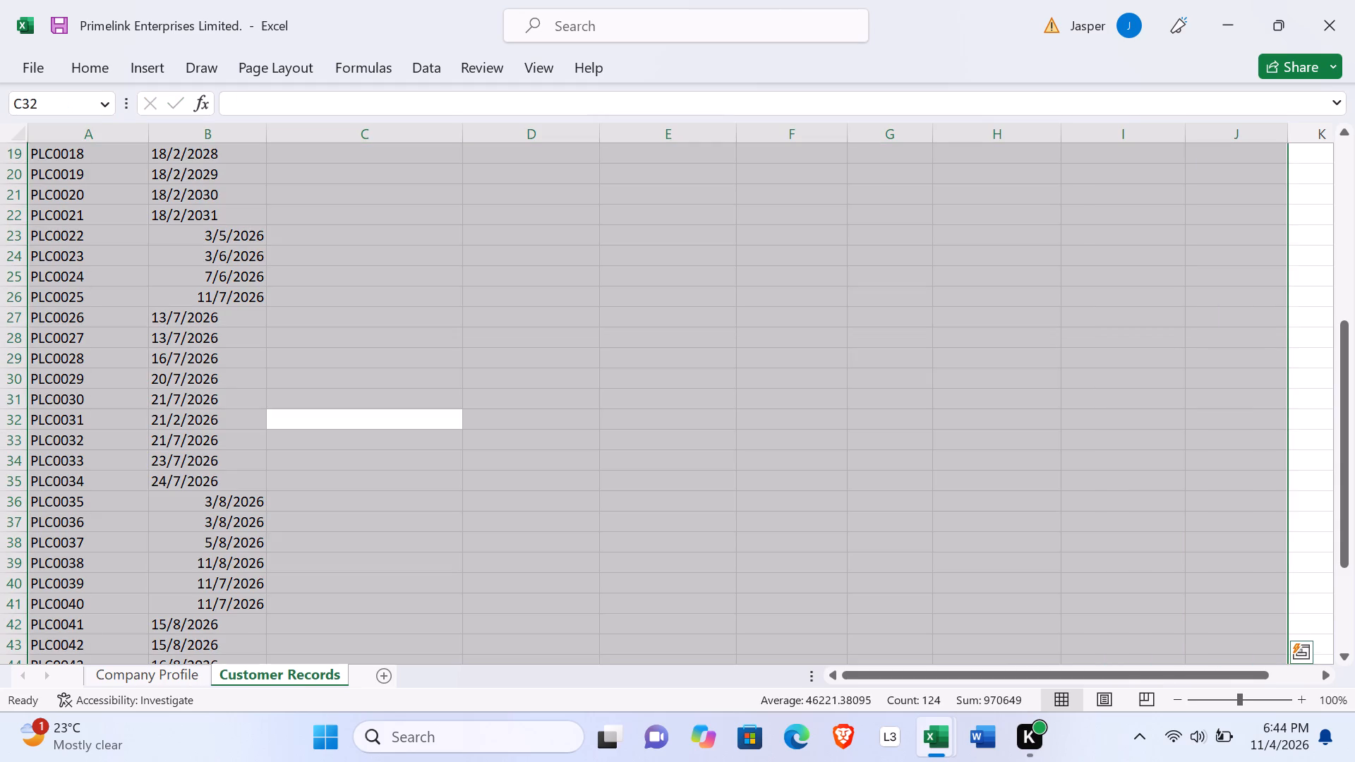
key("Delete")
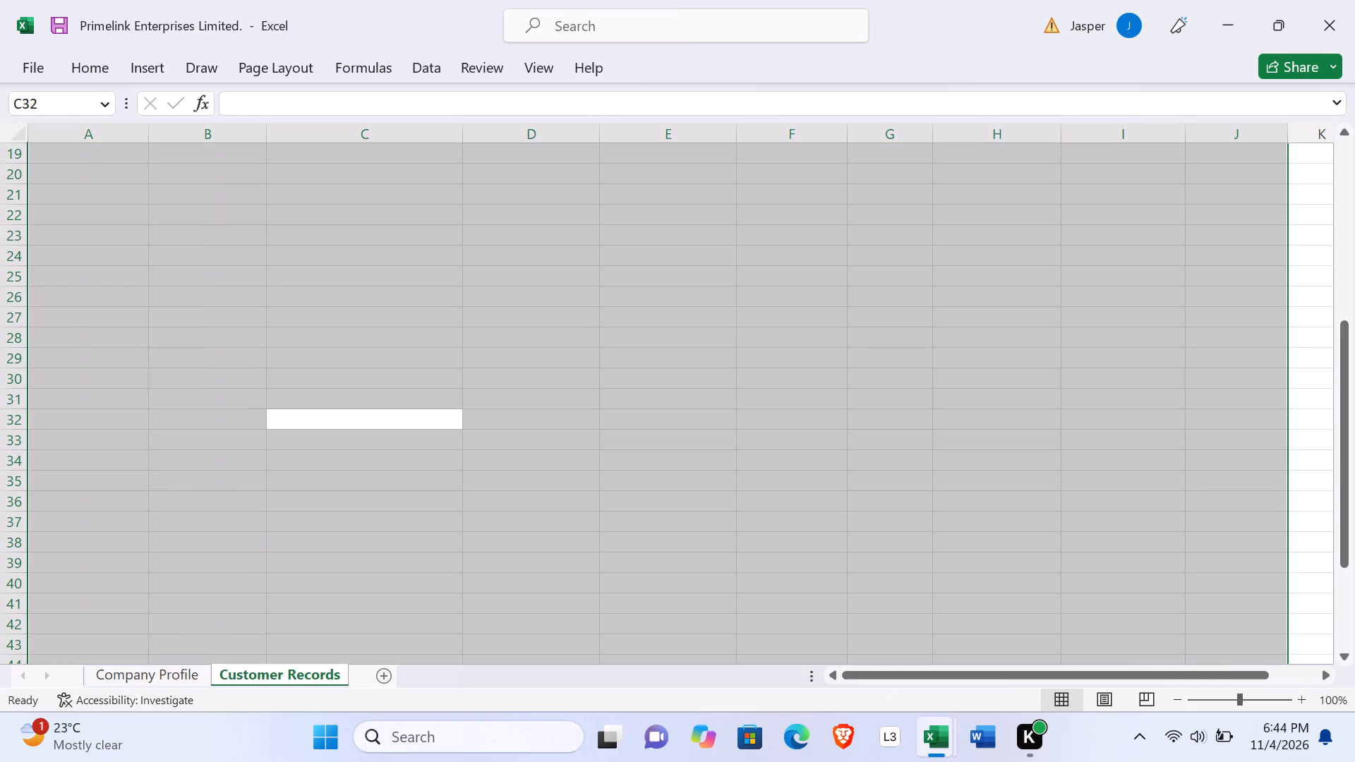
scroll(517, 330, "up", 4)
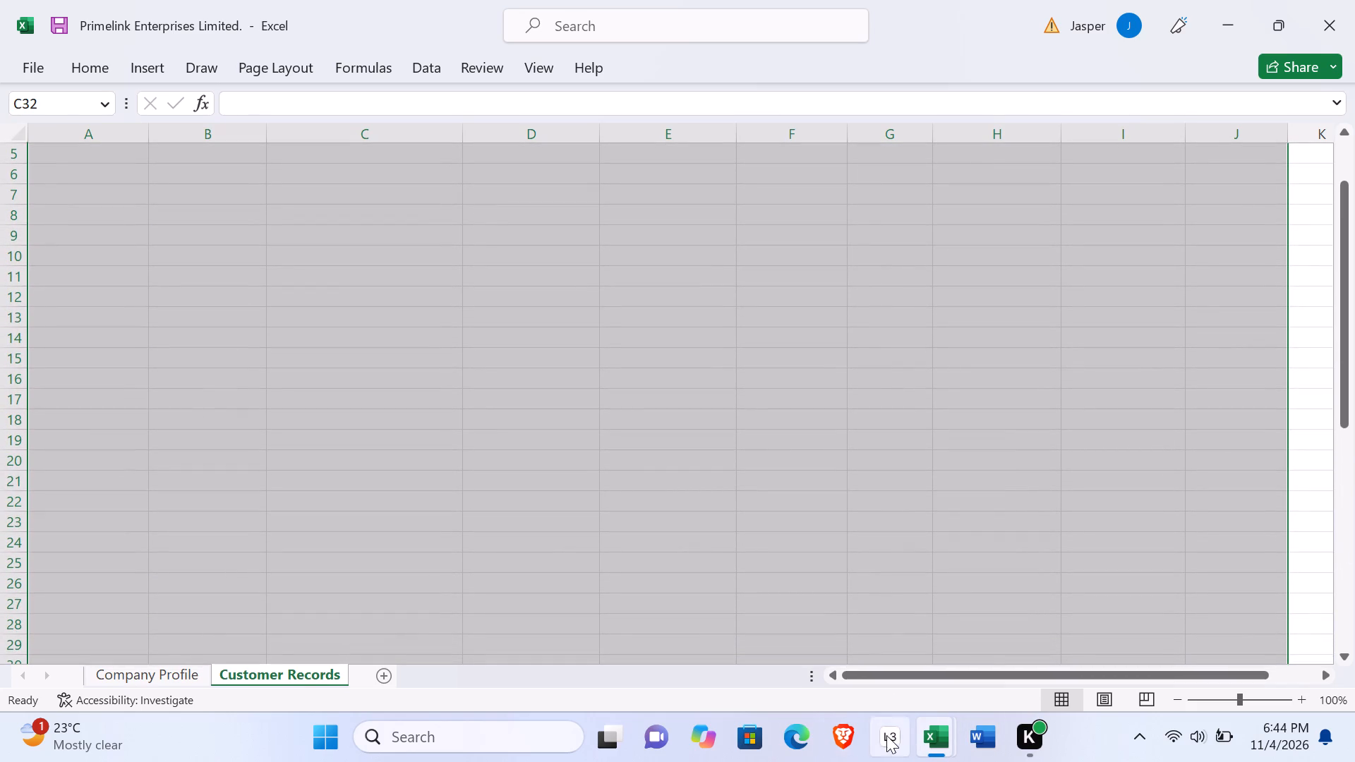
Switch to the Brave browser.
left_click(843, 734)
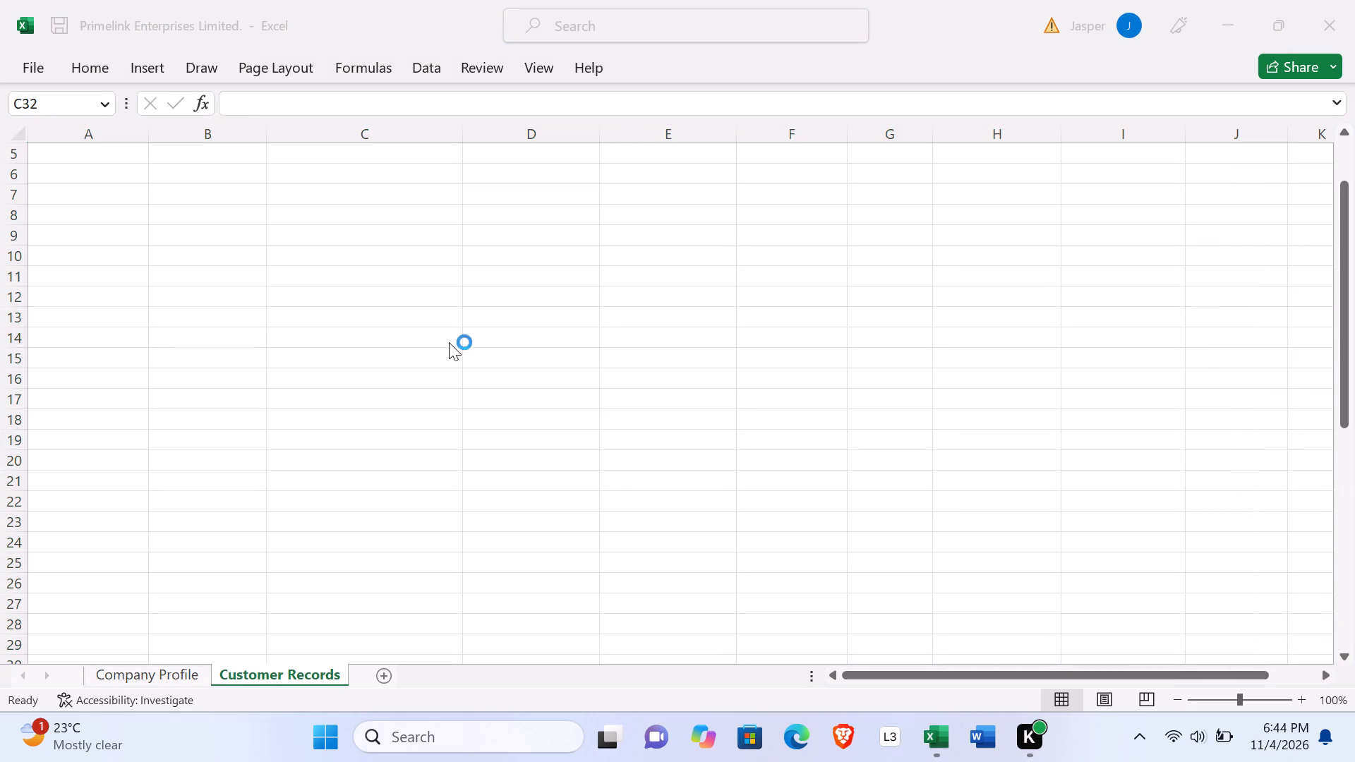
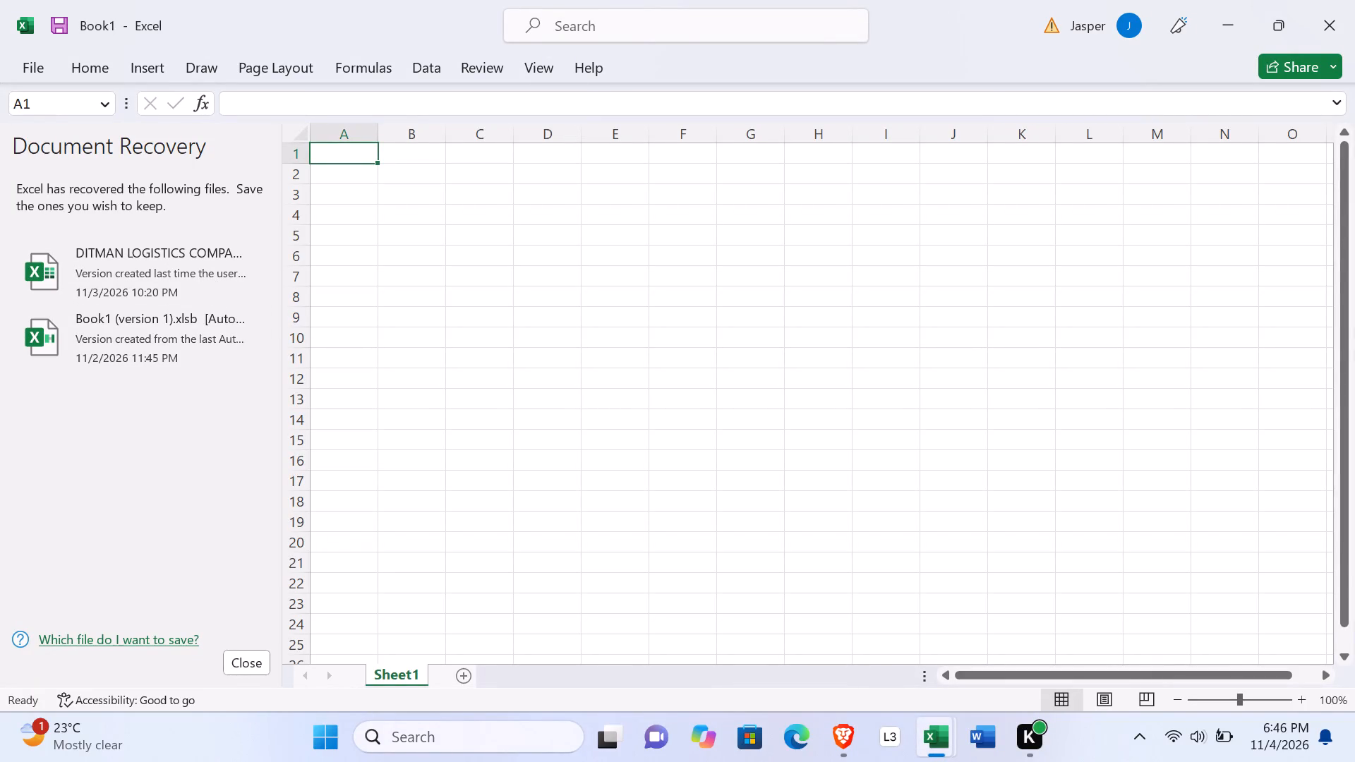
Switch to the Primelink Enterprises Limited workbook in Excel and select cell A1 of the emptied Customer Records sheet.
left_click(937, 746)
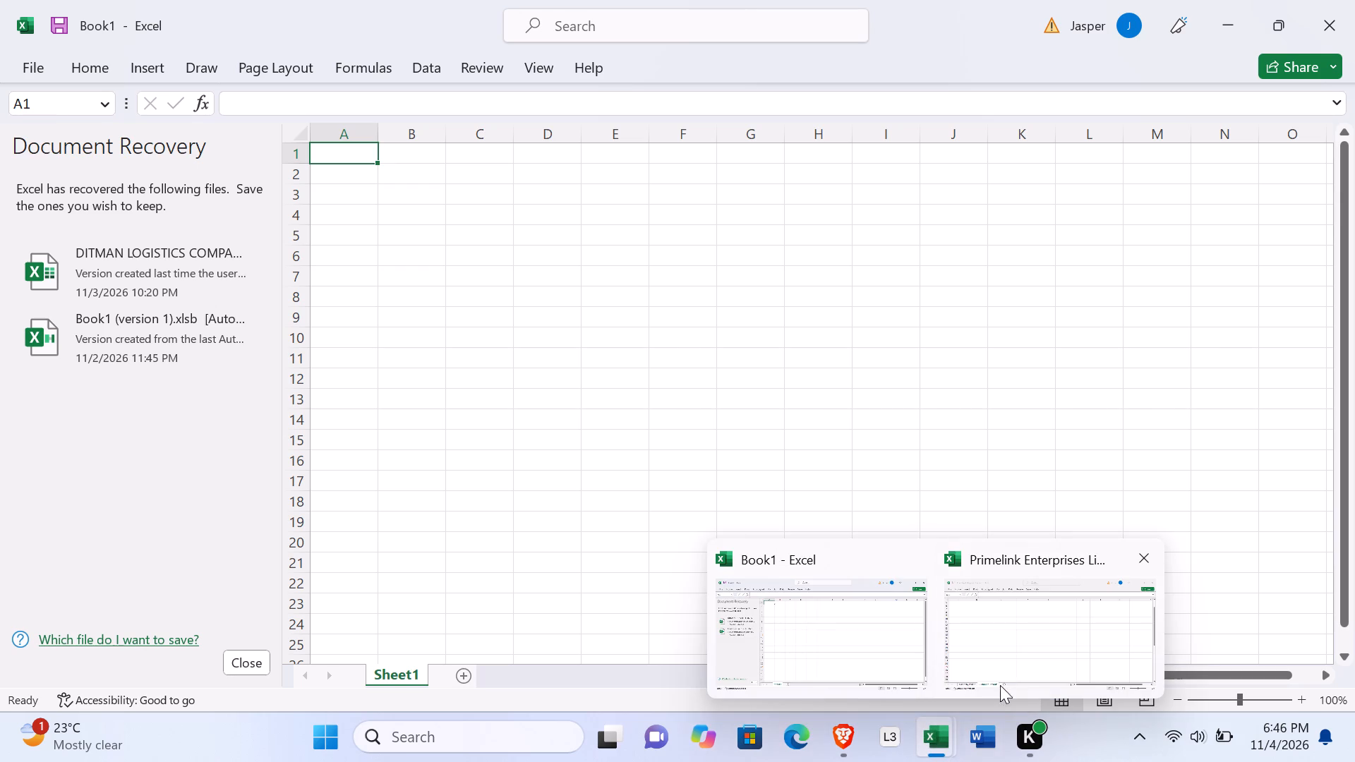
left_click(1021, 651)
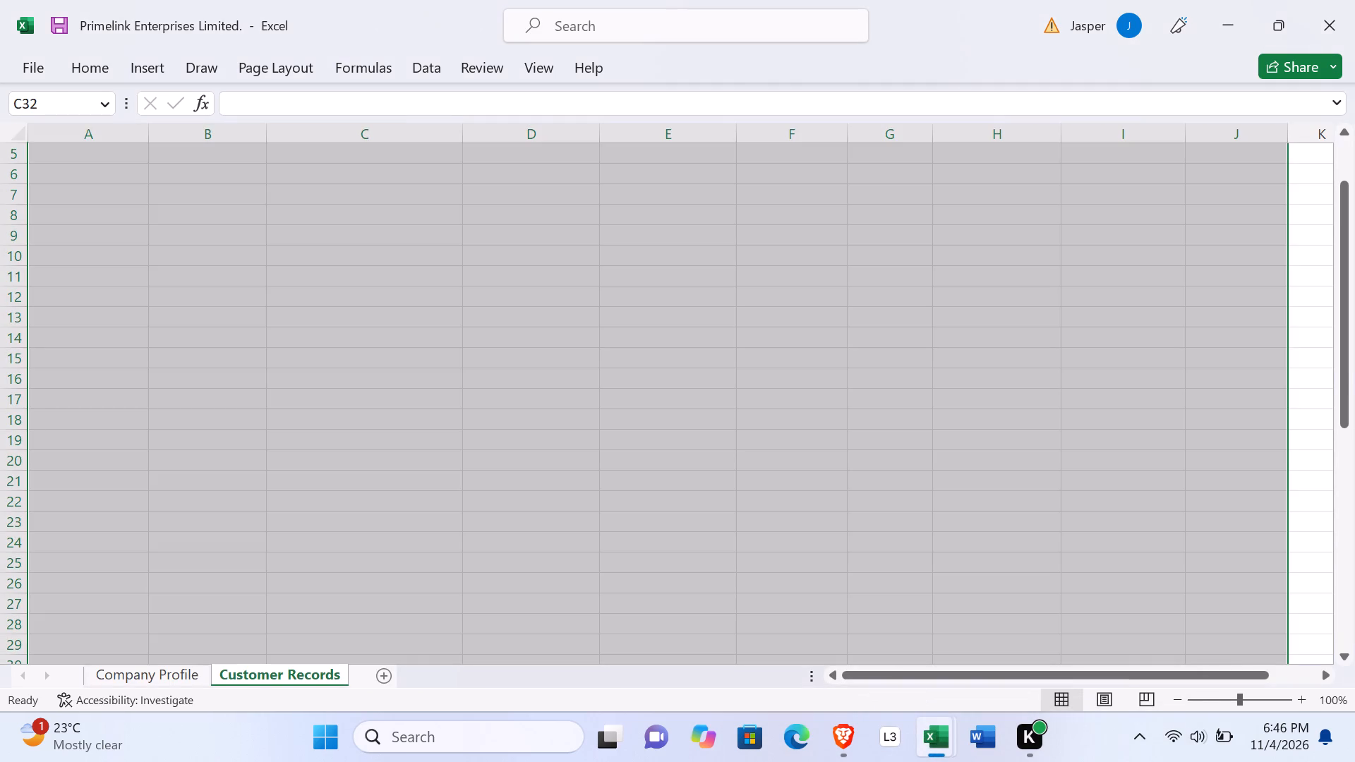
scroll(800, 500, "up", 2)
left_click(769, 473)
scroll(514, 370, "up", 4)
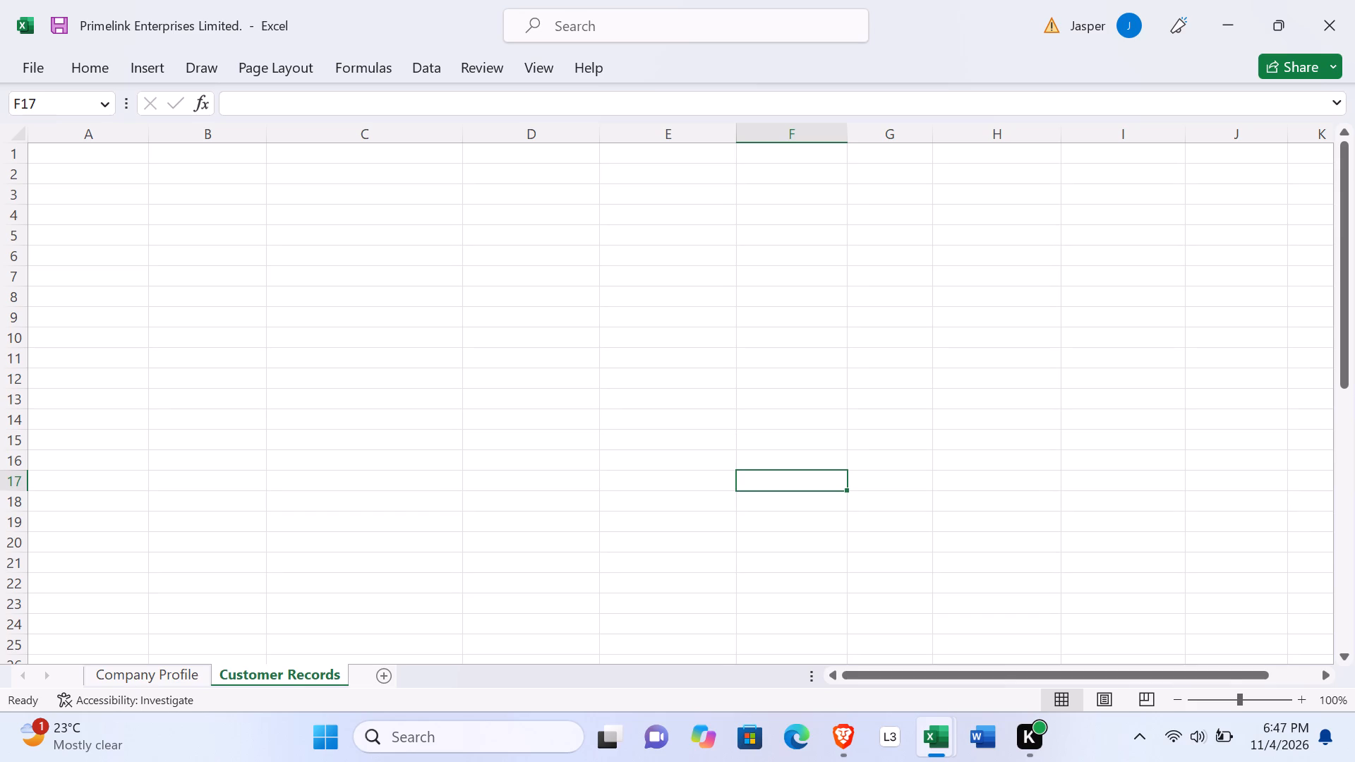
left_click(105, 161)
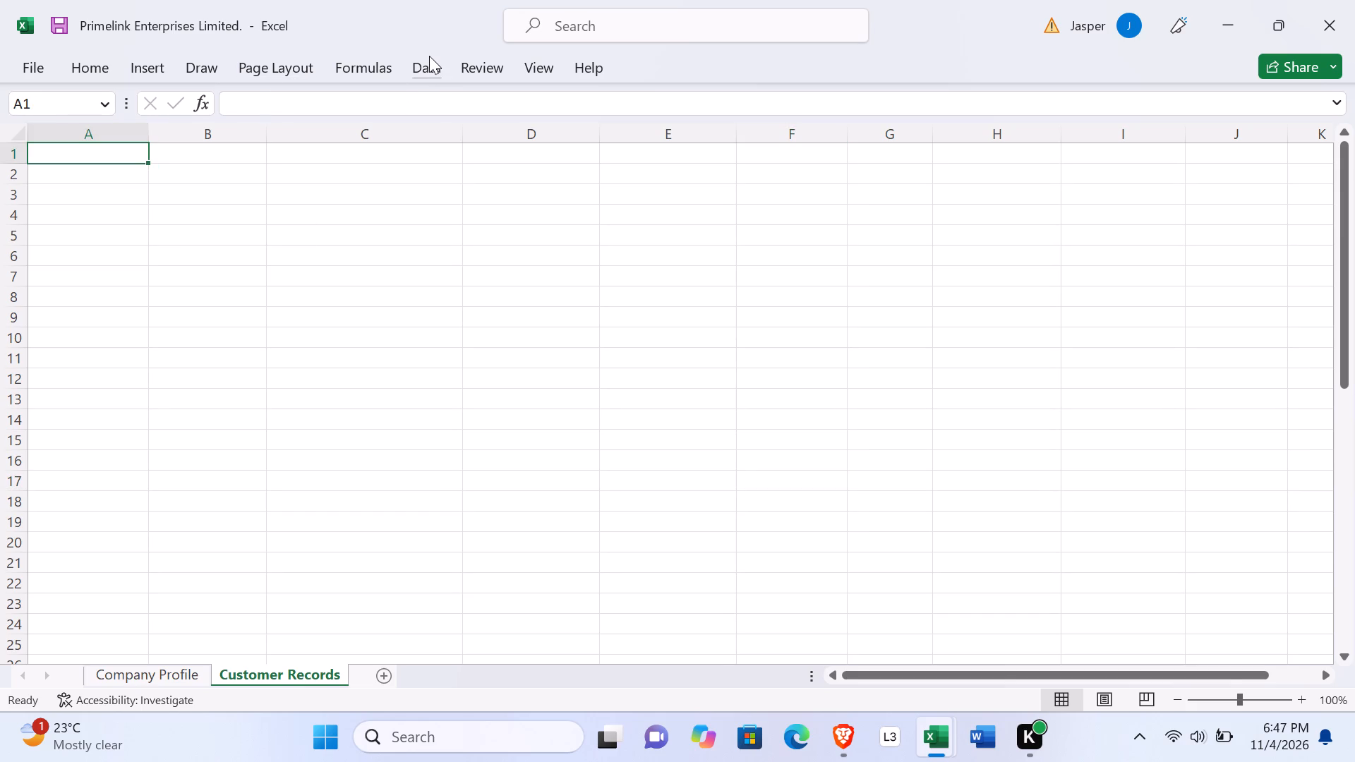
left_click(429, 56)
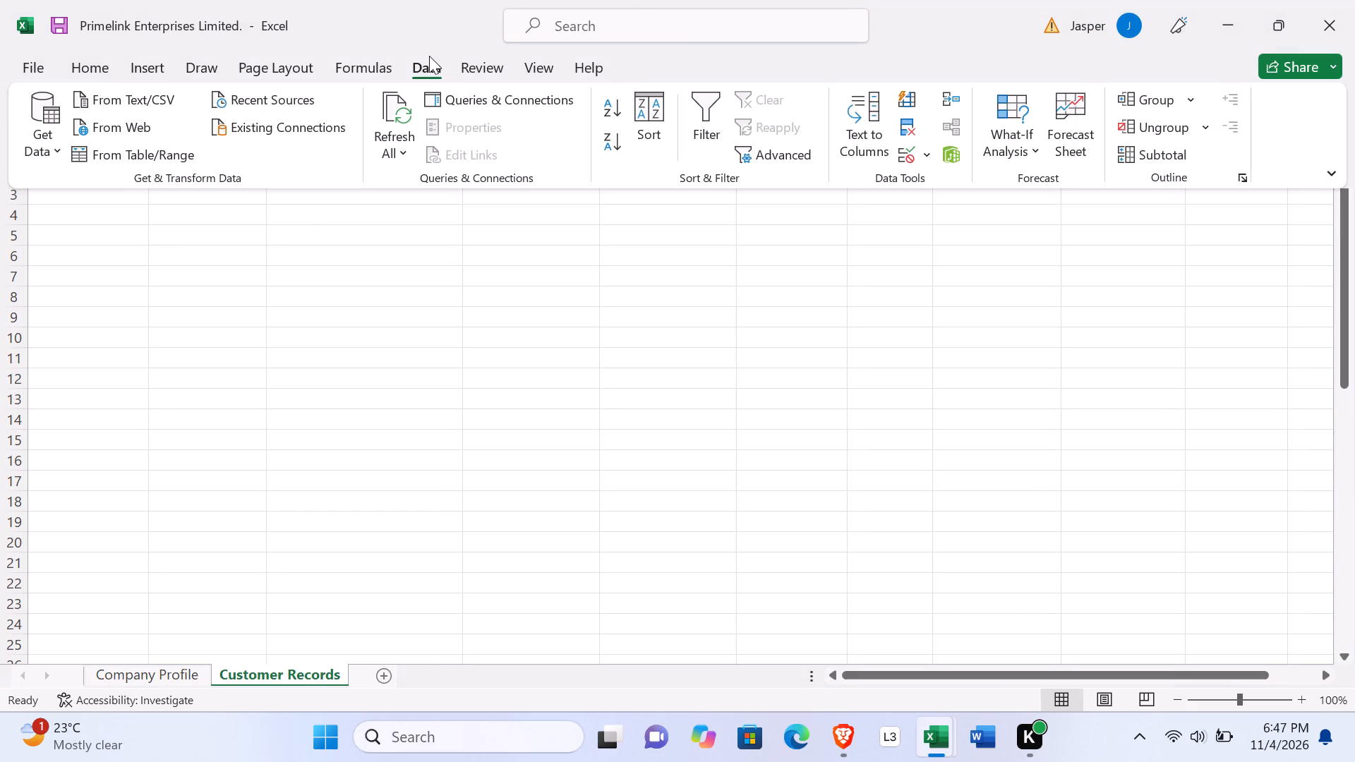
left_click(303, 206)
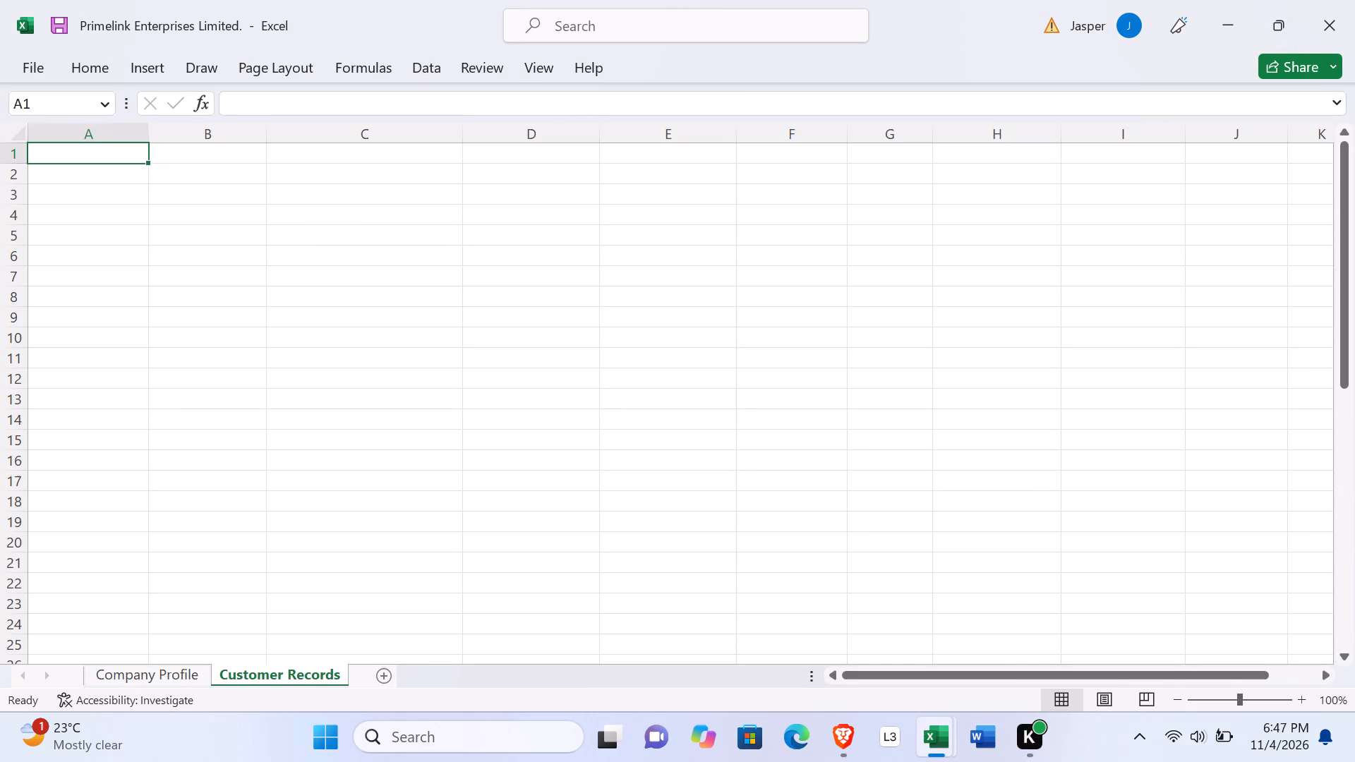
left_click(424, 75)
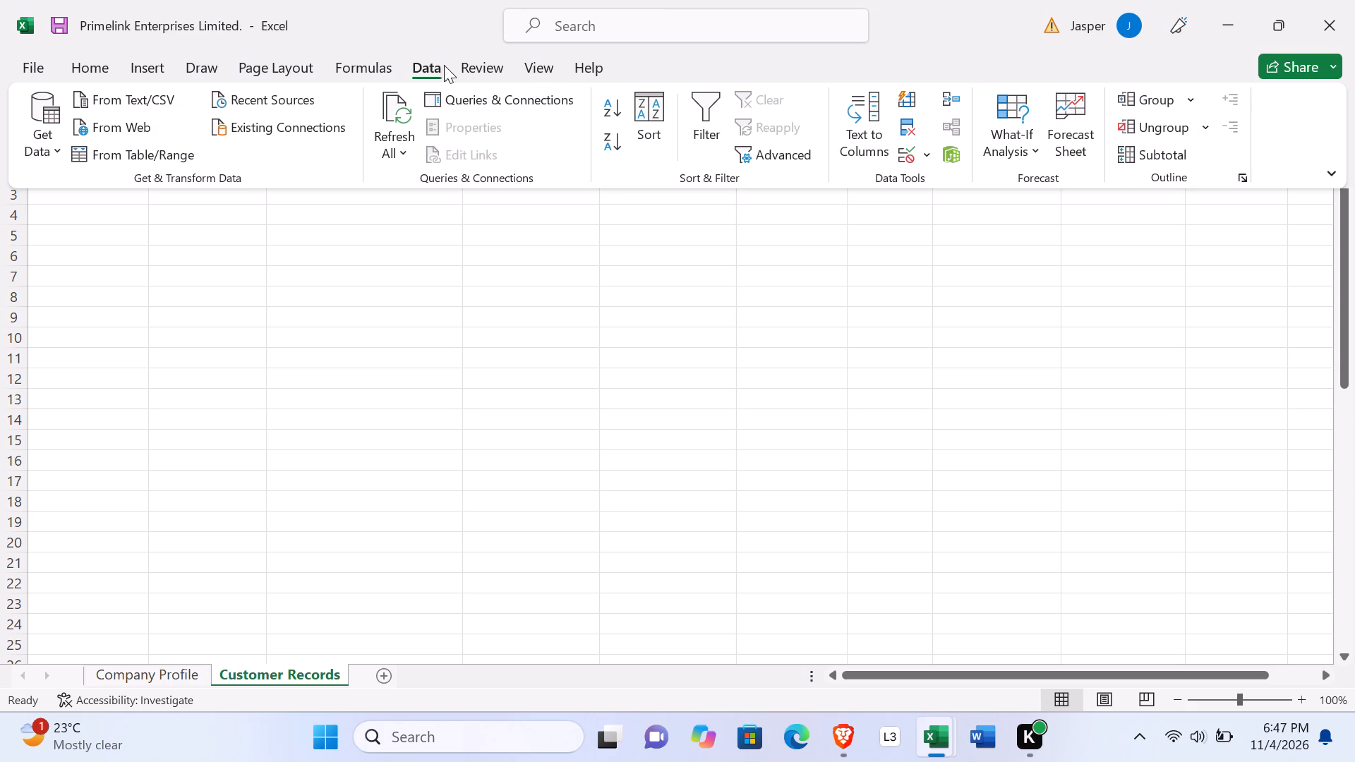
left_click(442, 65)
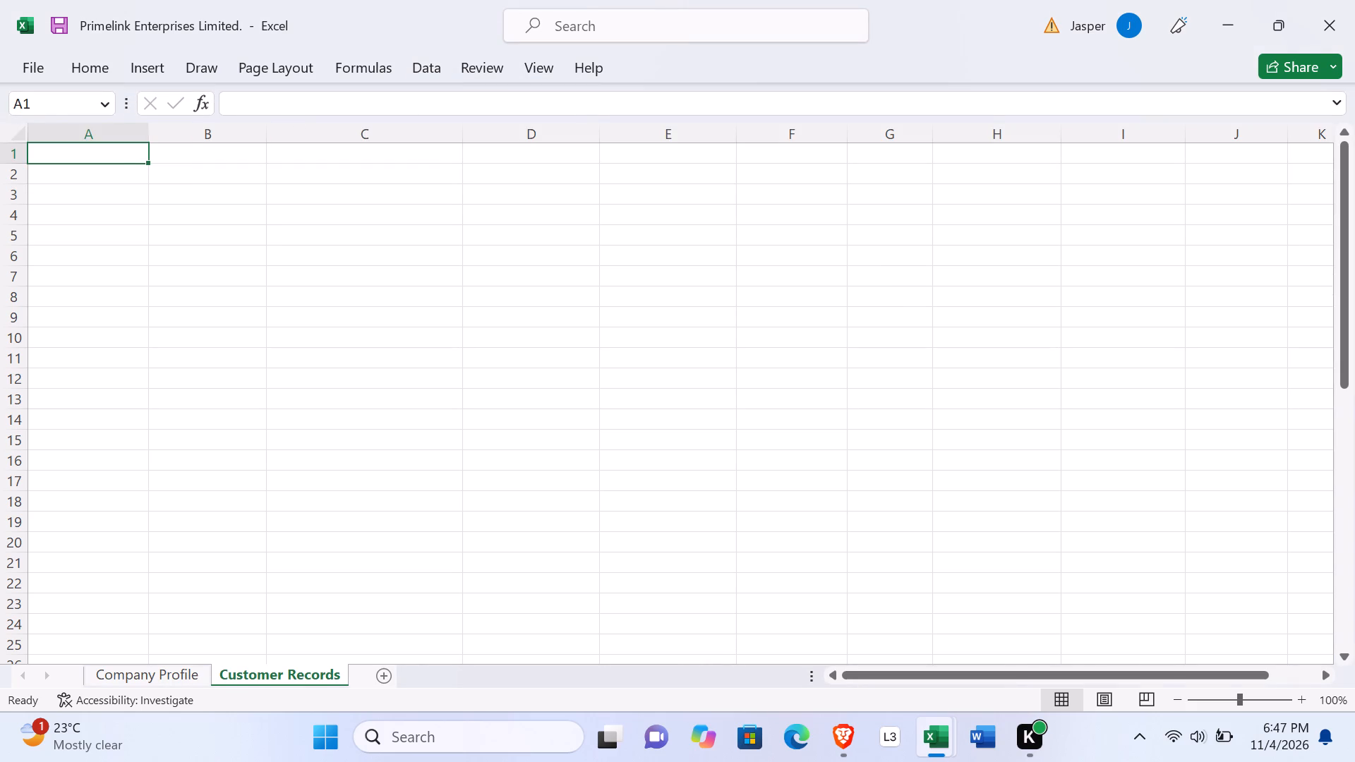
Paste the copied customer table into the Customer Records sheet starting at cell A1, with headers from Customer ID to Account Status.
left_click(117, 161)
key("ctrl+a")
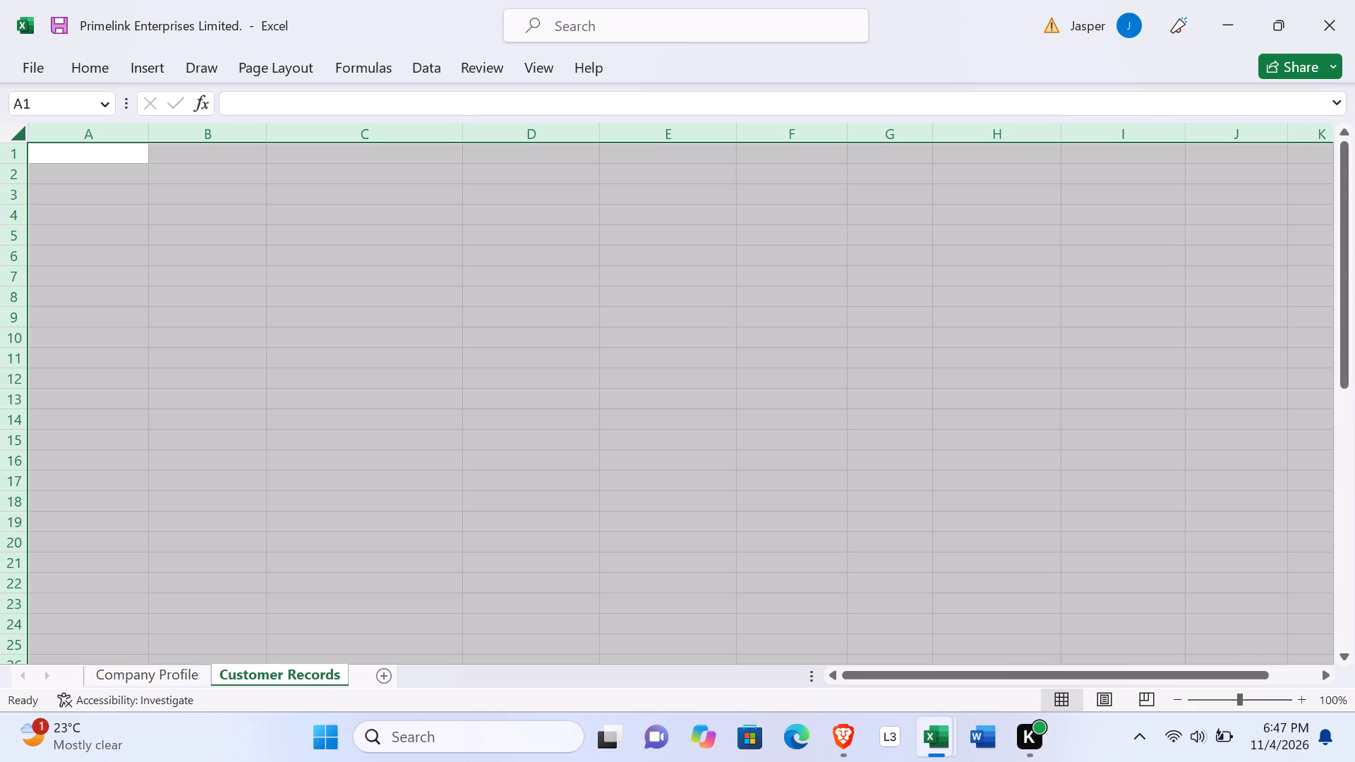
left_click(138, 183)
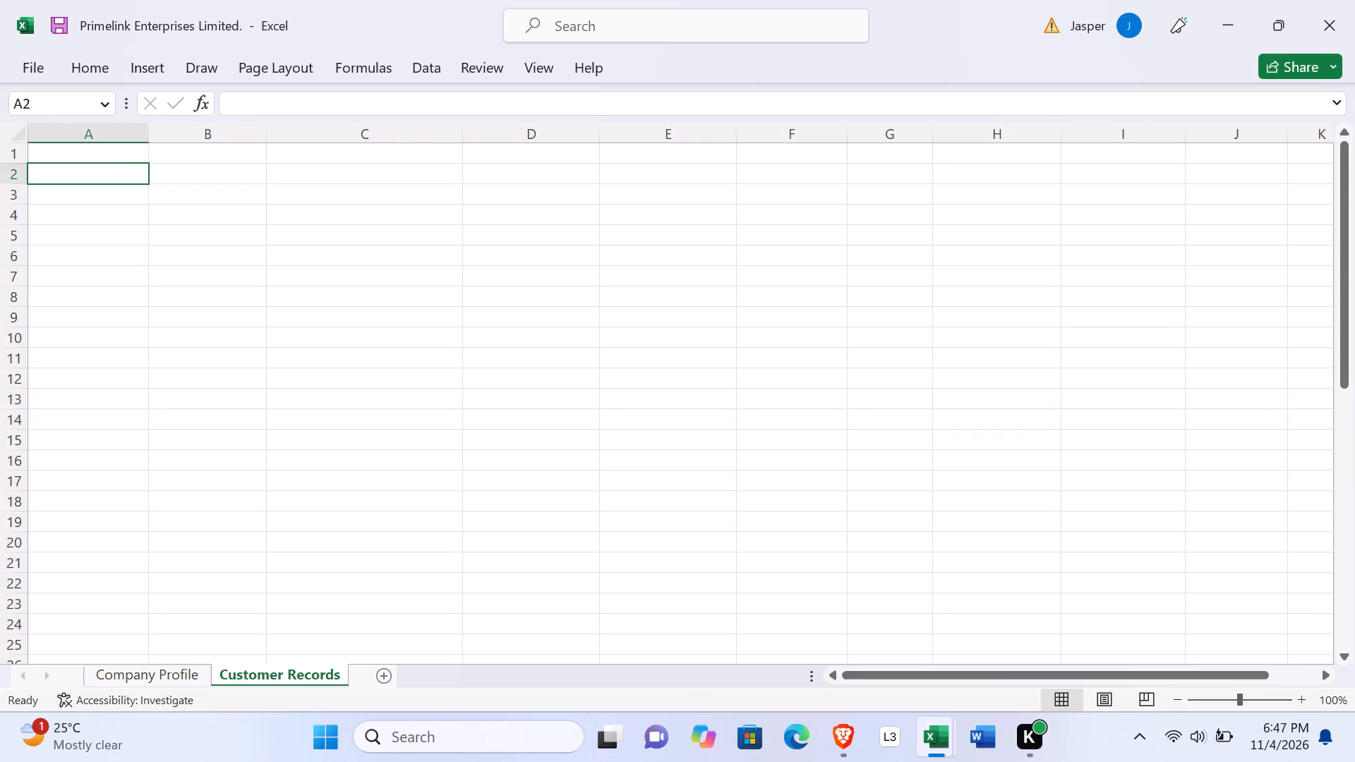
left_click(119, 161)
left_click(112, 152)
key("ctrl+v")
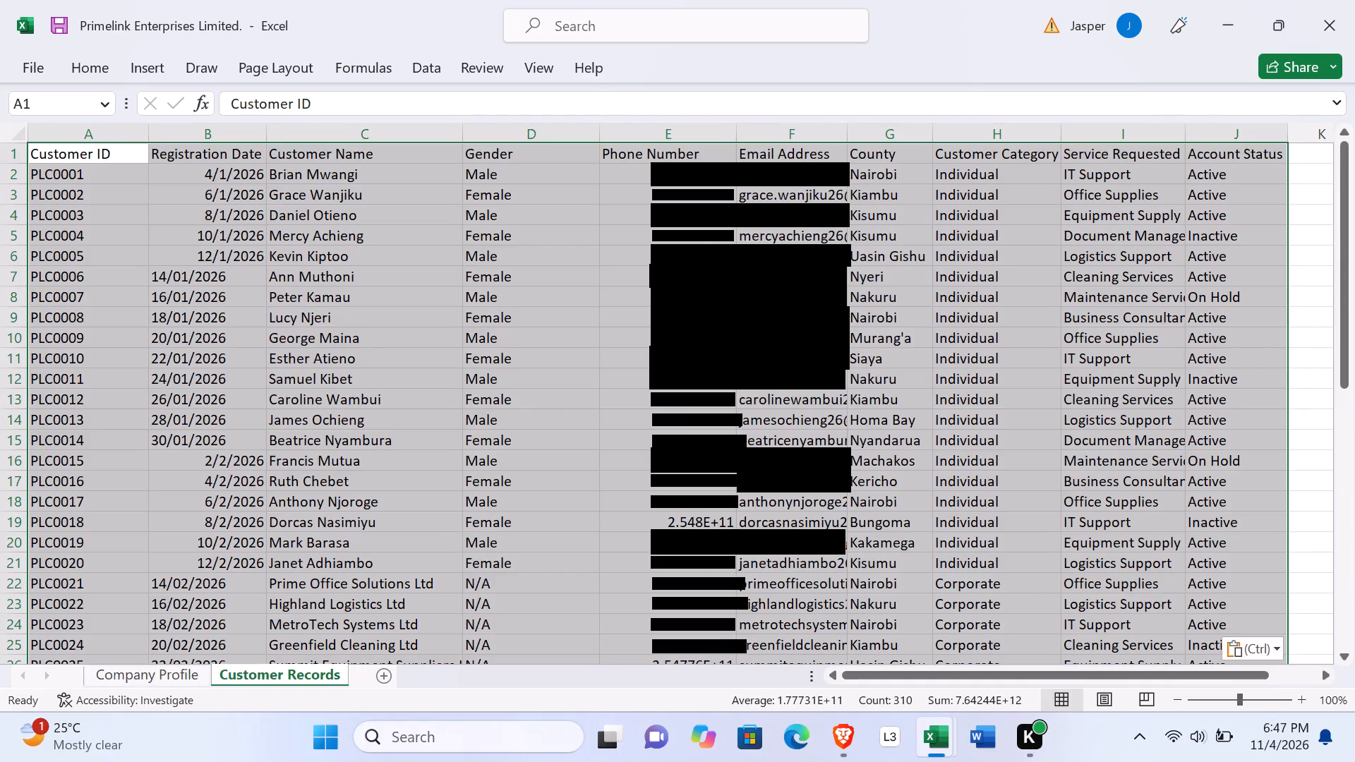
Review the pasted customer table from the header row to the last record, checking that all rows and columns are filled.
scroll(328, 267, "down", 2)
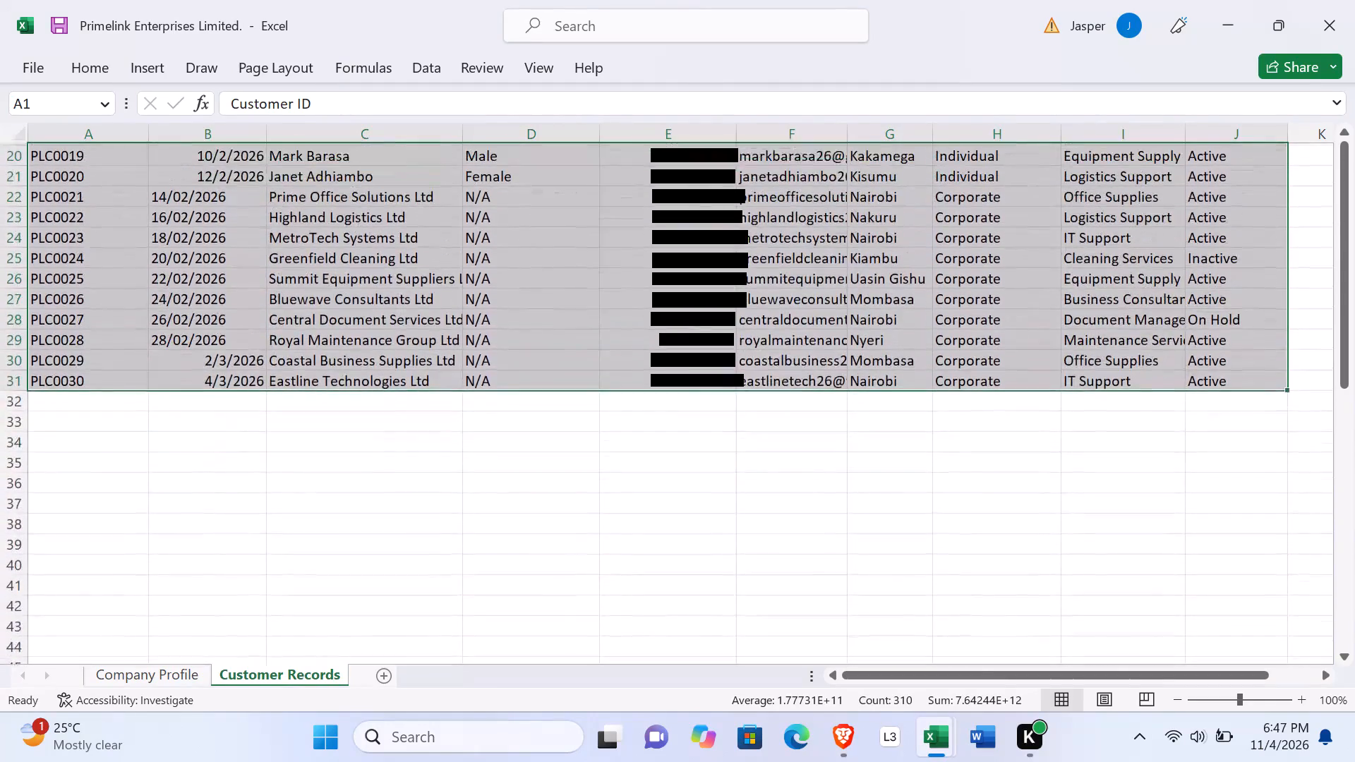
scroll(328, 267, "up", 1)
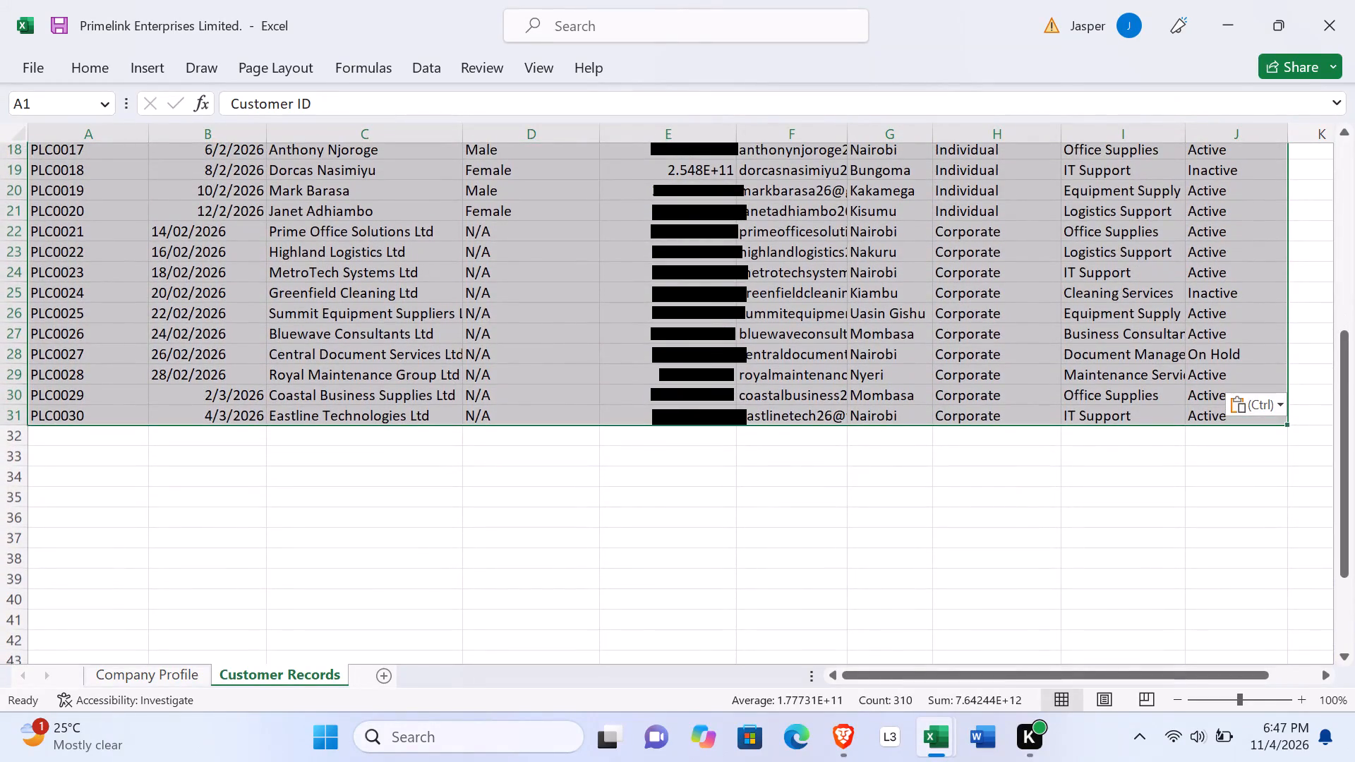
scroll(328, 267, "up", 3)
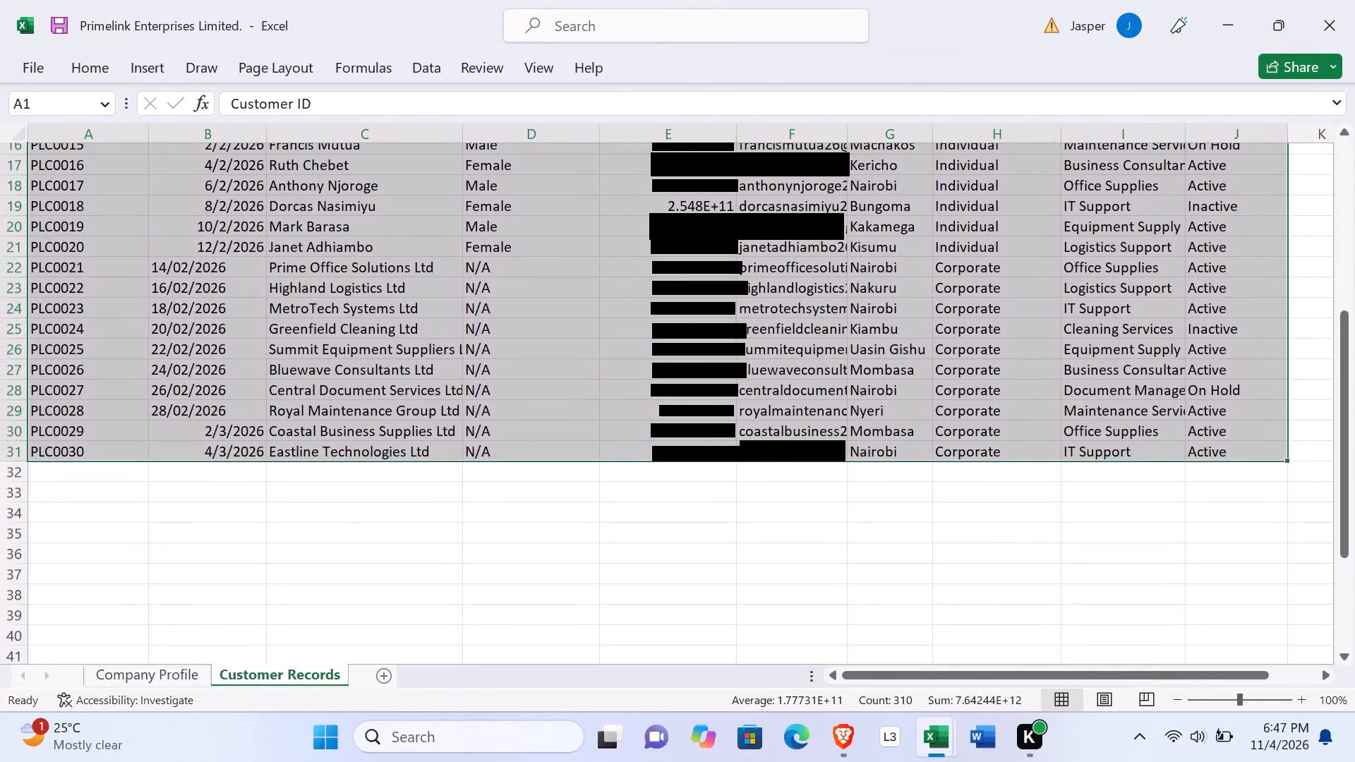
scroll(328, 267, "up", 4)
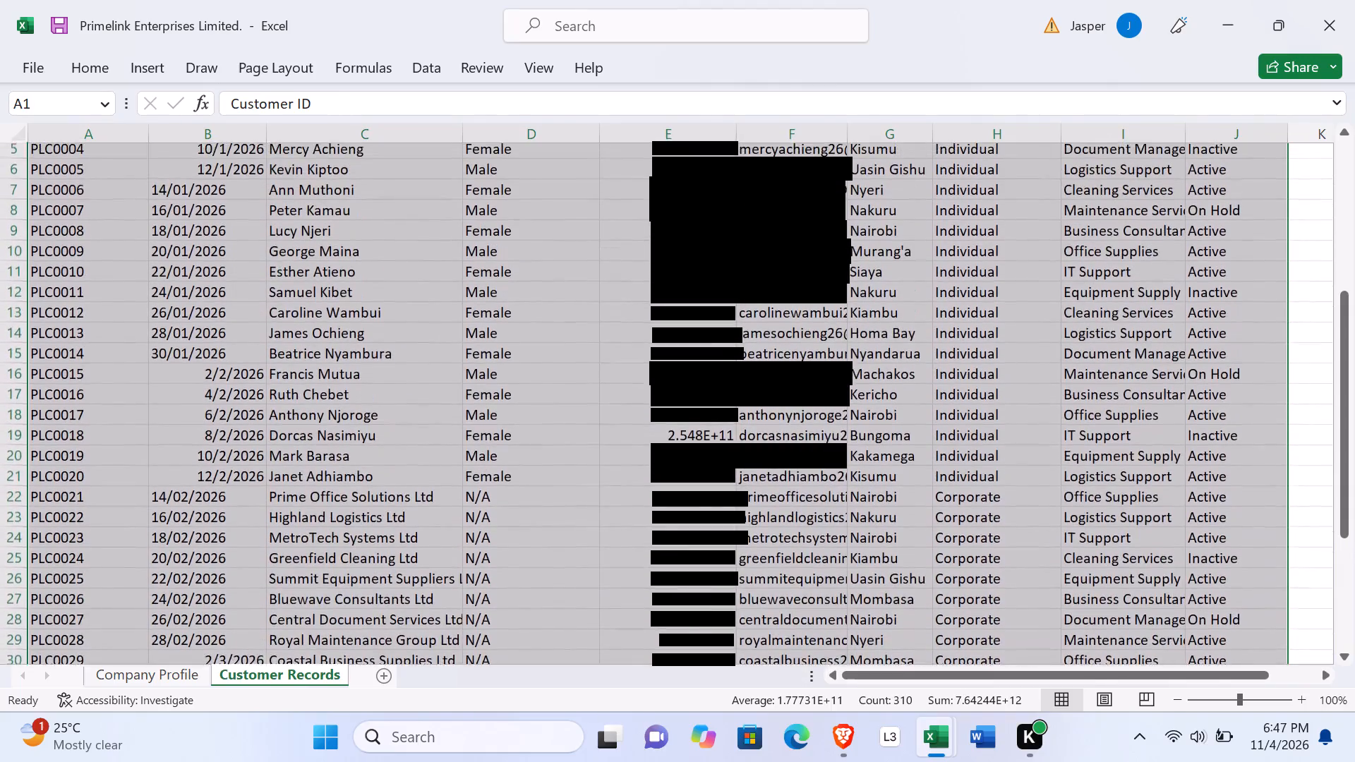
scroll(328, 267, "up", 2)
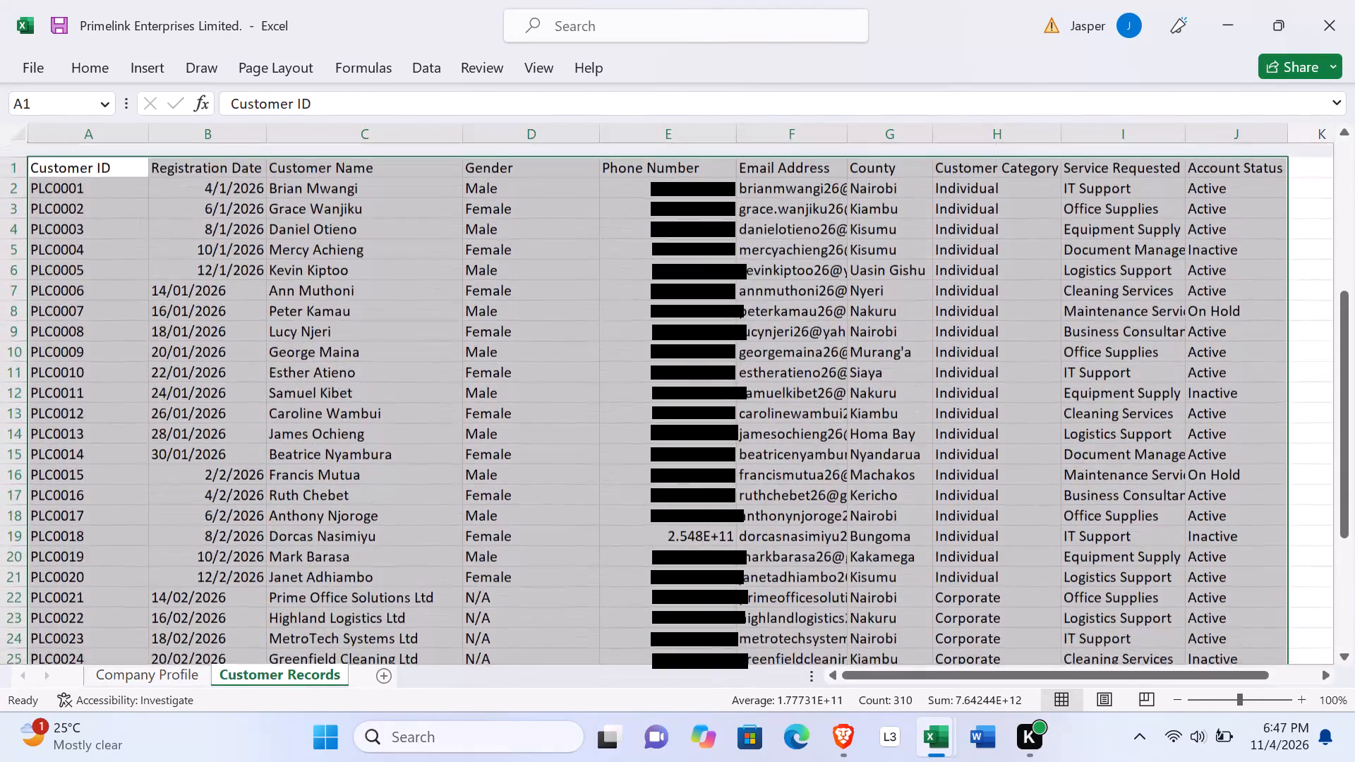
scroll(328, 267, "up", 1)
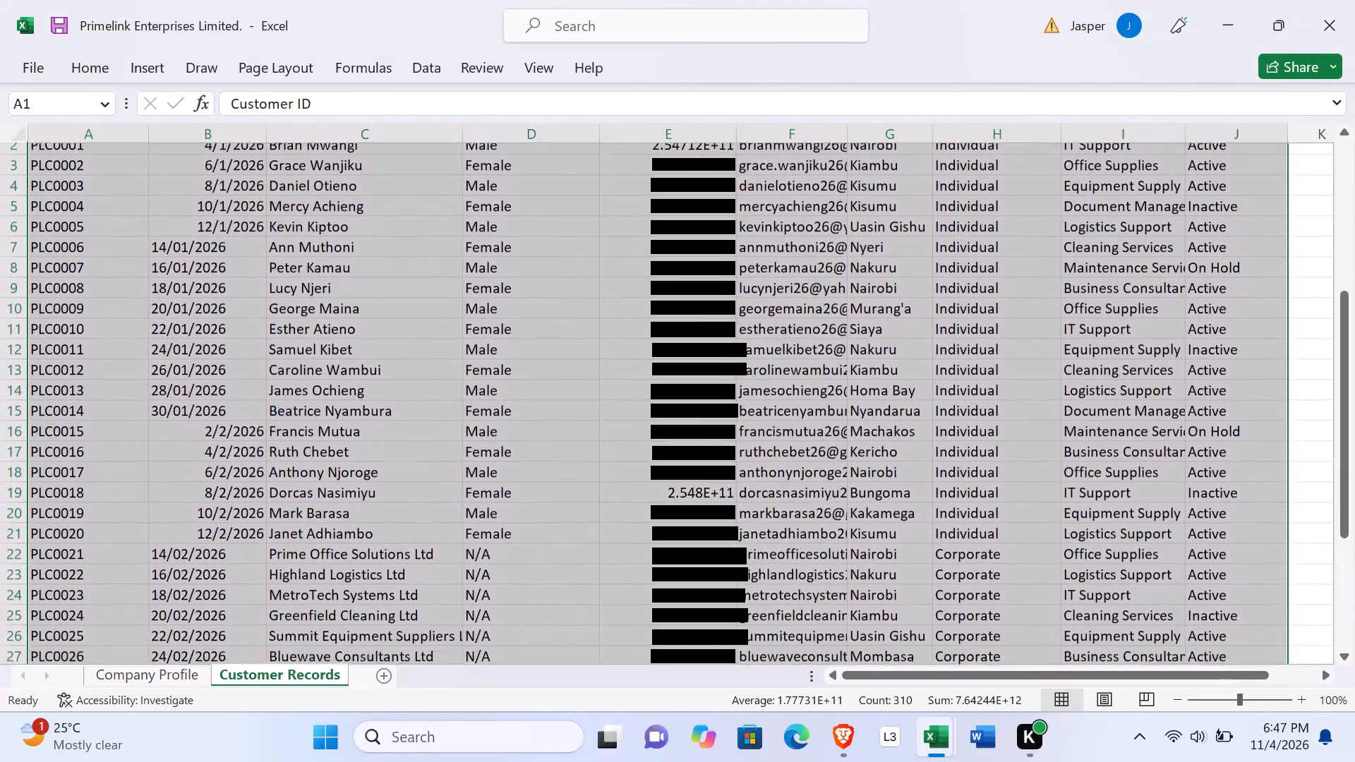
scroll(328, 267, "up", 1)
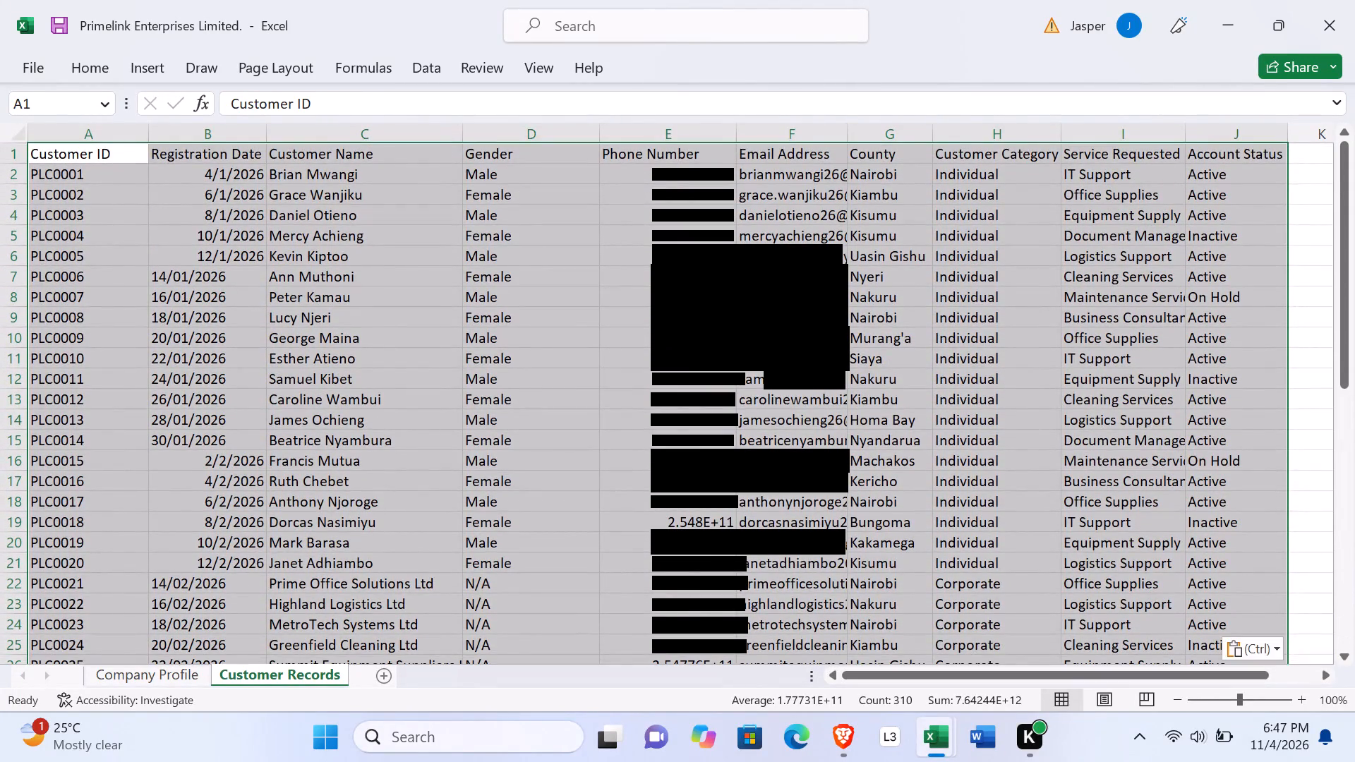
scroll(900, 564, "down", 1)
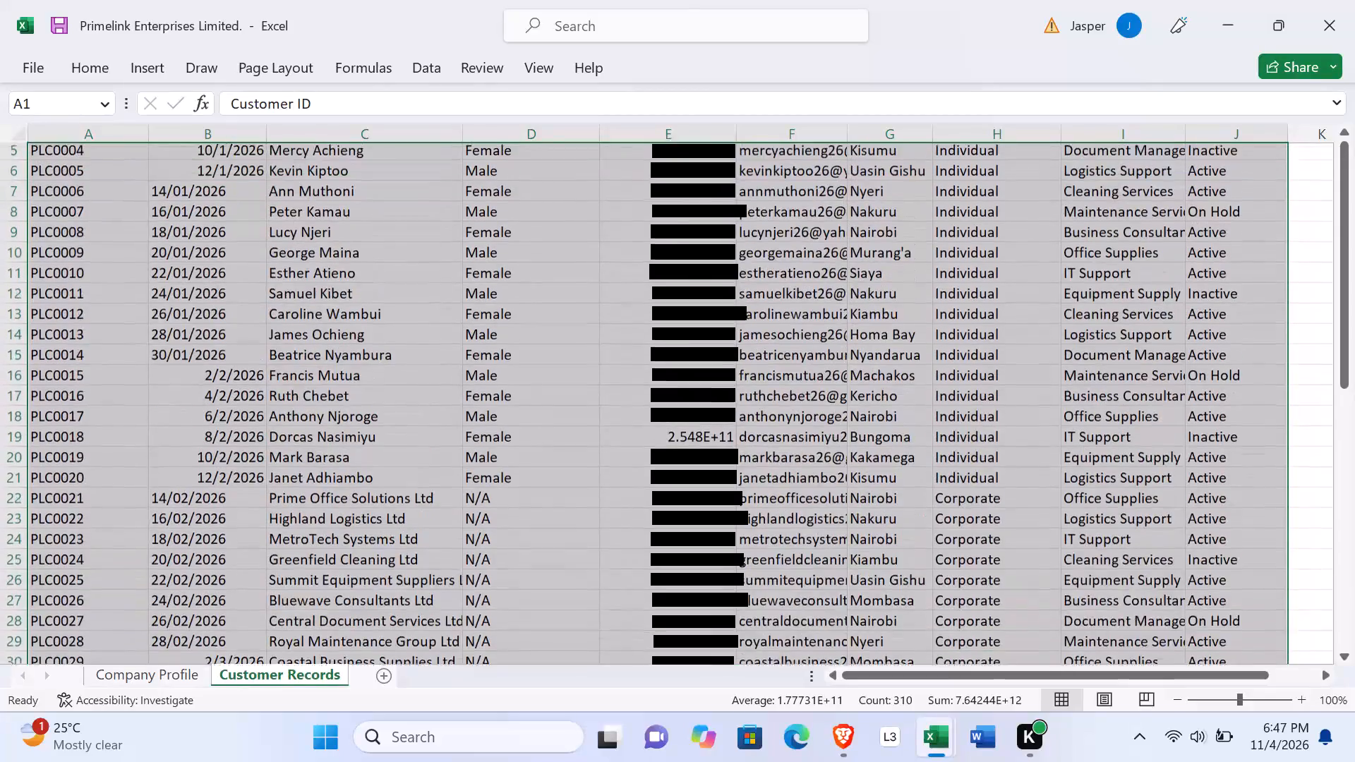
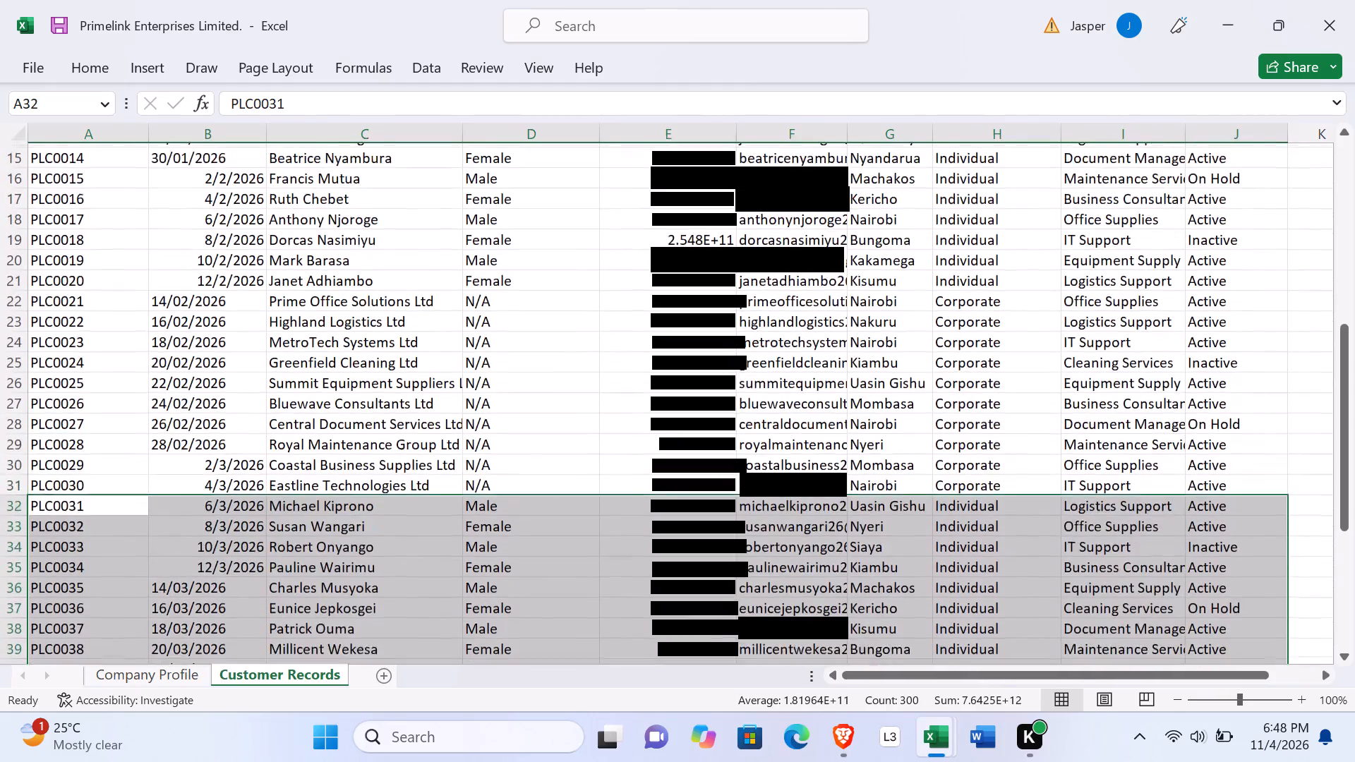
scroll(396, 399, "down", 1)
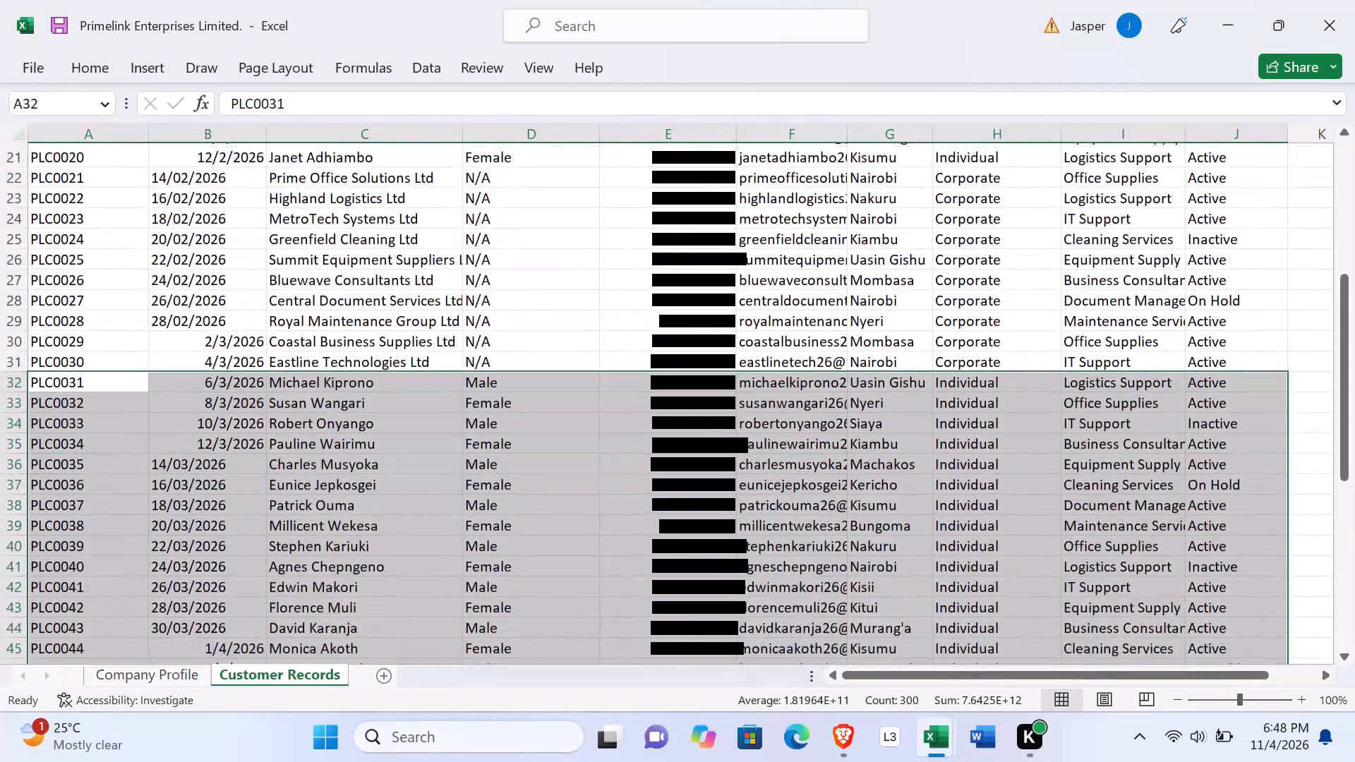
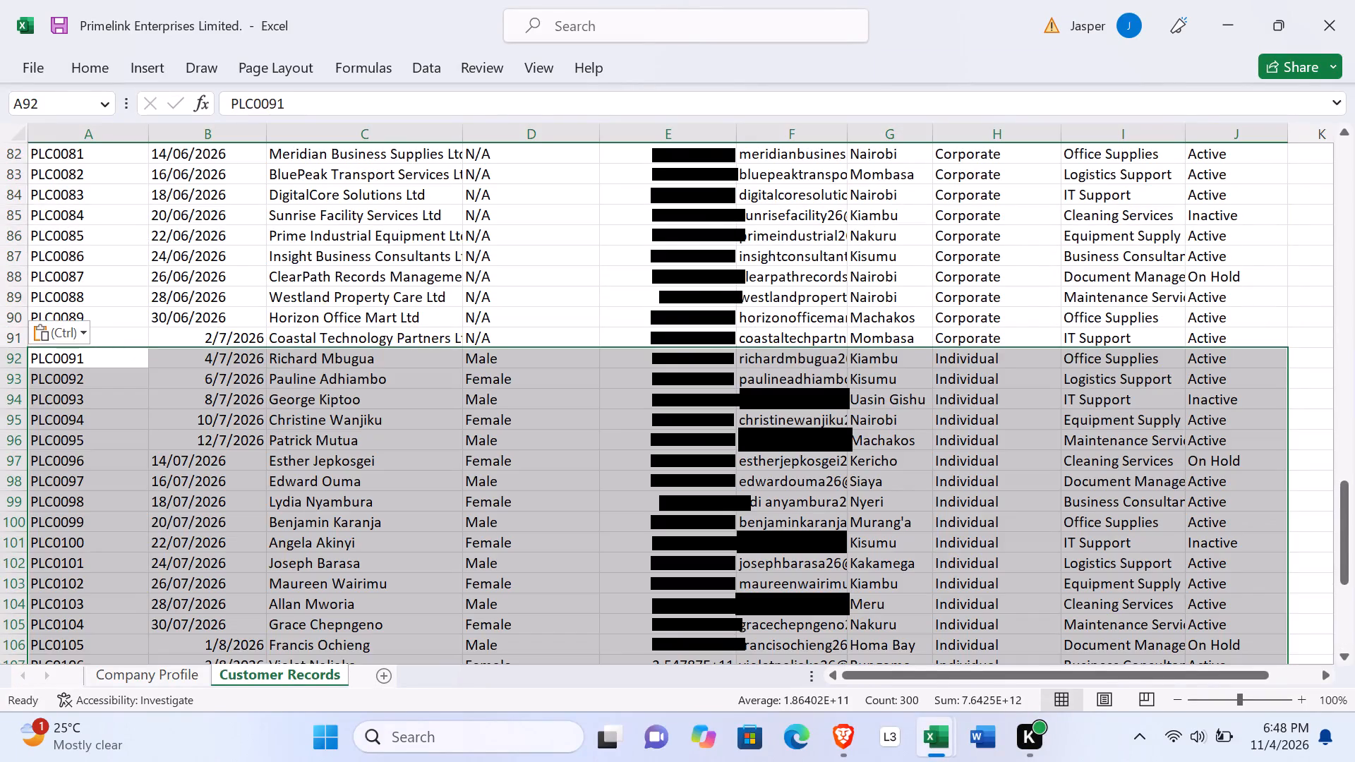
Review the pasted customer rows on the Customer Records sheet down to the end of the table.
left_click(148, 305)
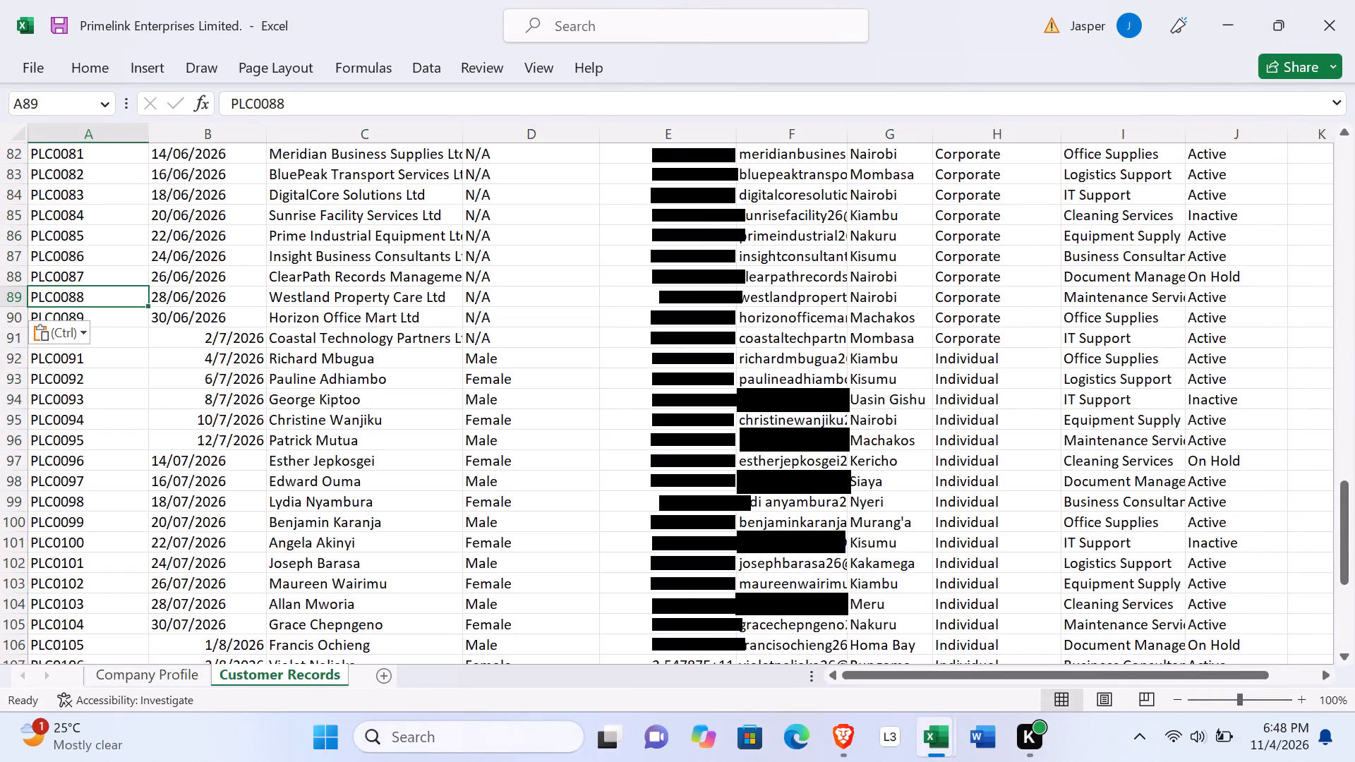
scroll(185, 398, "down", 1)
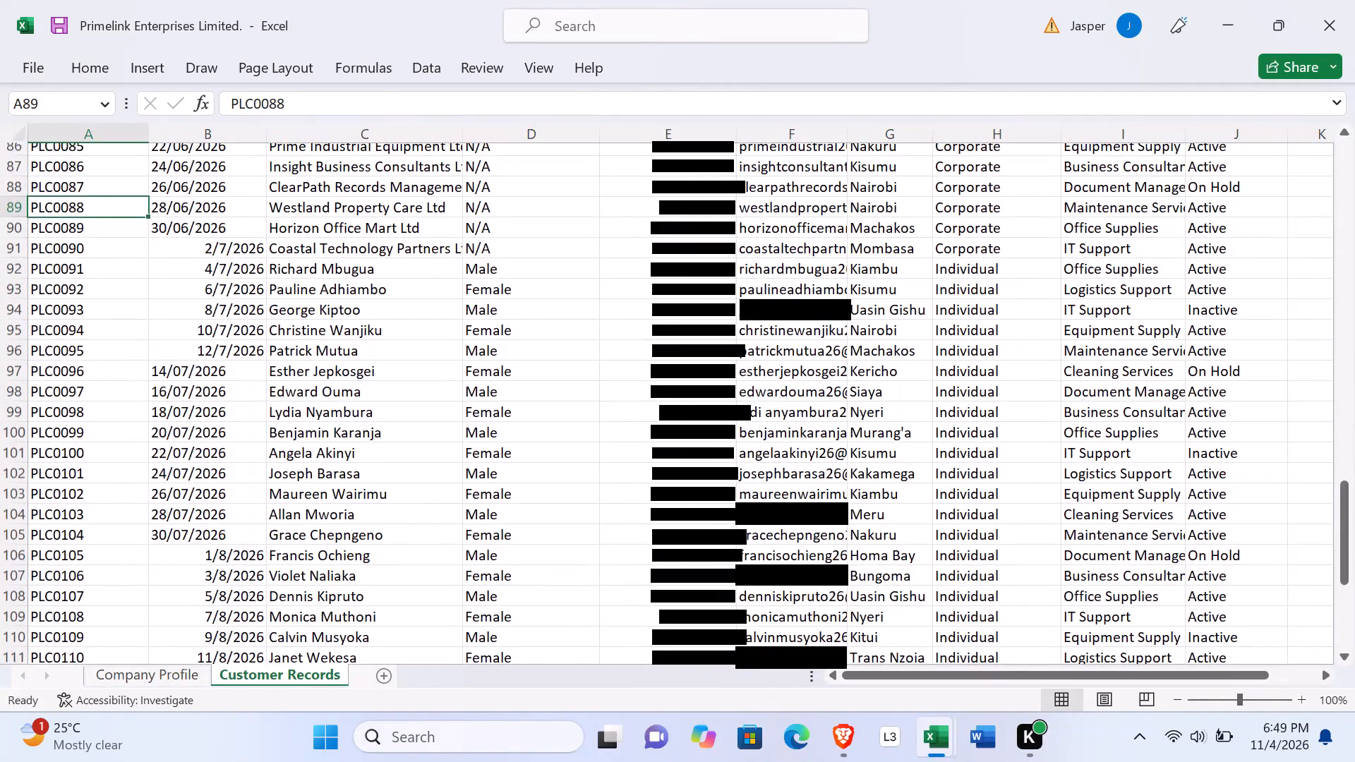
scroll(185, 398, "down", 2)
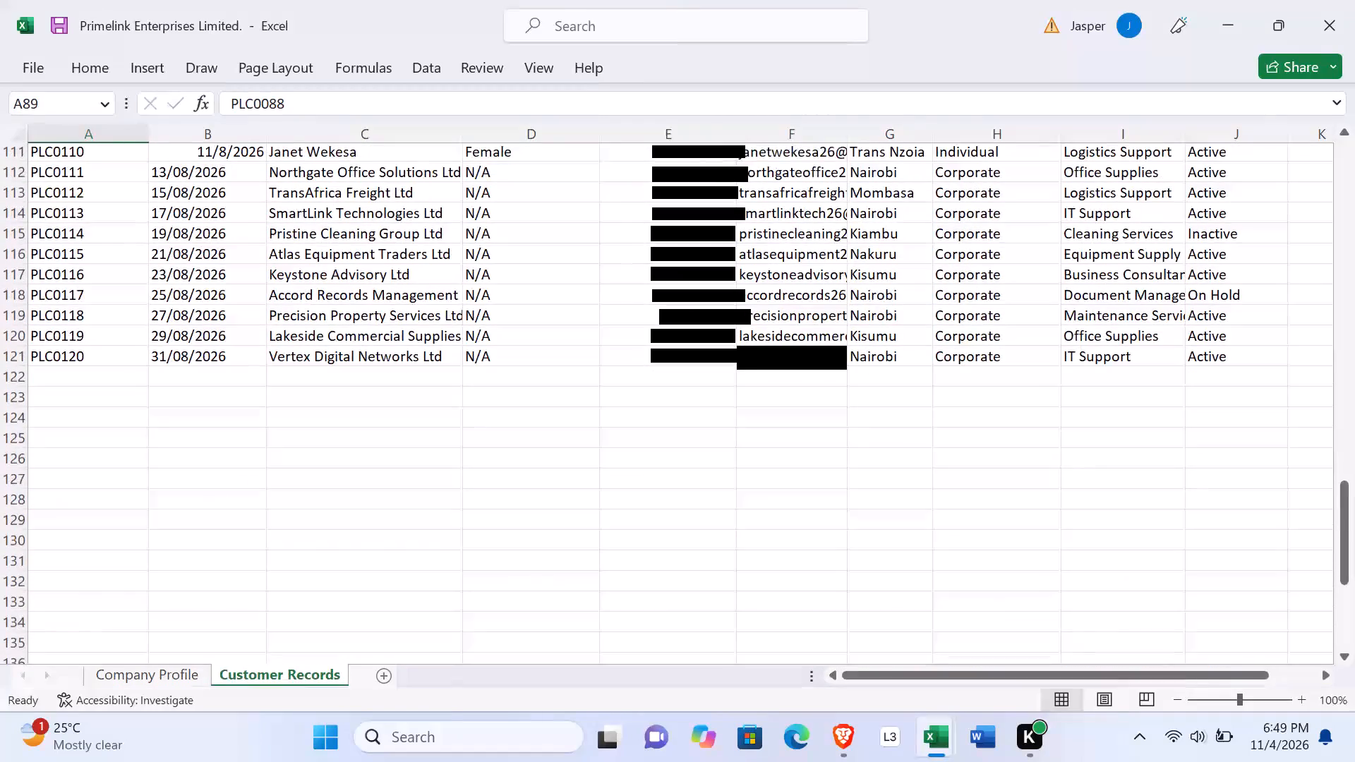
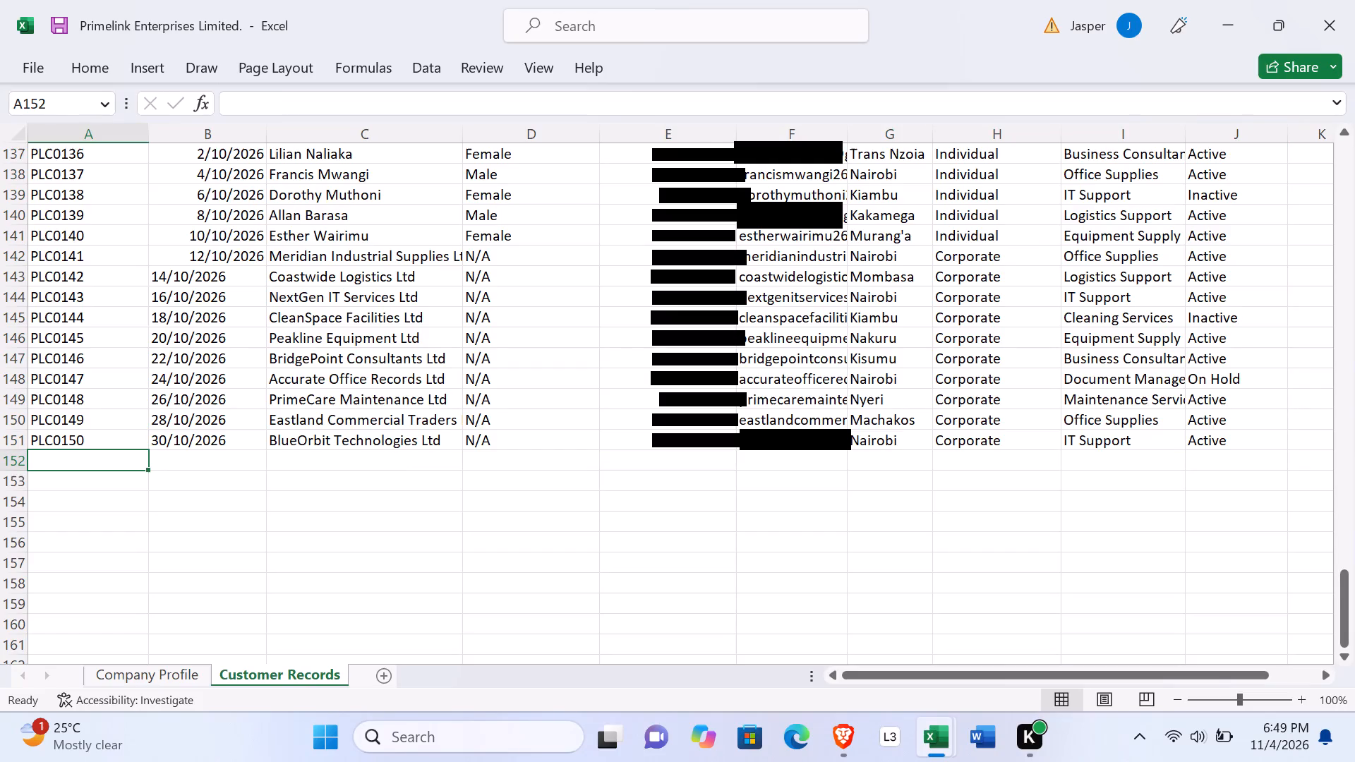
Paste the next batch of customer records, PLC0151 to PLC0250, below the existing rows starting at cell A152, and check through to its last row.
key("ctrl+v")
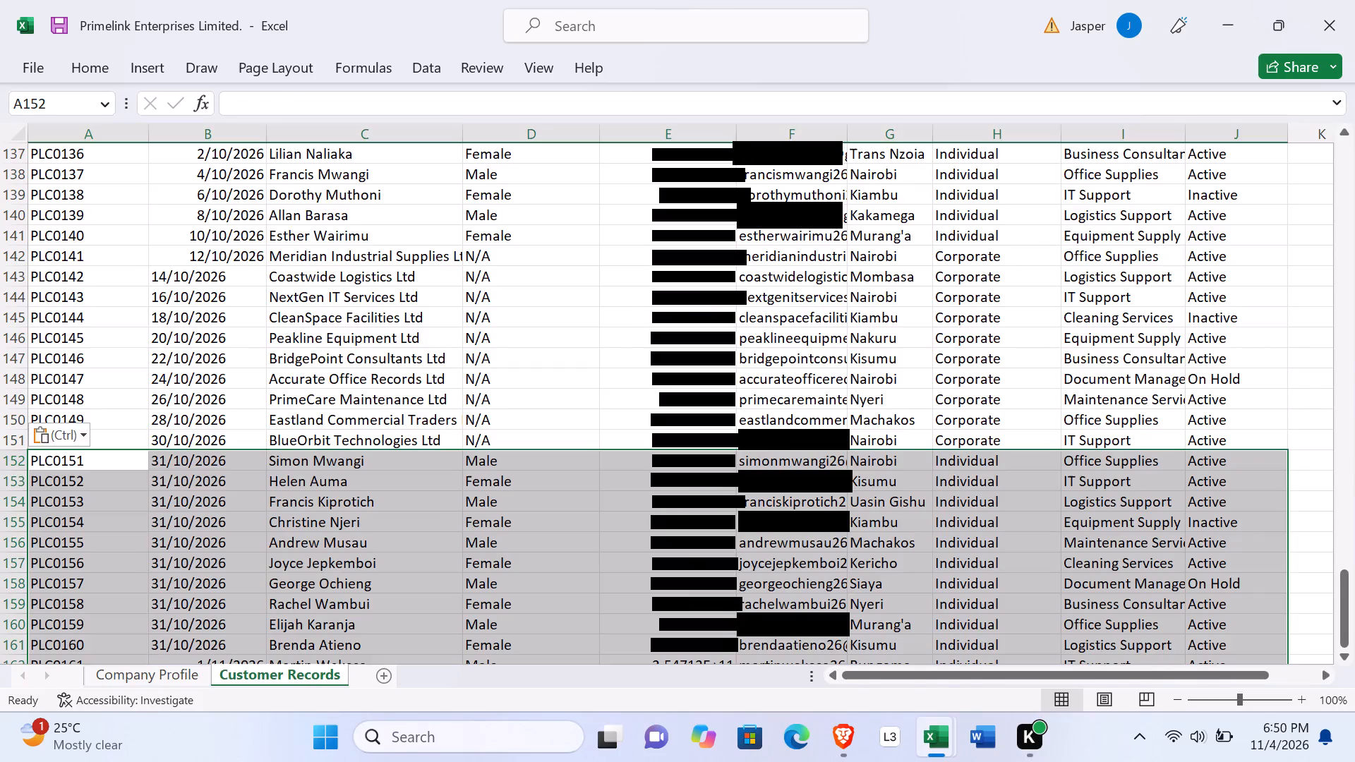
scroll(453, 454, "down", 2)
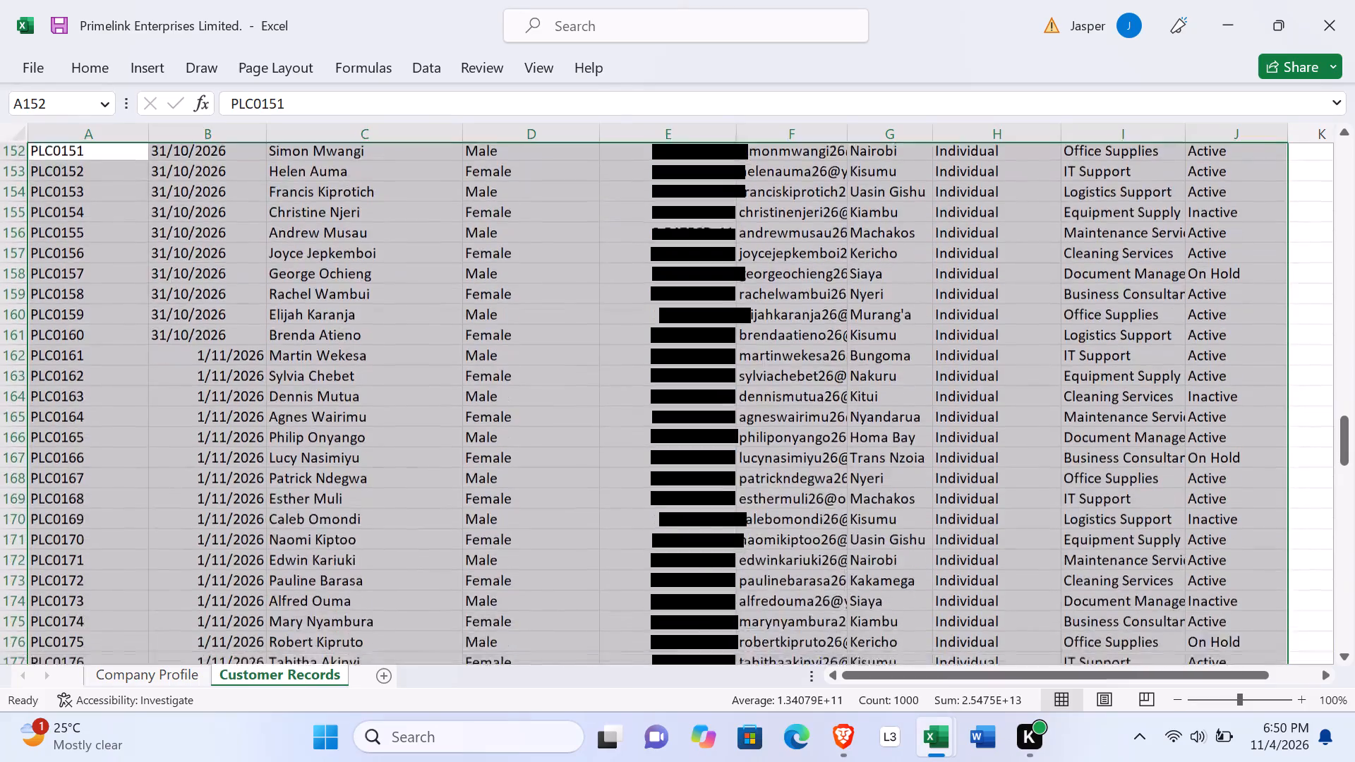
scroll(453, 454, "down", 4)
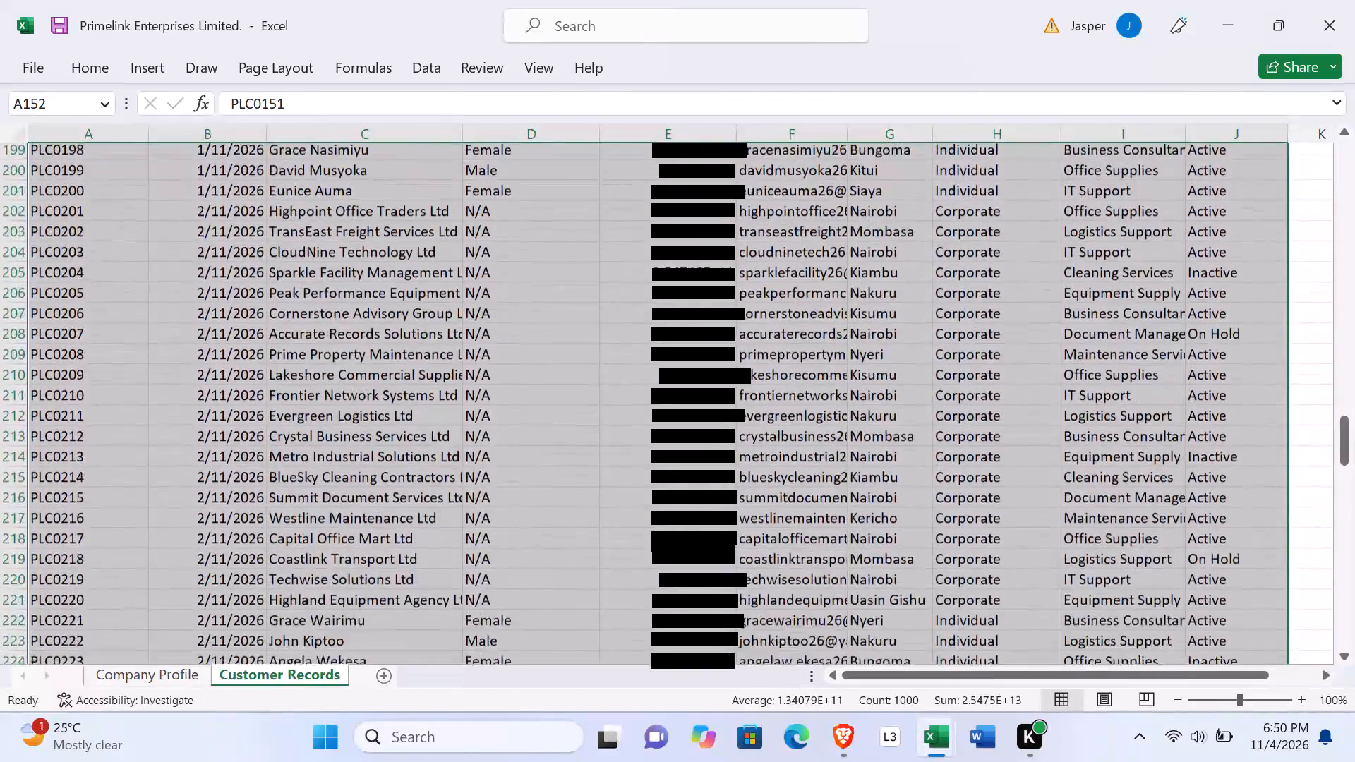
scroll(453, 454, "down", 4)
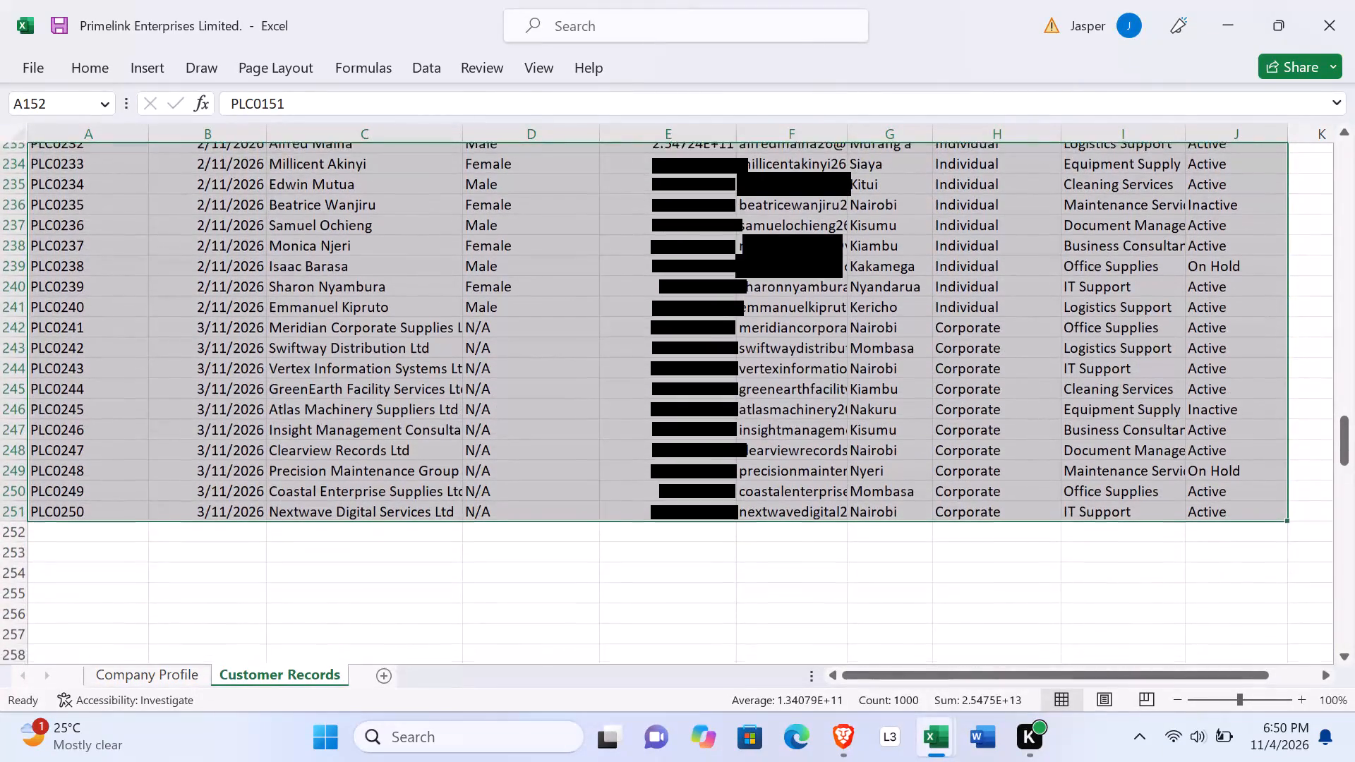
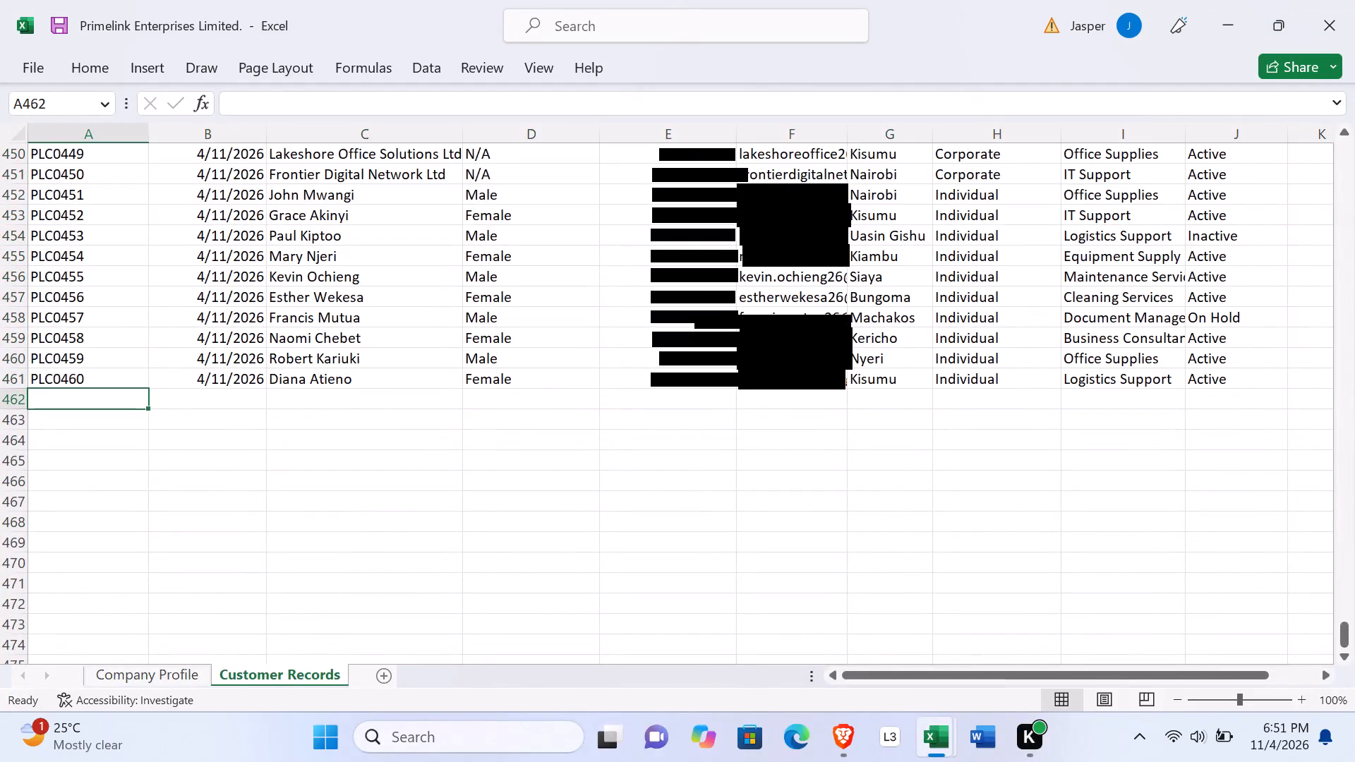
key("ctrl+v")
scroll(618, 405, "down", 2)
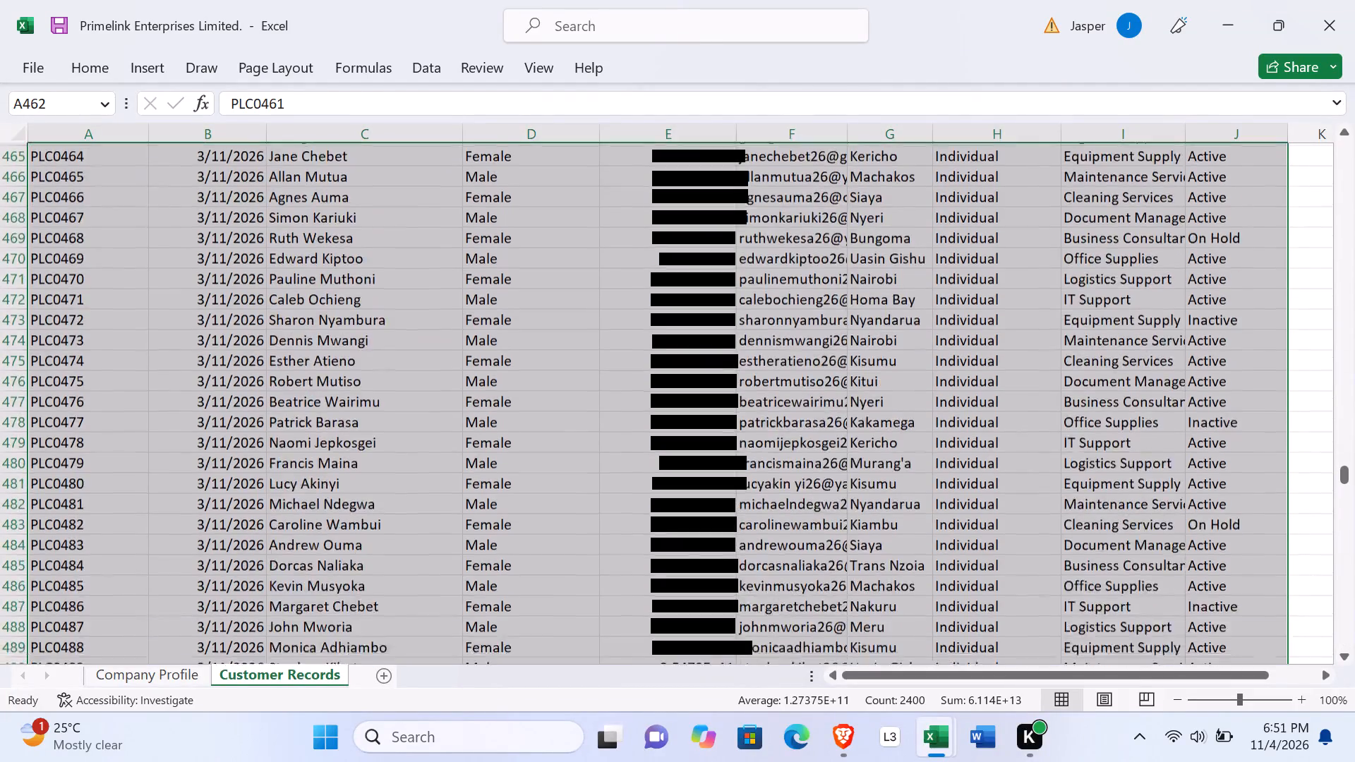
scroll(618, 405, "down", 8)
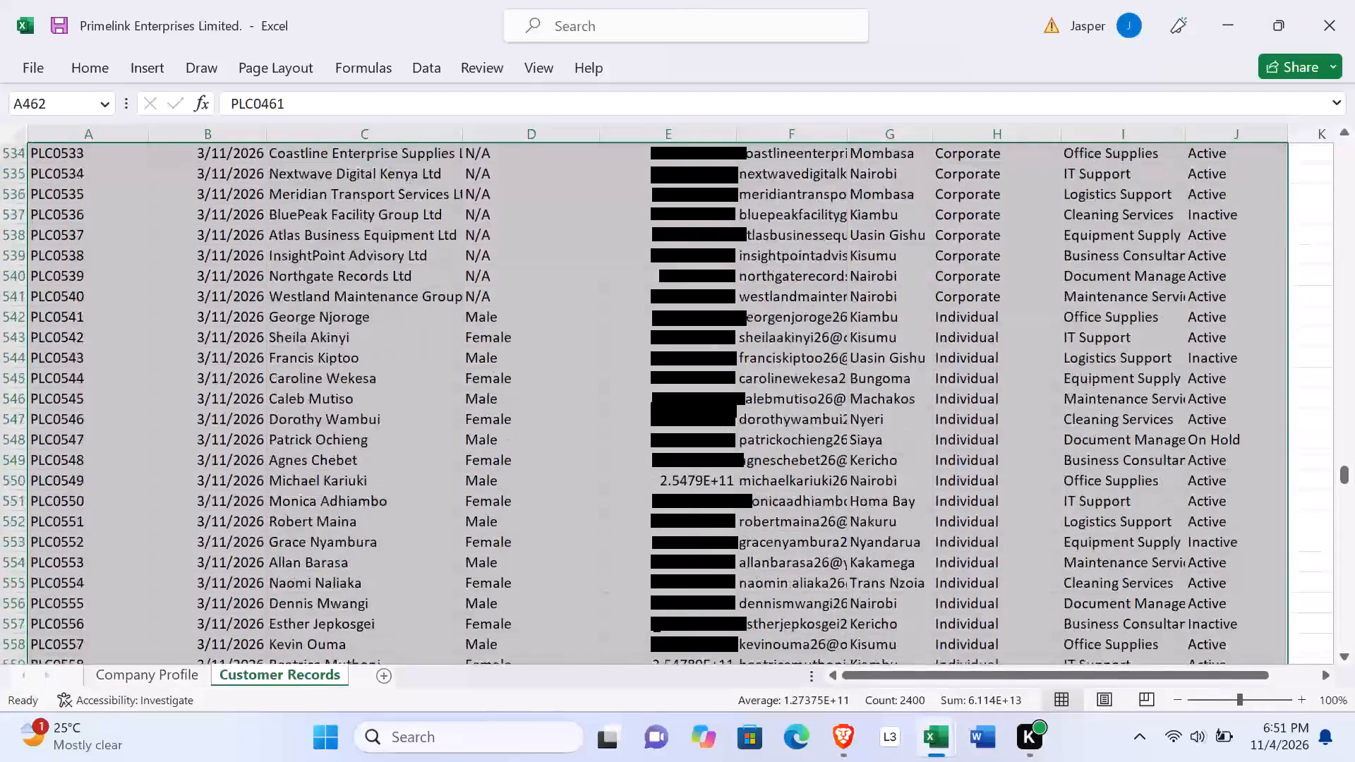
scroll(618, 405, "down", 8)
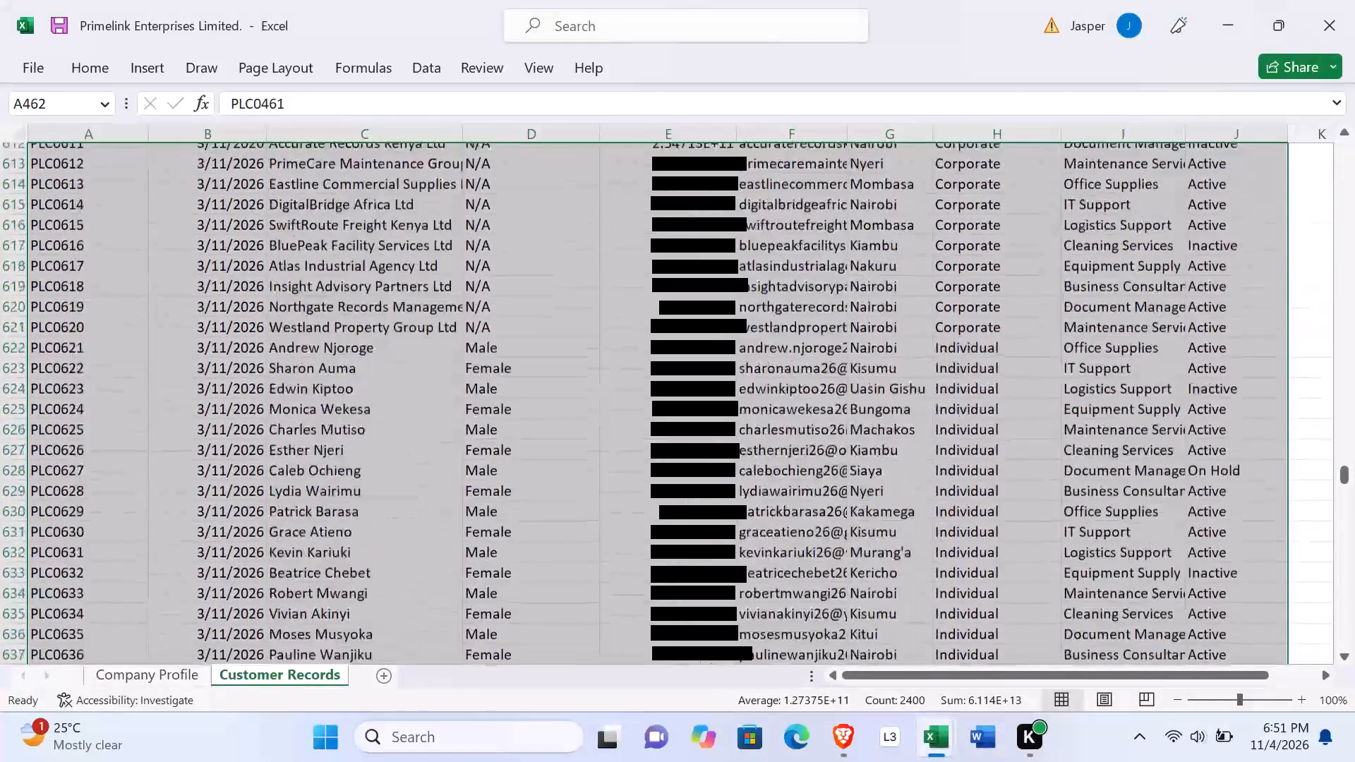
scroll(618, 405, "down", 4)
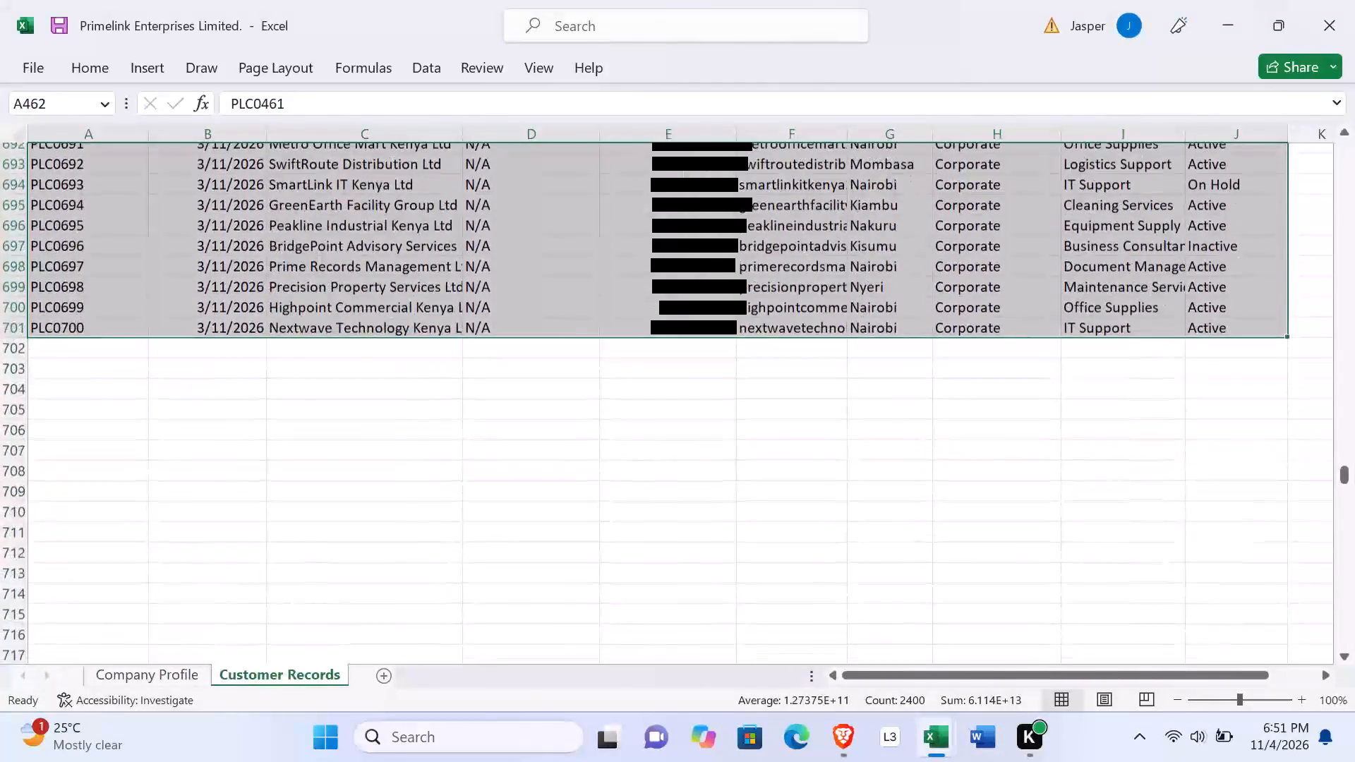
scroll(618, 405, "up", 2)
left_click(500, 327)
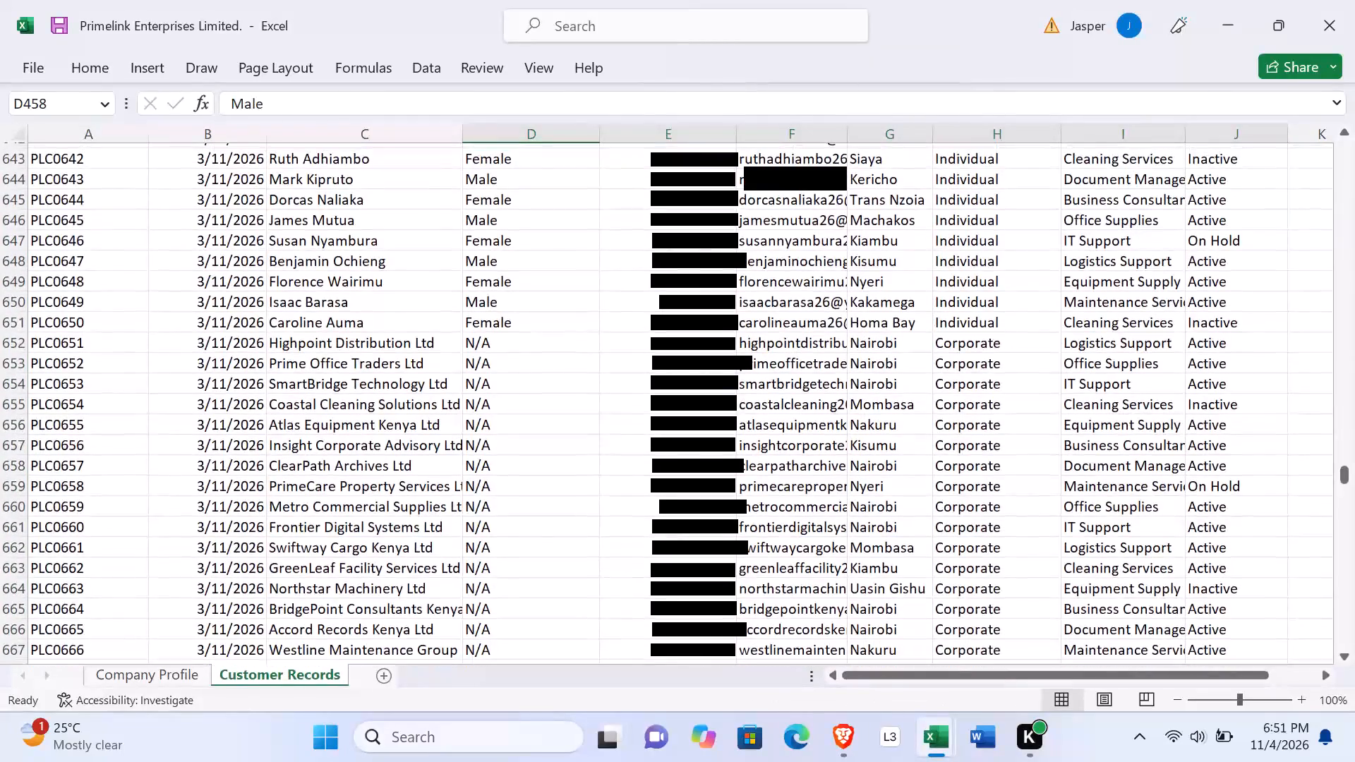
Auto-fit the widths of the Email Address and Service Requested columns to their contents.
scroll(672, 217, "up", 16)
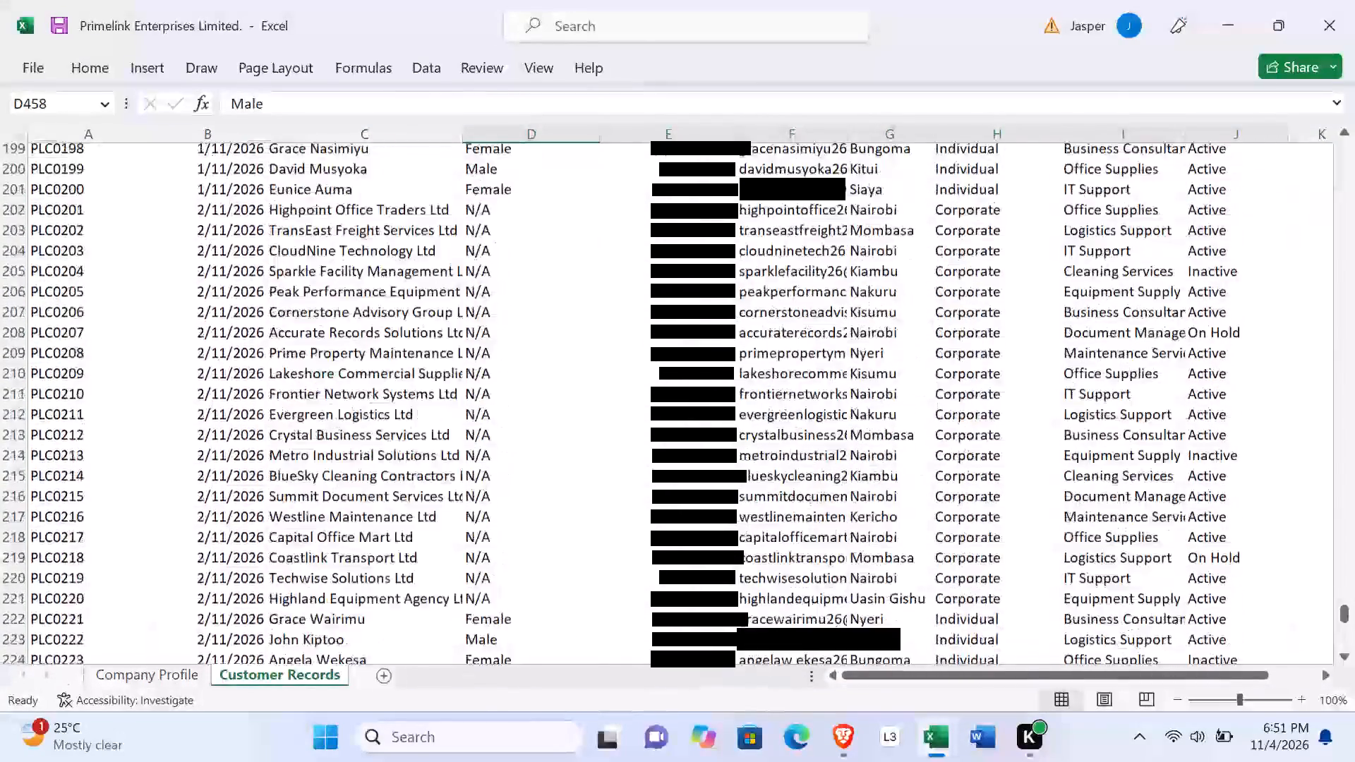
scroll(672, 217, "up", 6)
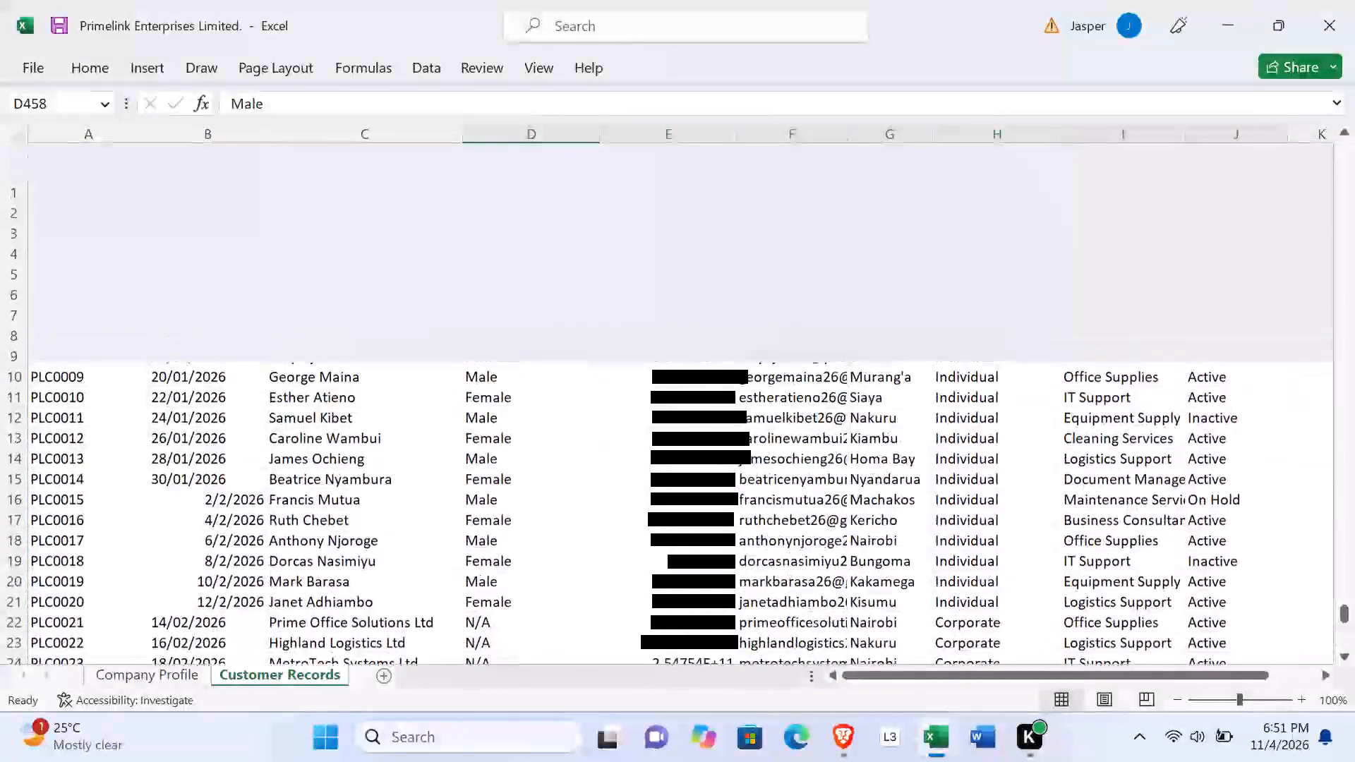
scroll(500, 286, "up", 1)
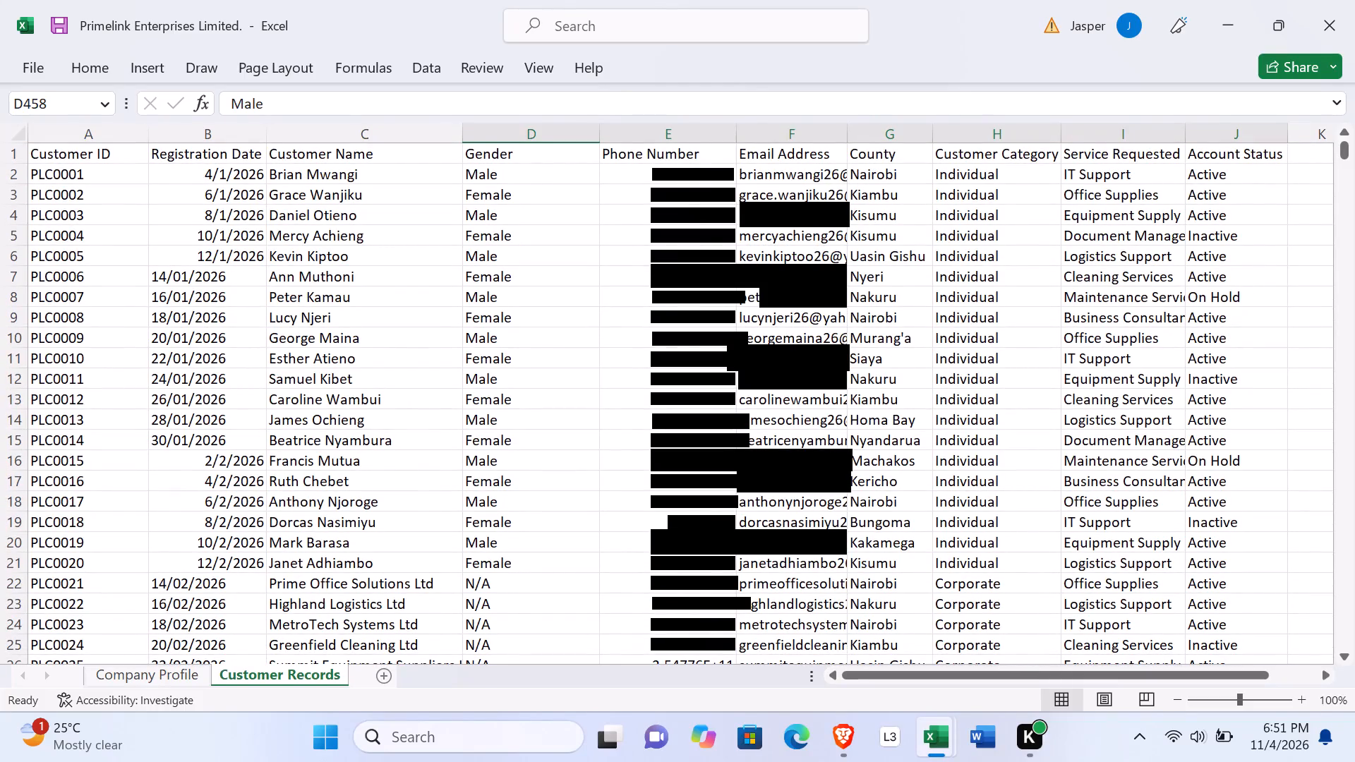
double_click(267, 152)
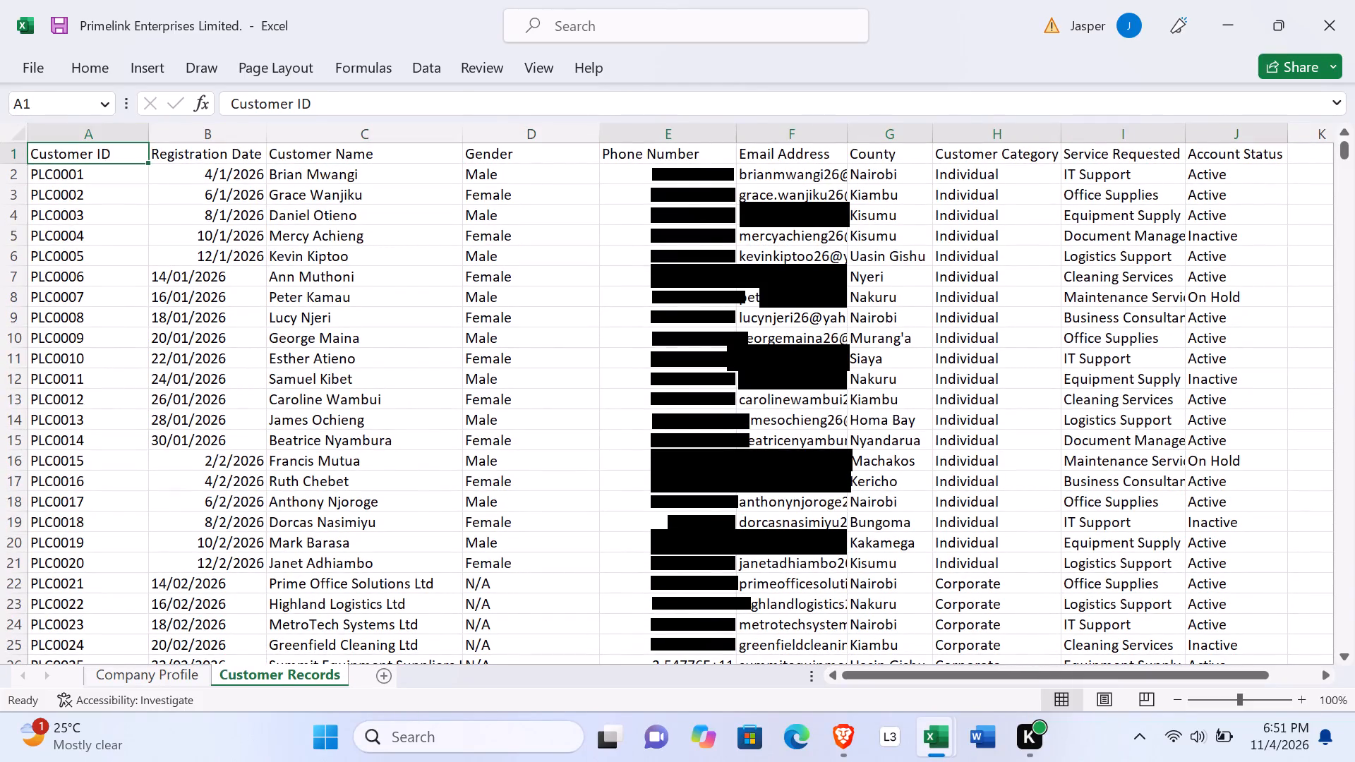
scroll(693, 176, "left", 1)
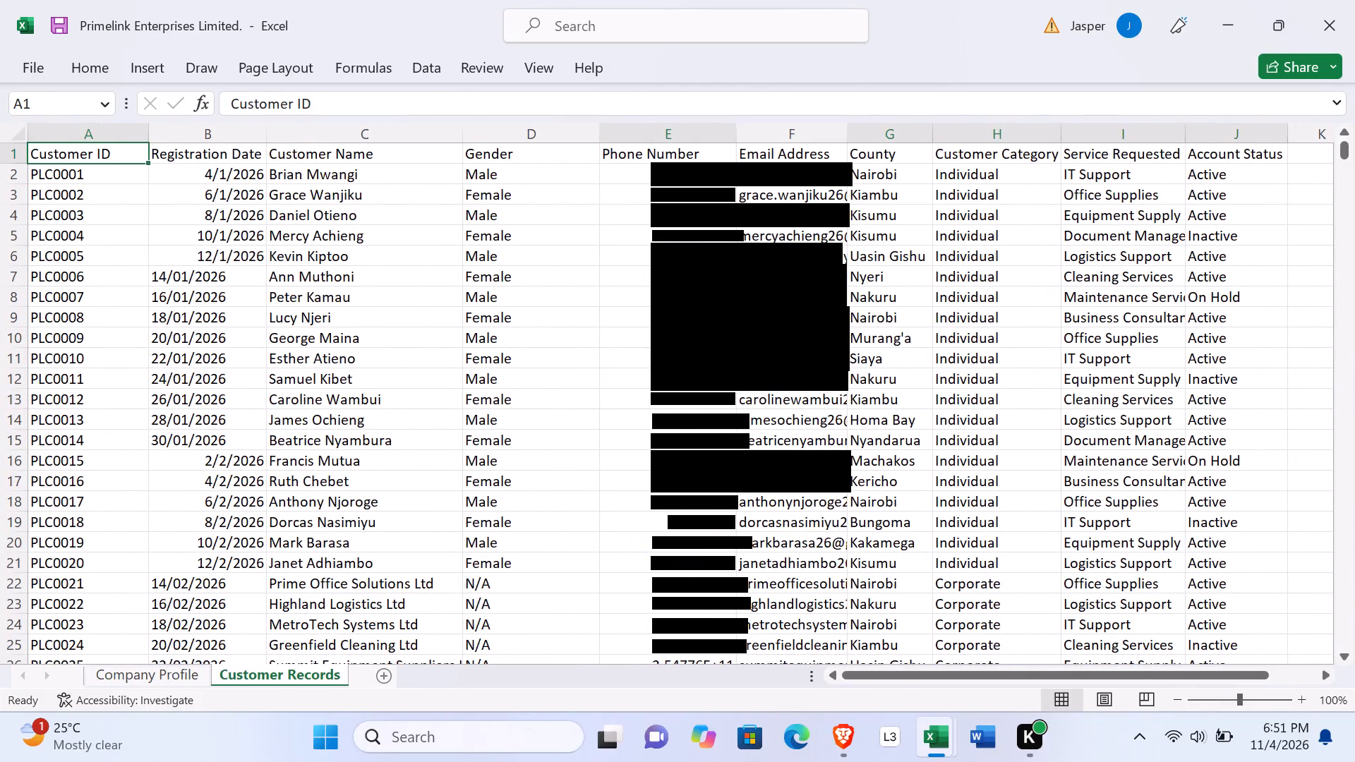
double_click(848, 134)
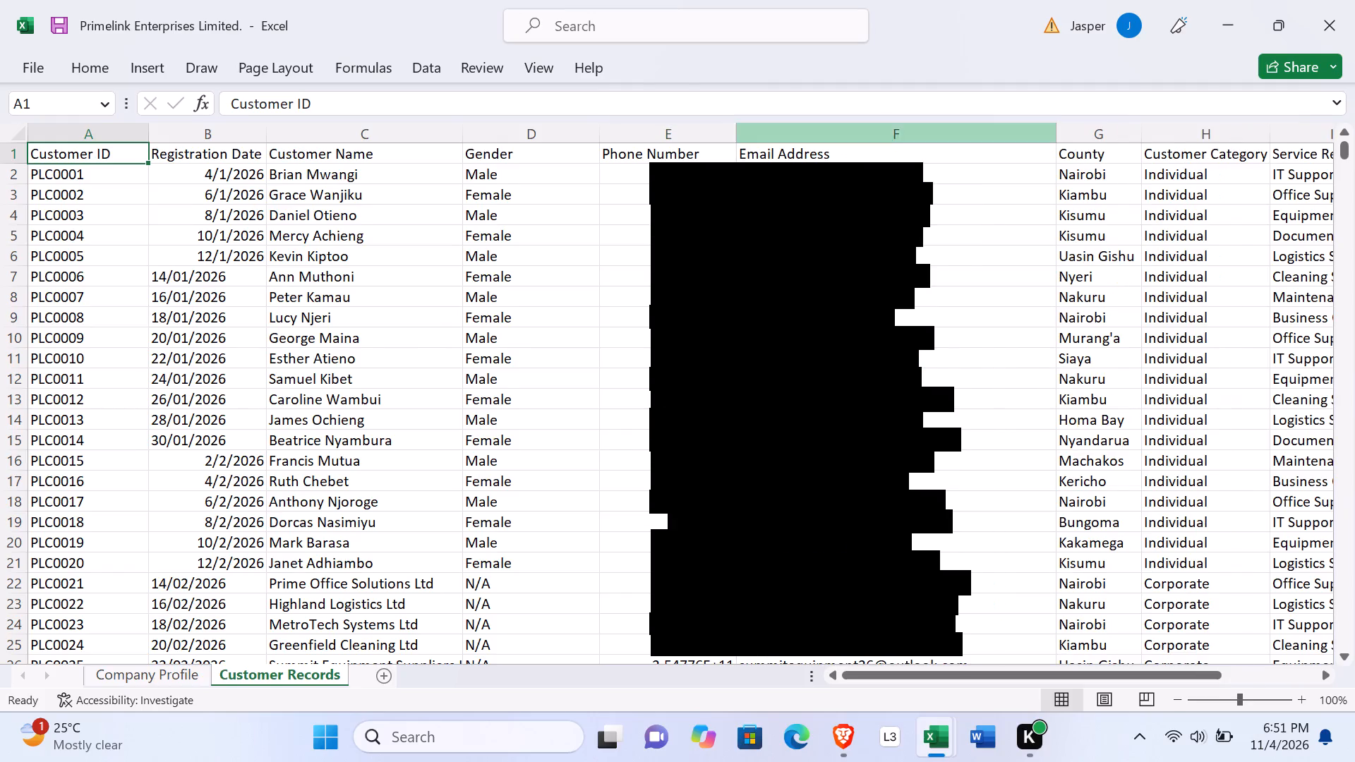
scroll(855, 267, "left", 2)
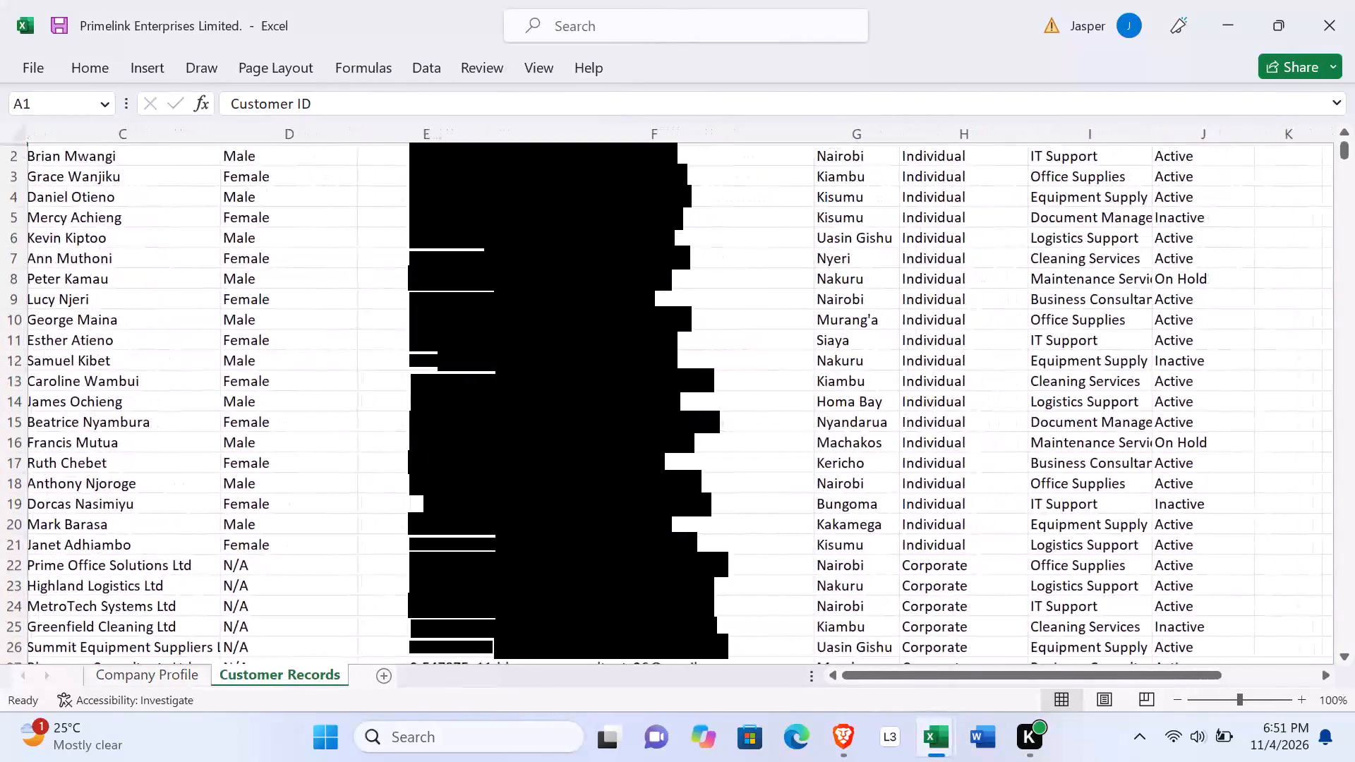
scroll(855, 267, "left", 1)
scroll(855, 267, "up", 1)
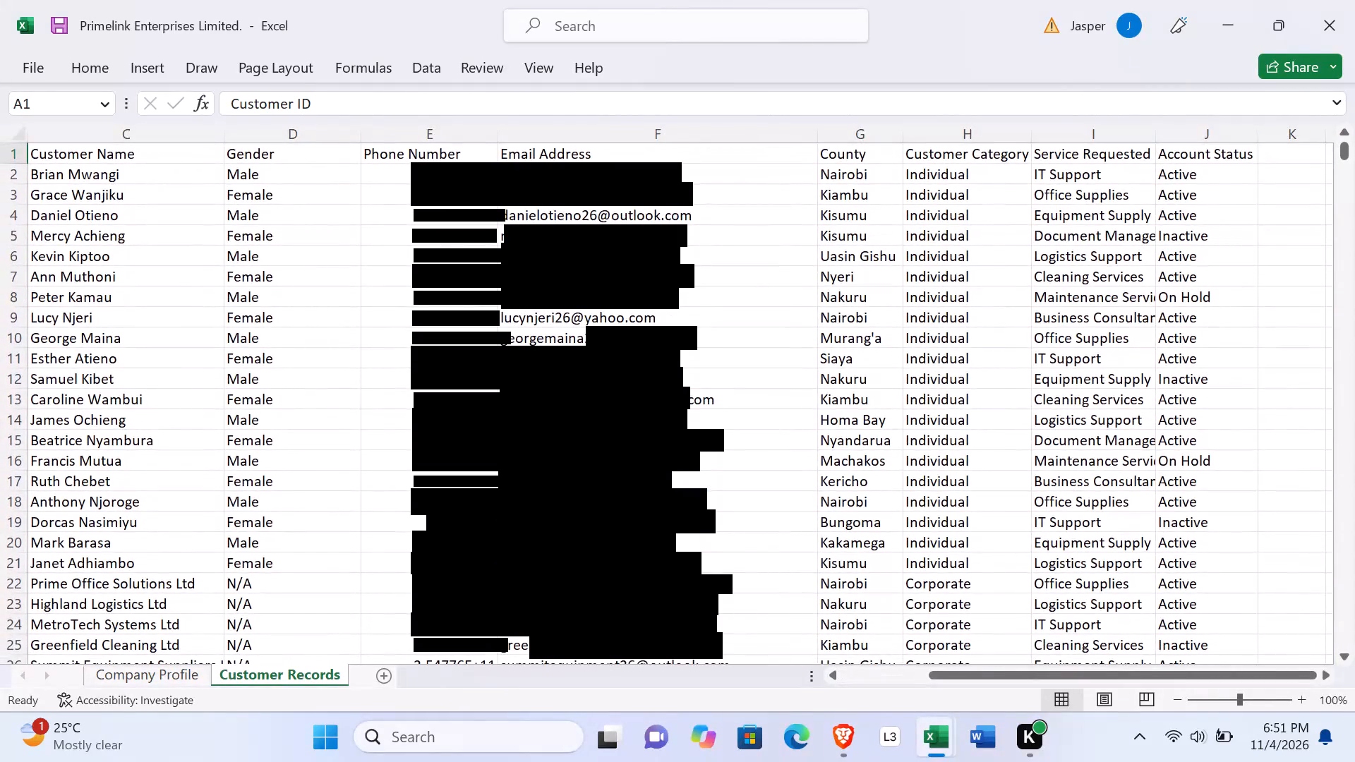
double_click(1156, 129)
scroll(1070, 266, "left", 1)
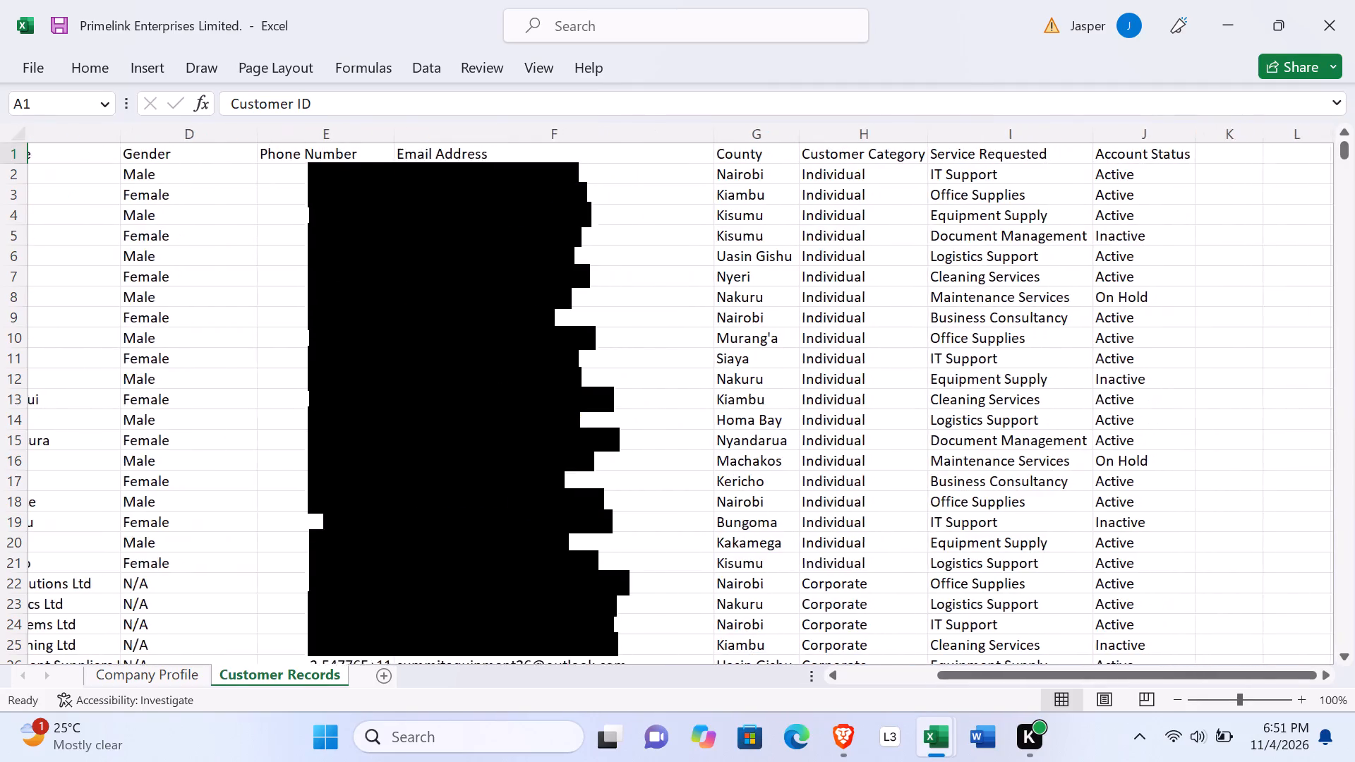
Make the header labels in A1:J1, from Customer ID to Account Status, bold.
scroll(1070, 266, "left", 1)
scroll(814, 282, "right", 2)
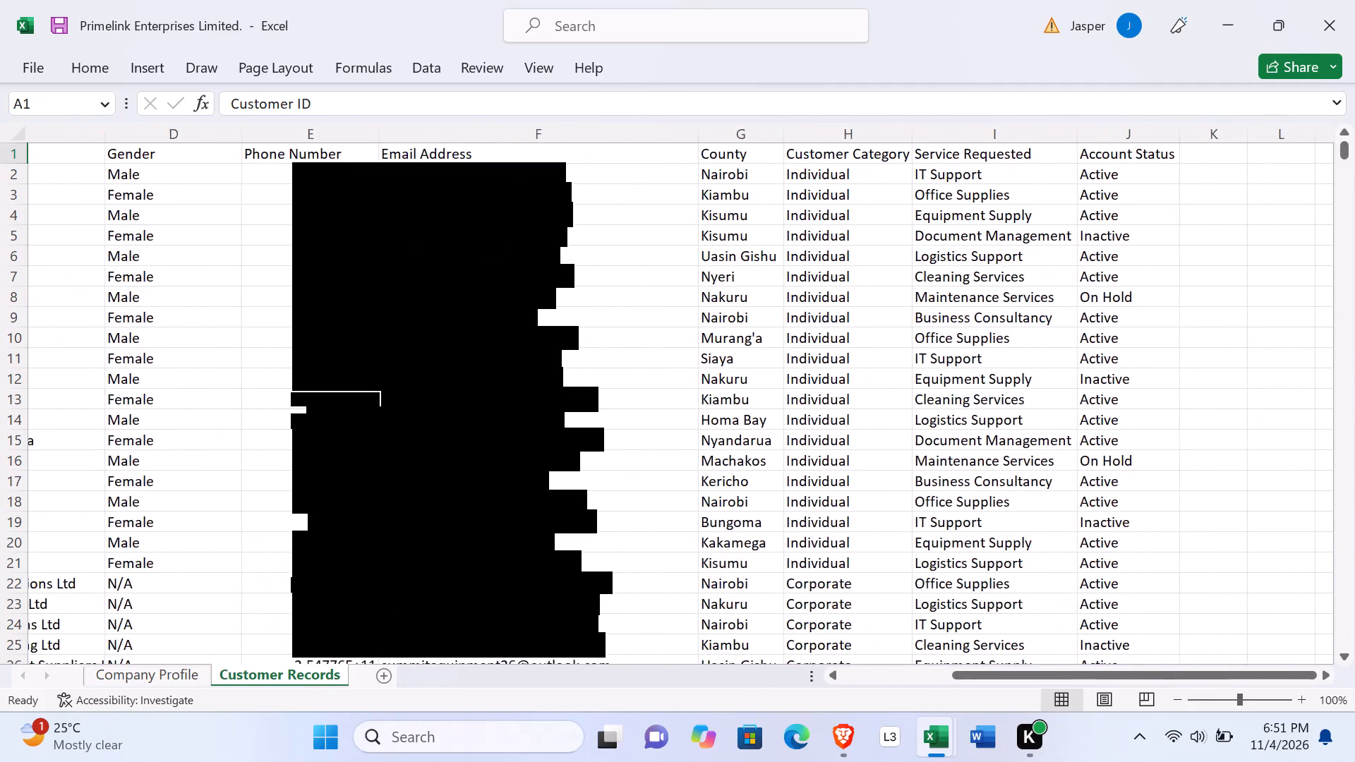
scroll(814, 282, "right", 5)
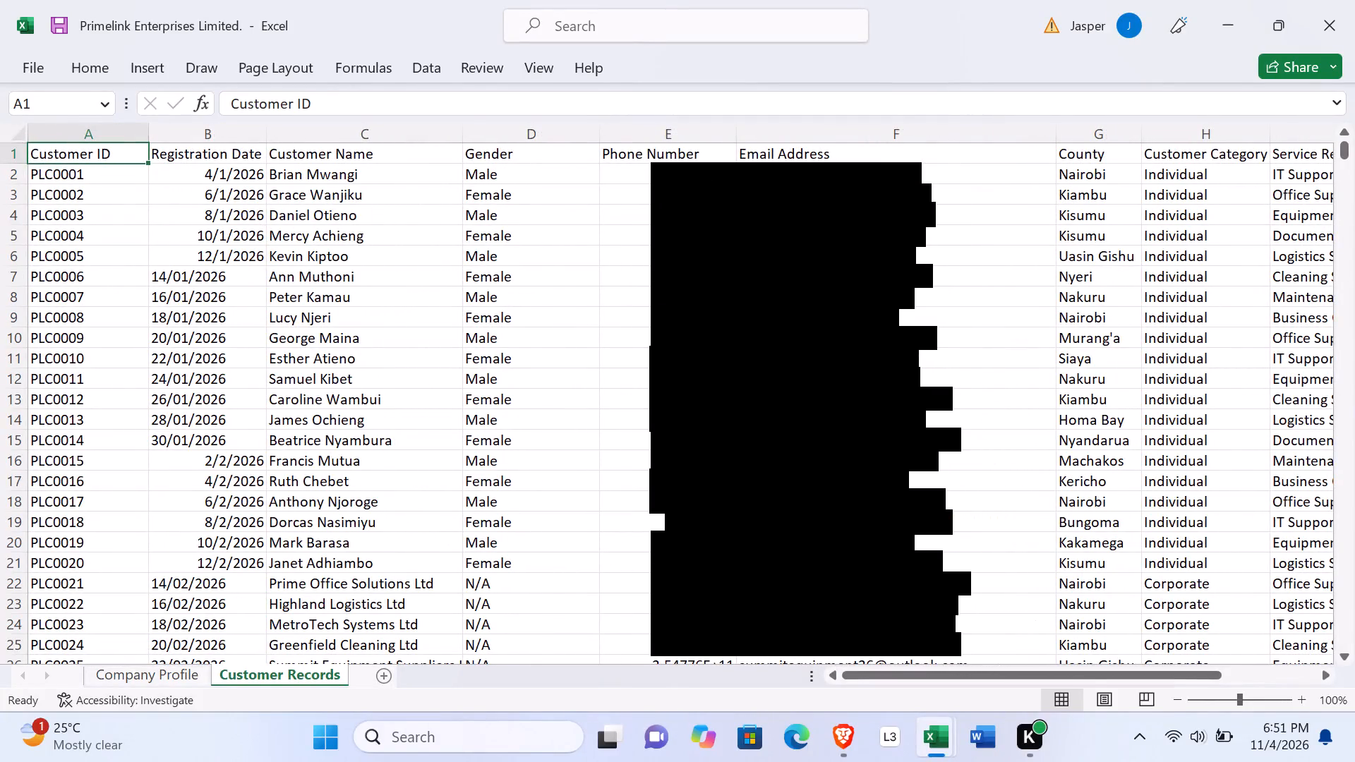
left_click_drag(51, 155, 841, 146)
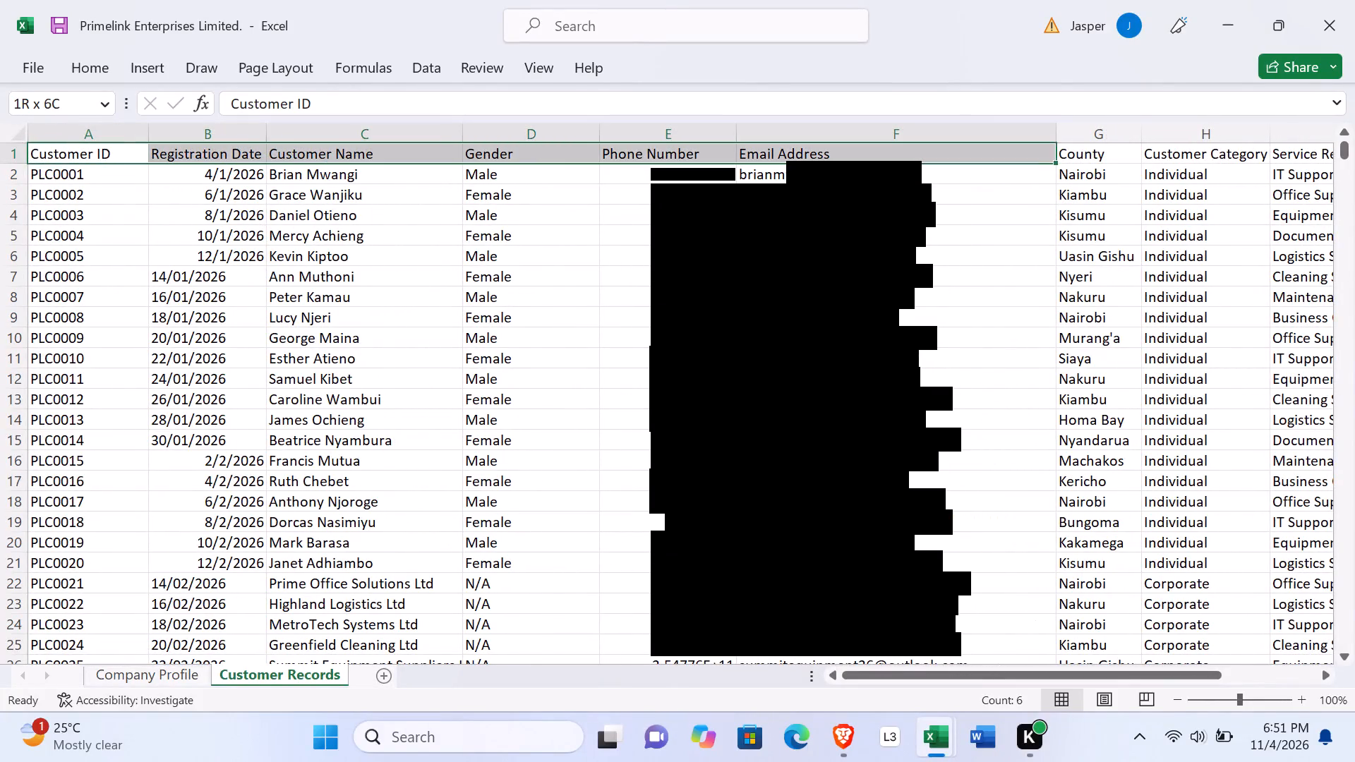
left_click_drag(841, 146, 1187, 144)
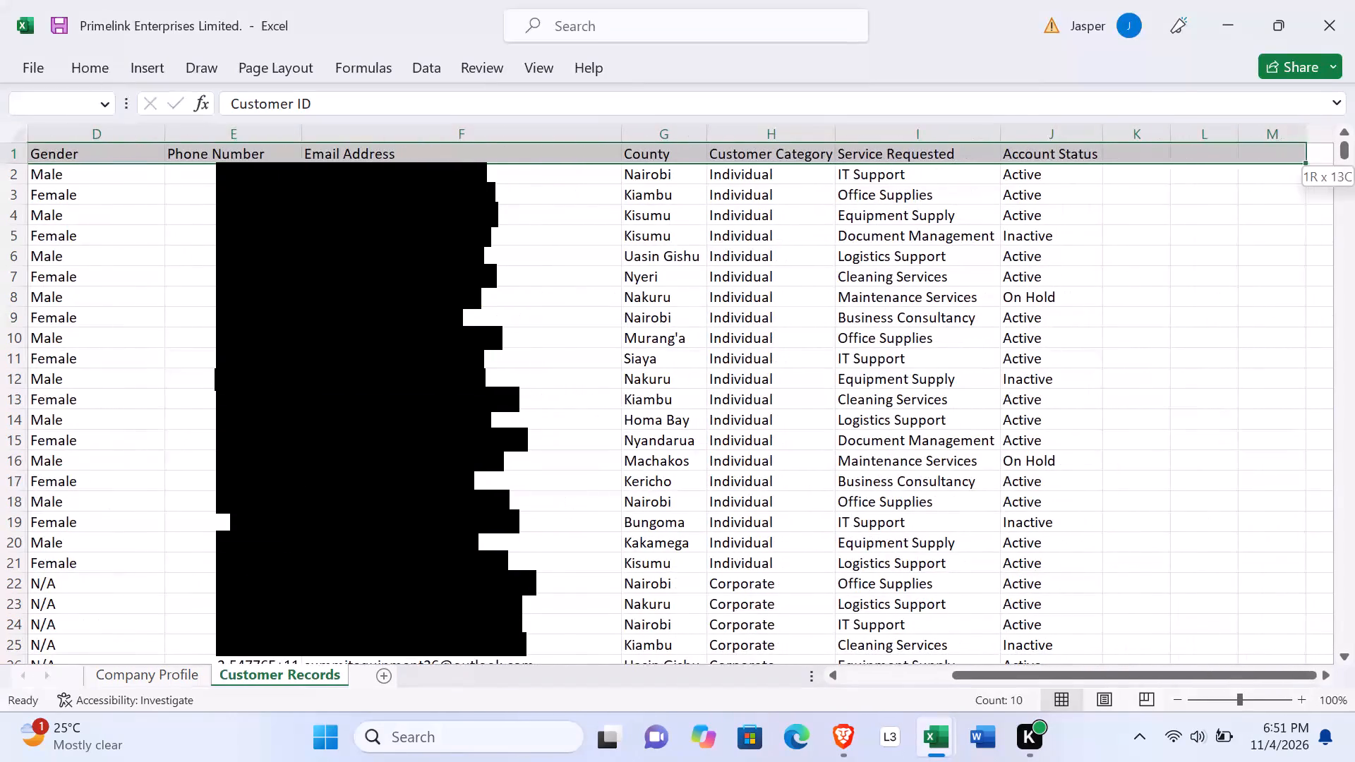
left_click_drag(1187, 144, 1085, 156)
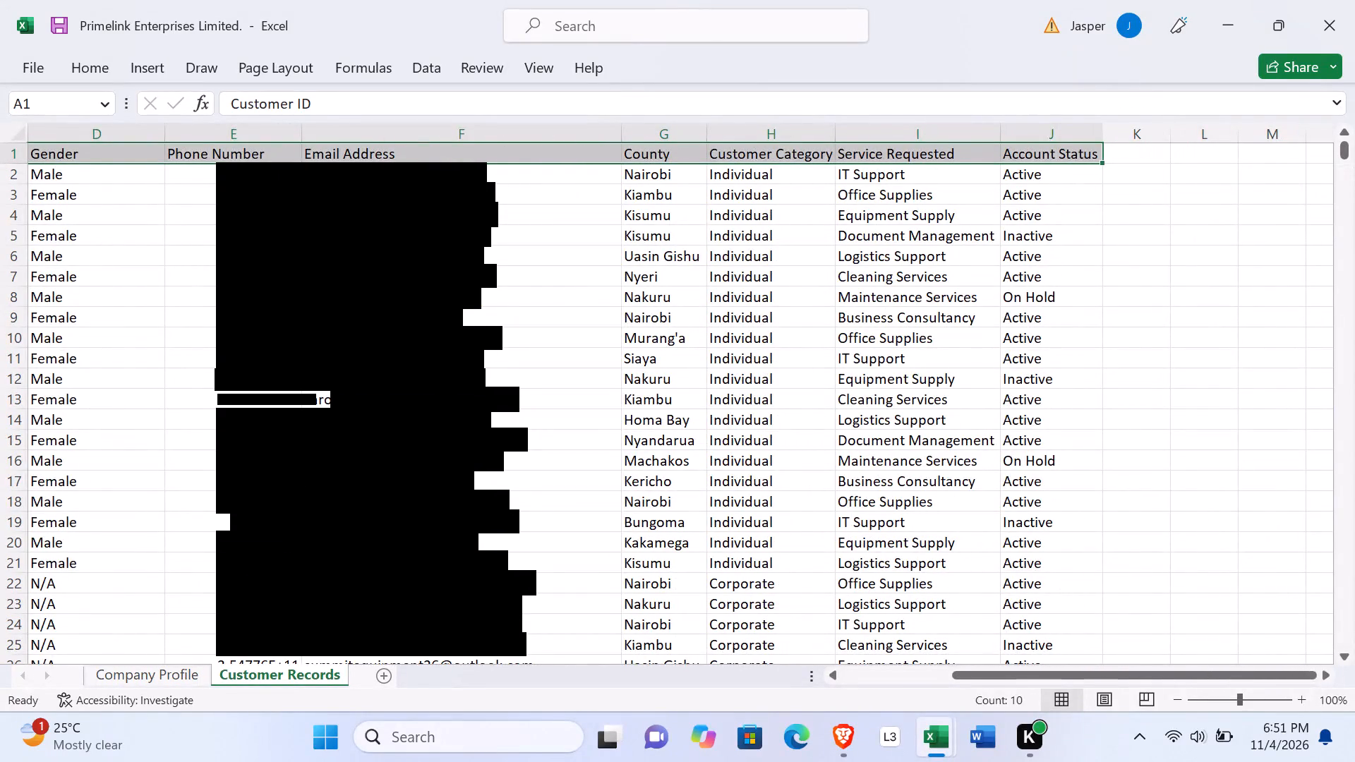
key("ctrl+b")
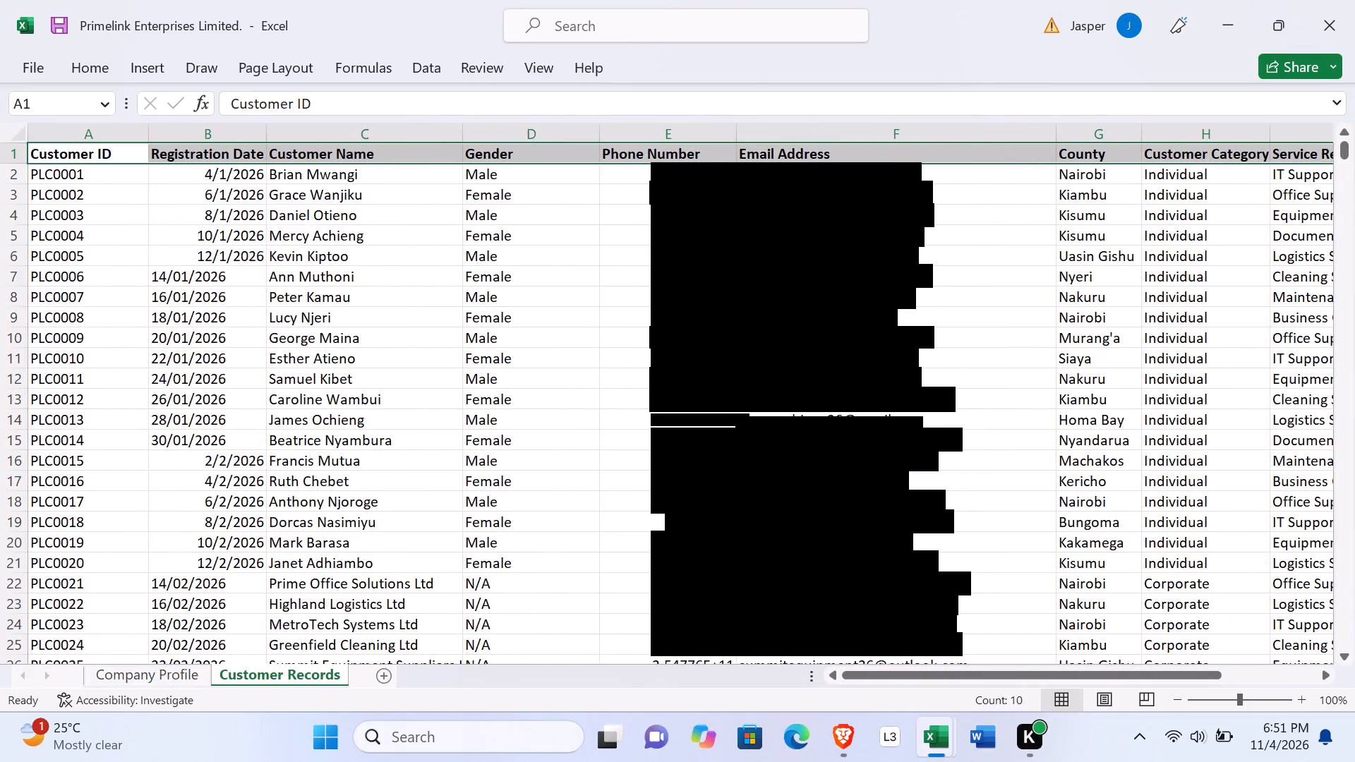
Make header row 1 taller and centre its labels both vertically and horizontally.
left_click_drag(16, 164, 14, 190)
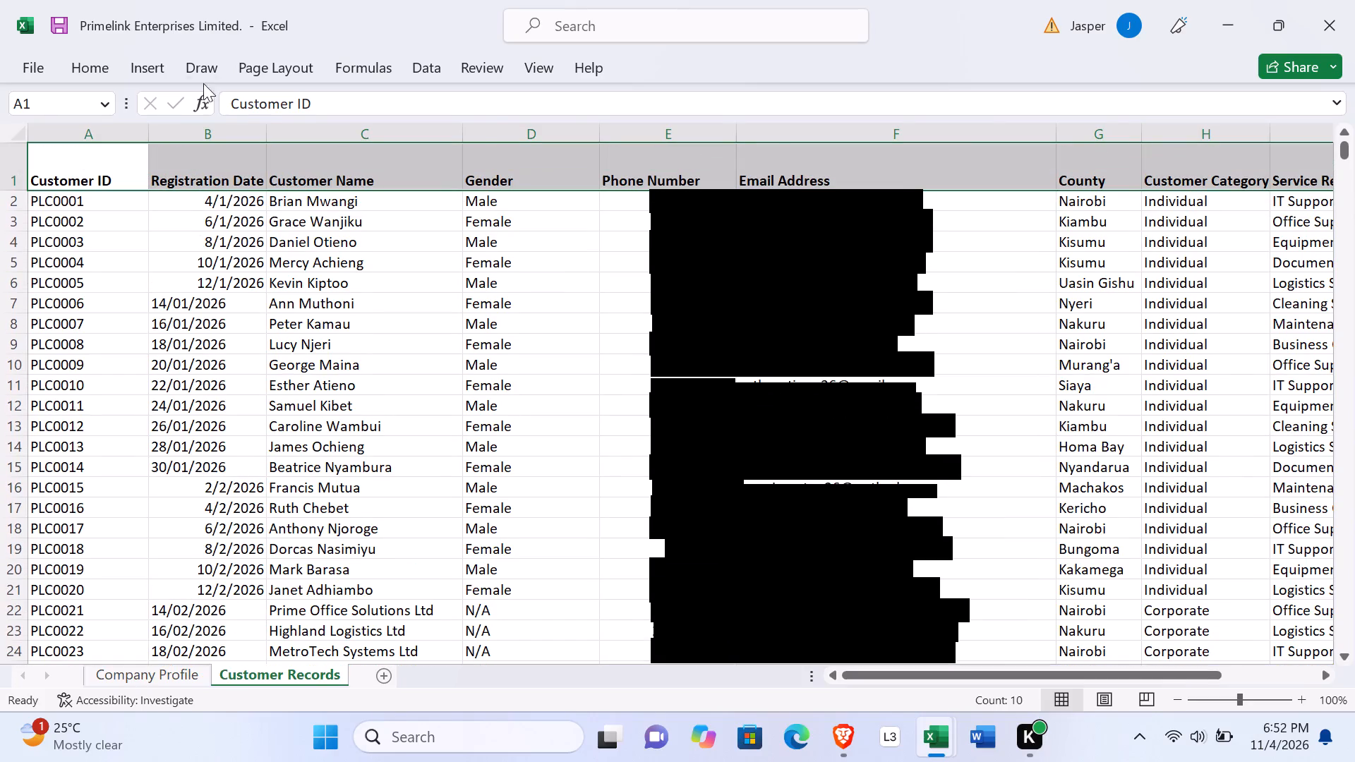
left_click(92, 59)
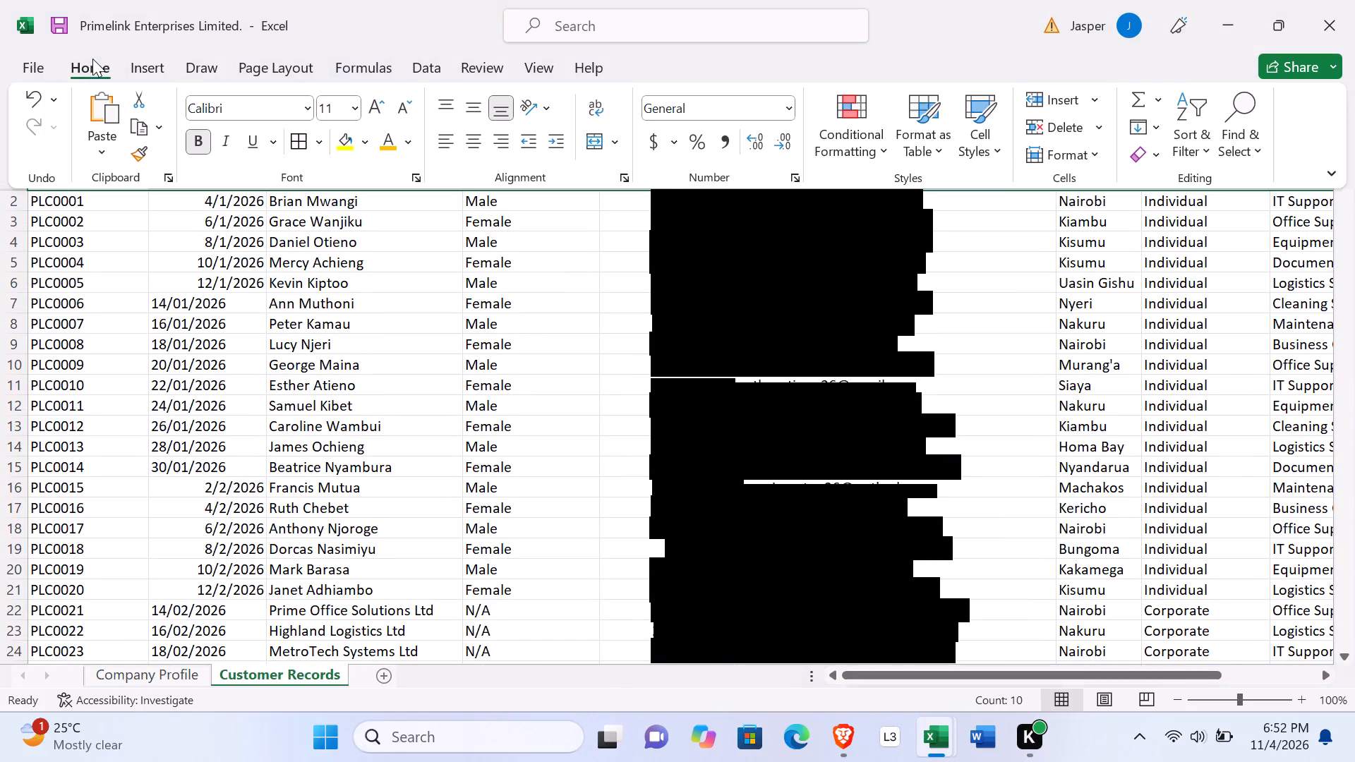
left_click(476, 109)
left_click(471, 147)
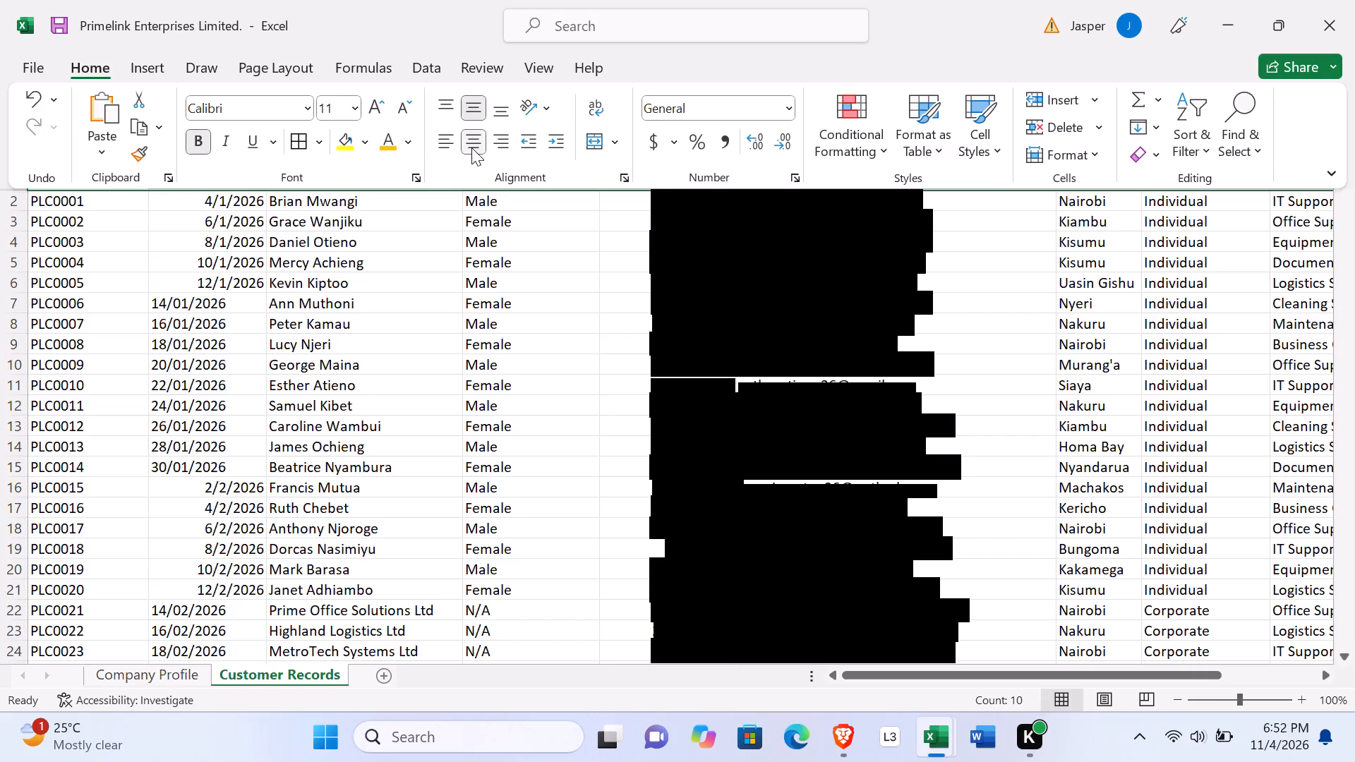
left_click(438, 278)
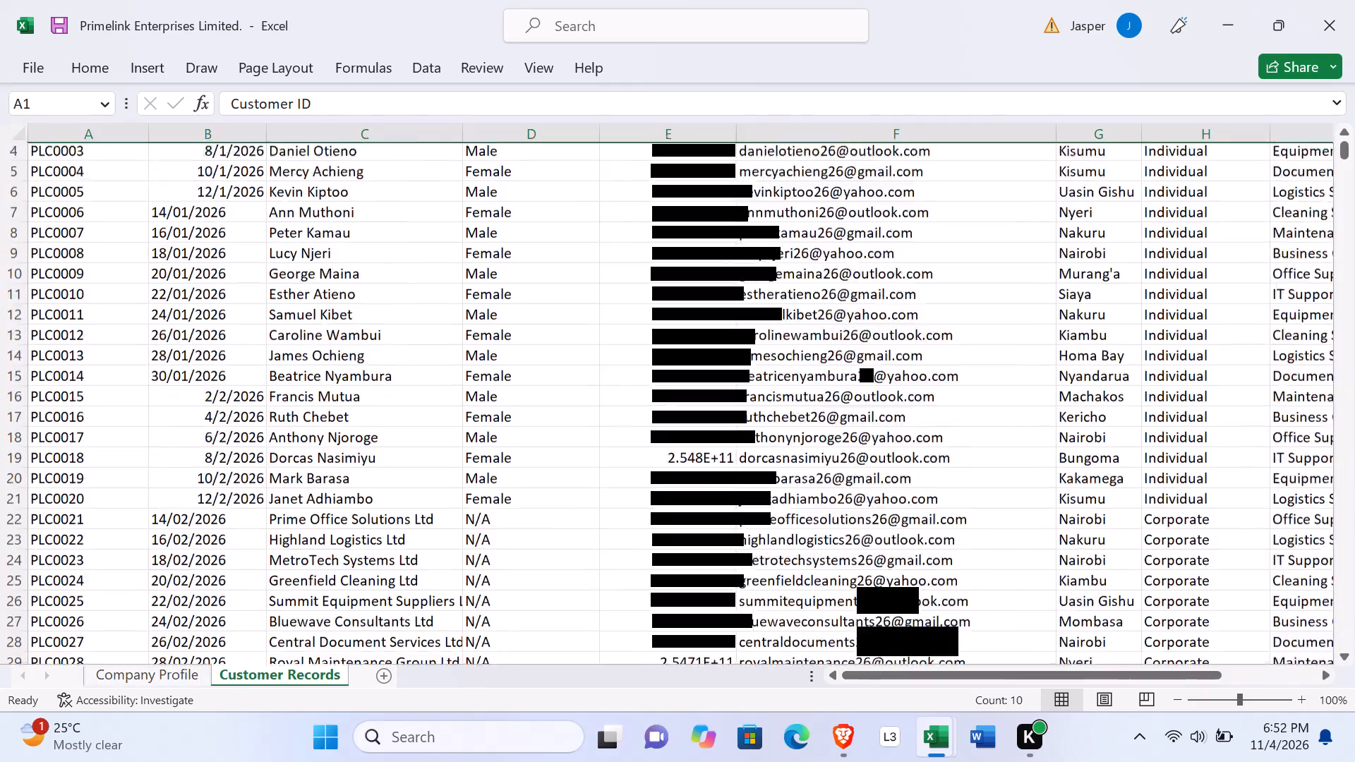
scroll(669, 305, "up", 1)
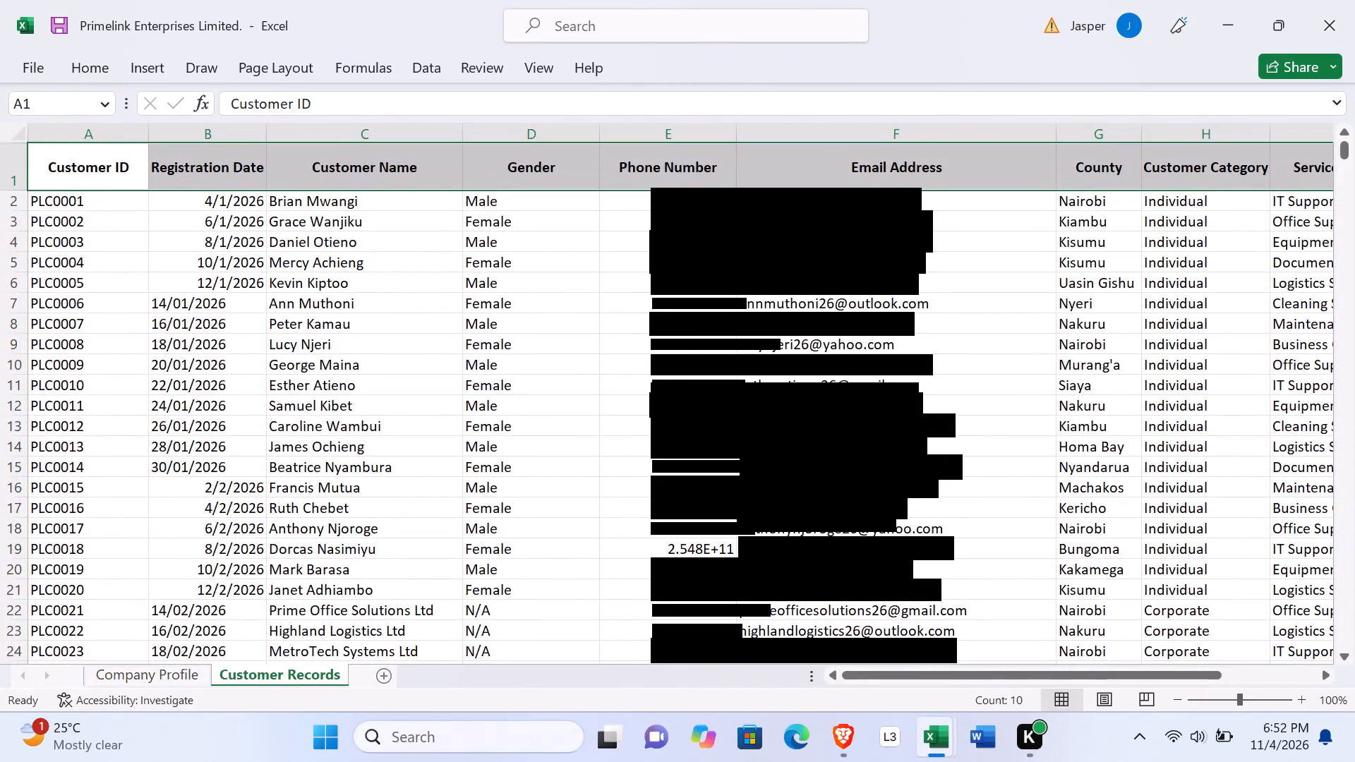
left_click(411, 224)
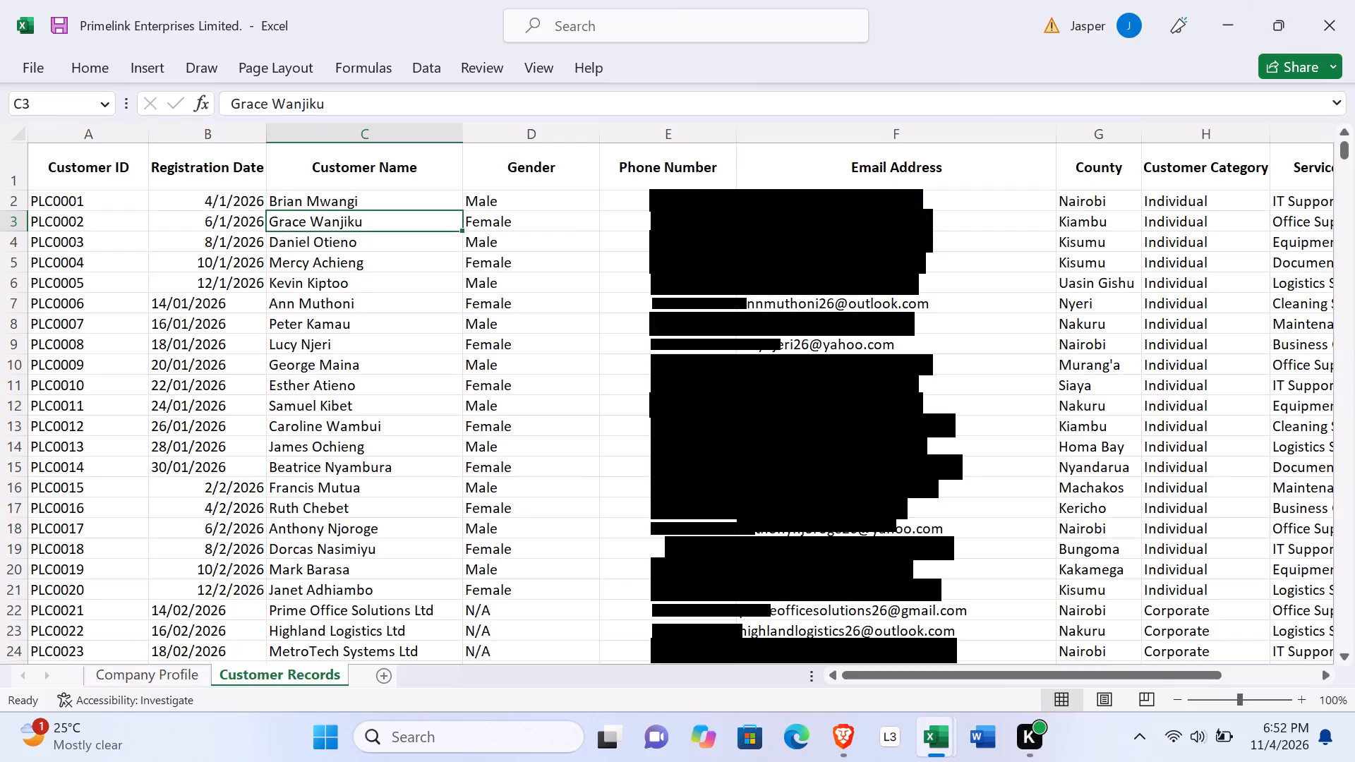
Fill the header cells A1:J1, Customer ID to Account Status, with the standard green colour.
left_click_drag(48, 166, 1251, 125)
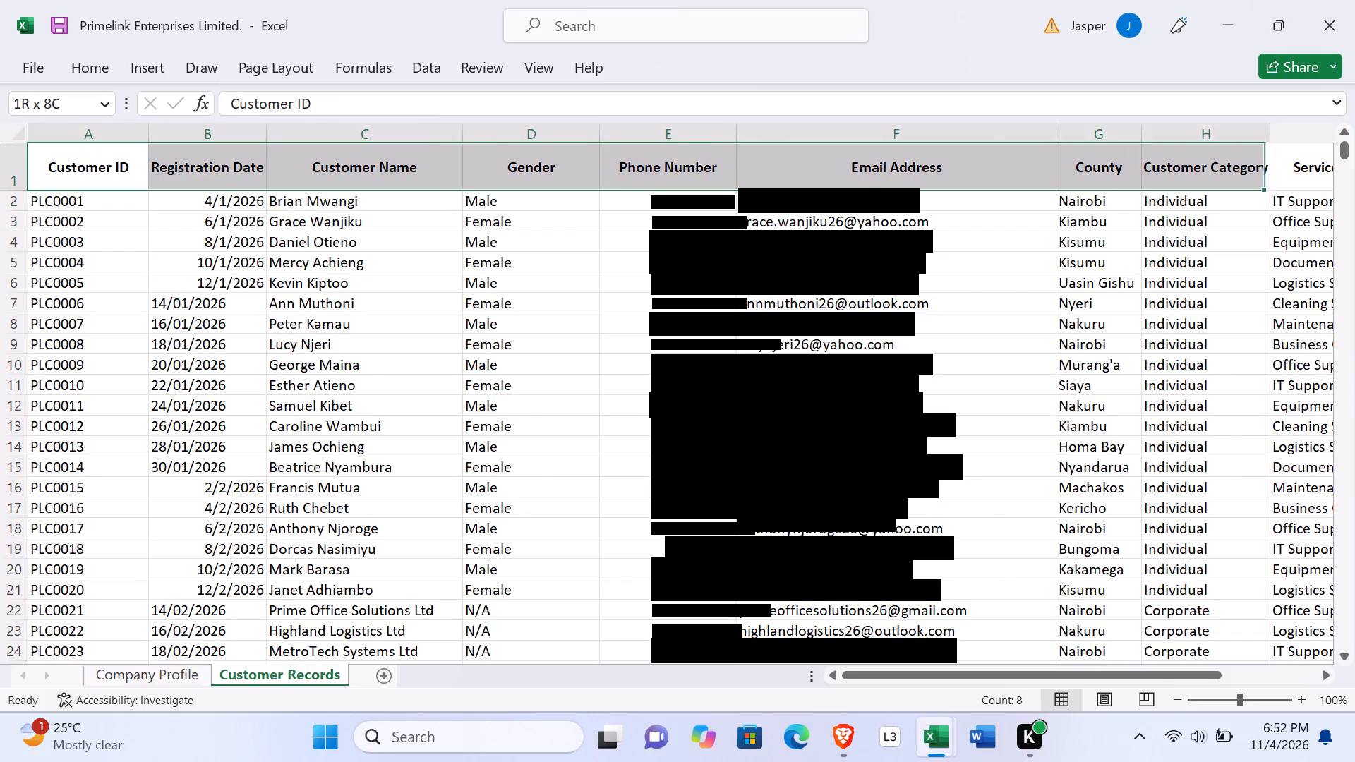
left_click_drag(1251, 125, 1061, 136)
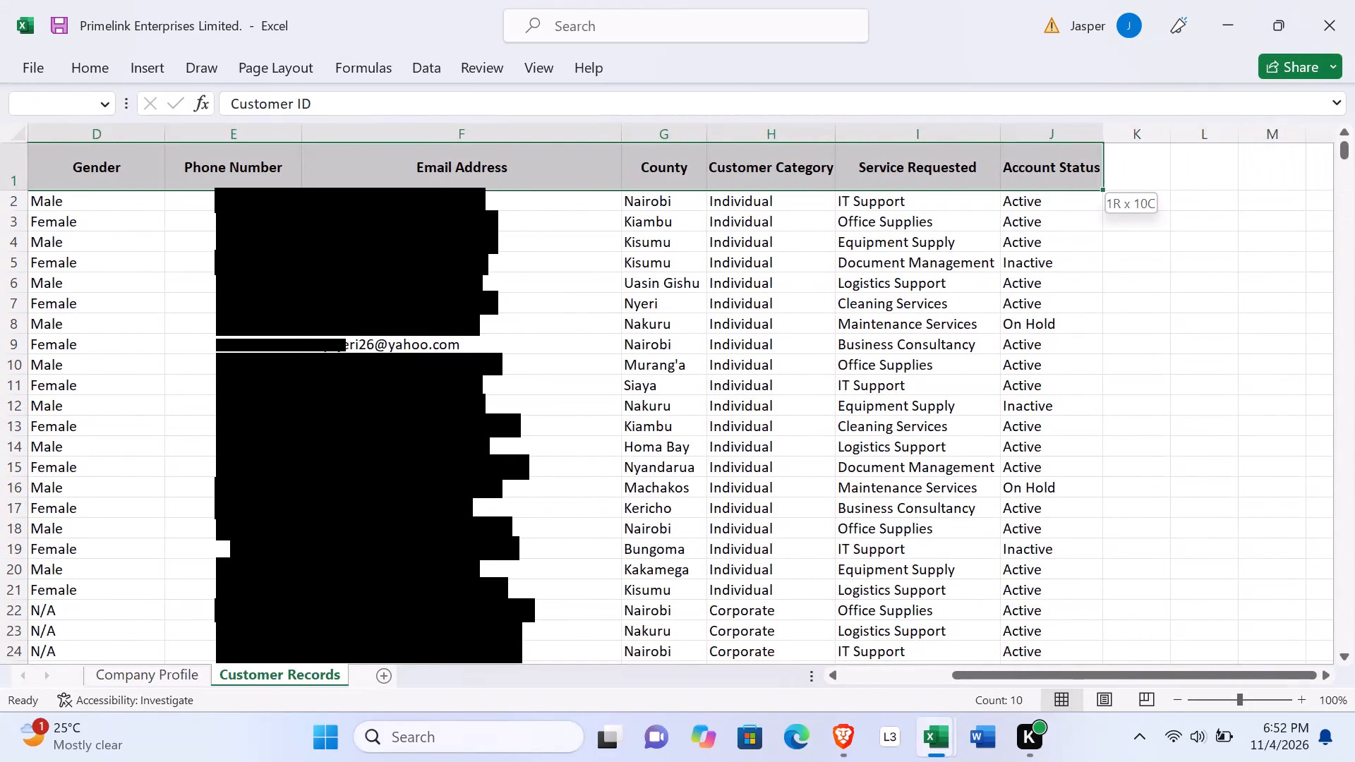
left_click_drag(1061, 136, 1023, 141)
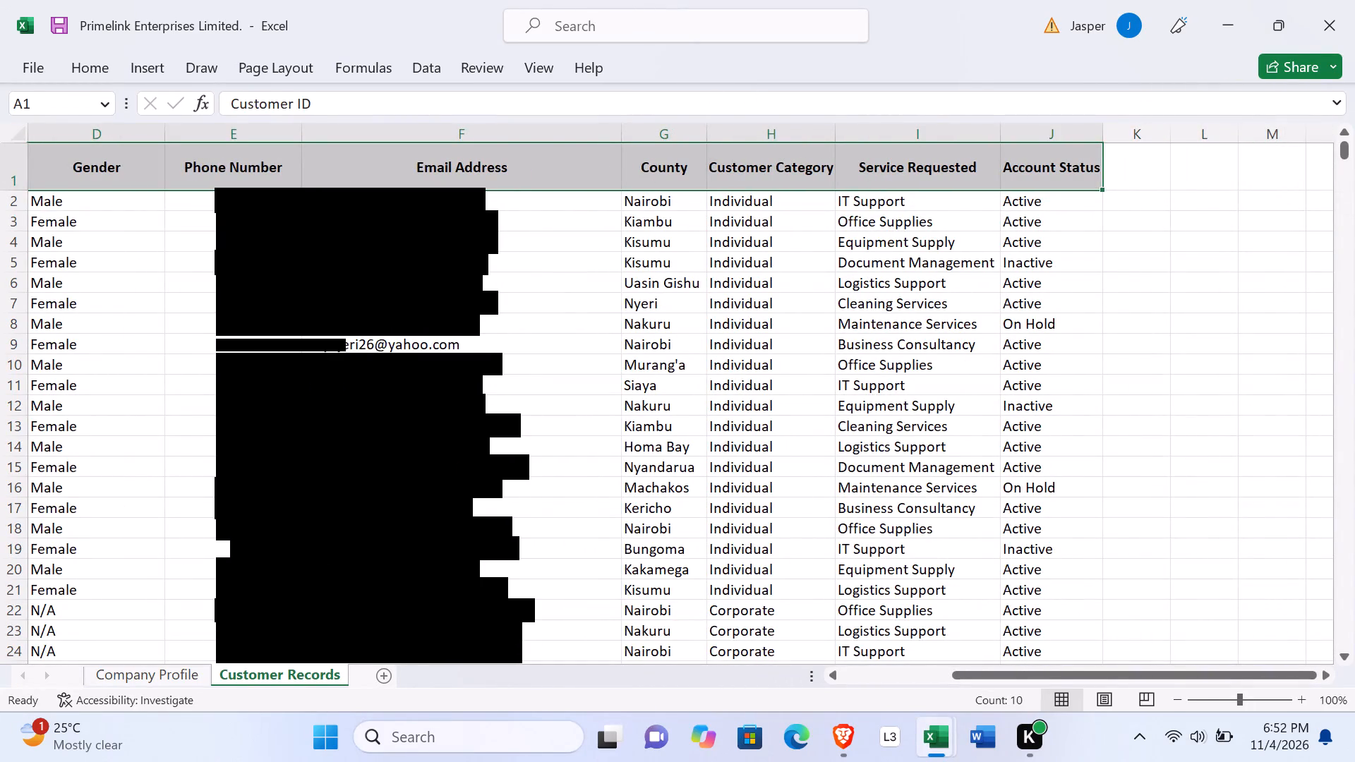
left_click(94, 69)
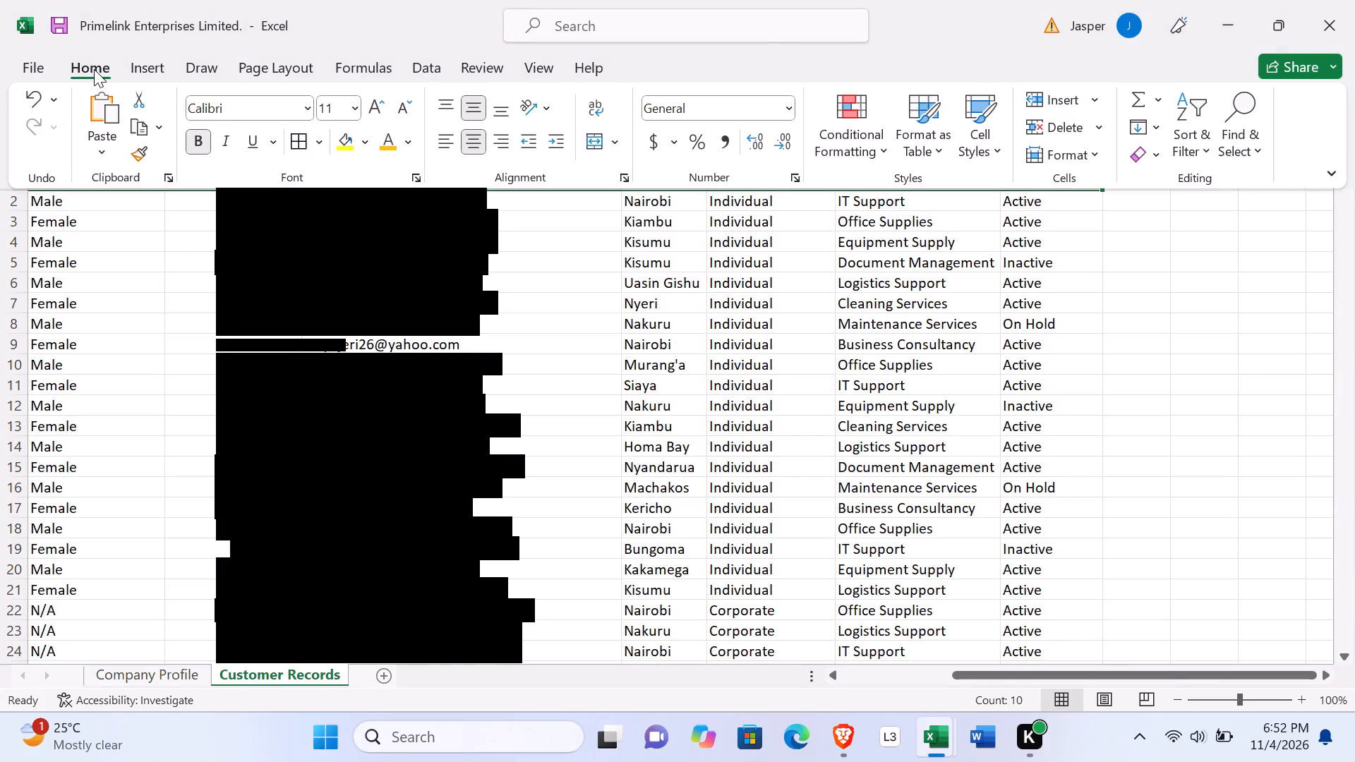
left_click(364, 141)
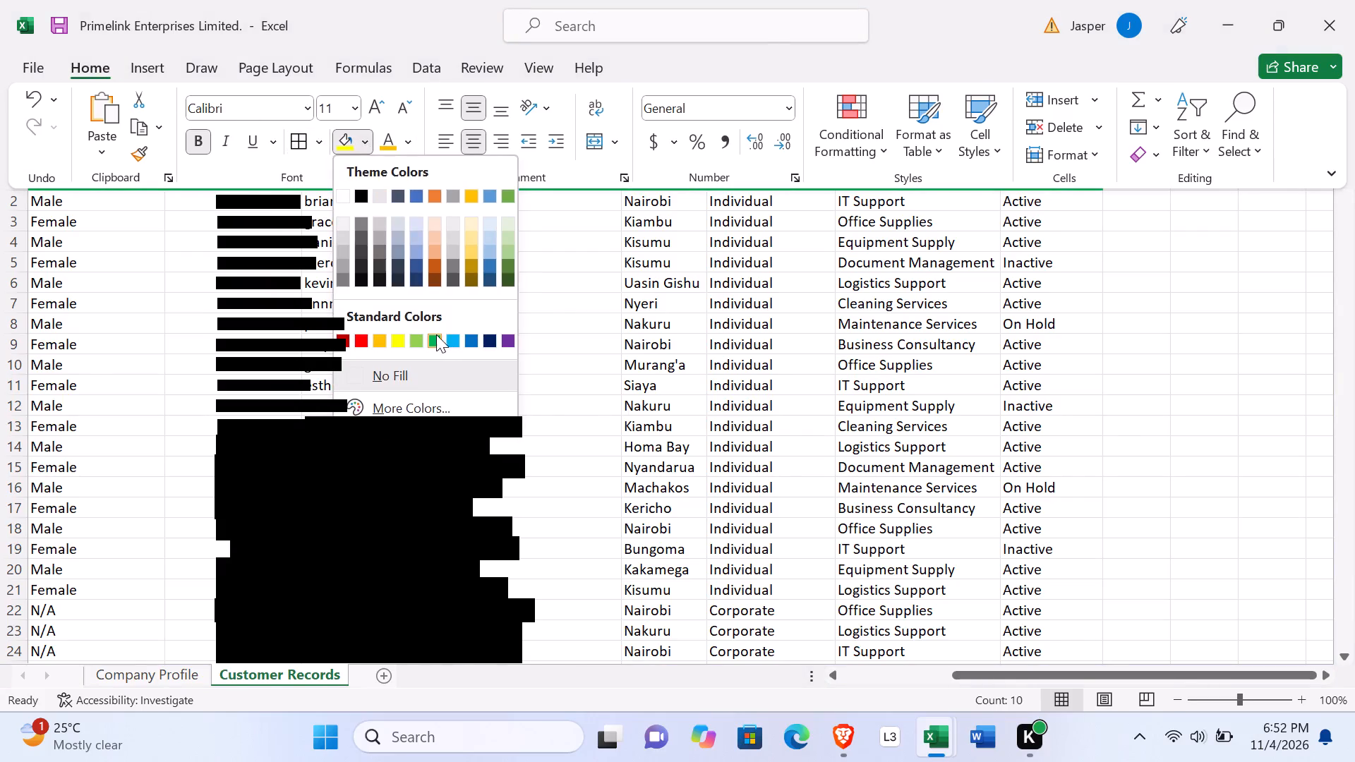
left_click(436, 334)
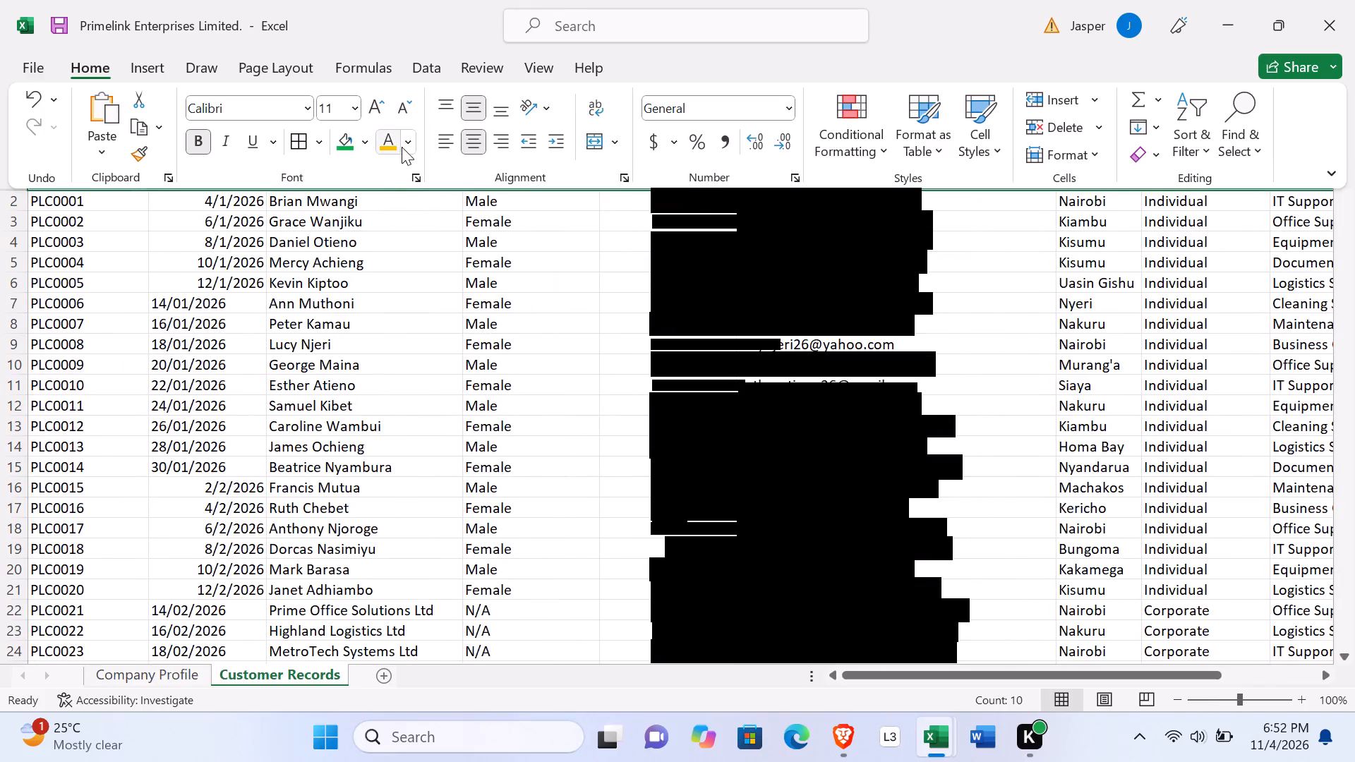
Set the font colour of the header labels in A1:J1 to white and deselect the header.
left_click(411, 134)
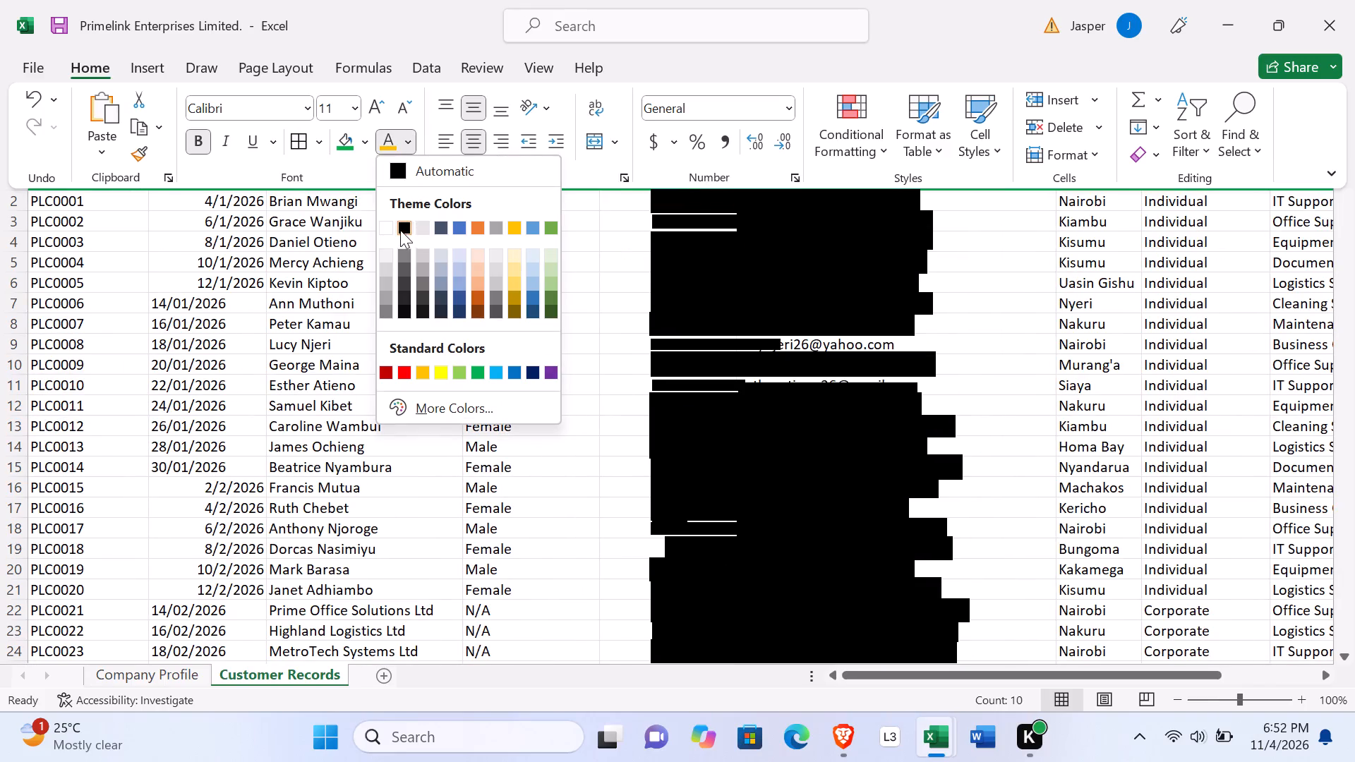
left_click(383, 227)
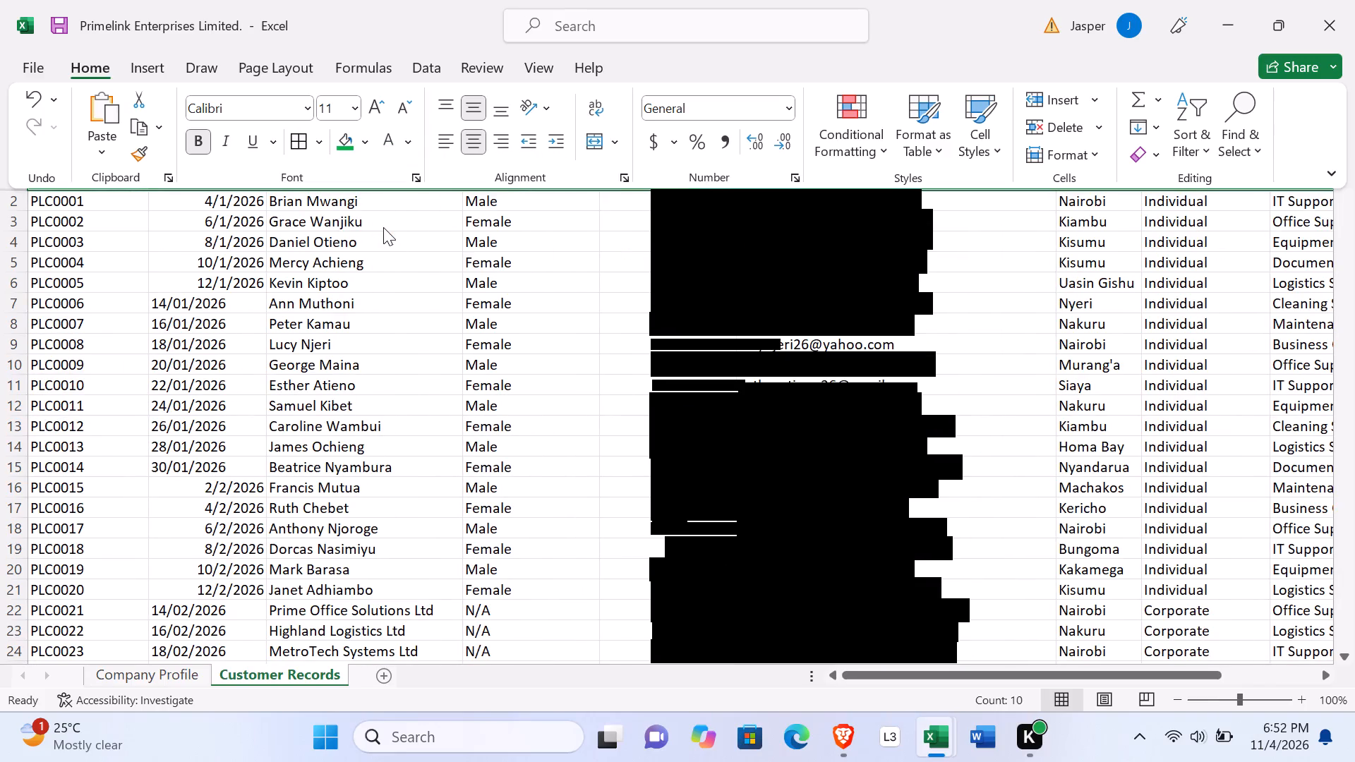
scroll(393, 258, "up", 8)
left_click(428, 248)
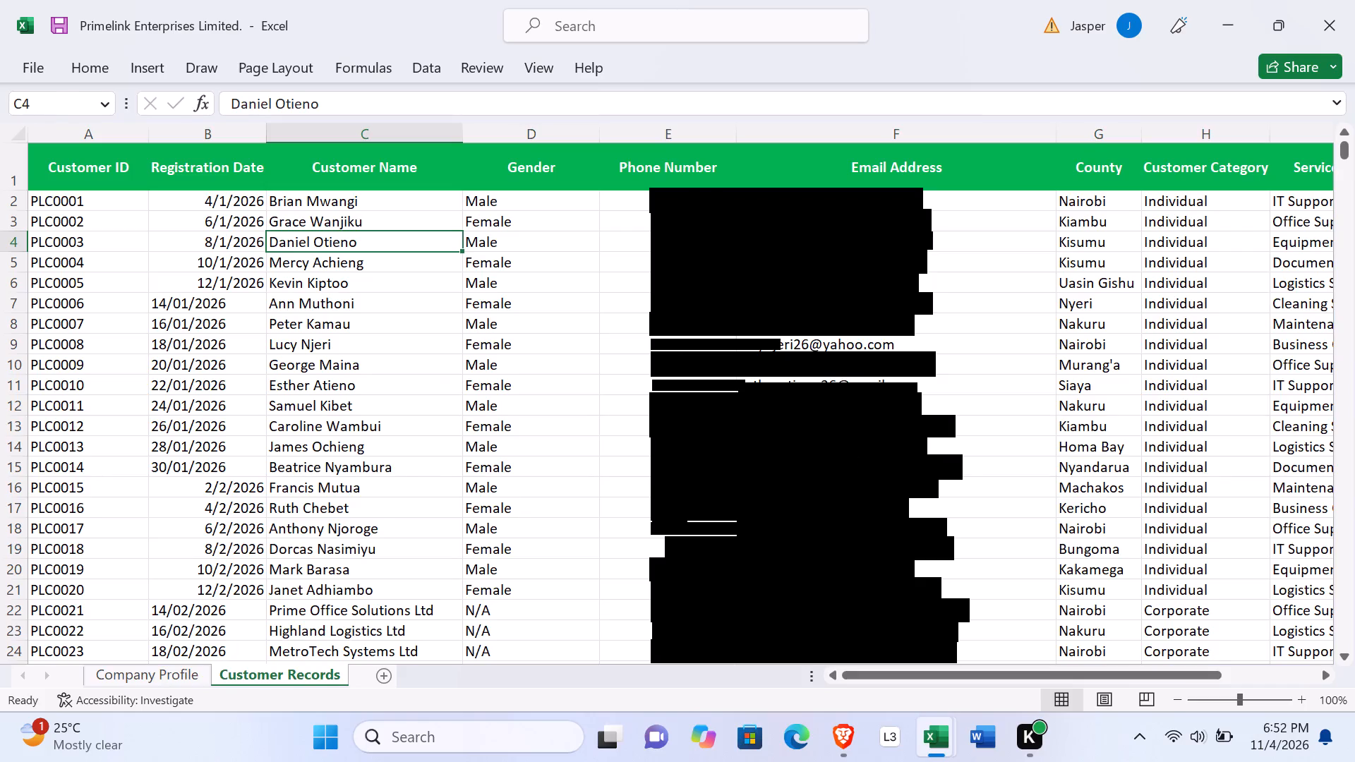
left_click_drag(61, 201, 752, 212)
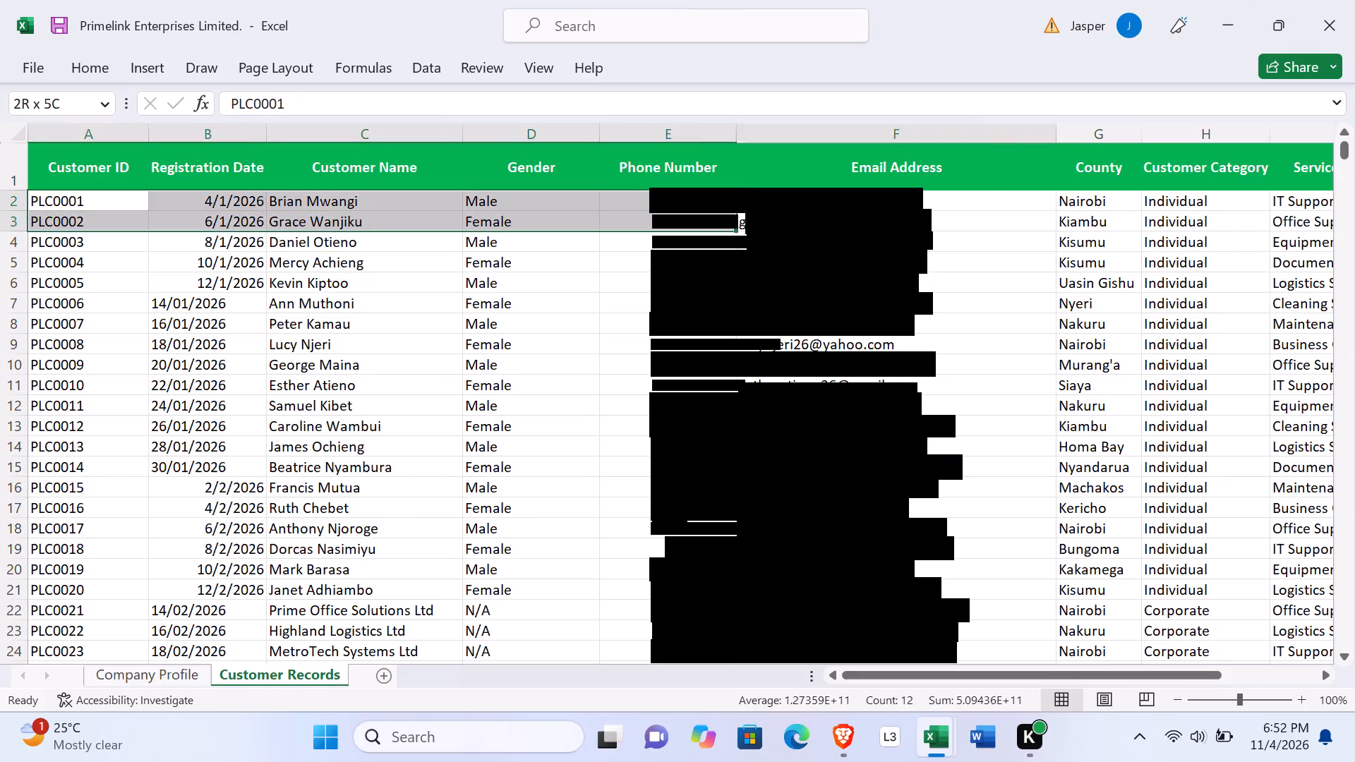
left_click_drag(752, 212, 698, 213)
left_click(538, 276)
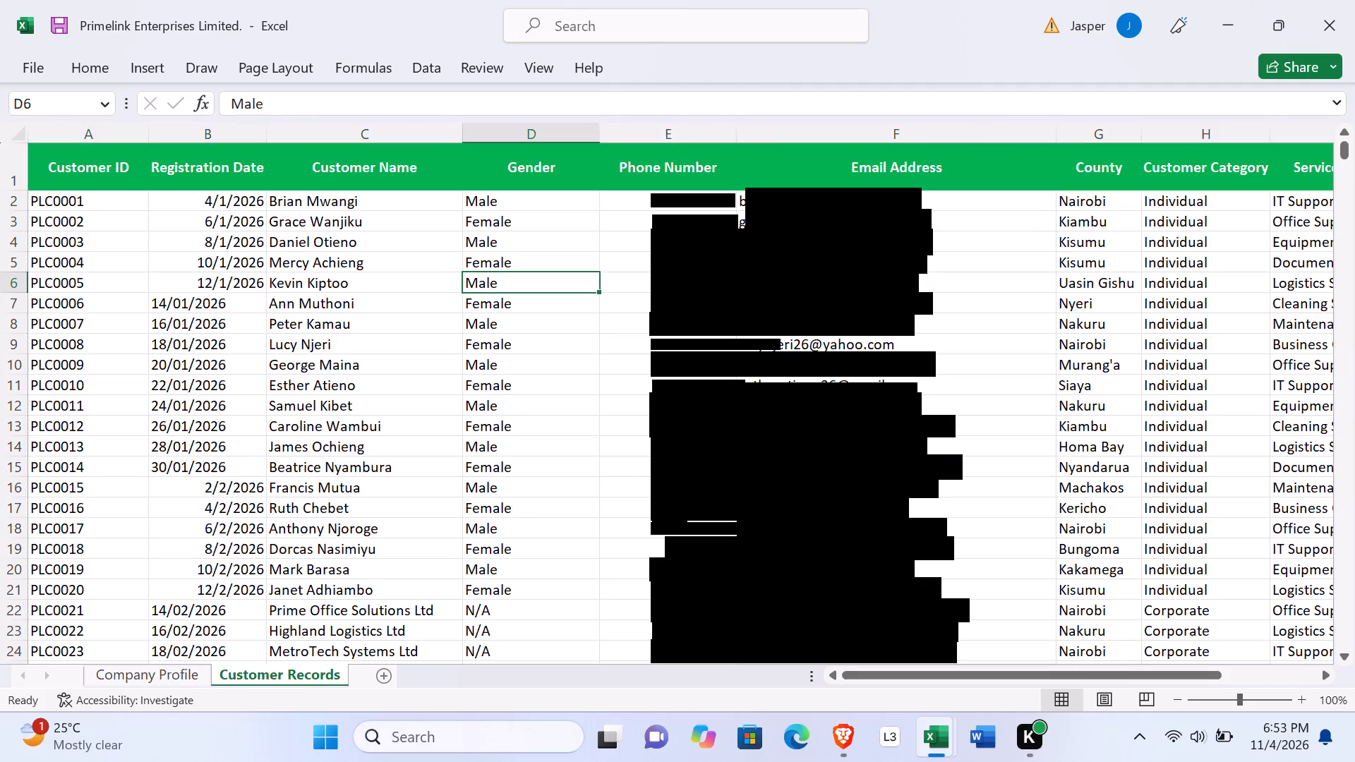
Apply the custom number format 0 to the whole Phone Number column and deselect it.
left_click(637, 205)
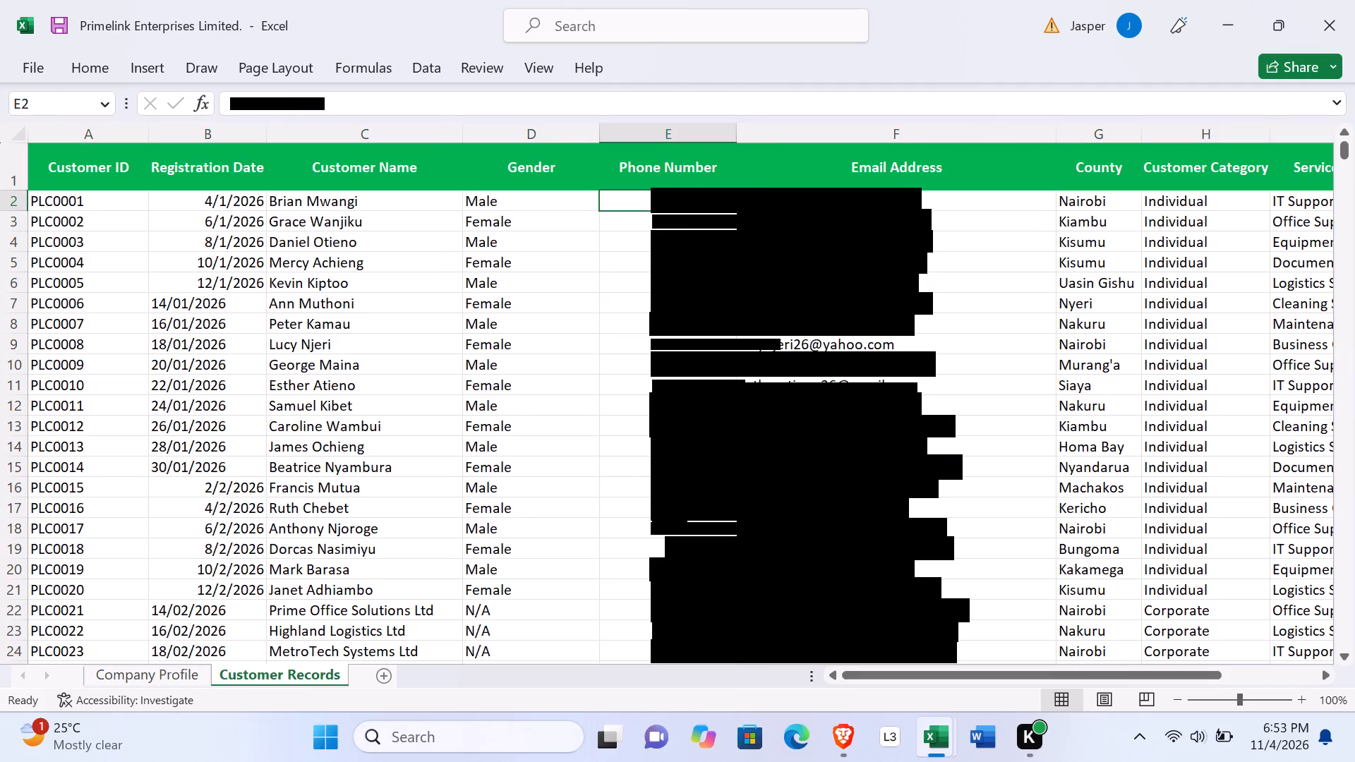
left_click(676, 157)
left_click(691, 135)
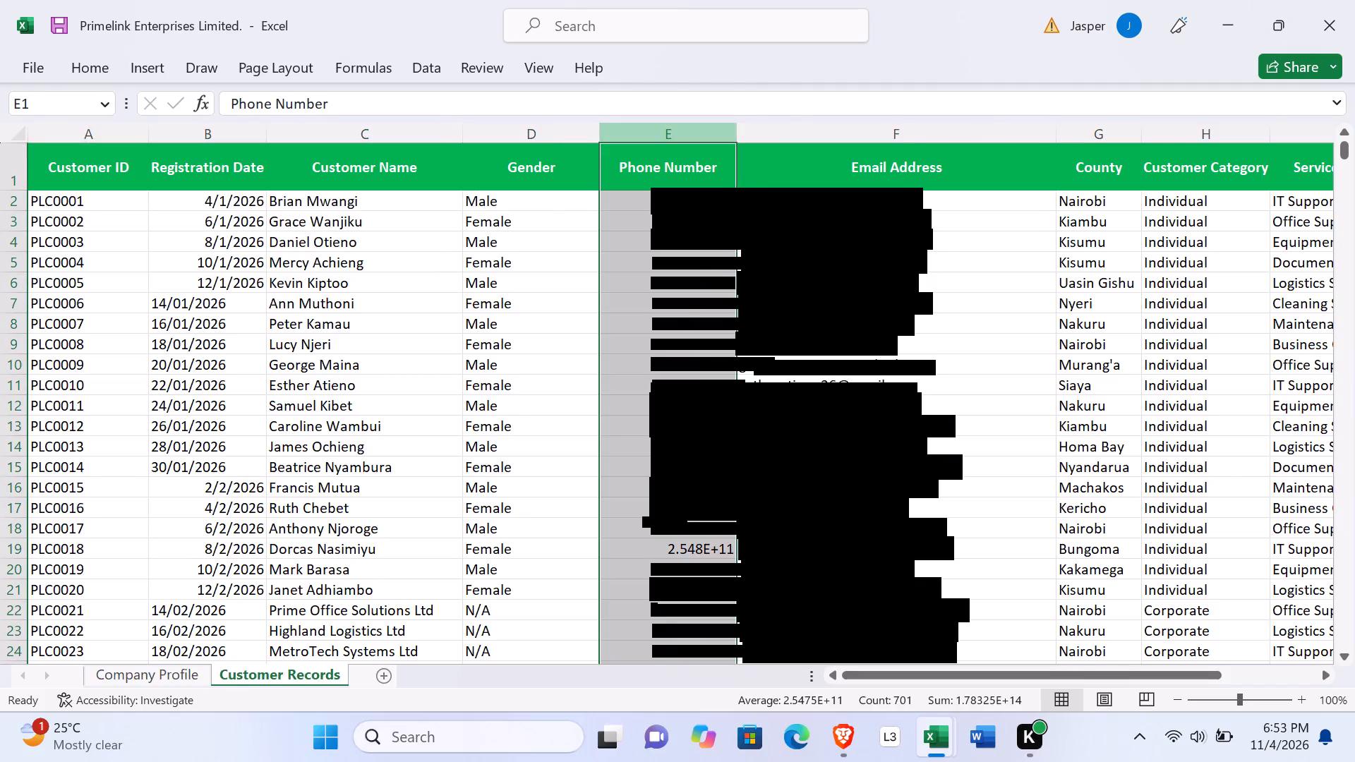
key("ctrl+1")
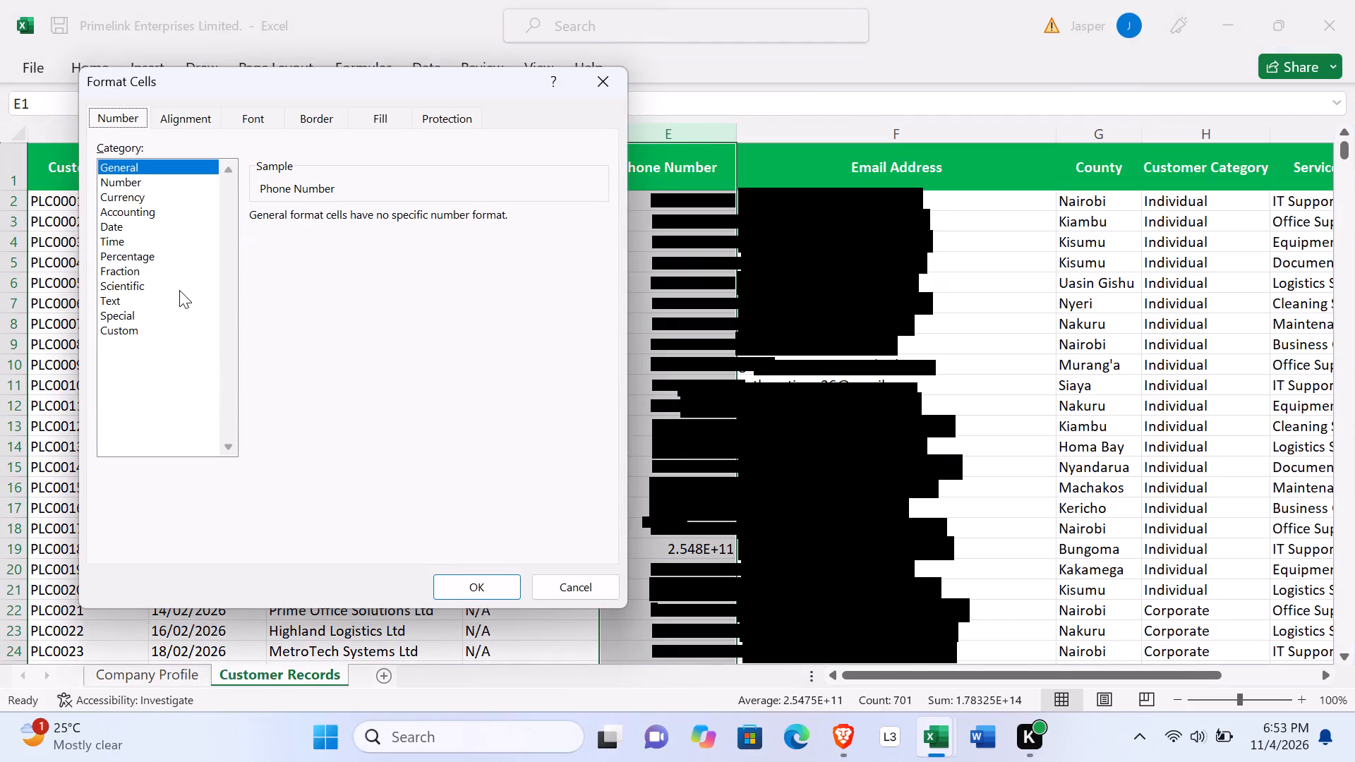
left_click(142, 329)
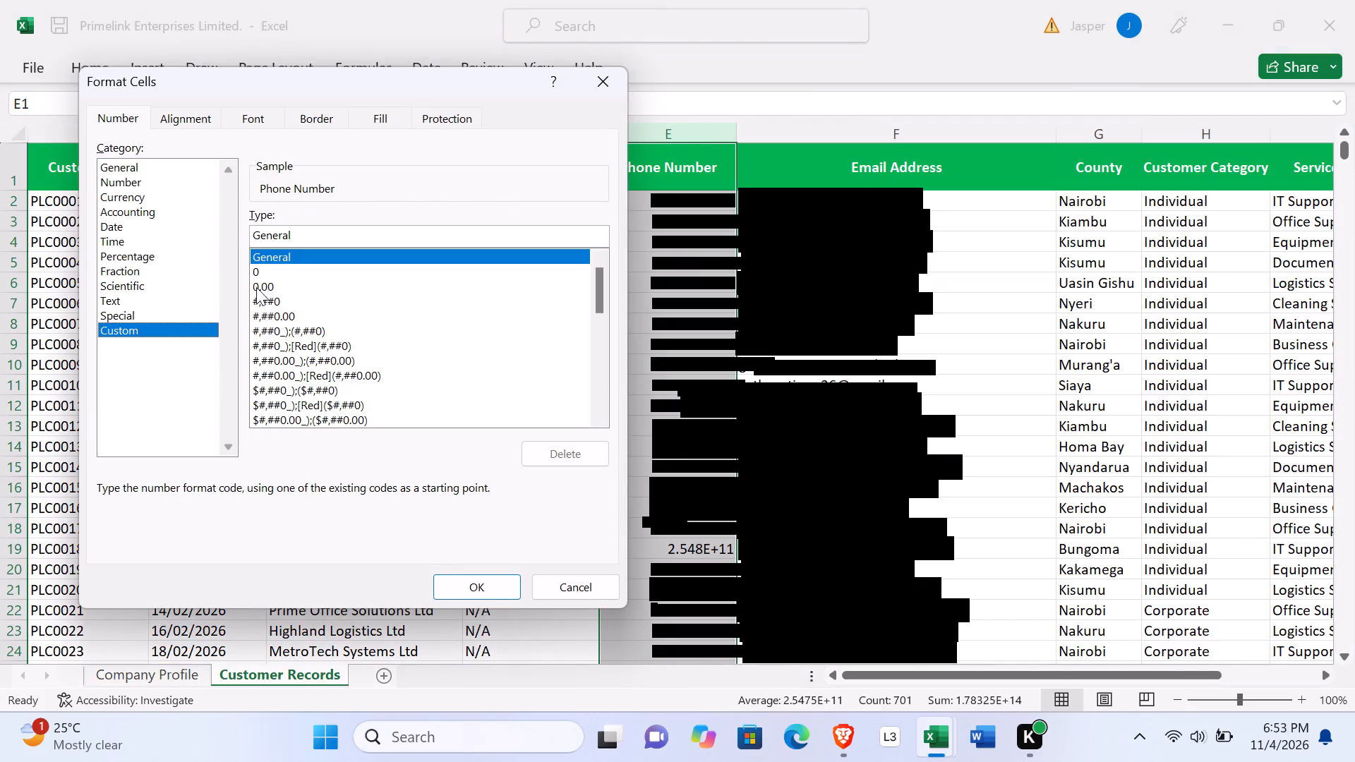
left_click(266, 270)
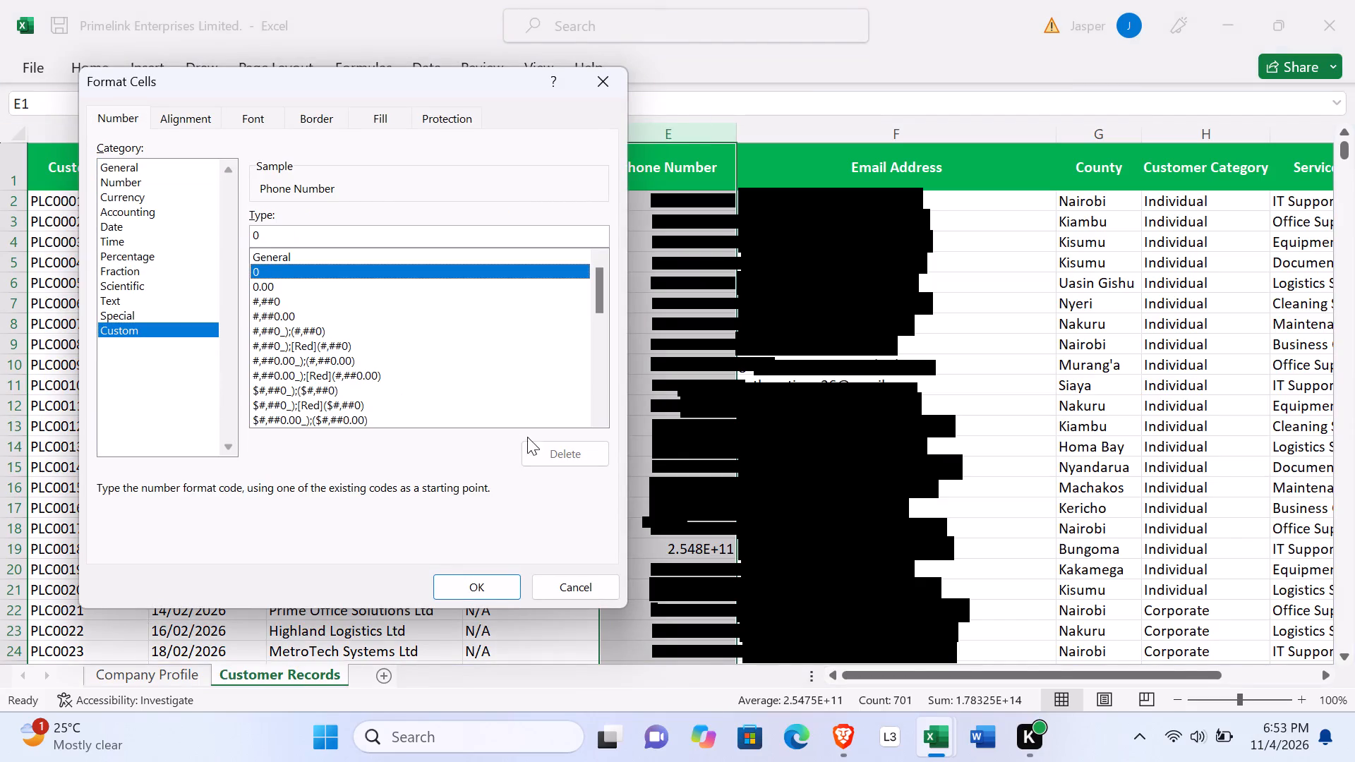
left_click(482, 586)
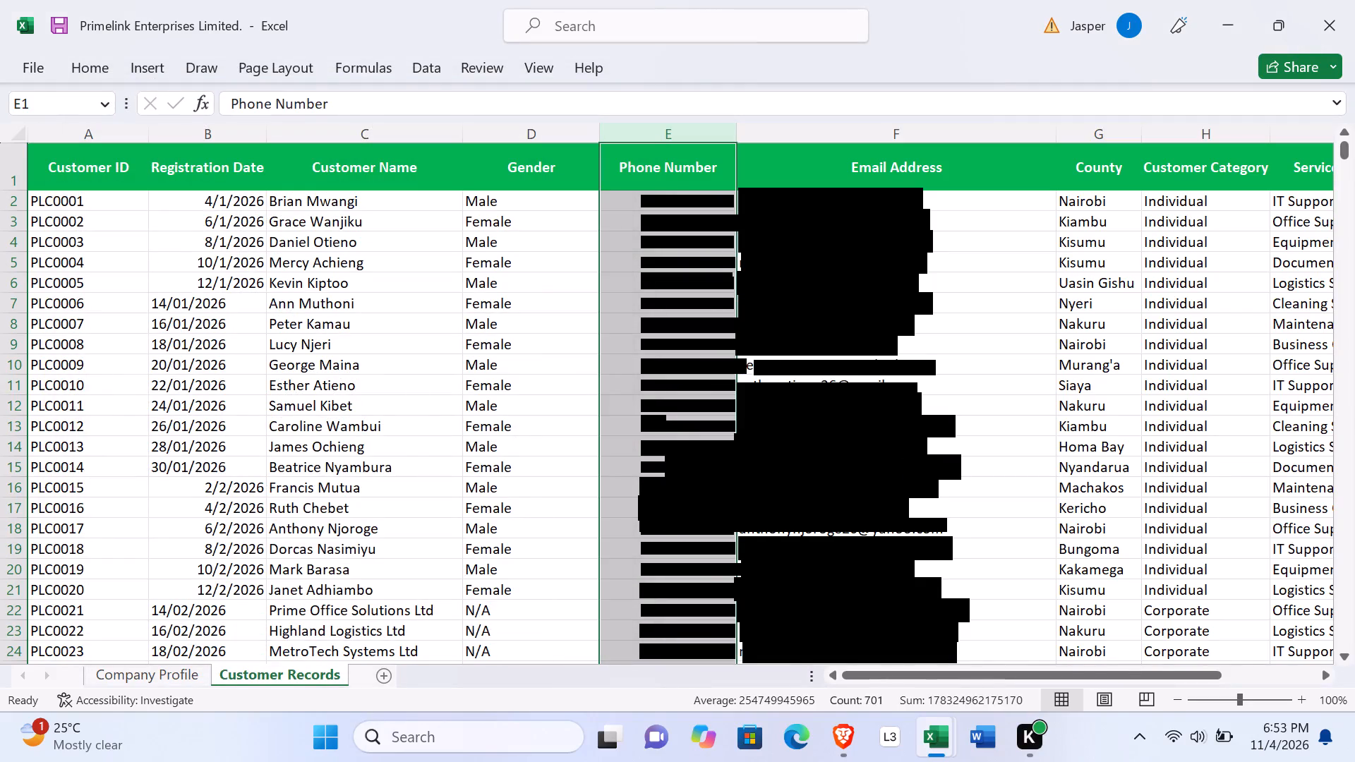
left_click(668, 519)
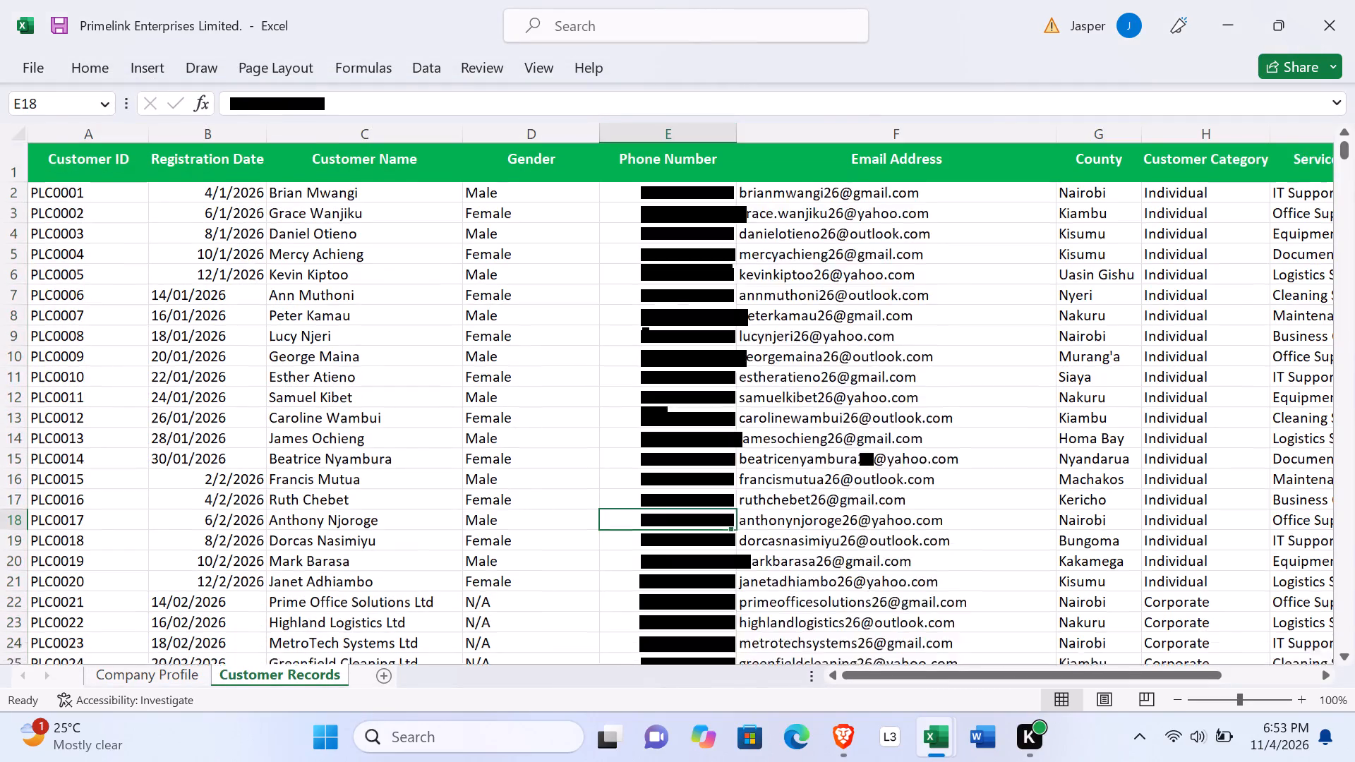
Centre the Customer ID and Registration Date entries in A2:B701 horizontally, from PLC0001 to PLC0700.
scroll(664, 329, "up", 1)
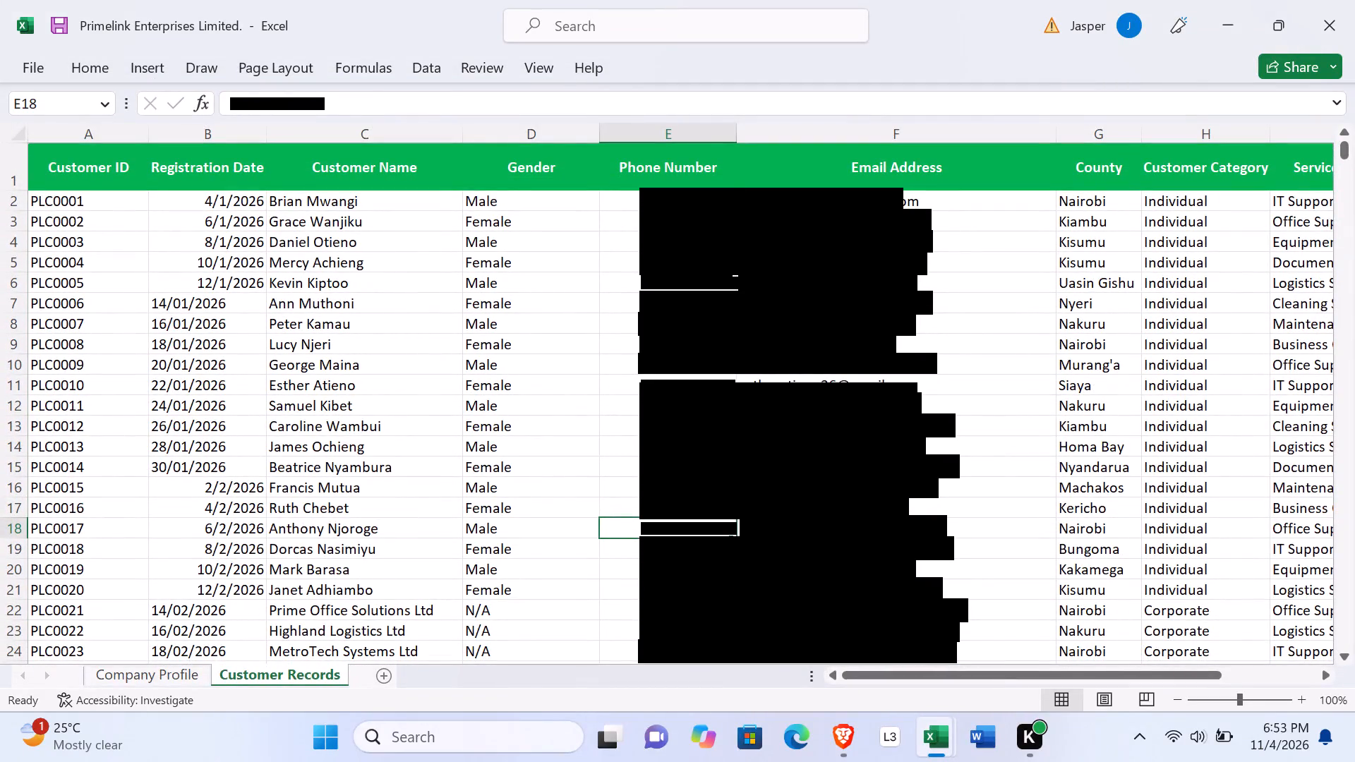
left_click_drag(90, 194, 658, 260)
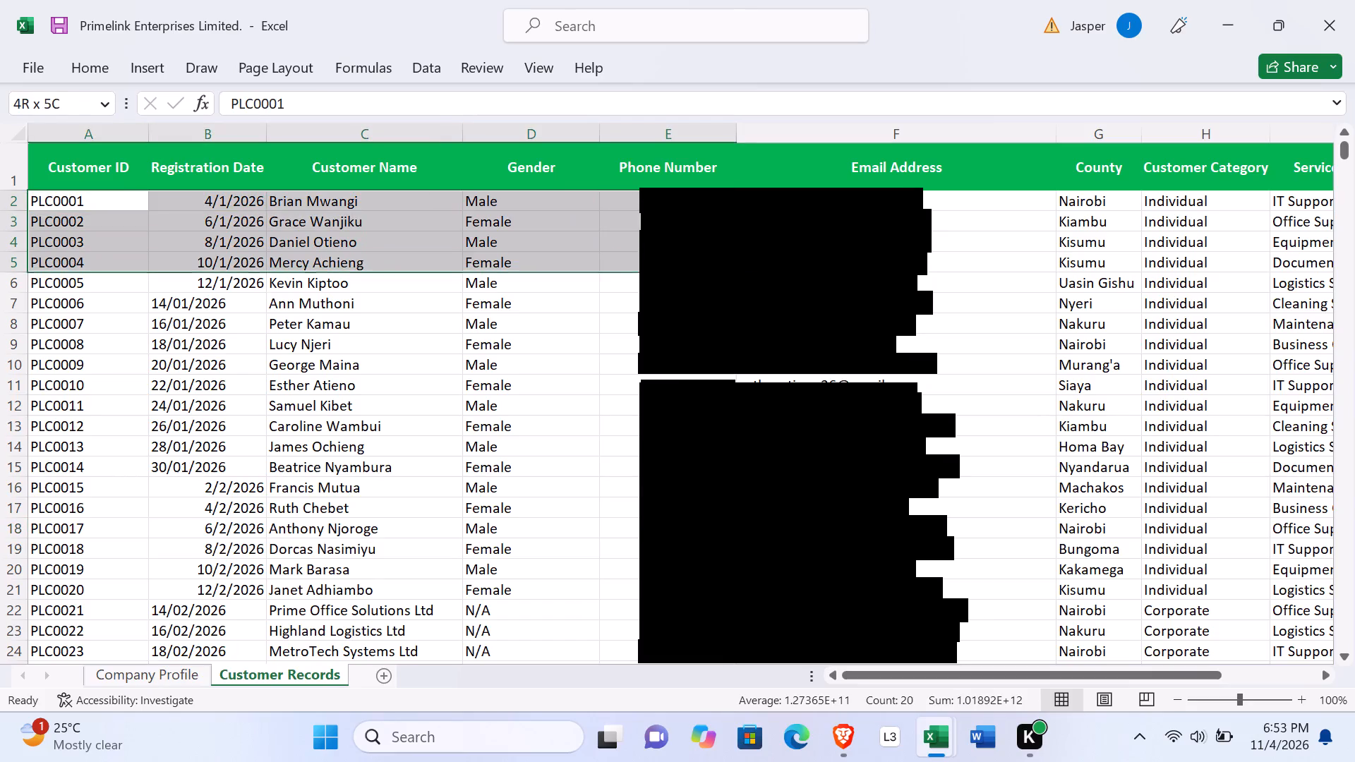
left_click_drag(658, 260, 654, 268)
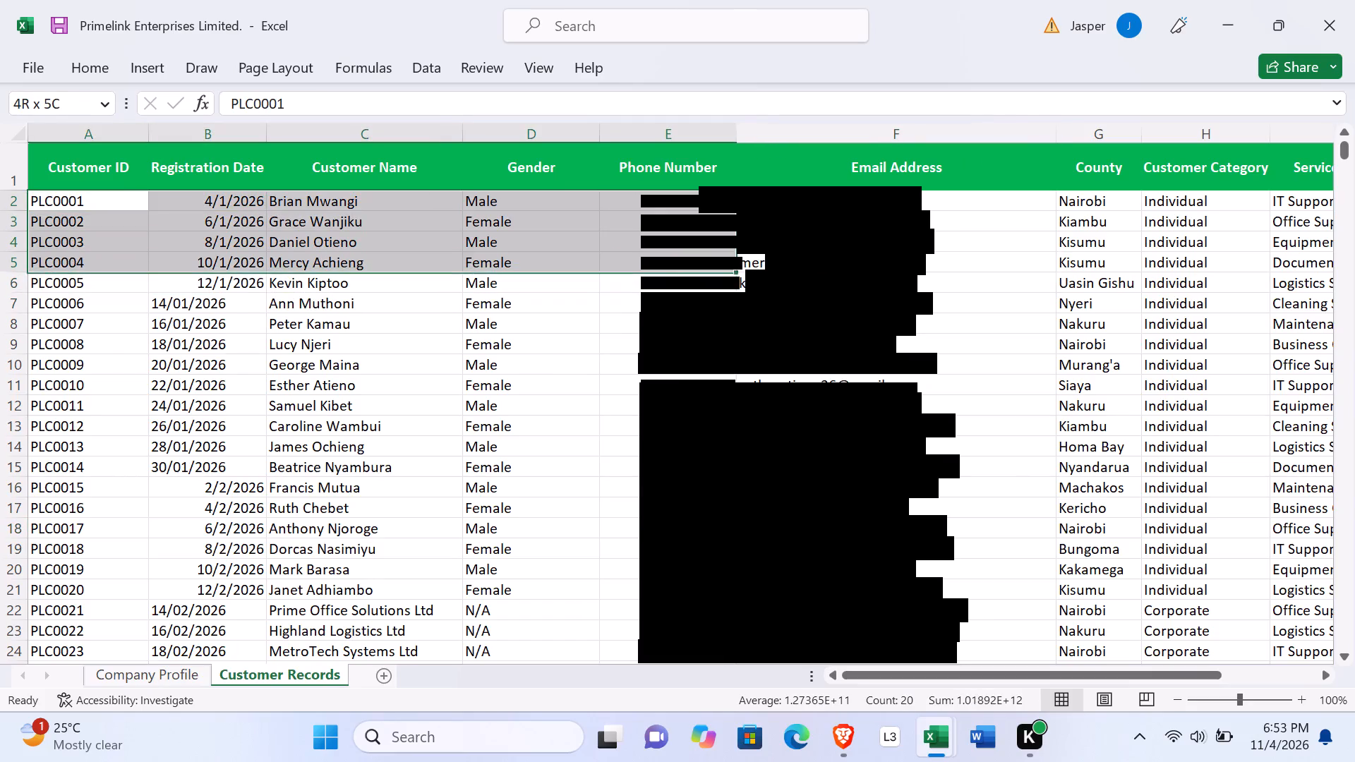
left_click_drag(654, 268, 618, 703)
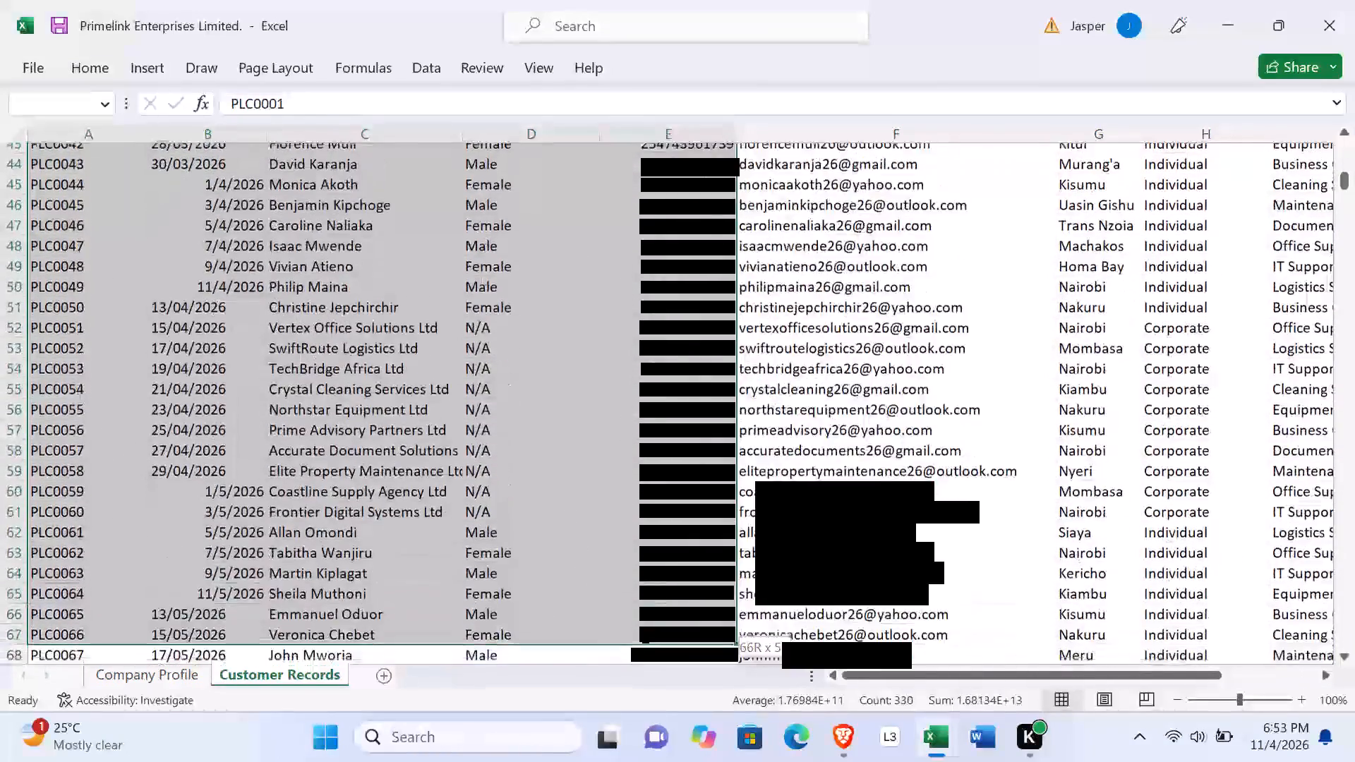
left_click_drag(618, 703, 603, 551)
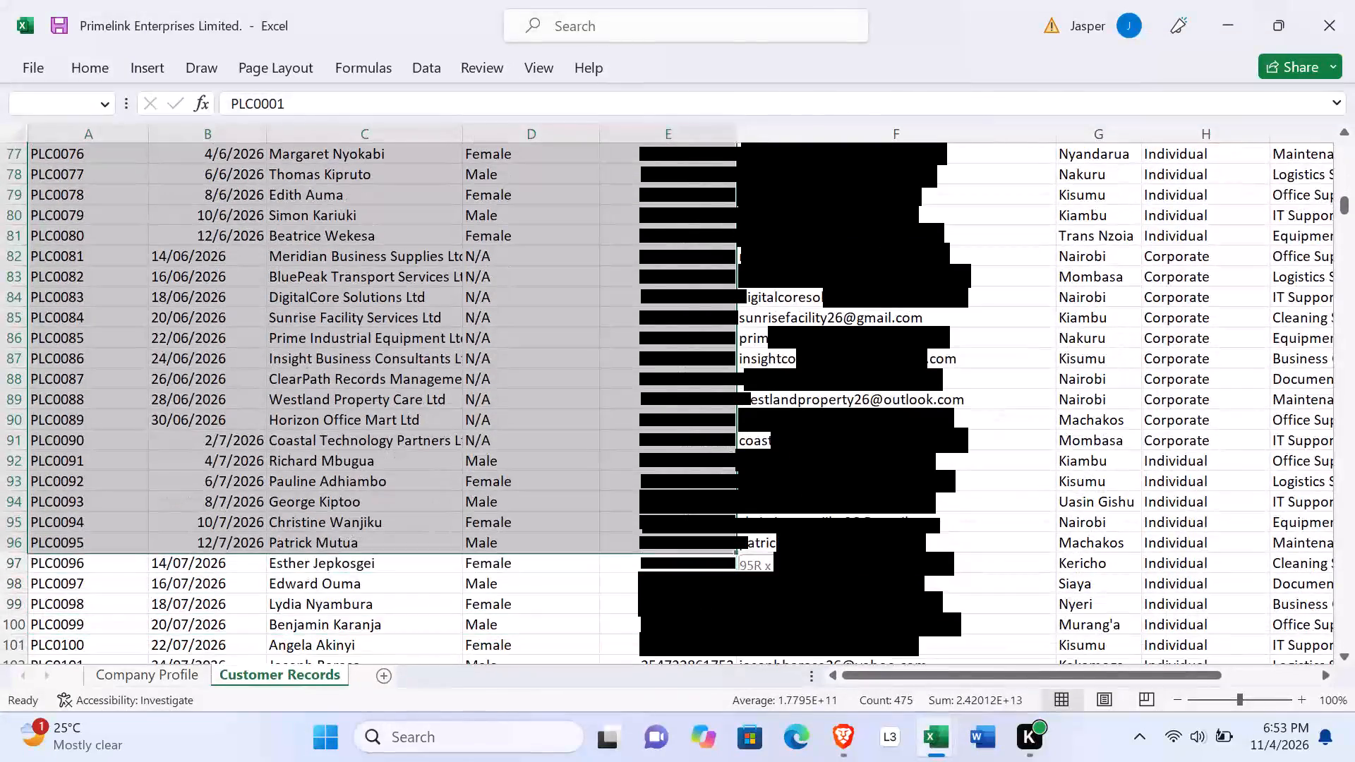
left_click_drag(603, 551, 302, 588)
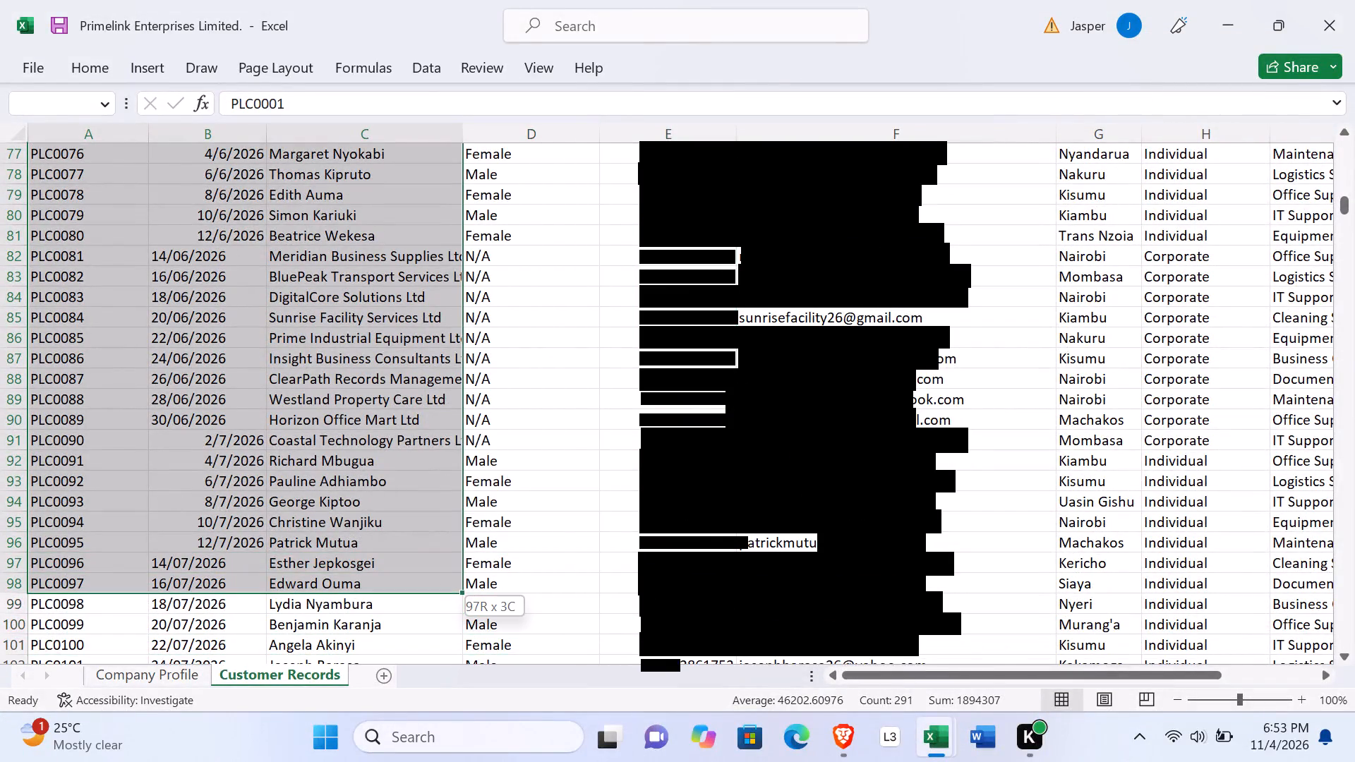
left_click_drag(302, 588, 157, 657)
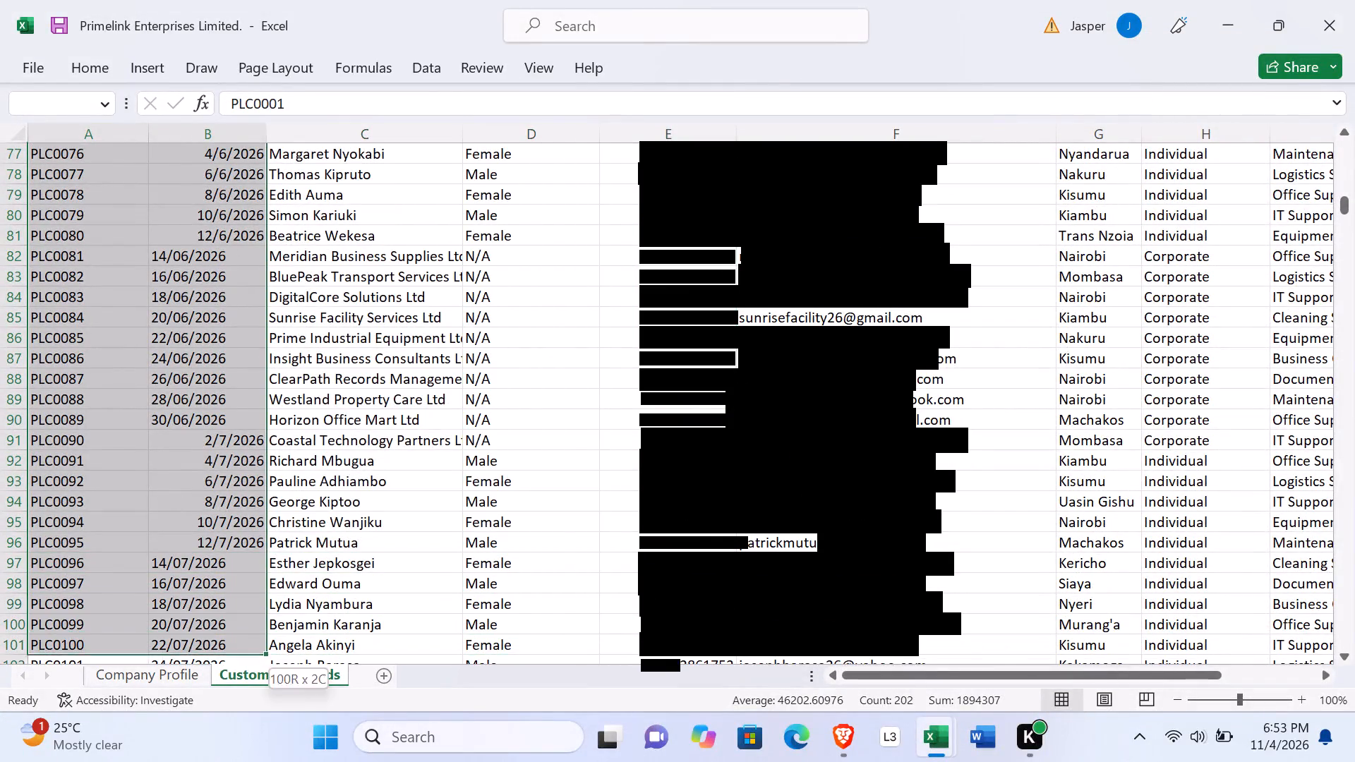
left_click_drag(157, 657, 151, 758)
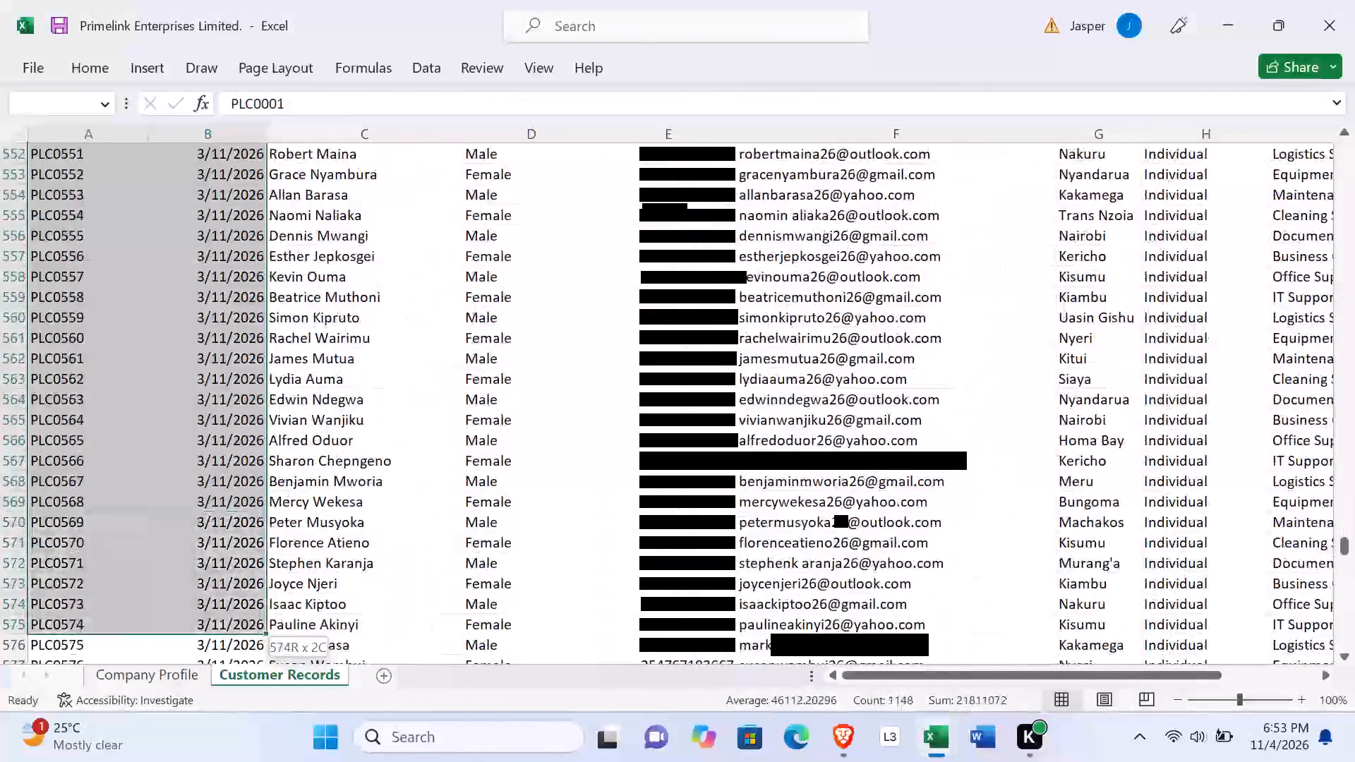
left_click_drag(151, 758, 157, 742)
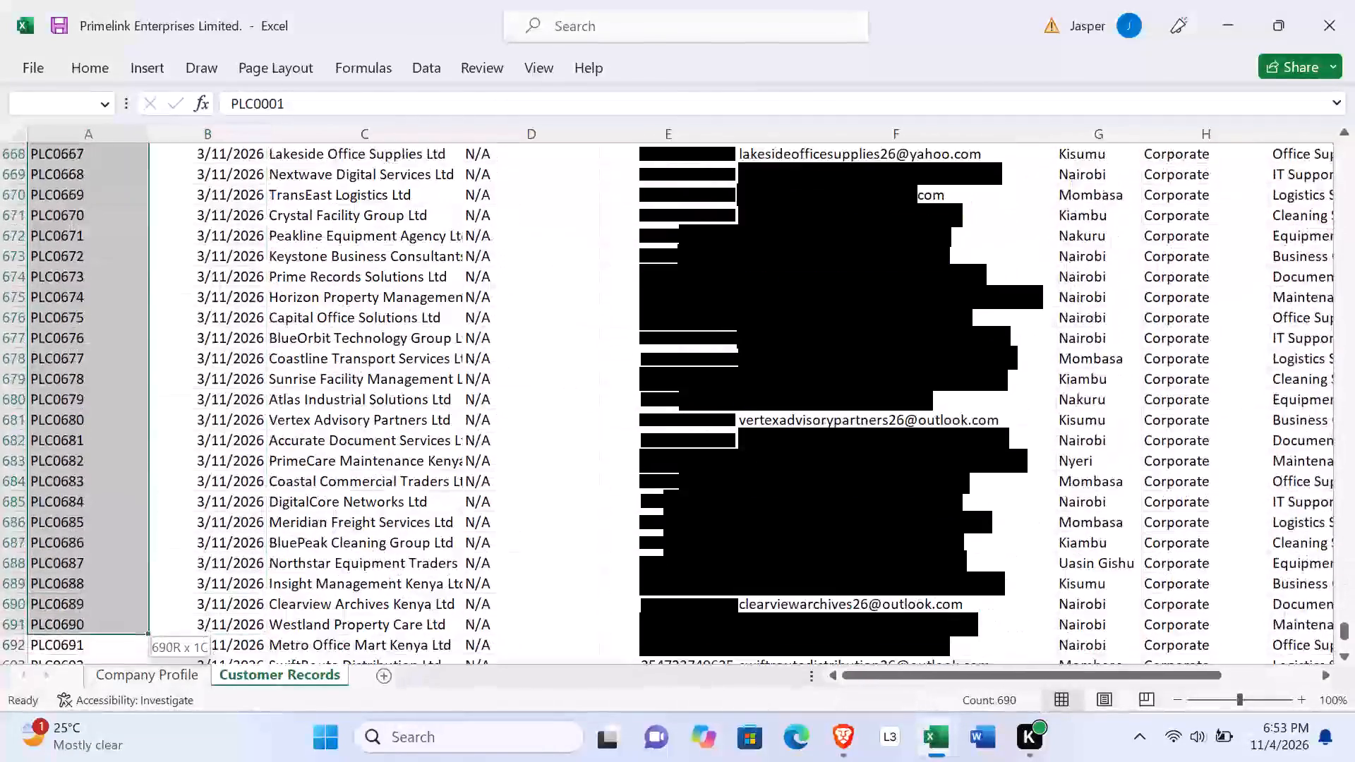
left_click_drag(157, 742, 255, 654)
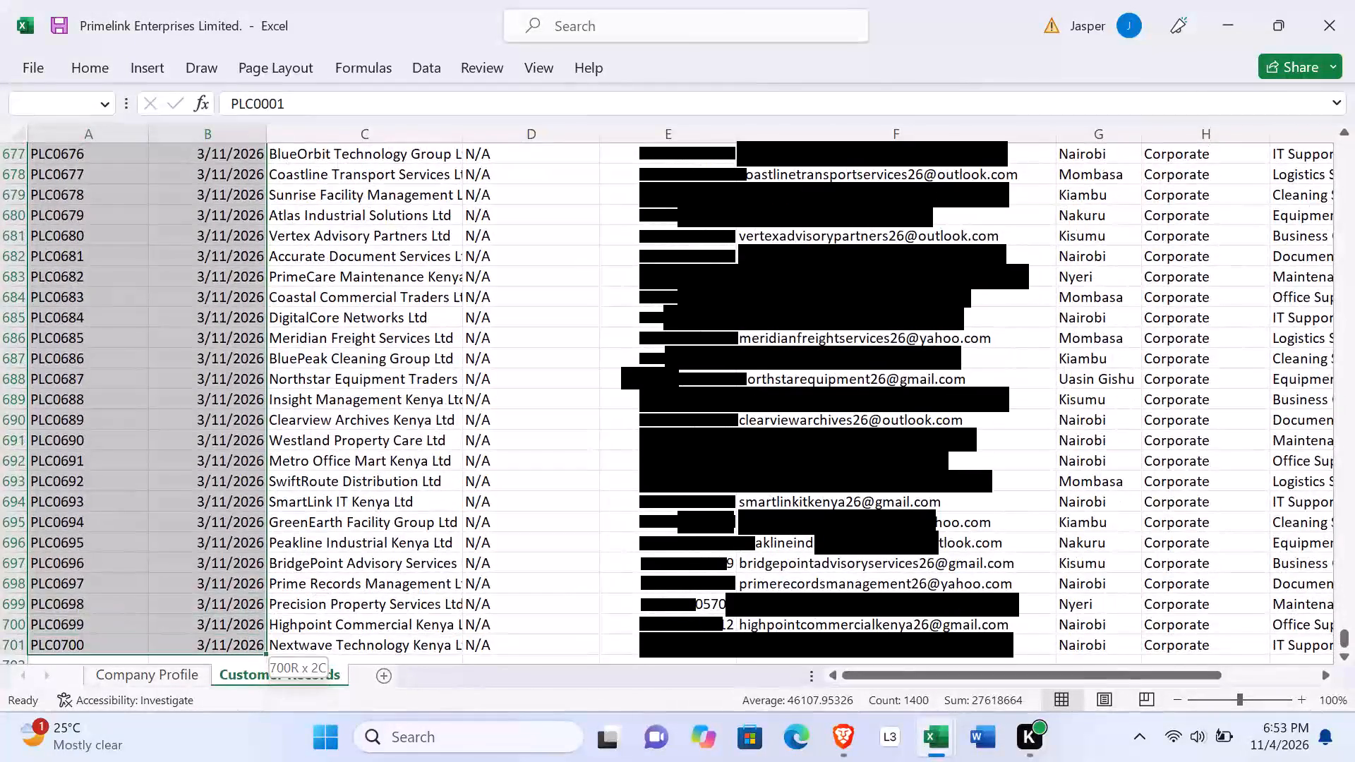
left_click_drag(255, 654, 262, 588)
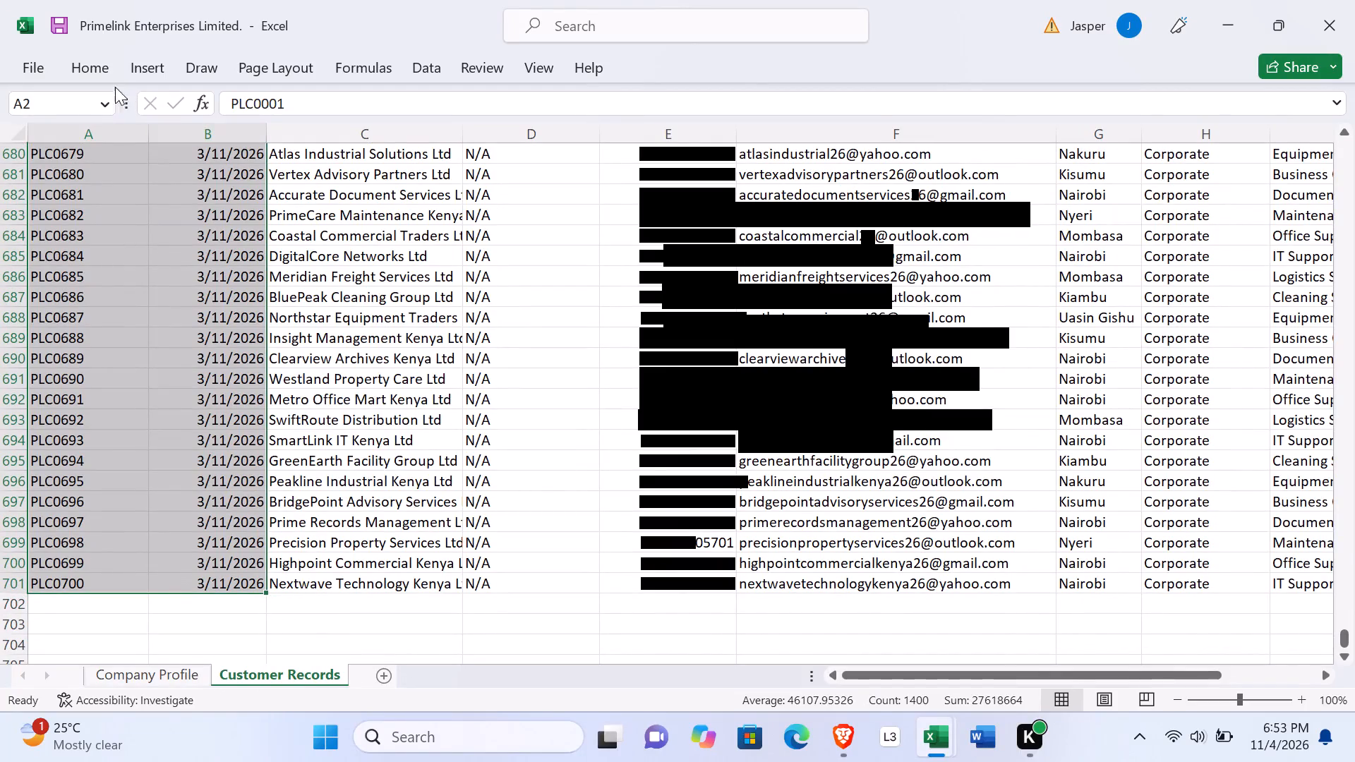
left_click(97, 67)
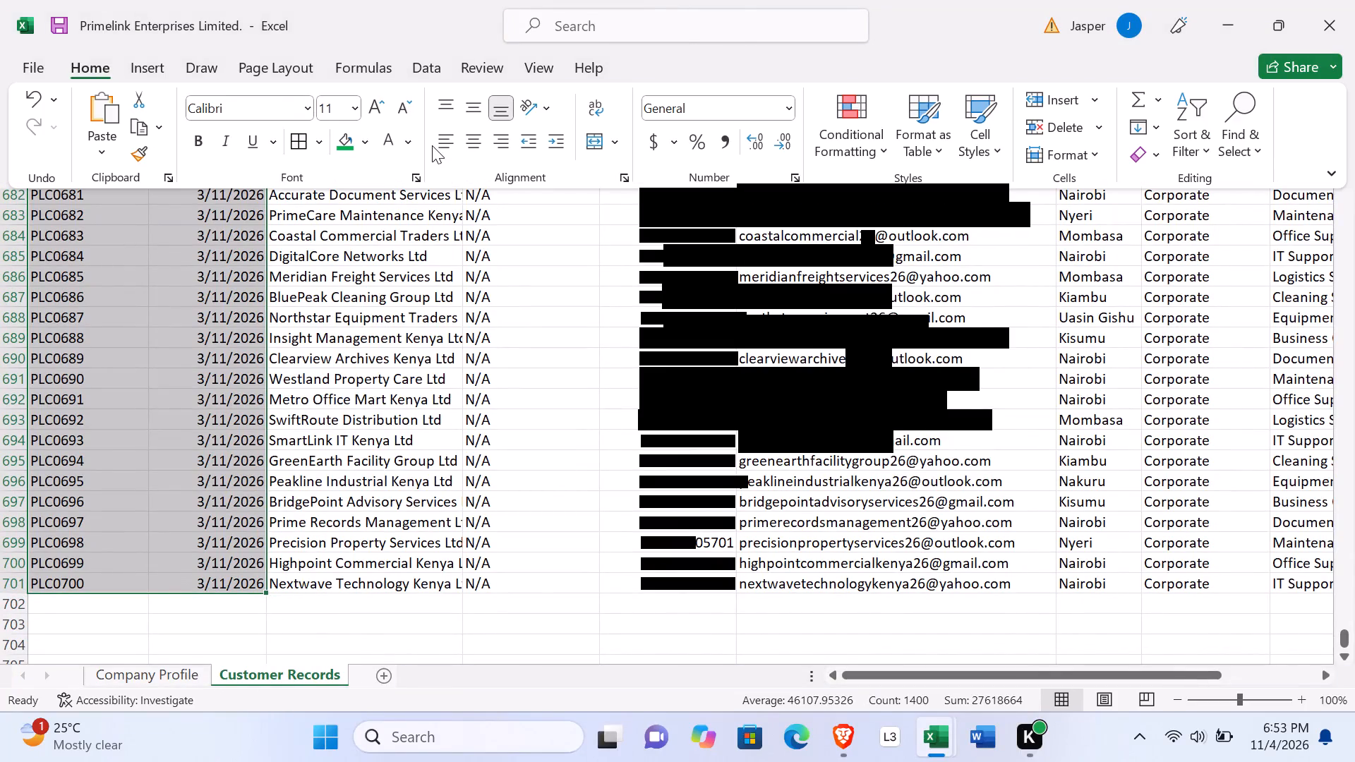
left_click(482, 139)
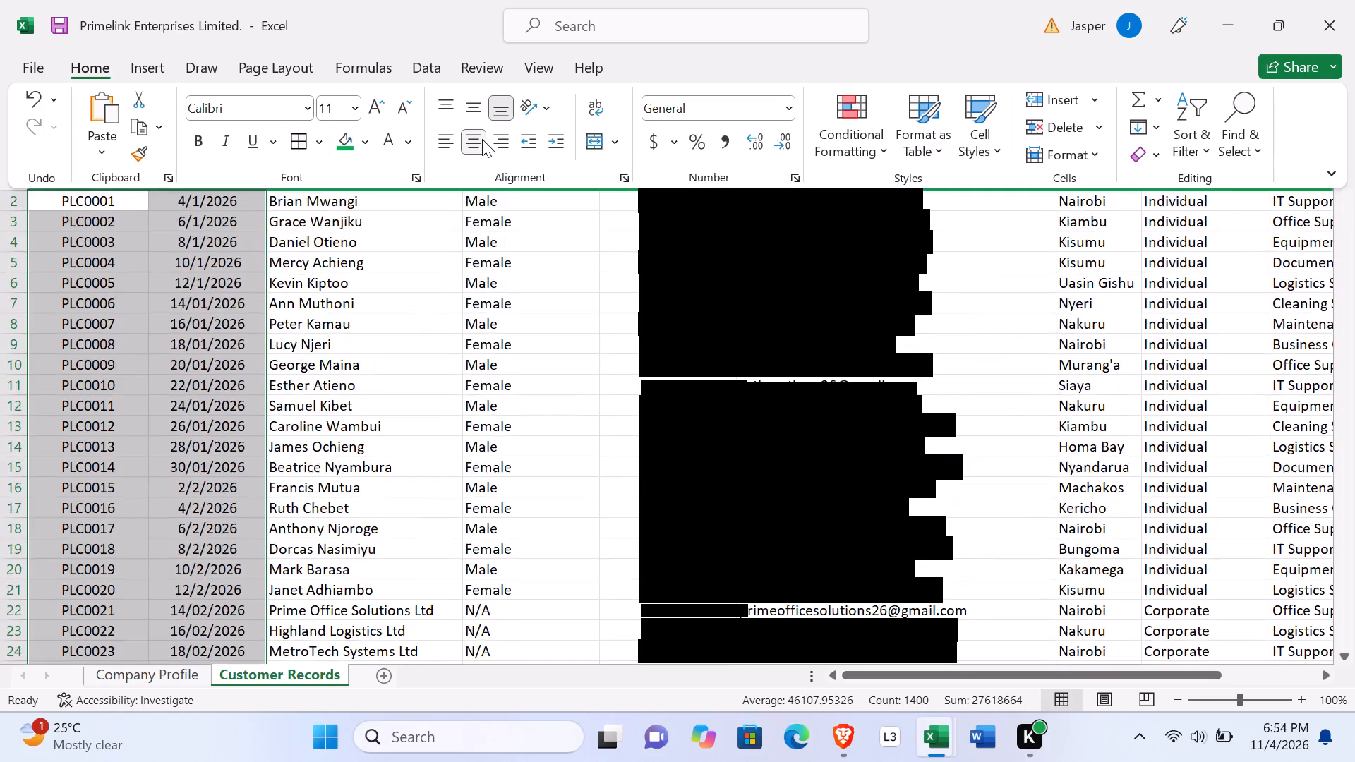
left_click(553, 144)
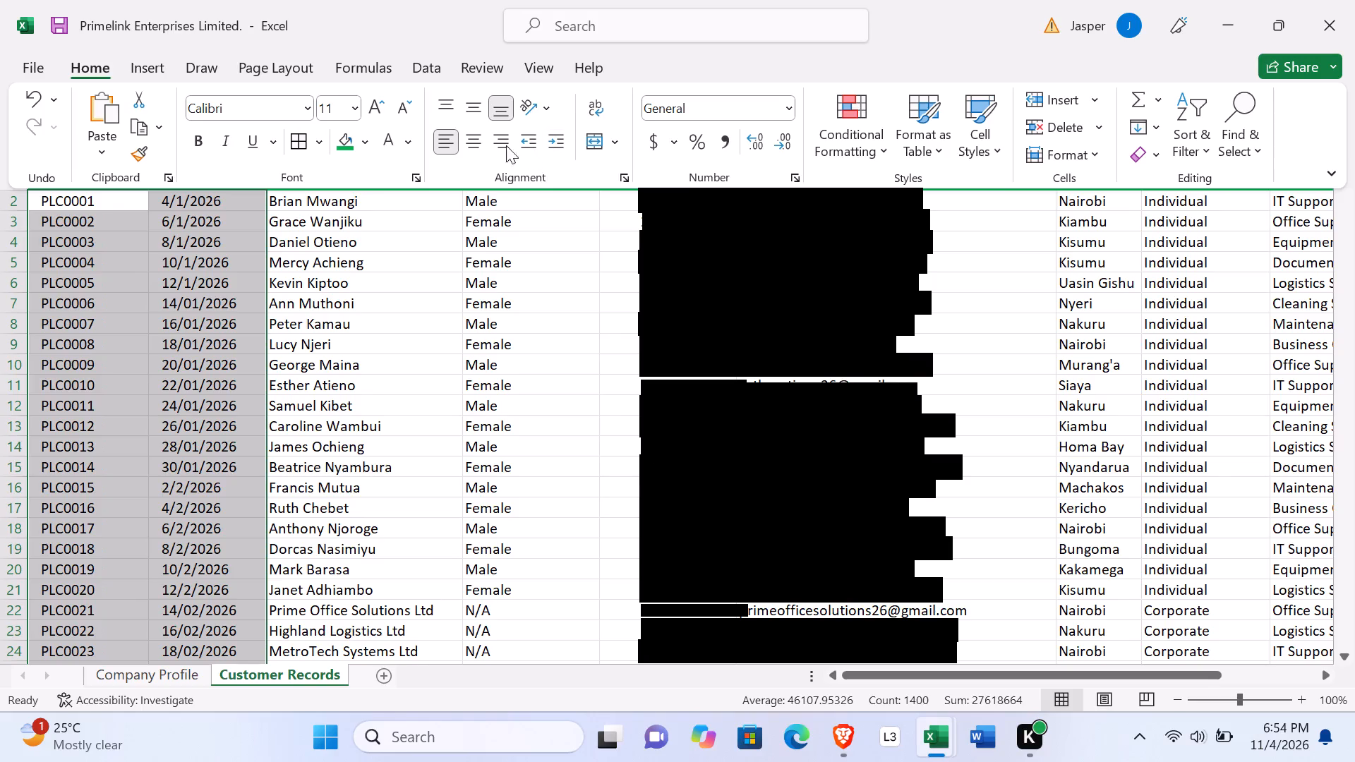
left_click(476, 144)
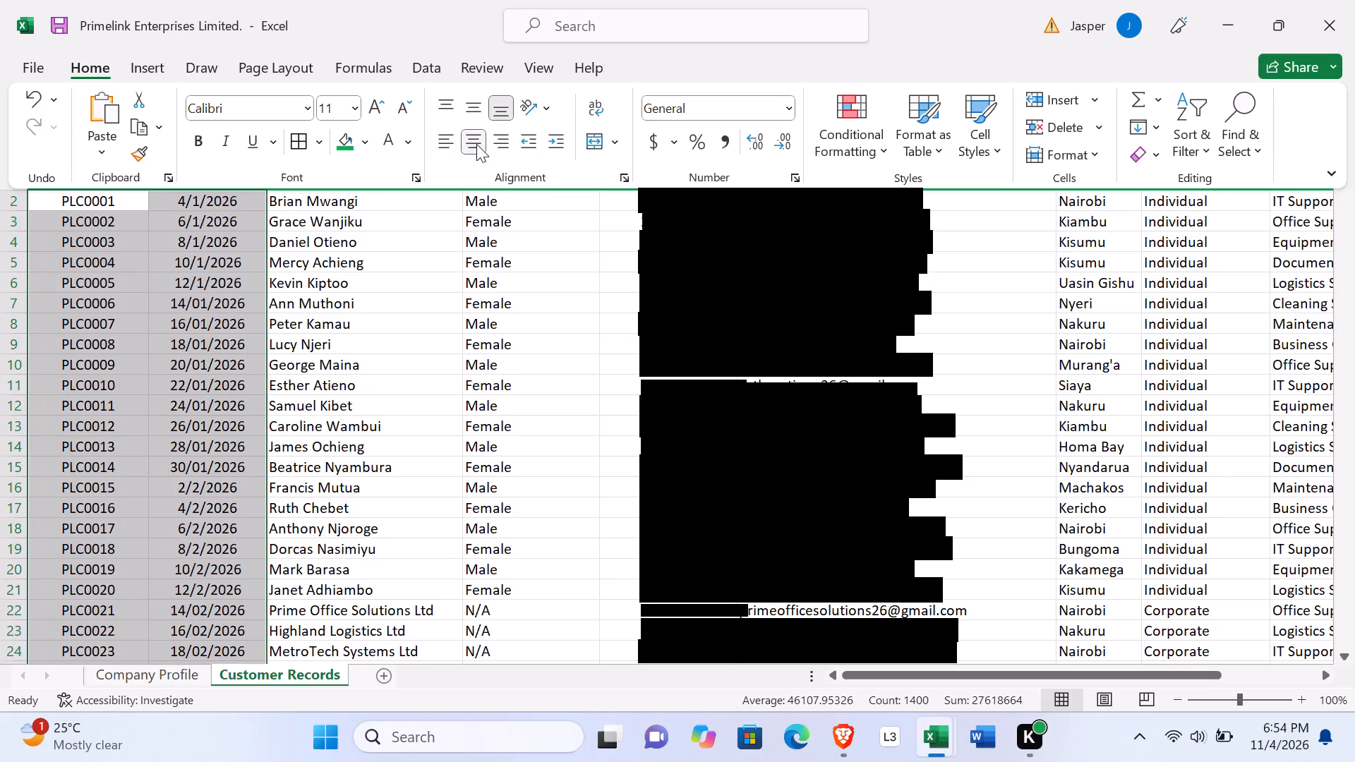
left_click(315, 303)
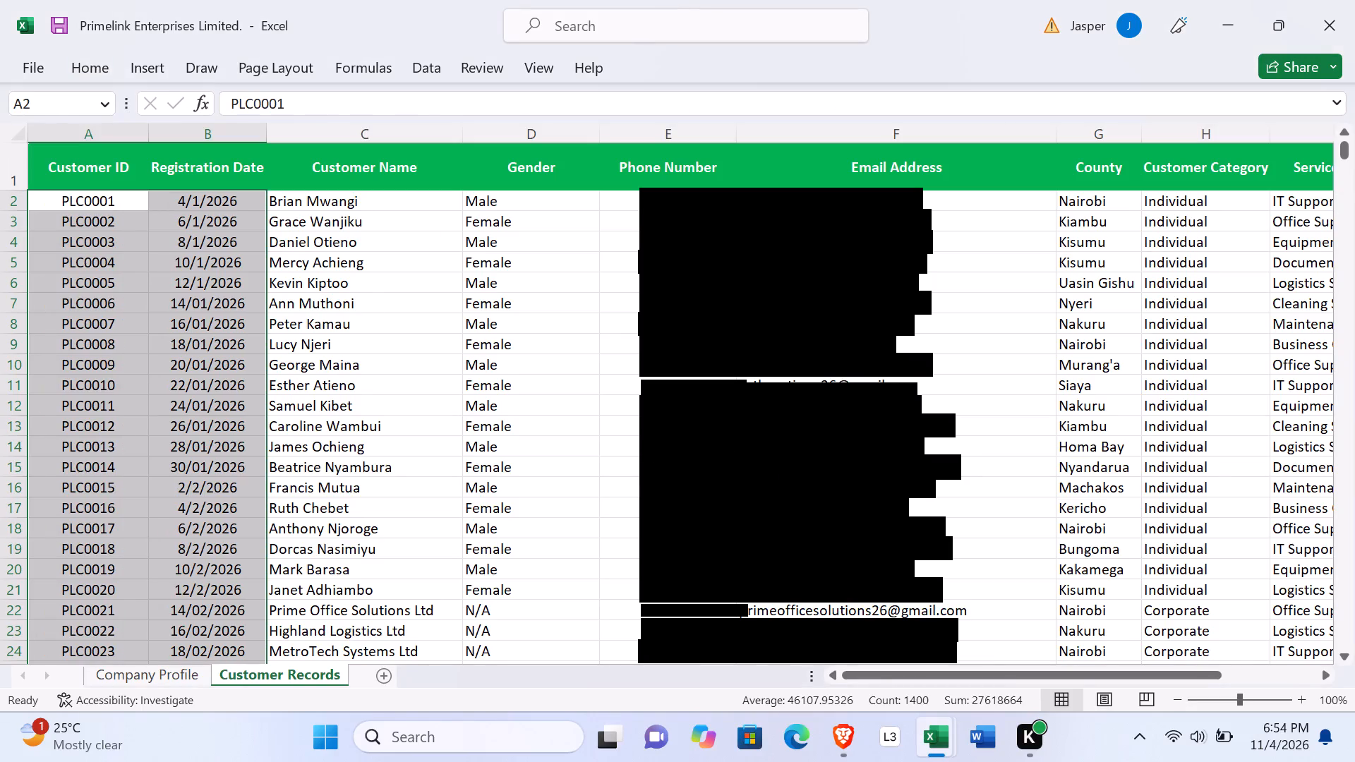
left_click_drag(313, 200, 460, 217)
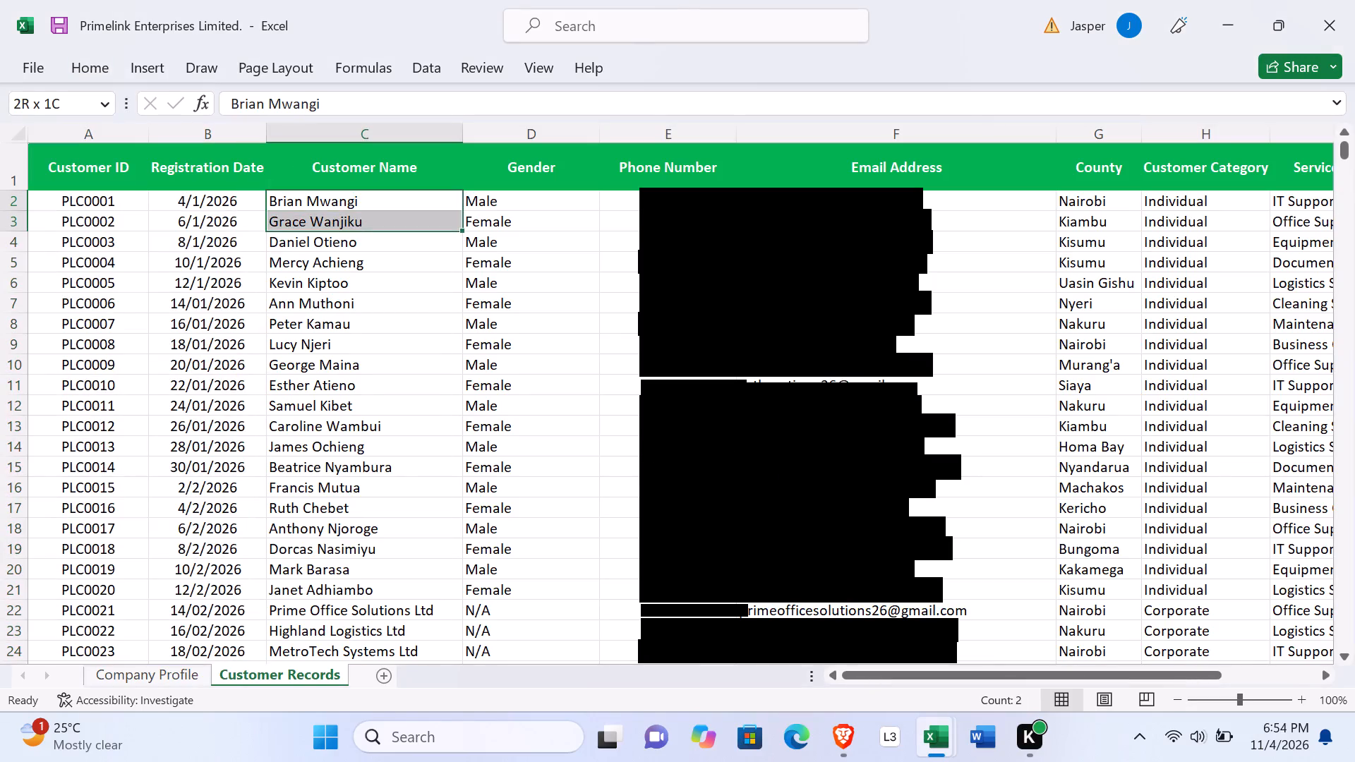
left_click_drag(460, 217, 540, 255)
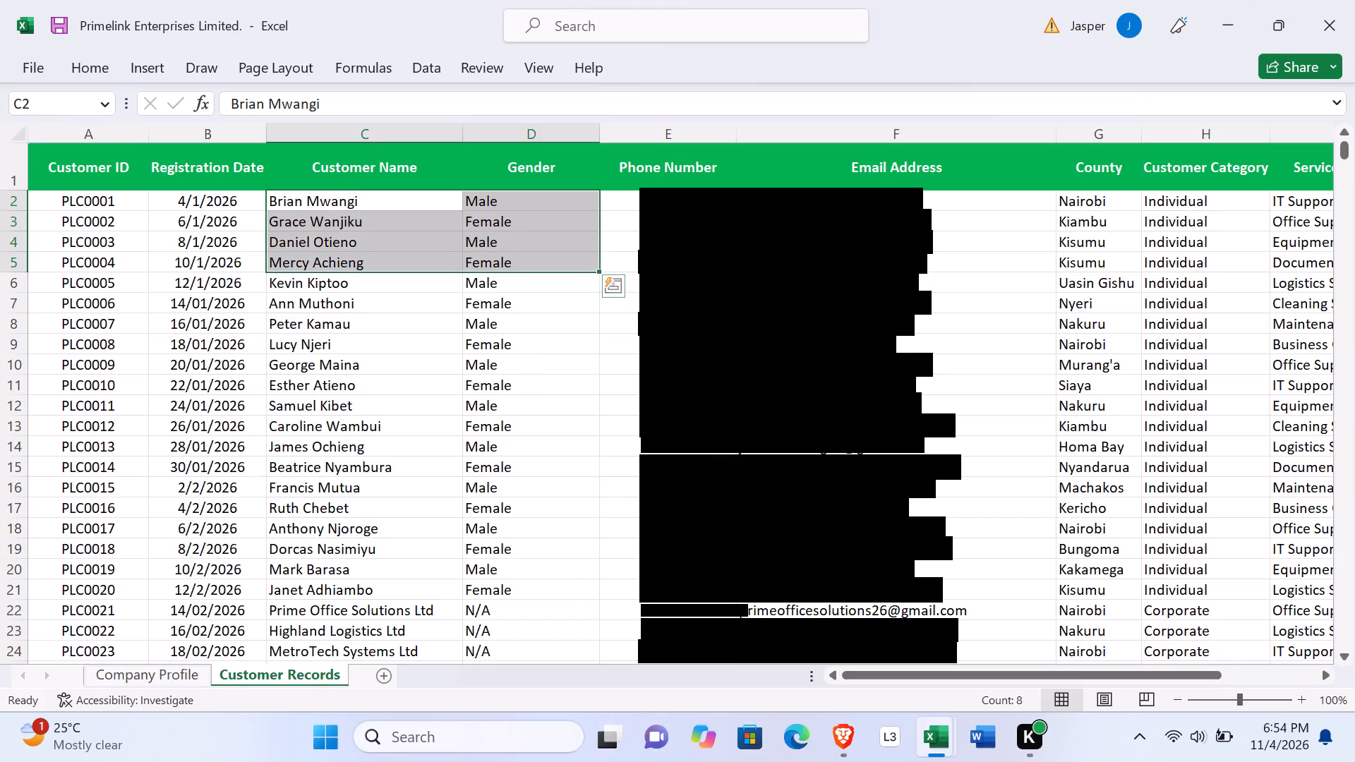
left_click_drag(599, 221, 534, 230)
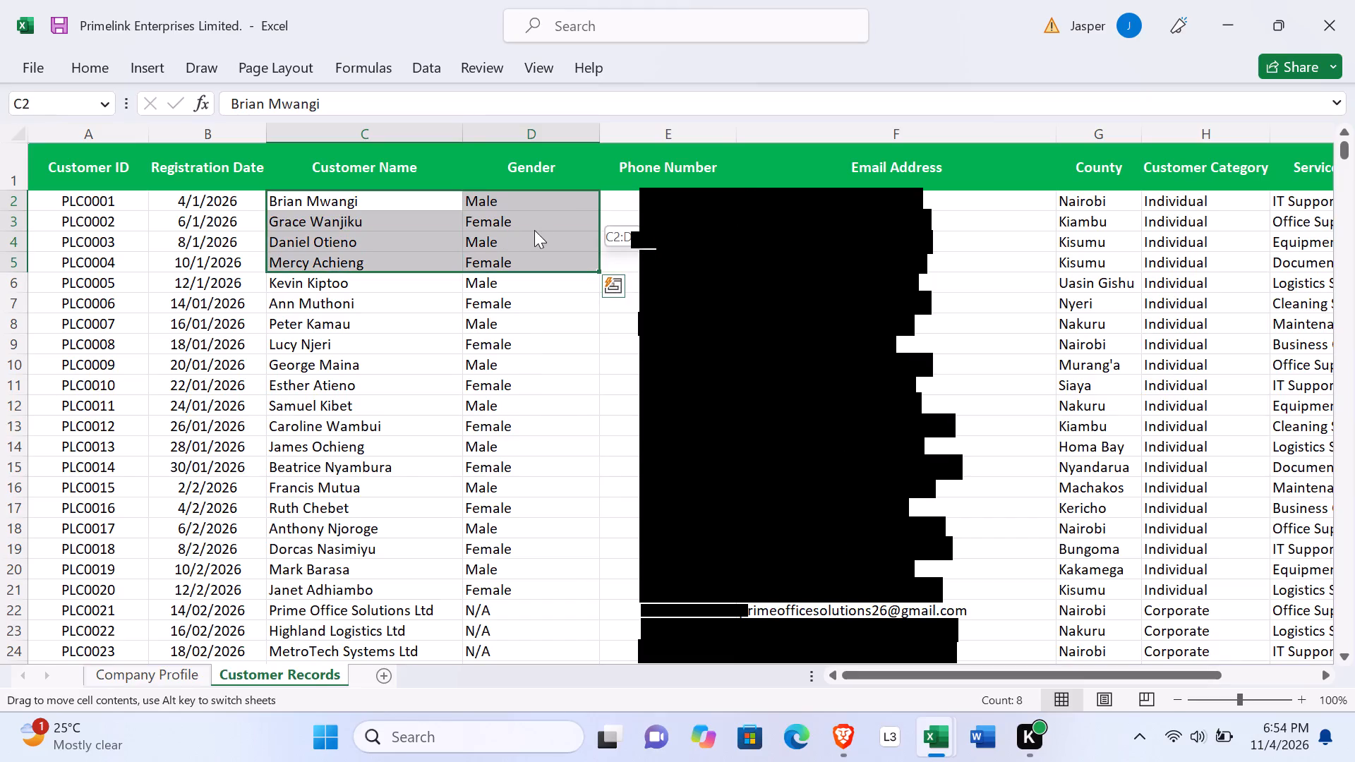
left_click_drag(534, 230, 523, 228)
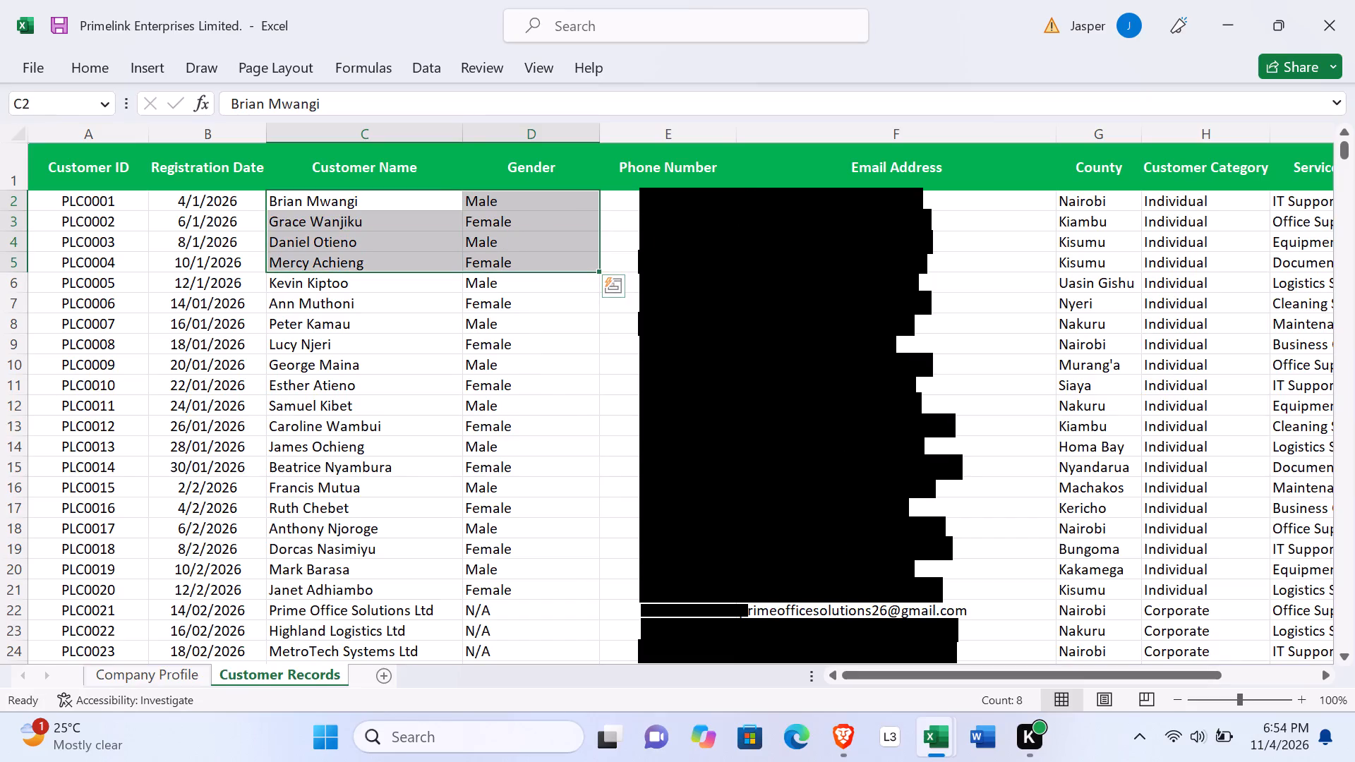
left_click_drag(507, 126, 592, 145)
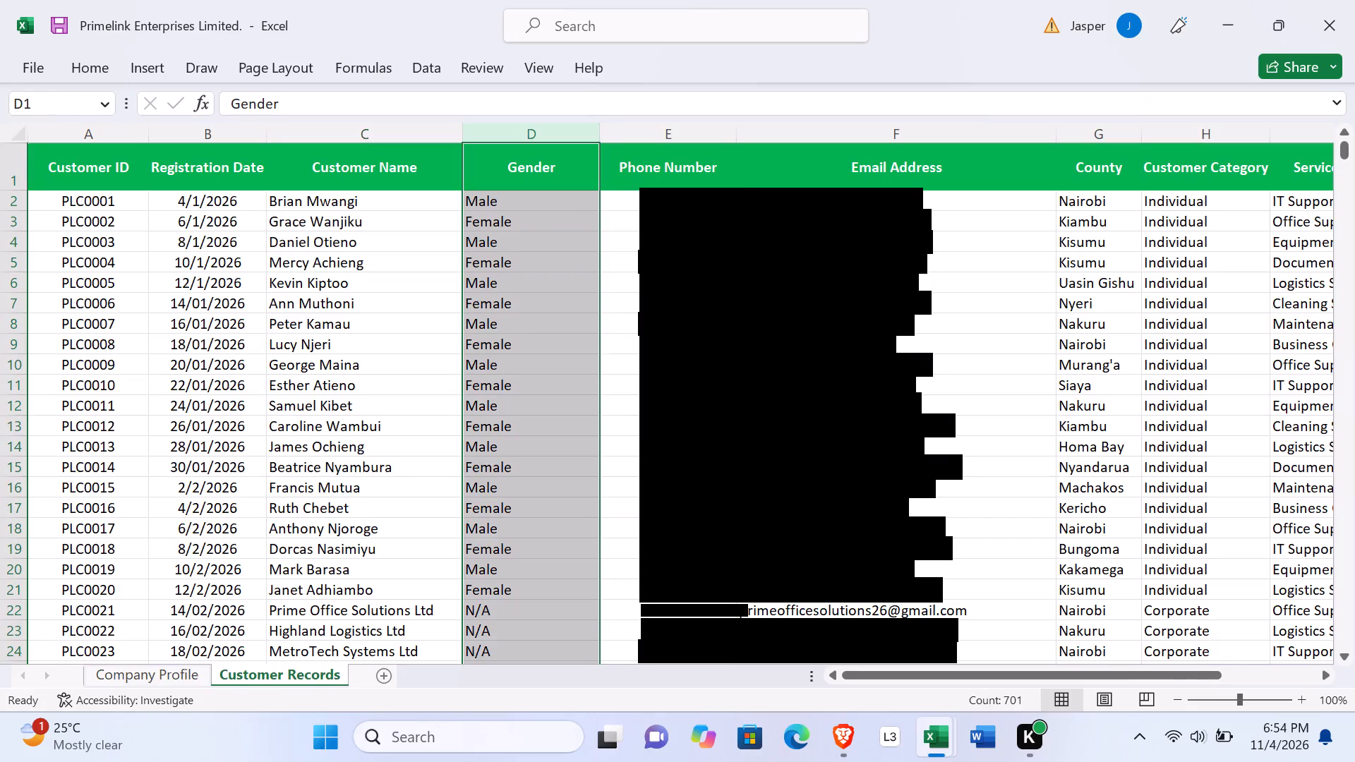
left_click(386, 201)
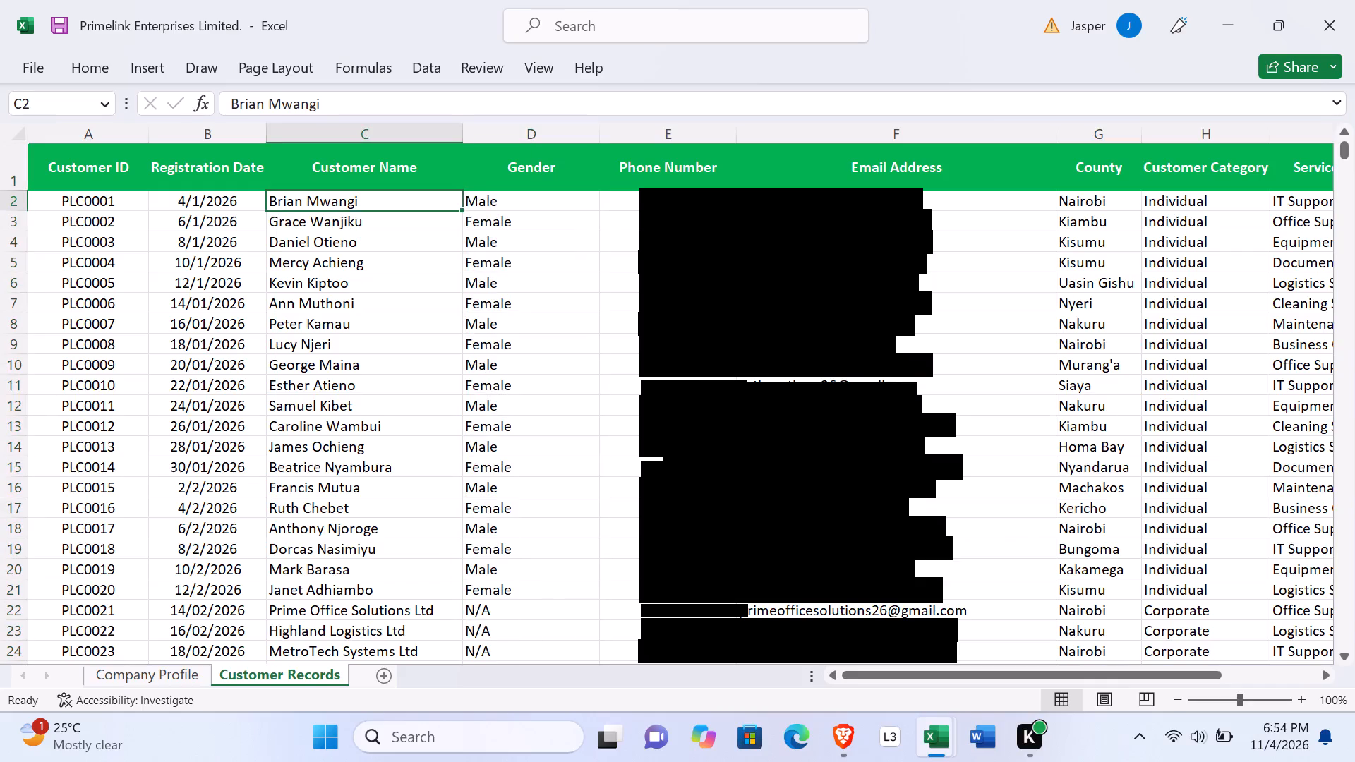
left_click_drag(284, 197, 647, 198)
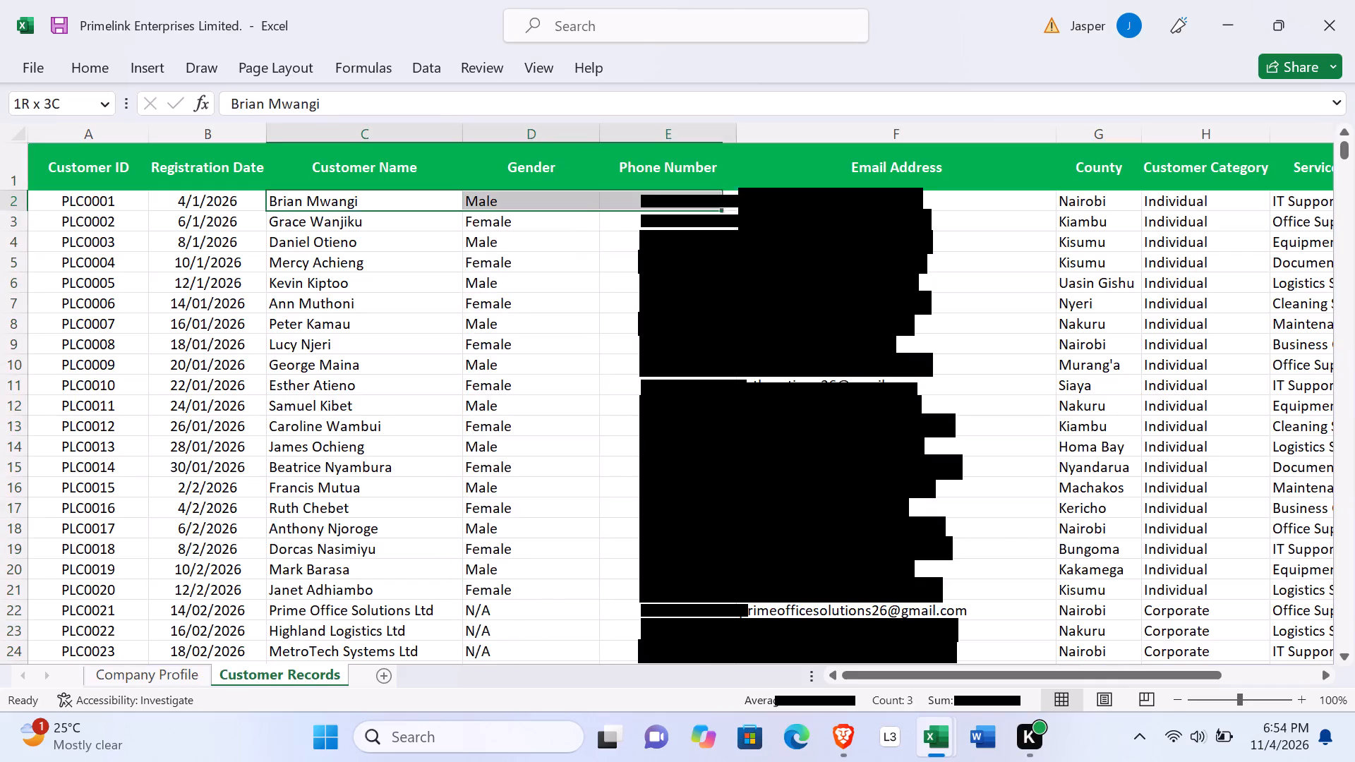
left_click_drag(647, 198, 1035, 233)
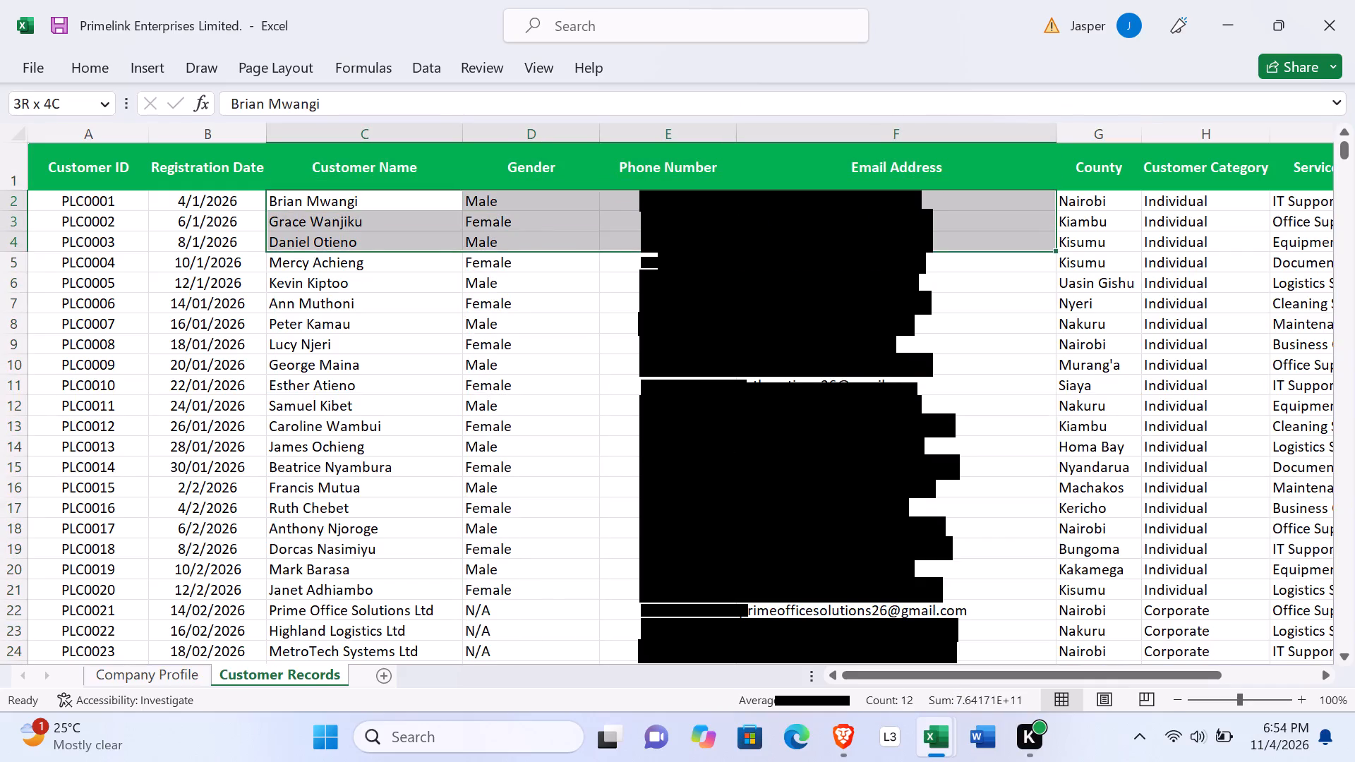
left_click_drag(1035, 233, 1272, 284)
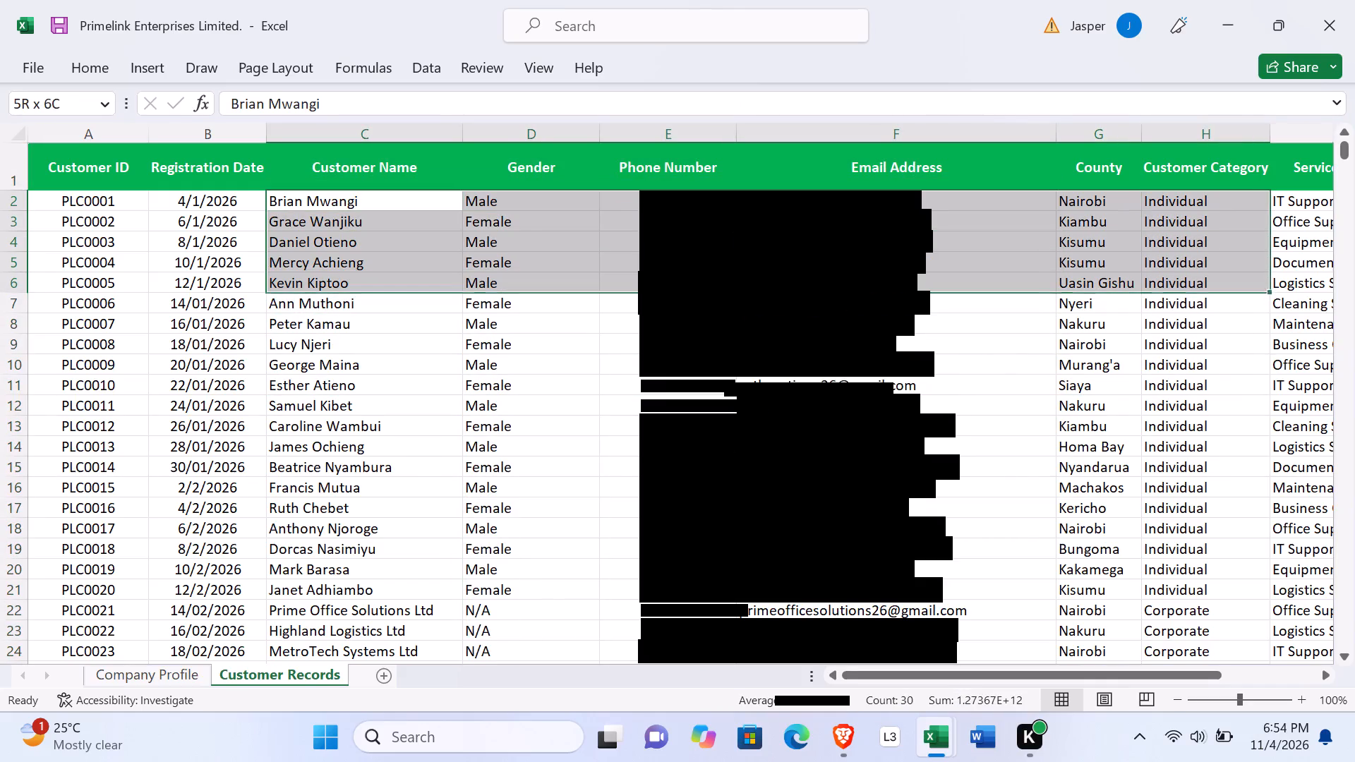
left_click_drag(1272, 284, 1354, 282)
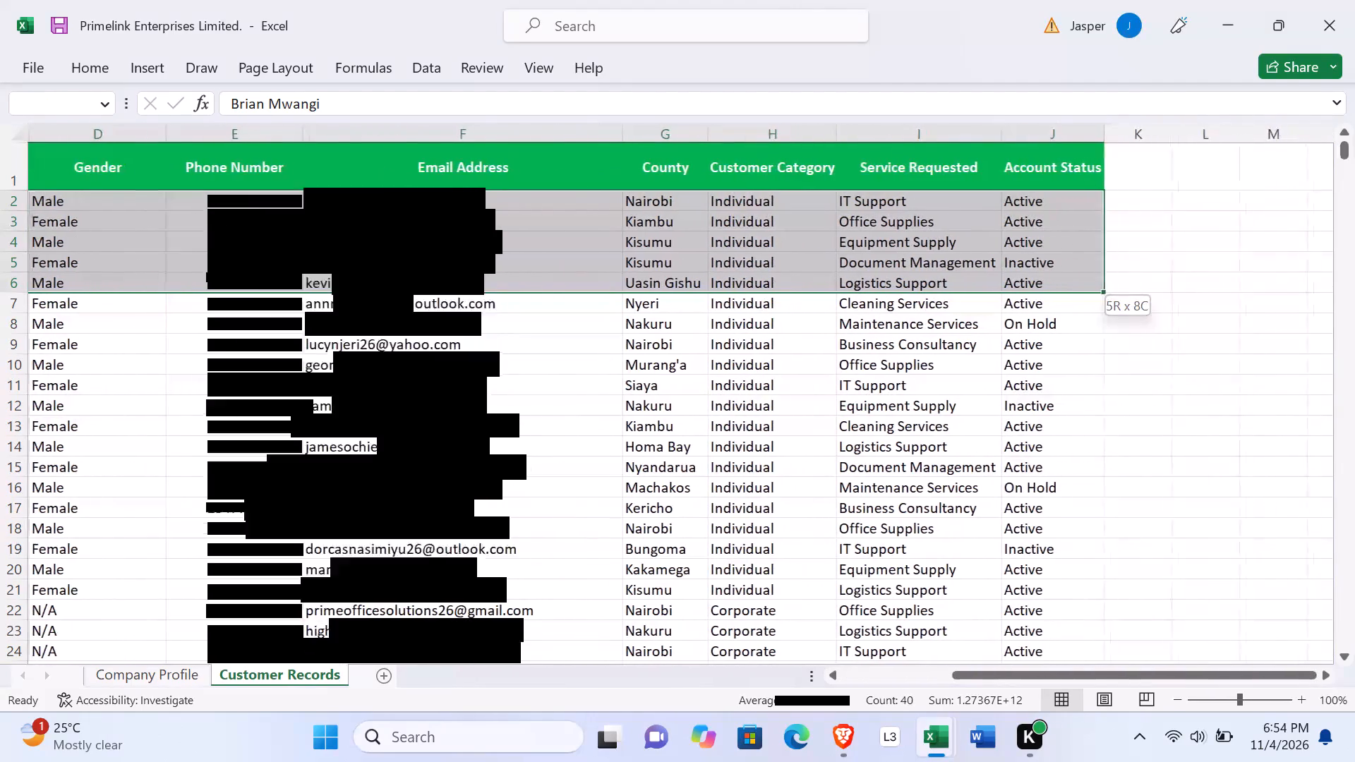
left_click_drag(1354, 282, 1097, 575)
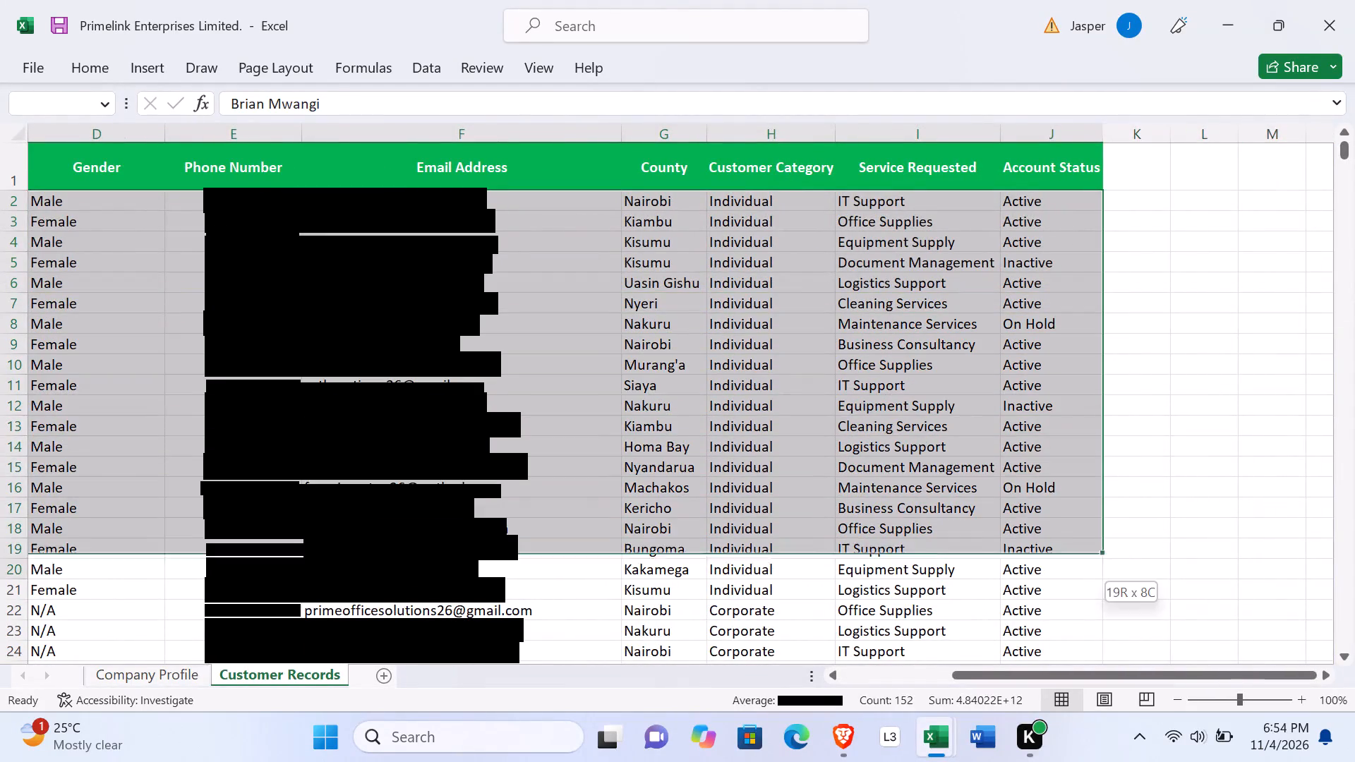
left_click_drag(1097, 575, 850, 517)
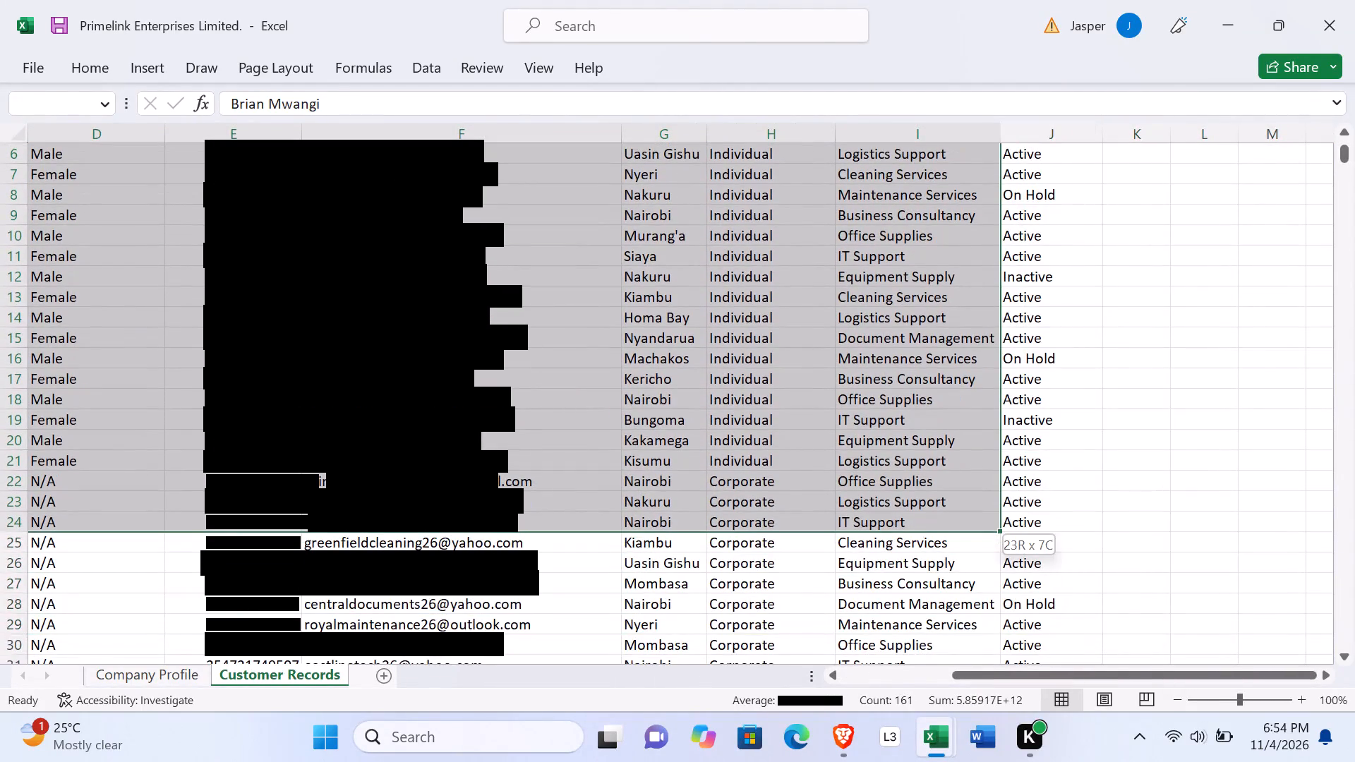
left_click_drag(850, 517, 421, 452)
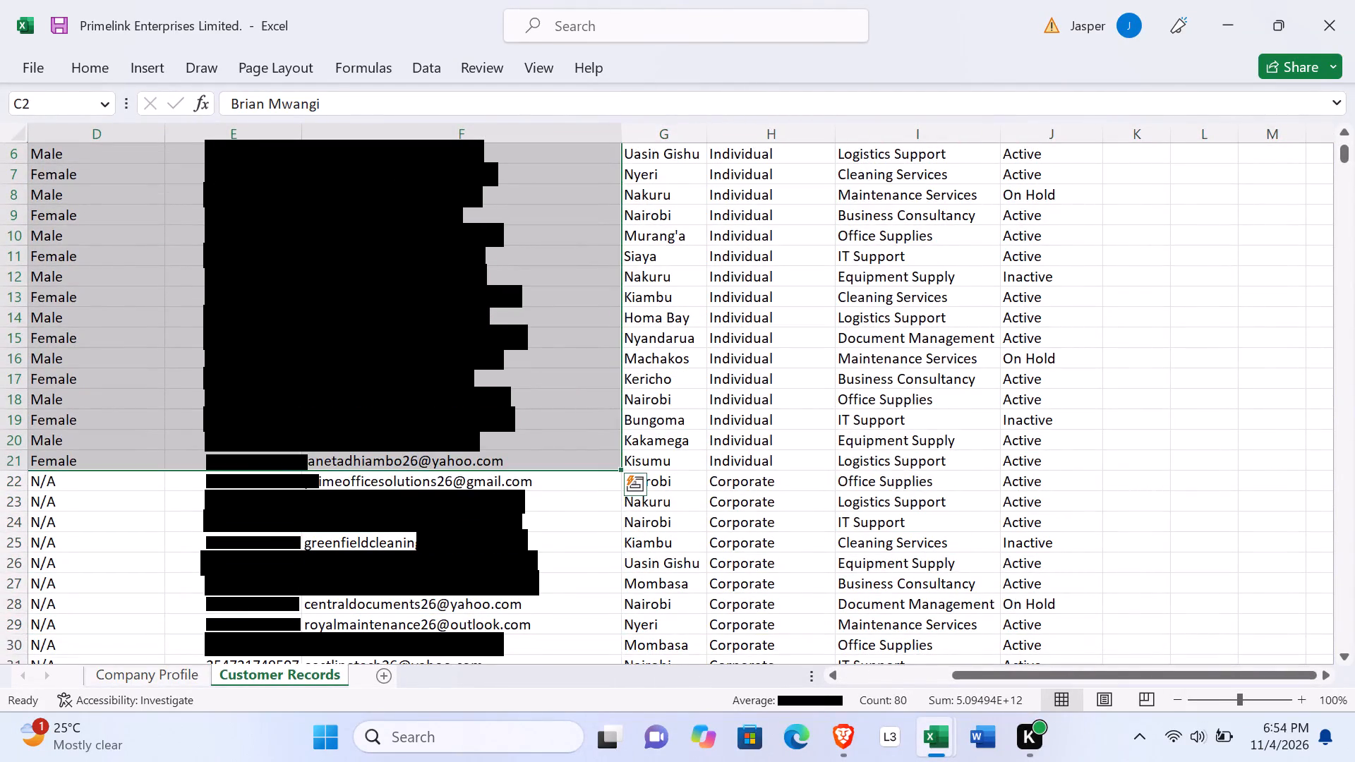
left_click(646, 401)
Review the customer records from the header row down to the last entry in row 701 and back.
scroll(498, 309, "right", 1)
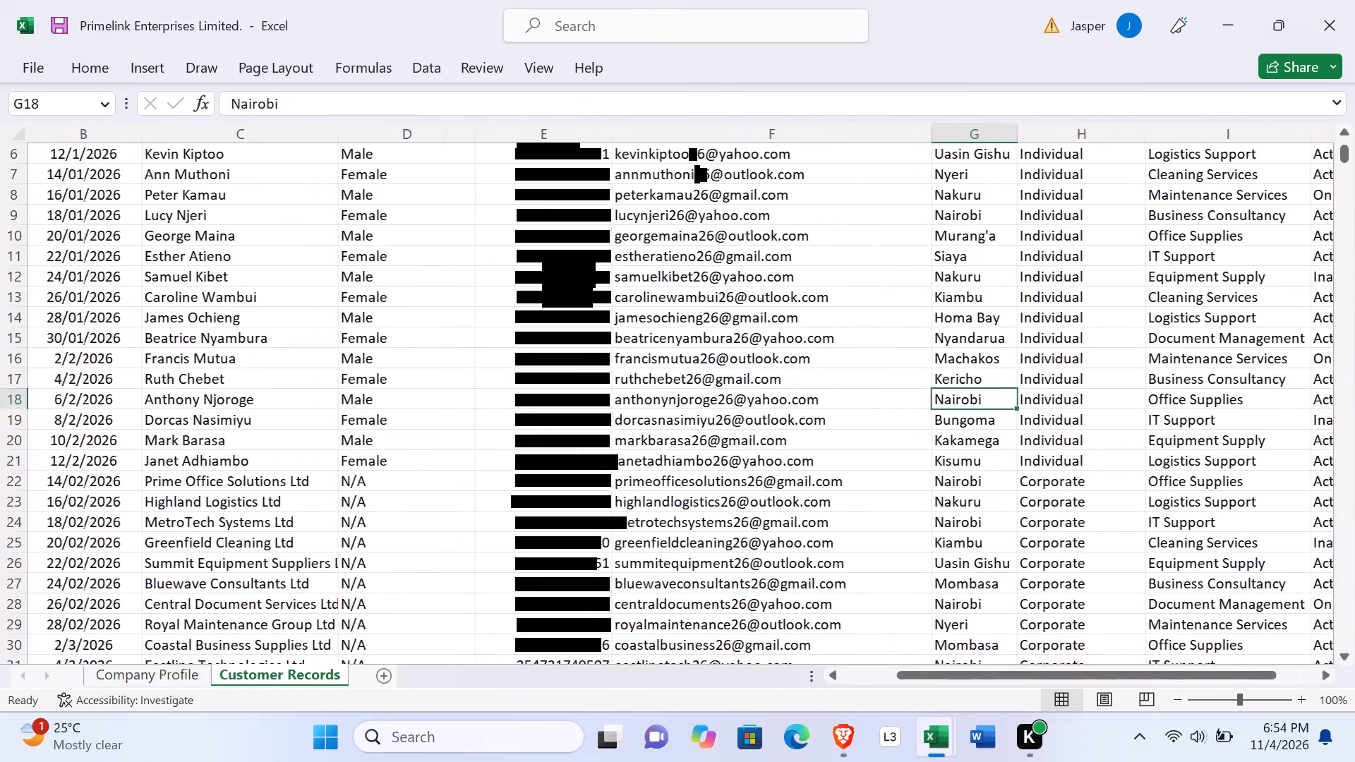
scroll(498, 309, "up", 3)
scroll(586, 219, "down", 2)
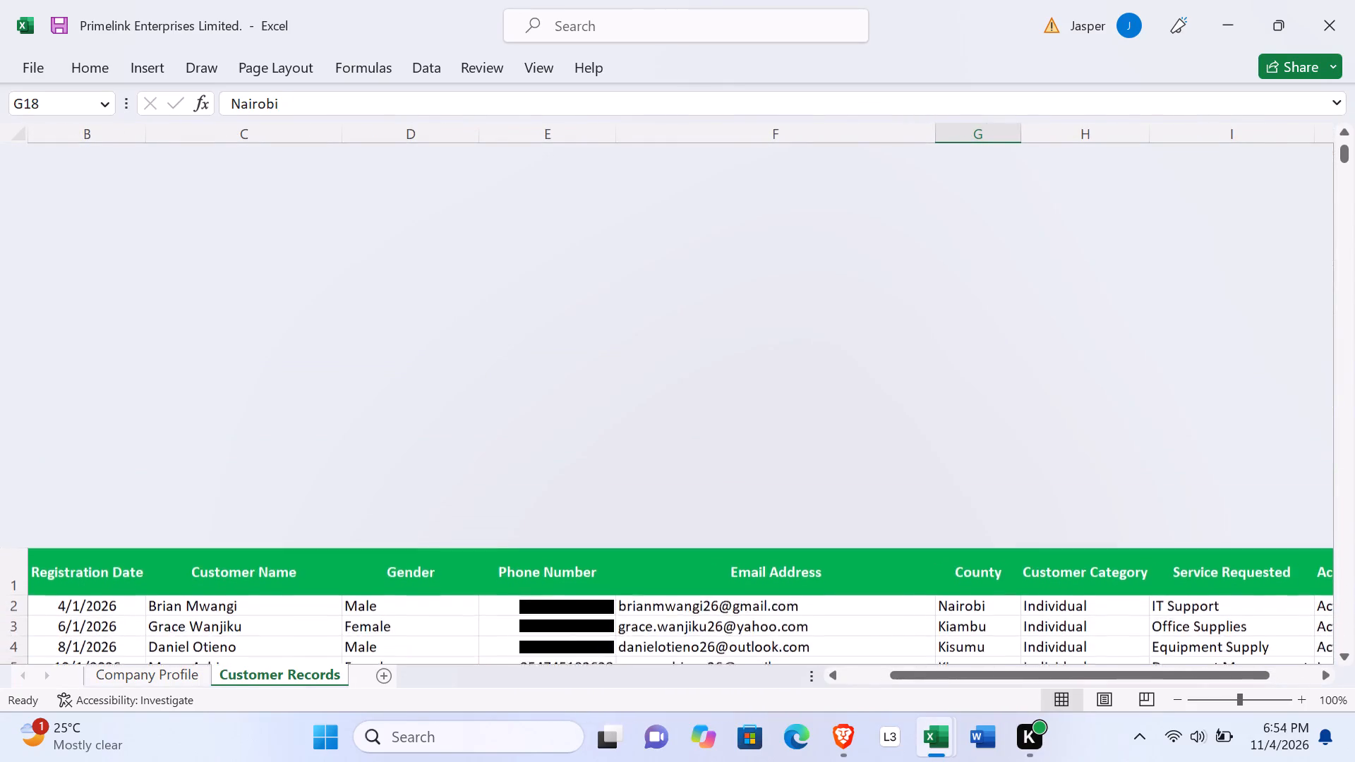
scroll(591, 340, "down", 3)
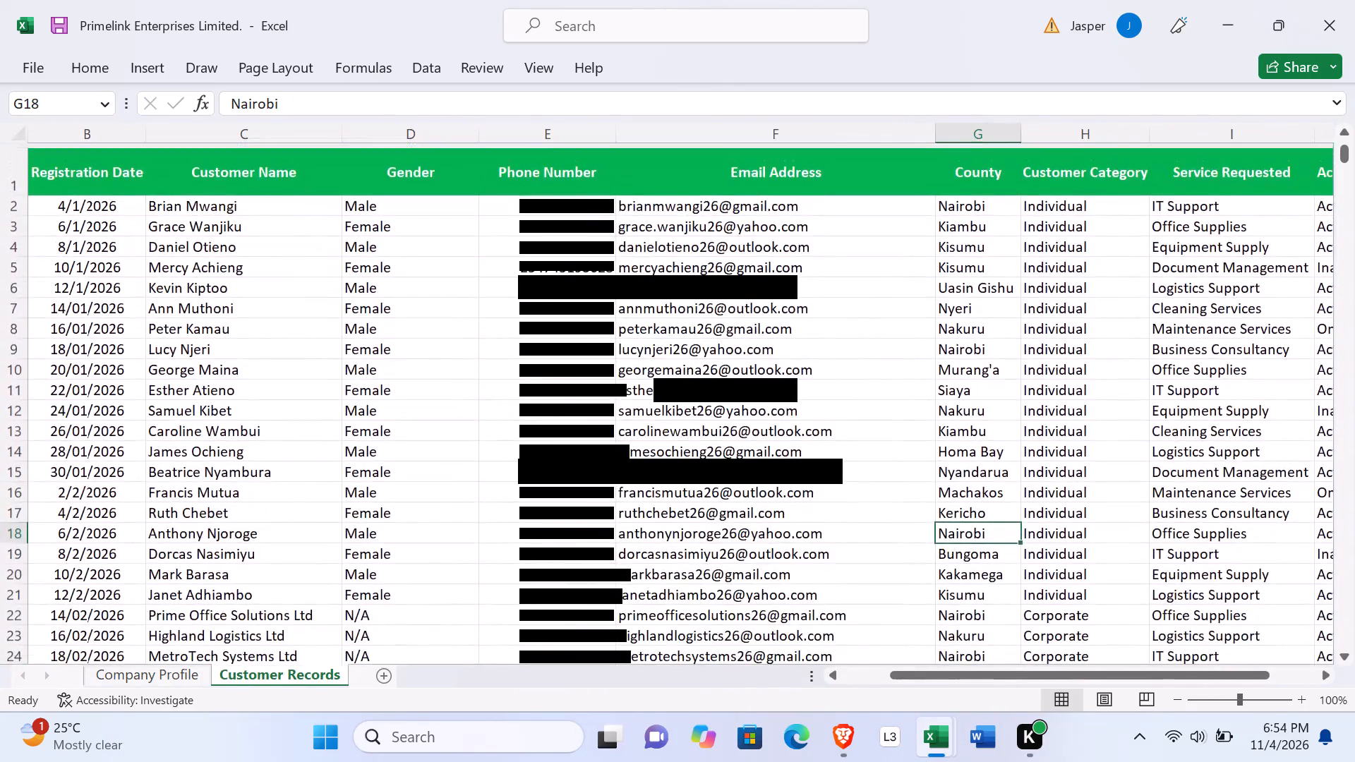
scroll(591, 340, "down", 1)
scroll(615, 564, "down", 2)
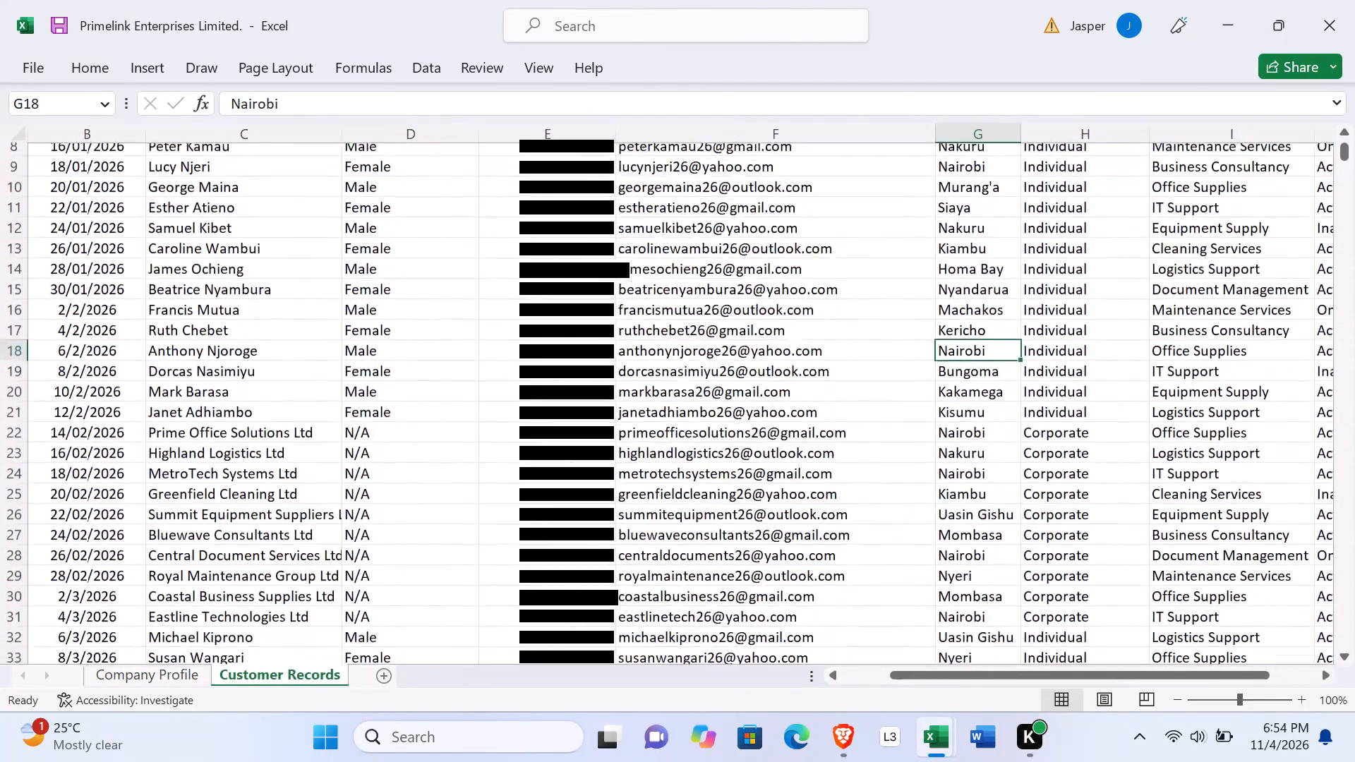
scroll(615, 564, "down", 4)
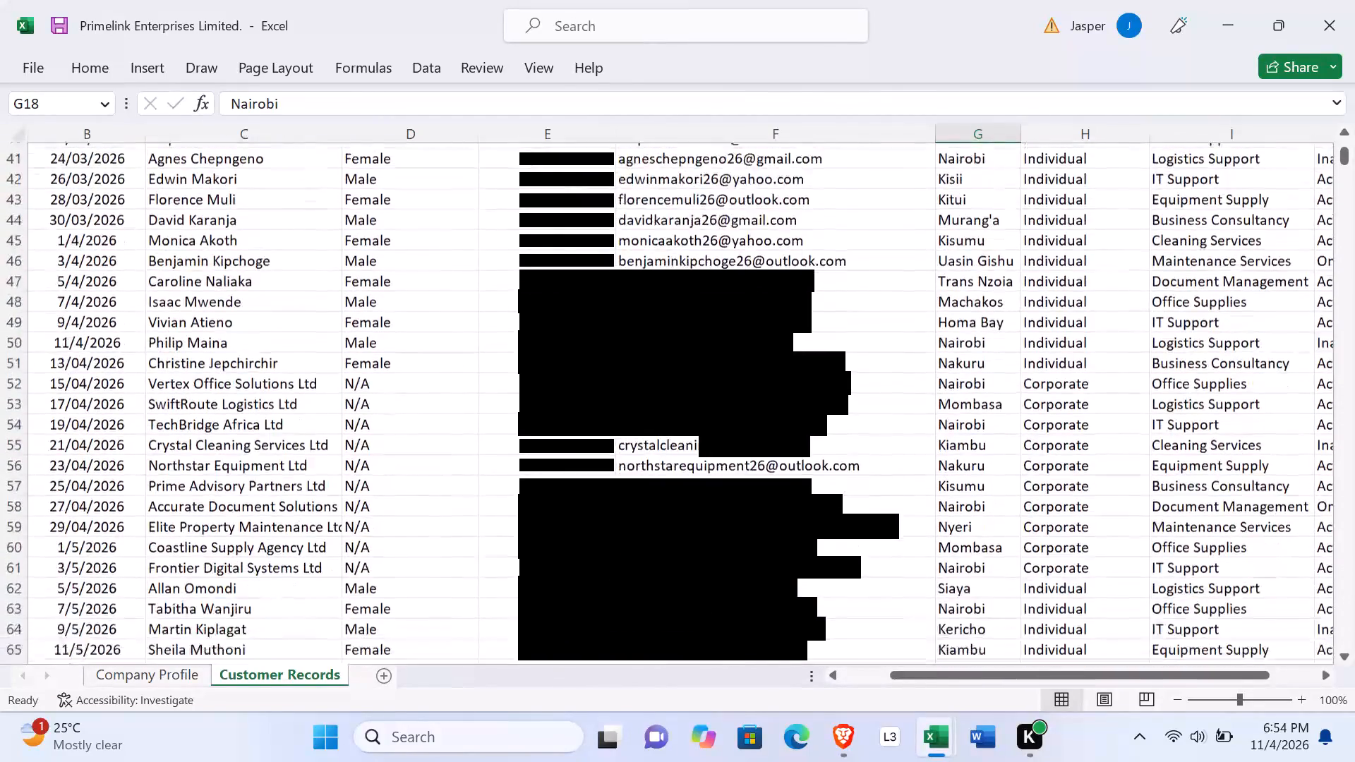
scroll(615, 564, "down", 4)
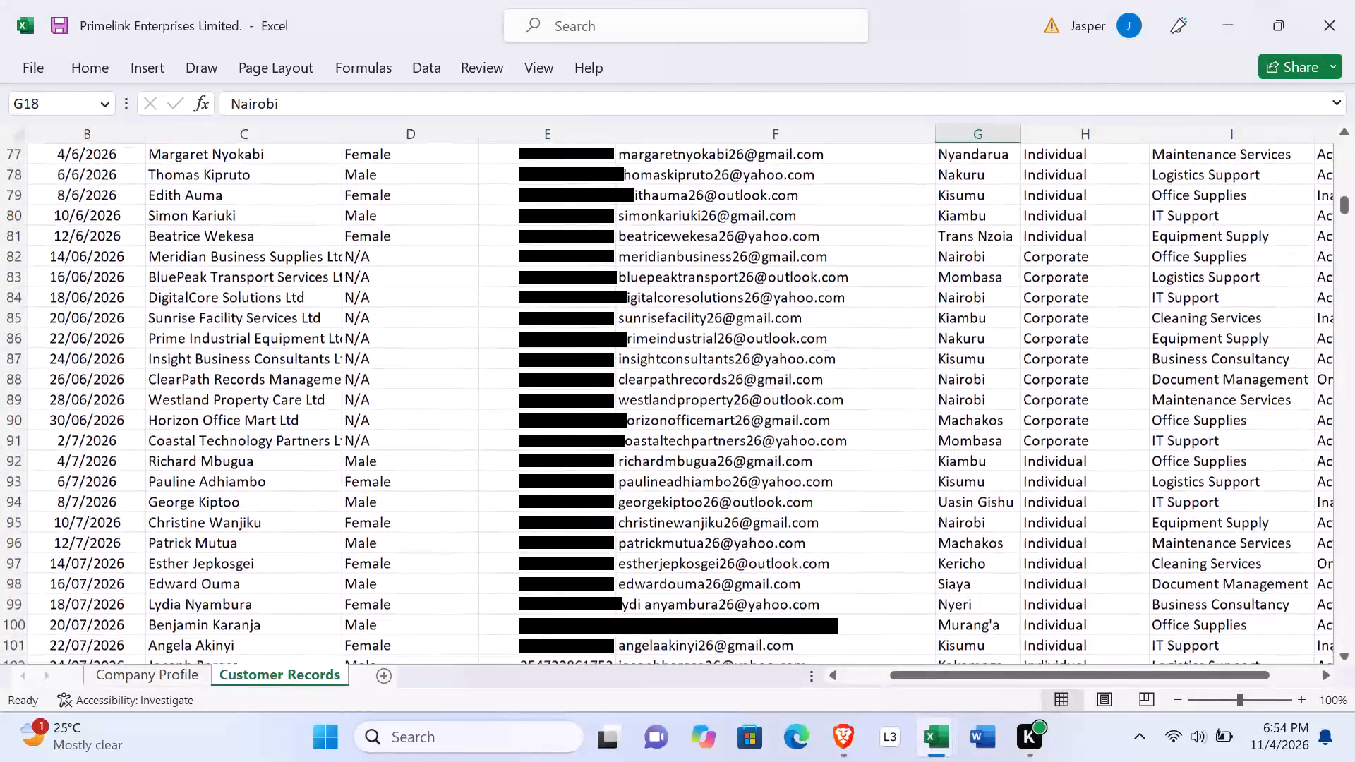
scroll(615, 564, "down", 2)
scroll(481, 491, "down", 4)
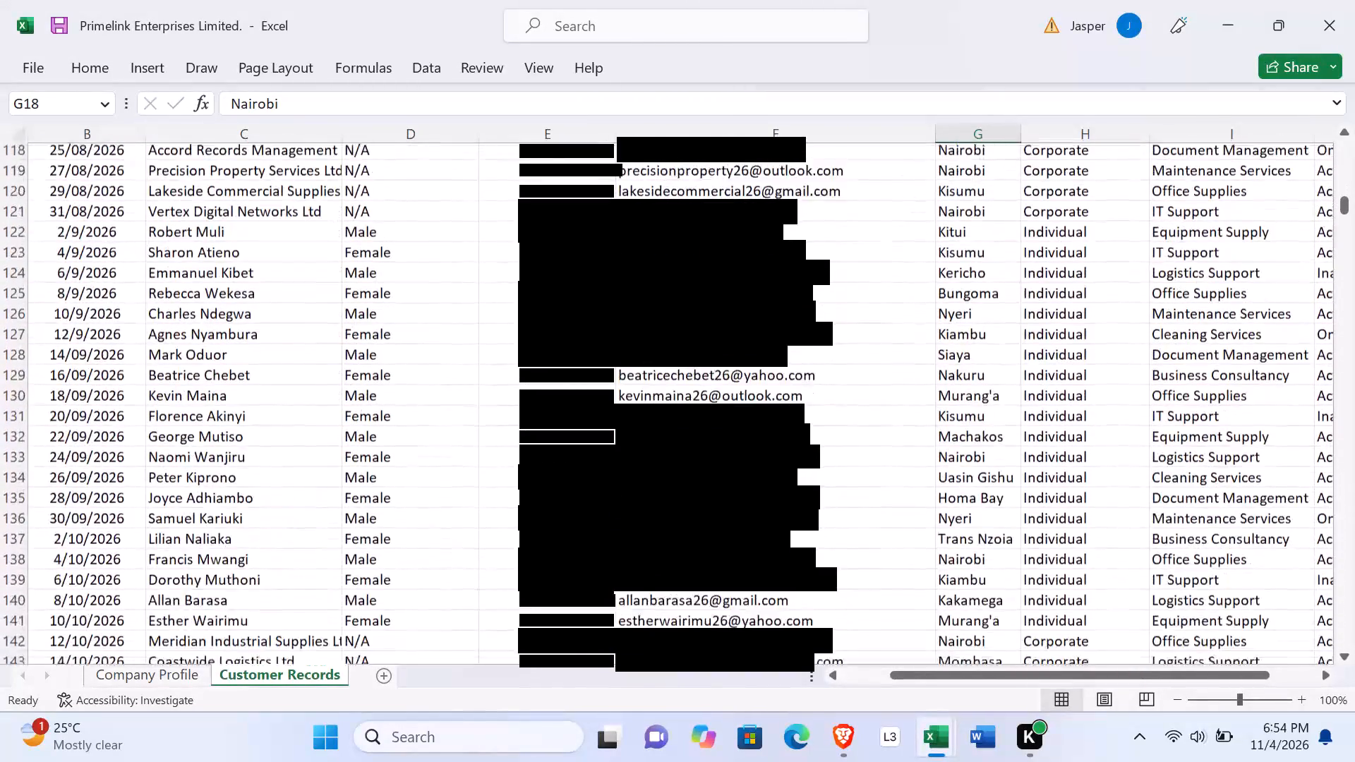
scroll(481, 491, "down", 9)
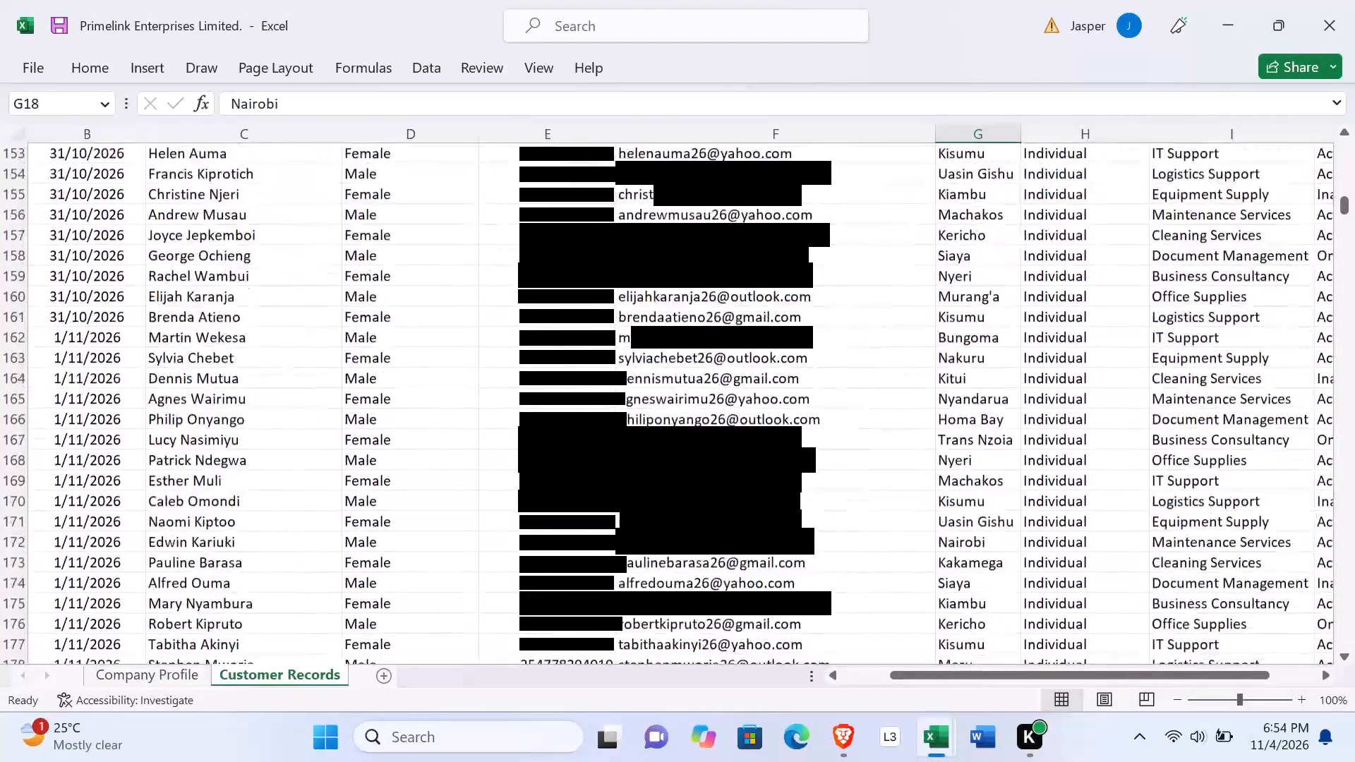
scroll(481, 491, "down", 8)
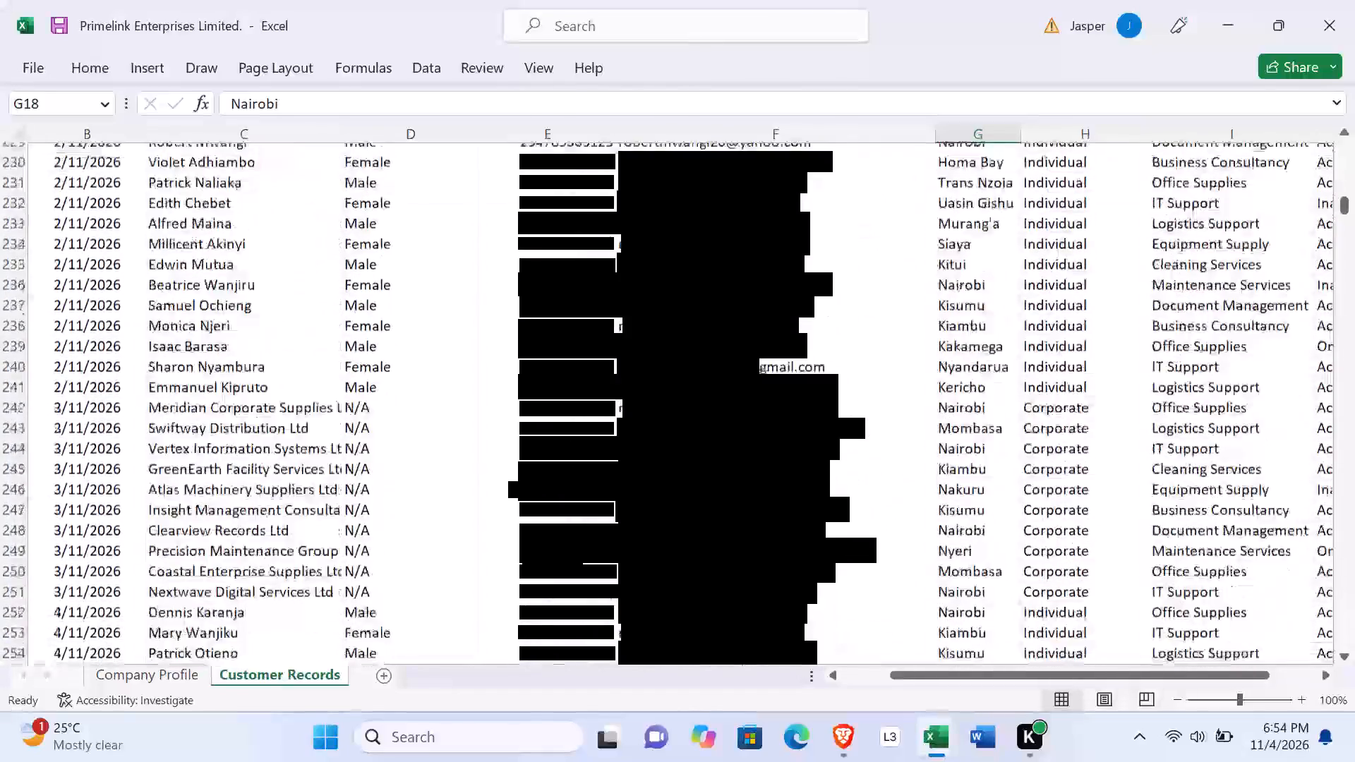
scroll(481, 491, "down", 8)
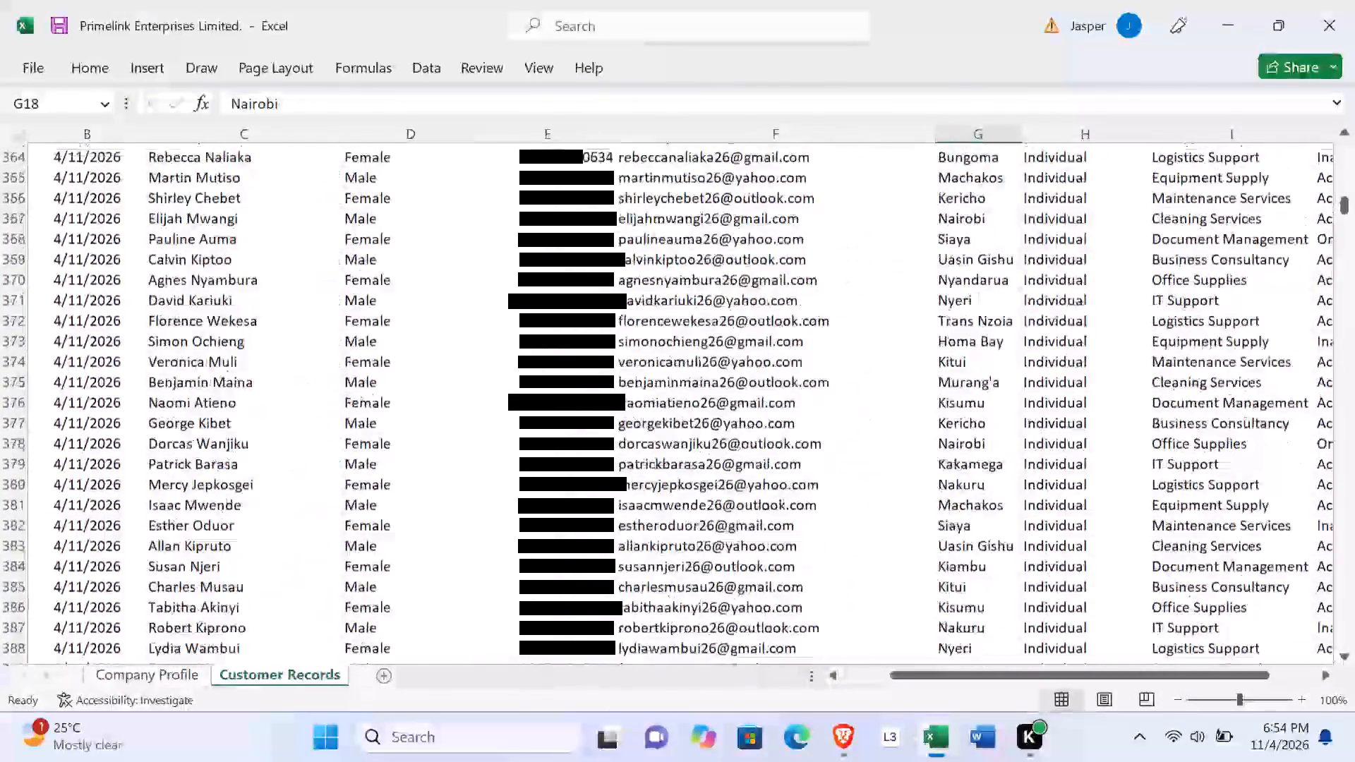
scroll(481, 491, "down", 8)
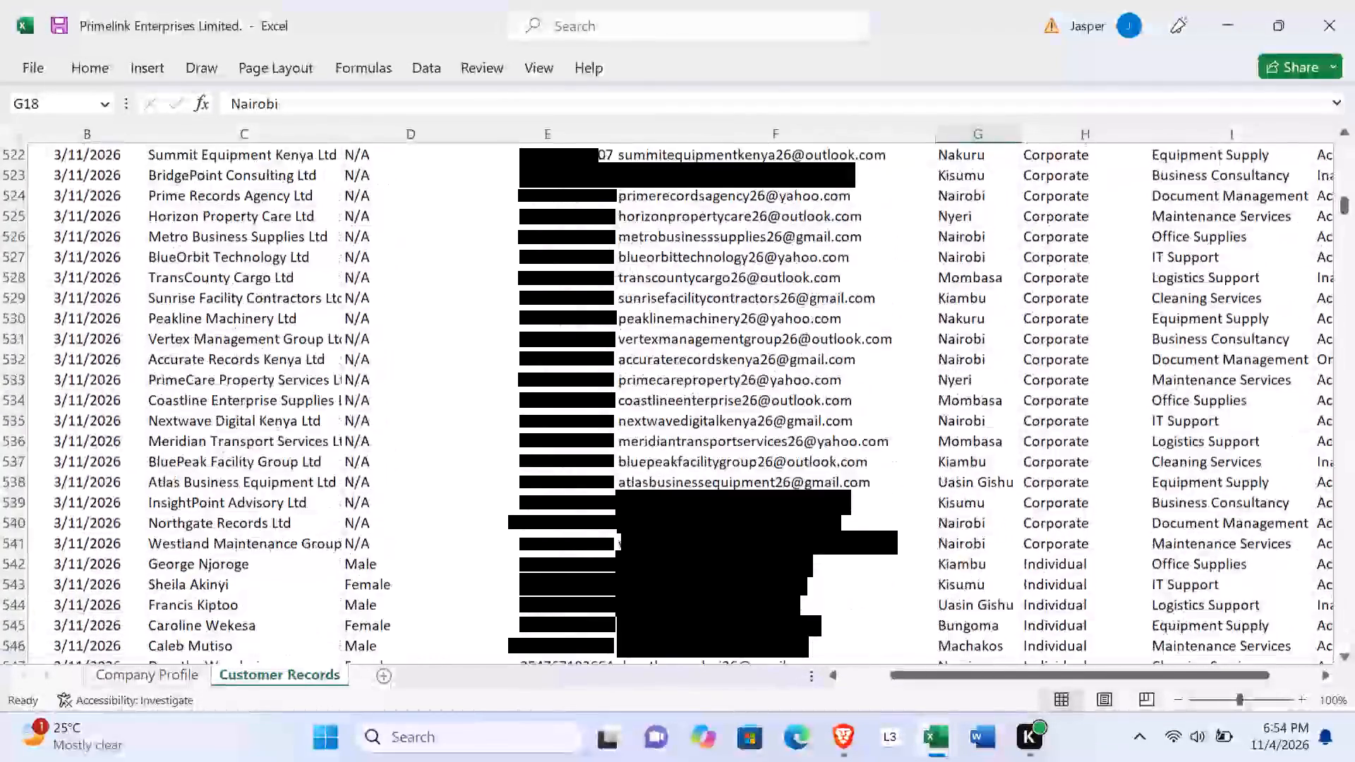
scroll(481, 491, "down", 8)
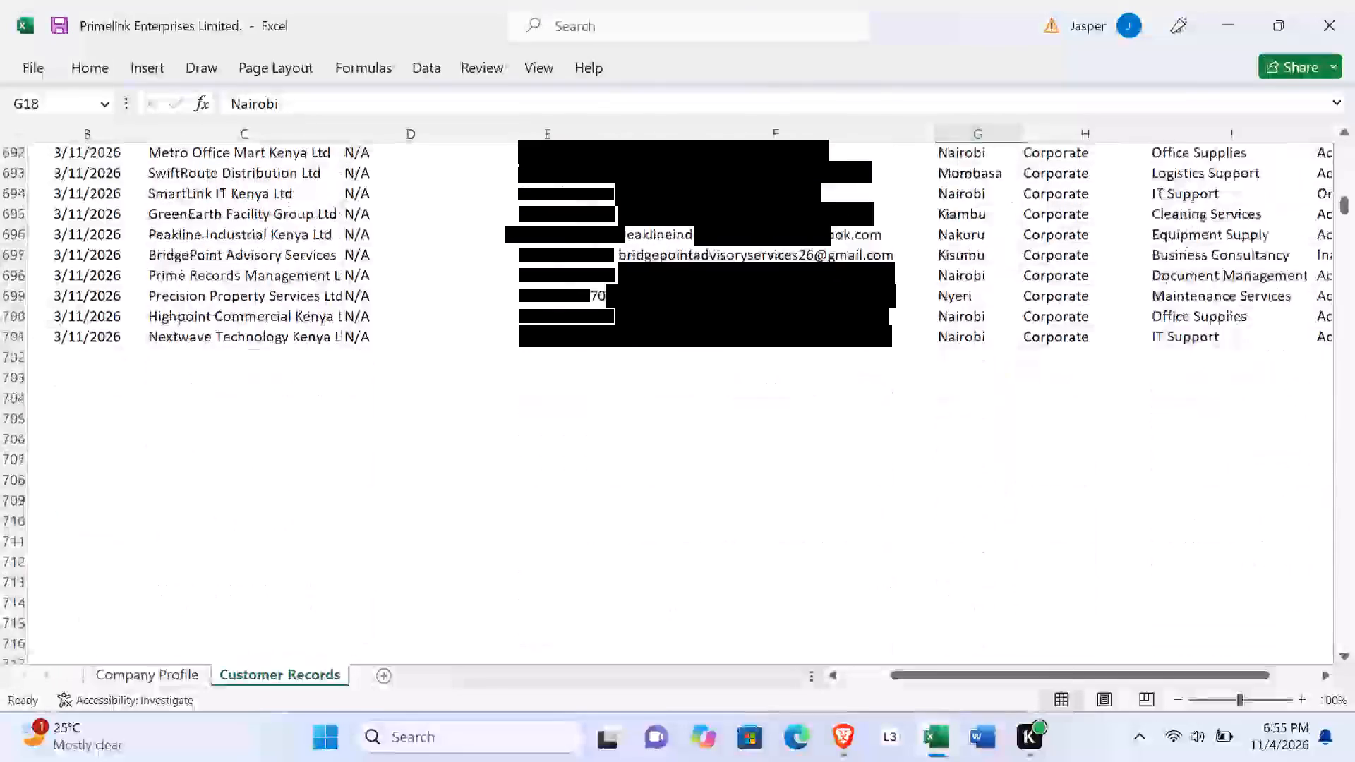
scroll(481, 491, "down", 1)
scroll(481, 491, "up", 4)
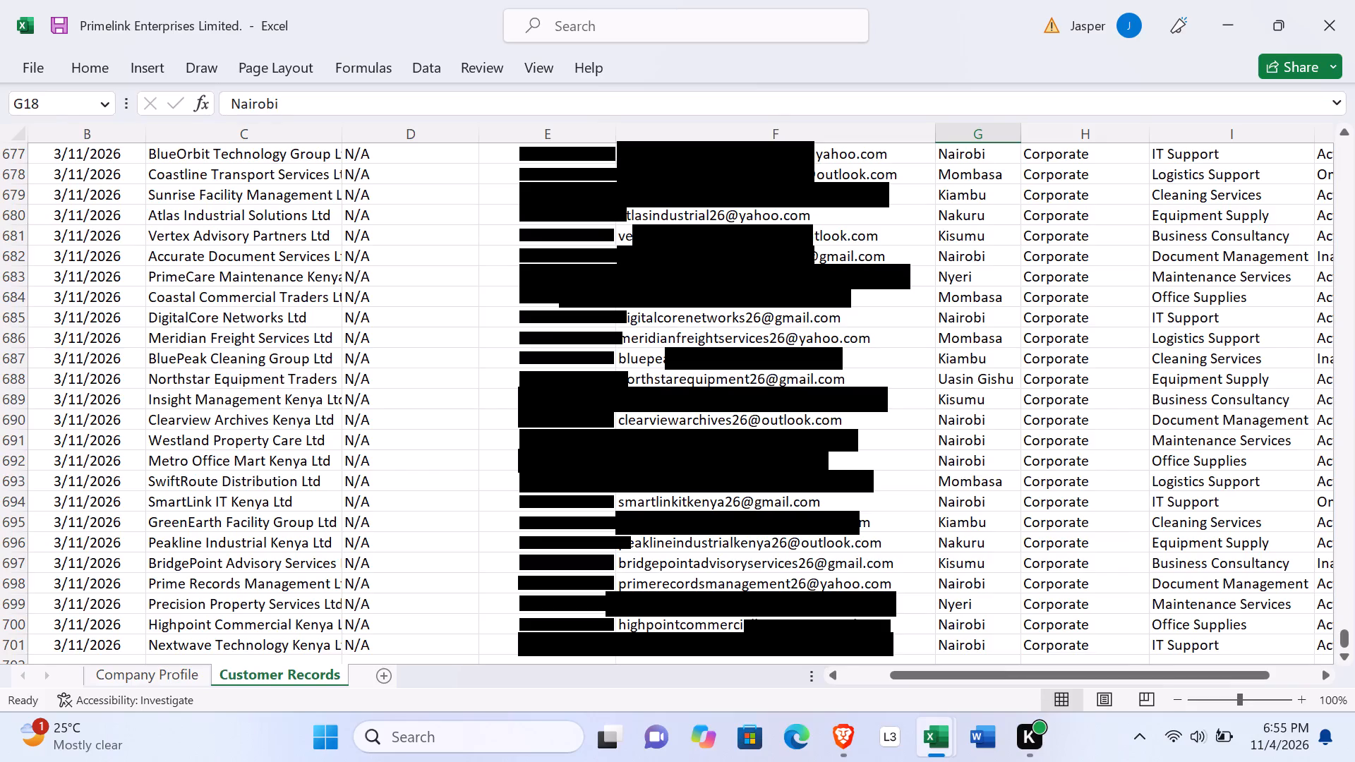
scroll(552, 351, "up", 5)
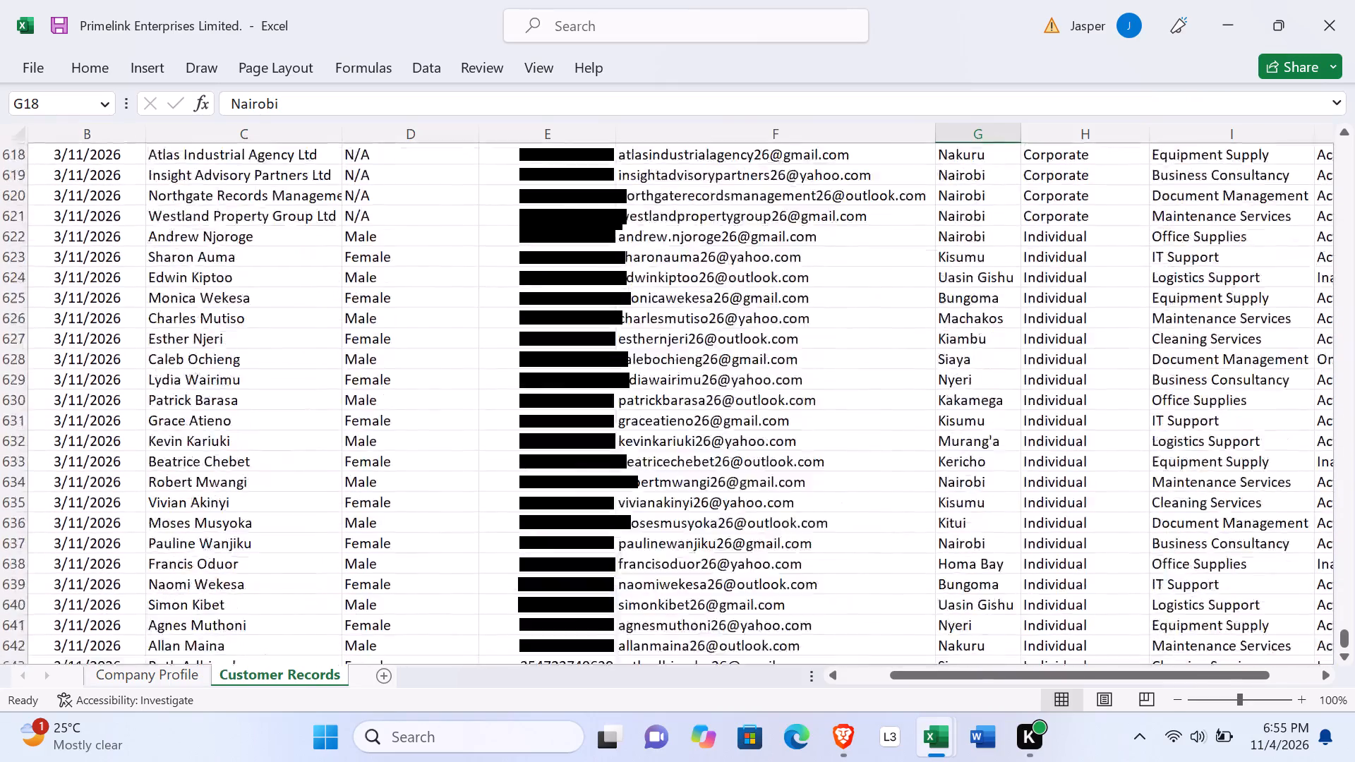
scroll(552, 351, "up", 16)
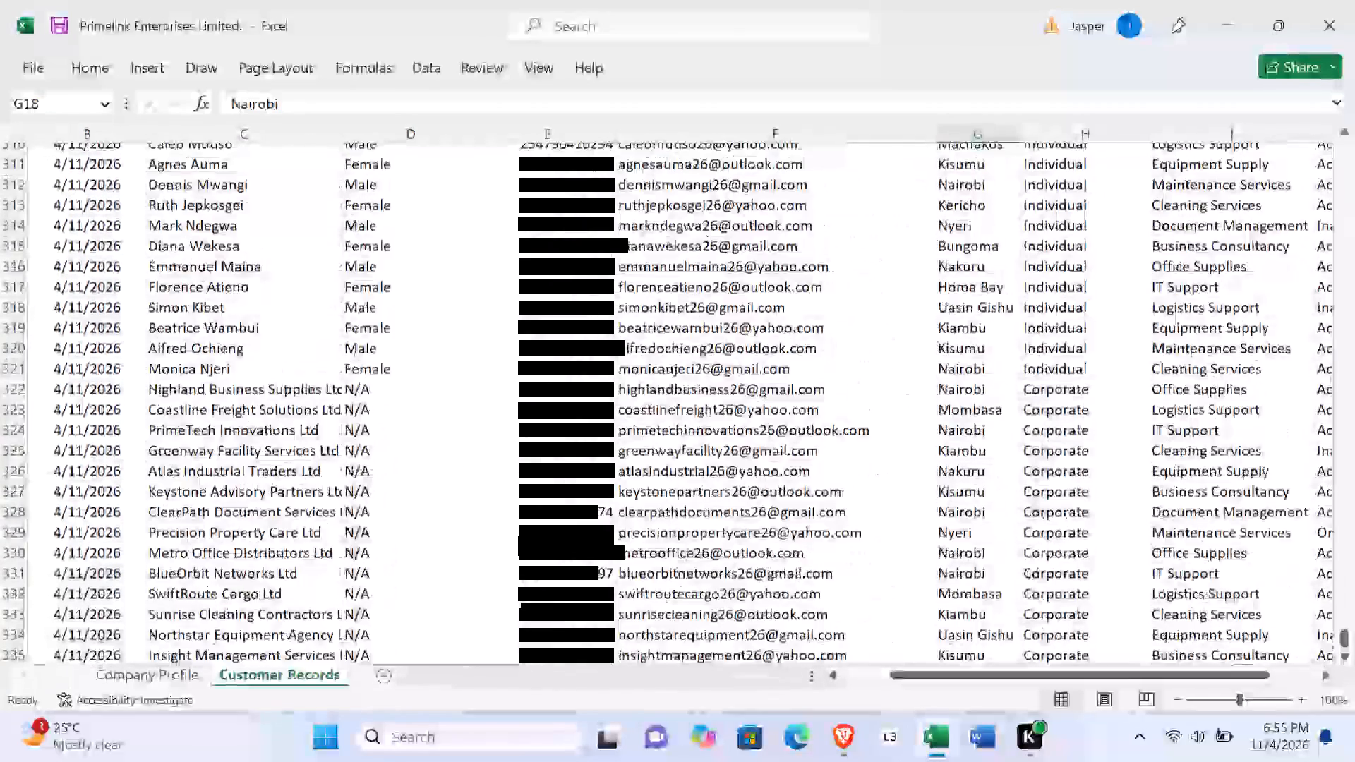
scroll(552, 351, "up", 16)
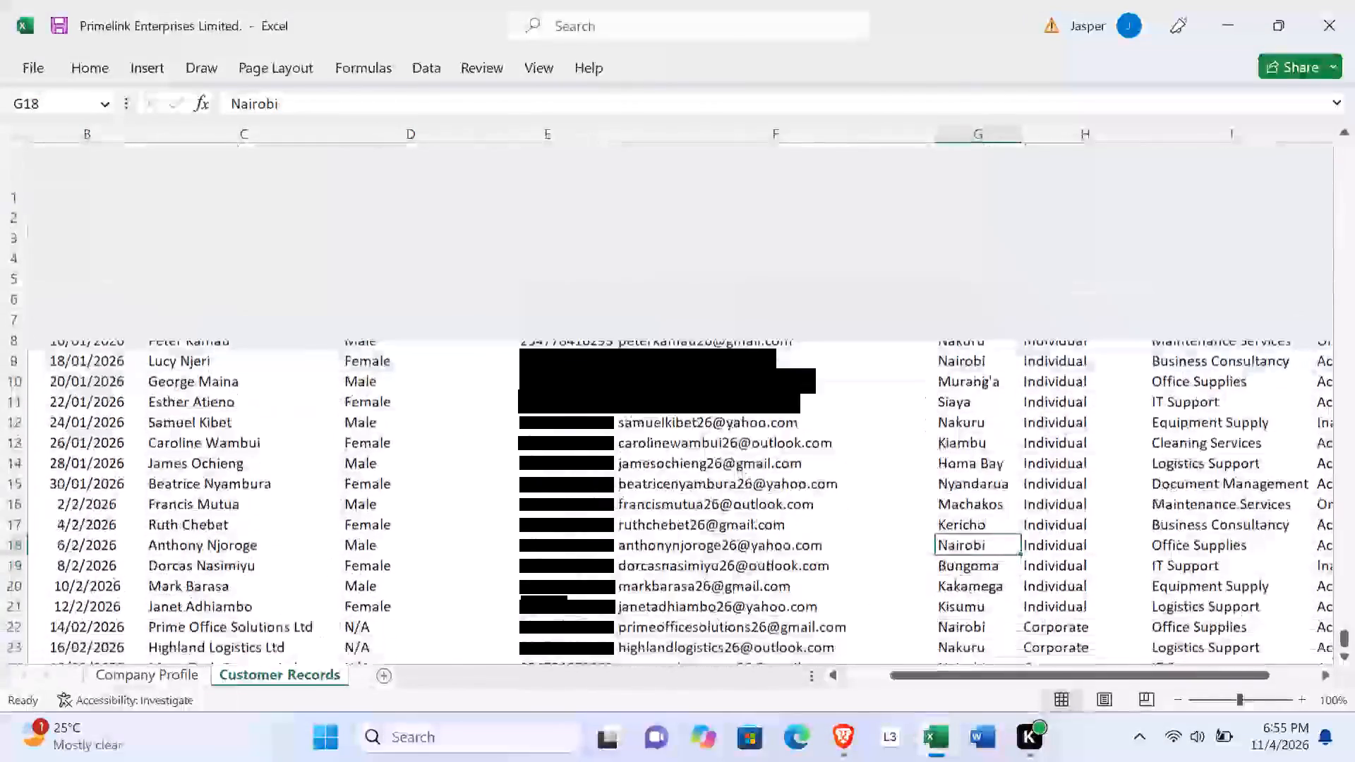
scroll(552, 351, "up", 1)
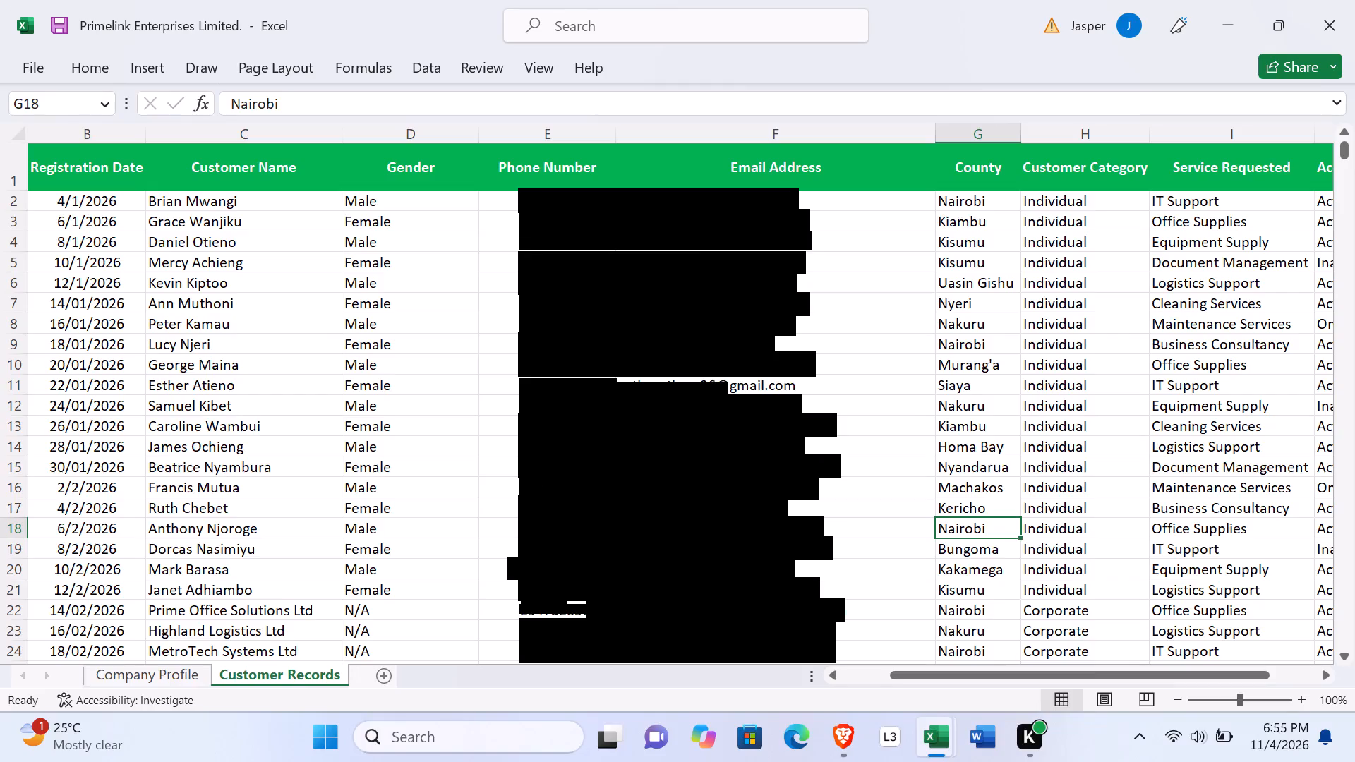
Convert the range B1:J701, Registration Date to Account Status, into a table with headers.
left_click_drag(63, 162, 364, 155)
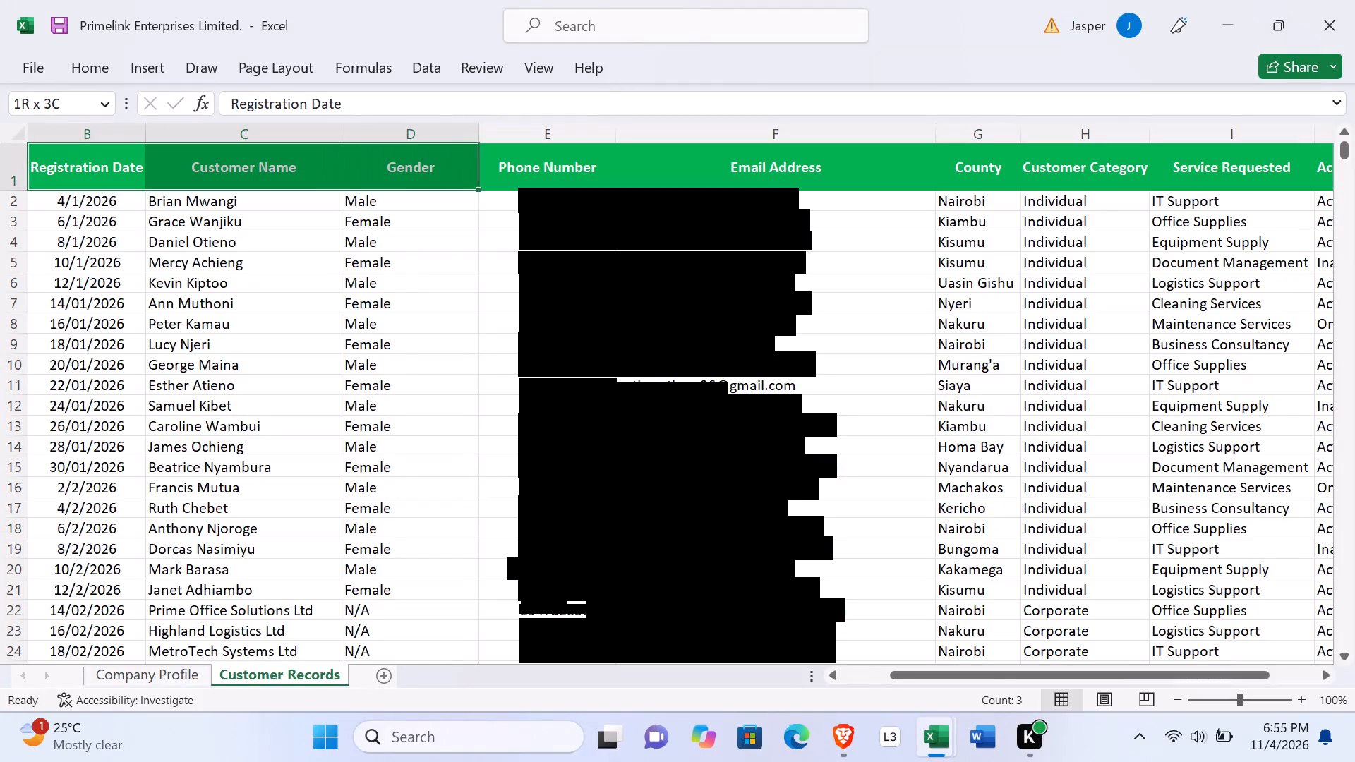
left_click_drag(364, 155, 1227, 184)
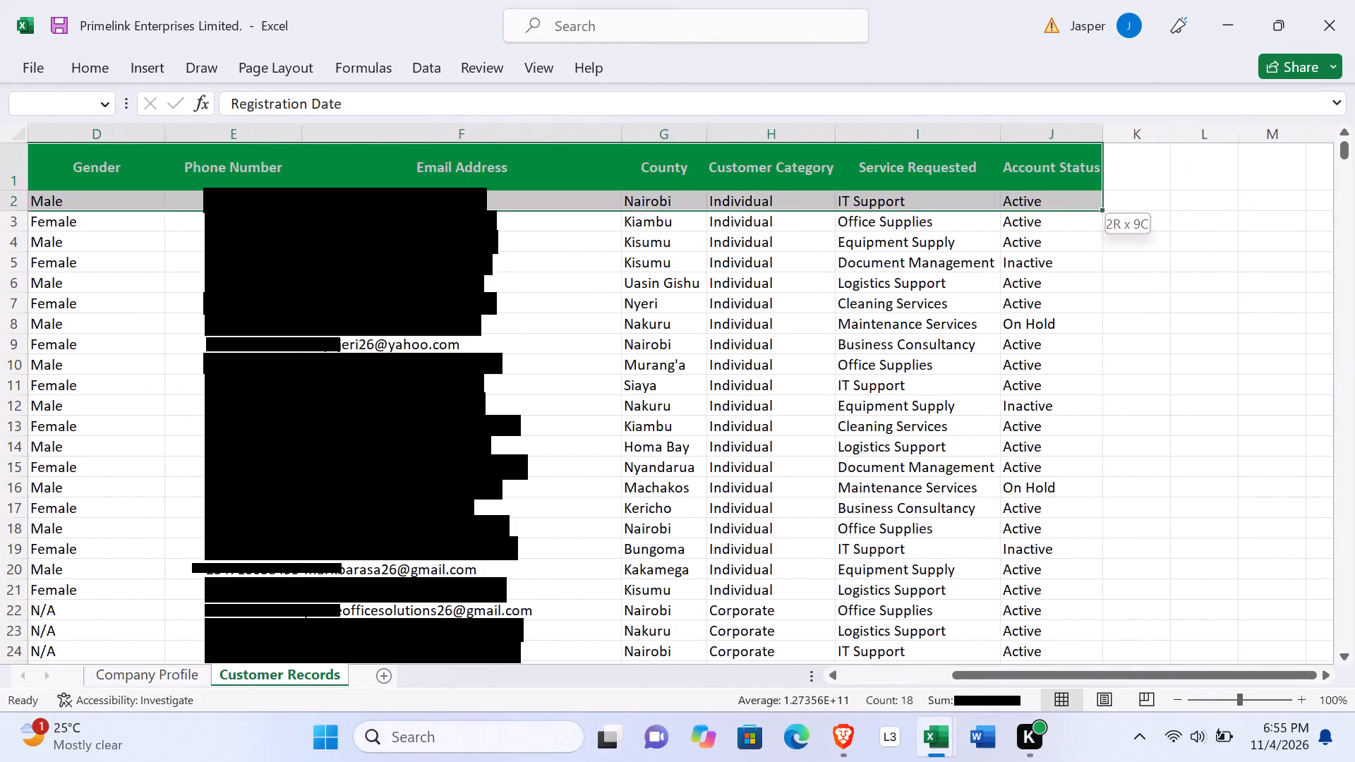
left_click_drag(1227, 184, 1030, 713)
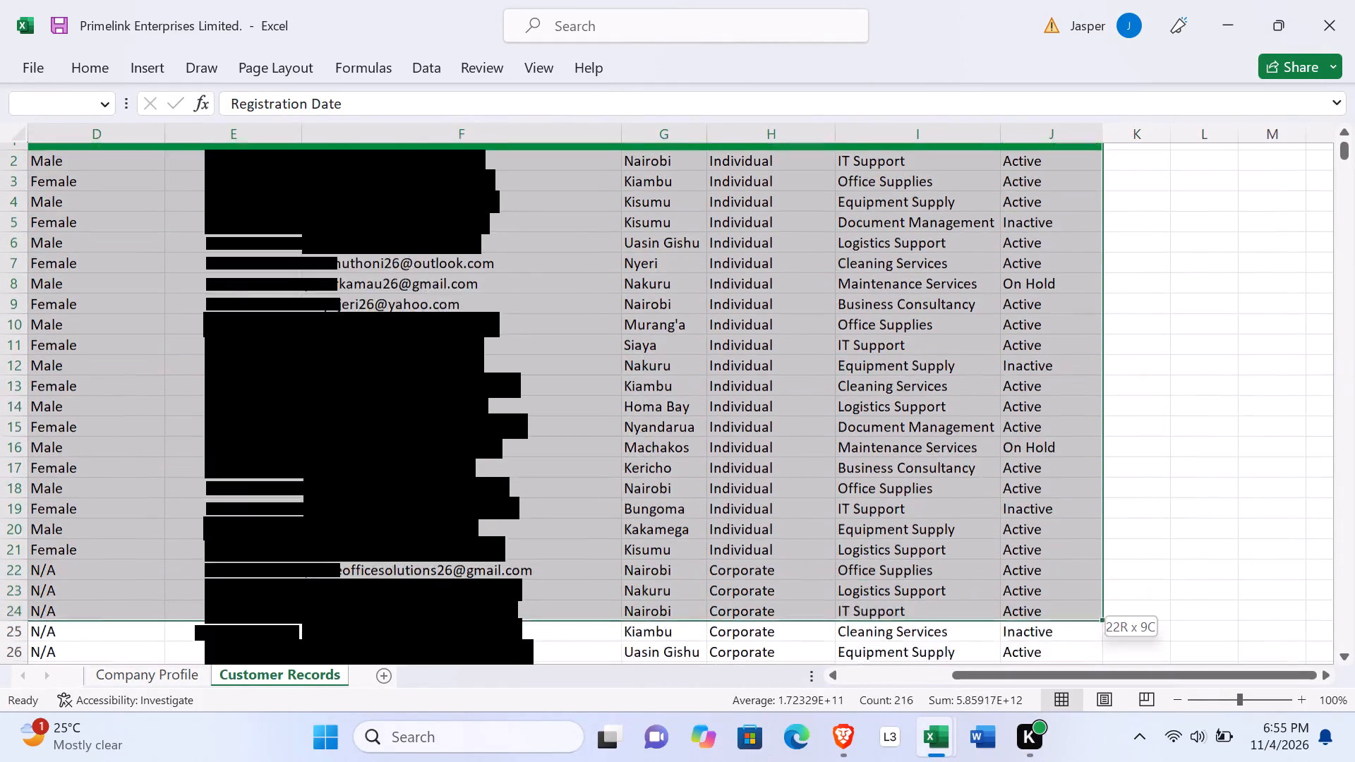
left_click_drag(1030, 713, 1030, 714)
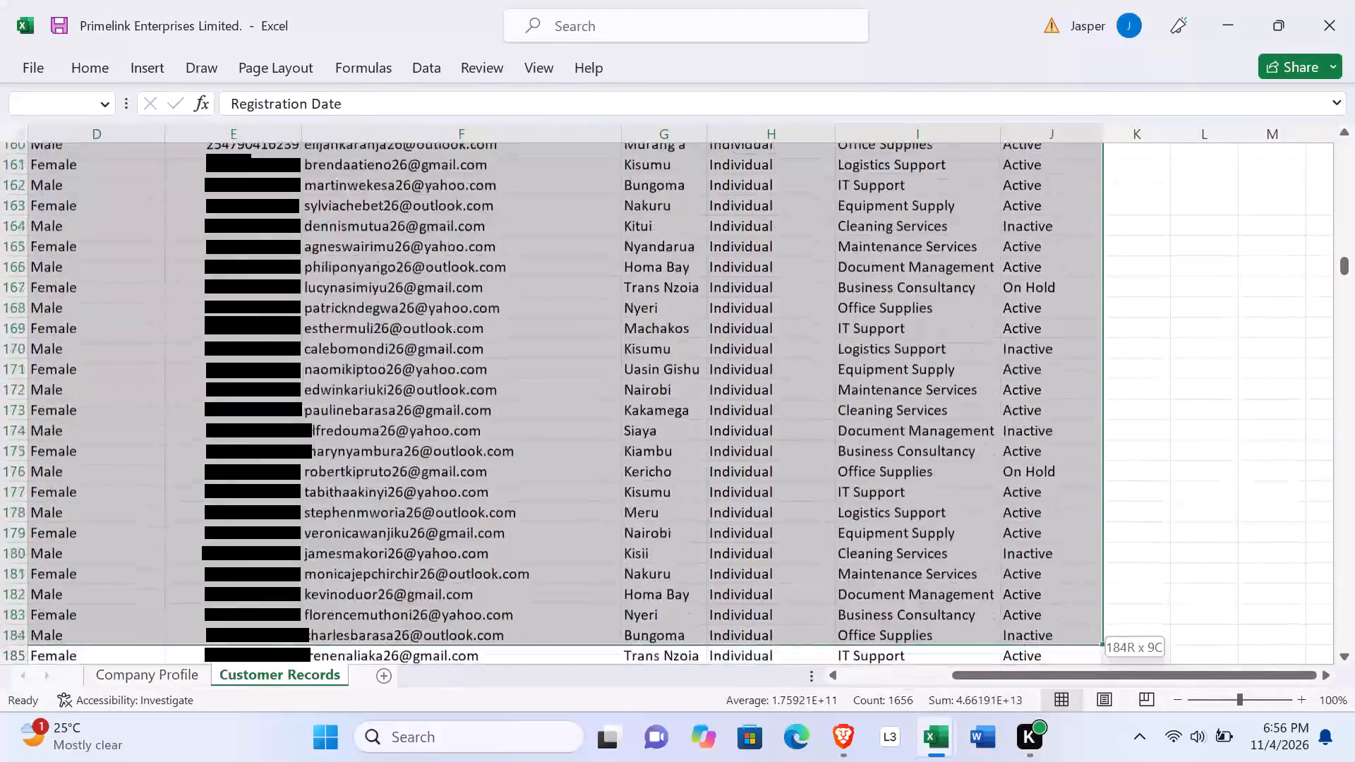
left_click_drag(1030, 714, 1037, 730)
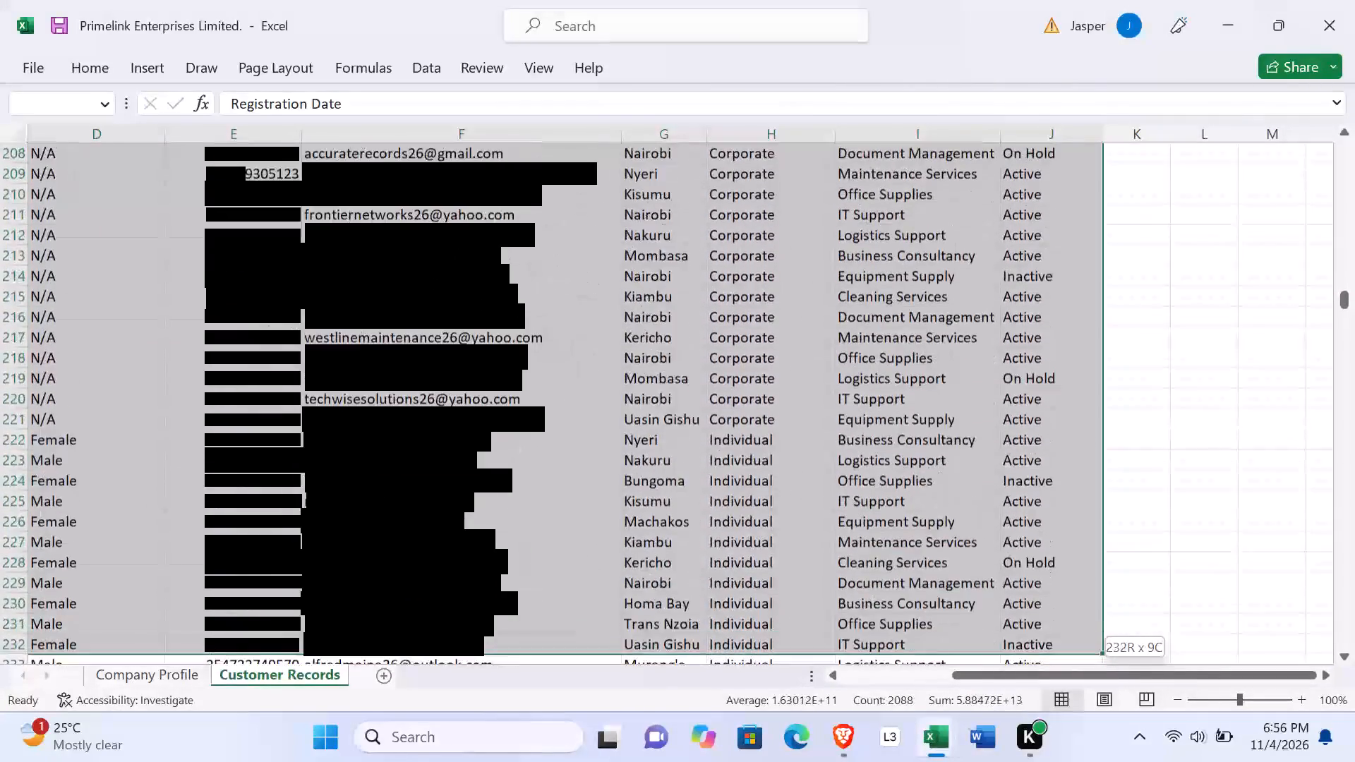
left_click_drag(1037, 730, 1039, 738)
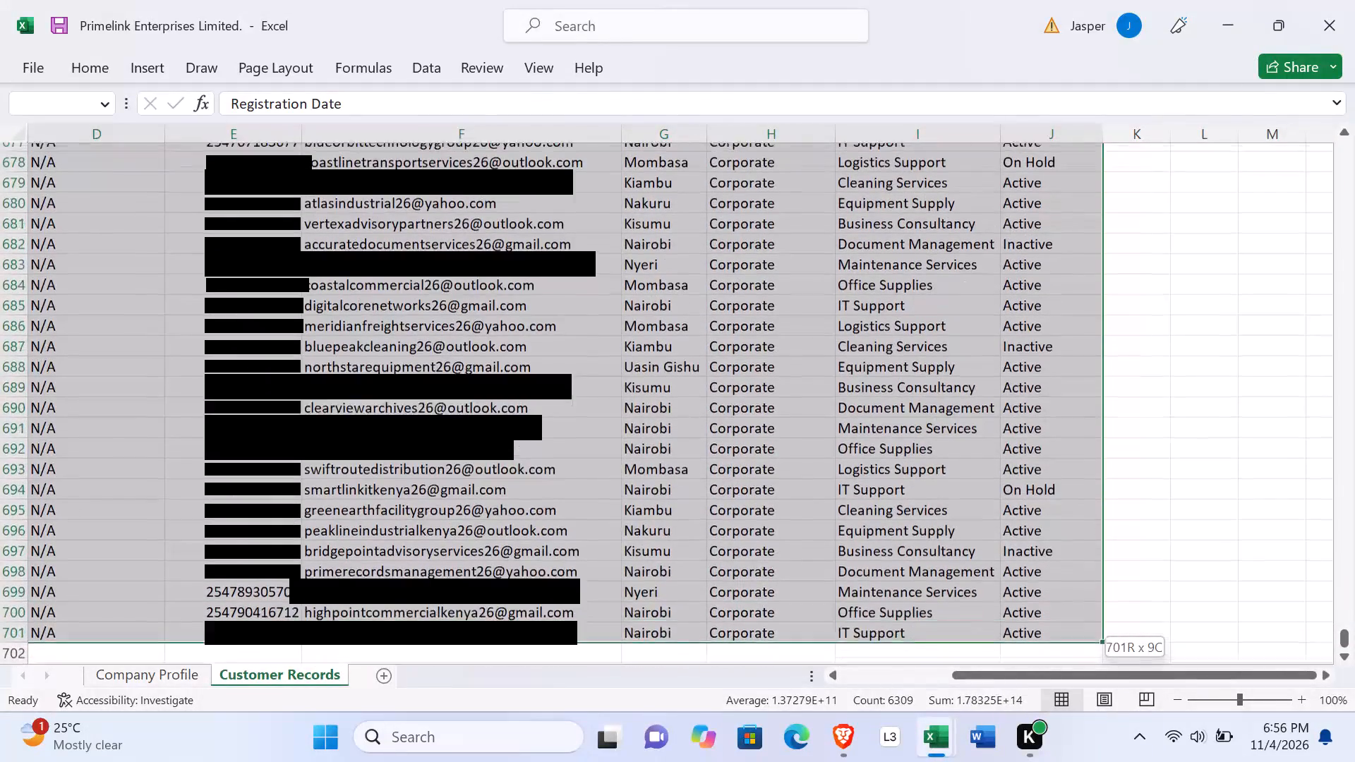
left_click_drag(1039, 738, 973, 90)
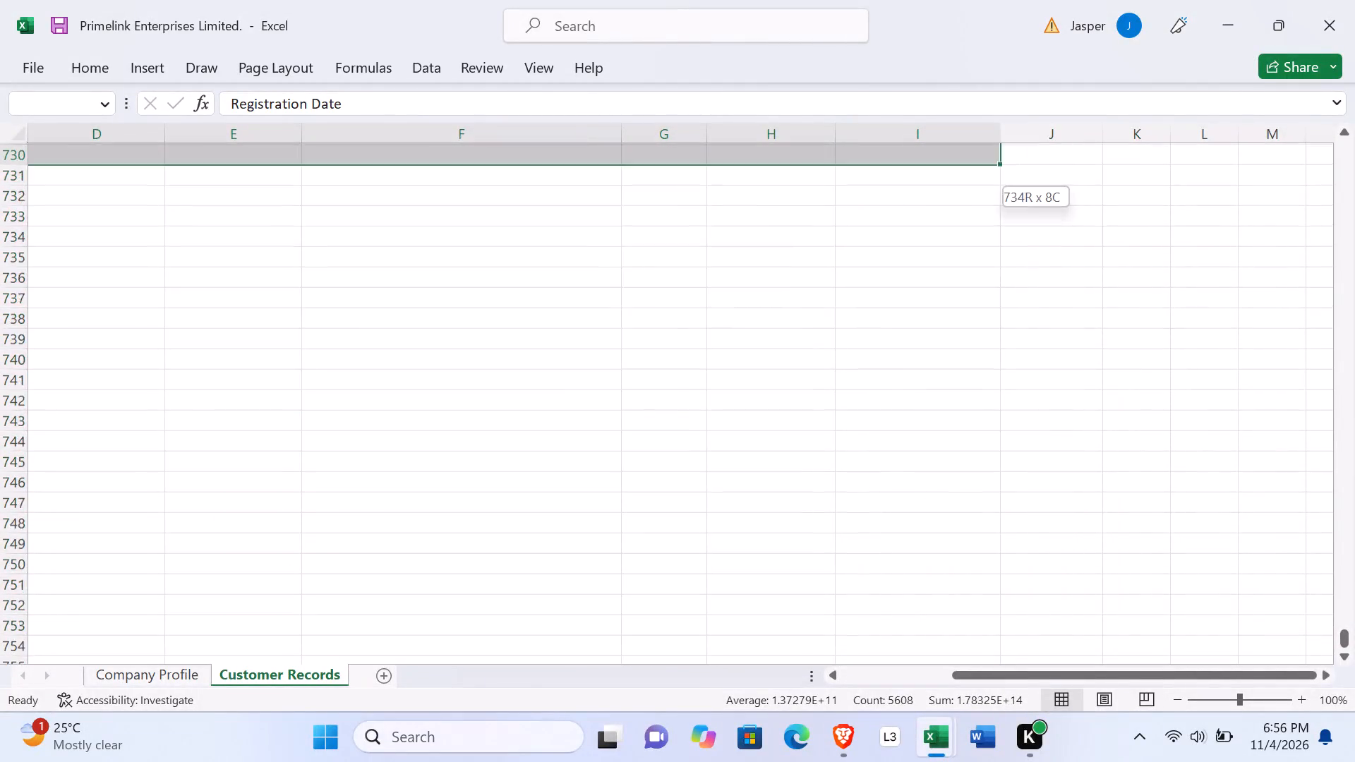
left_click_drag(973, 90, 956, 107)
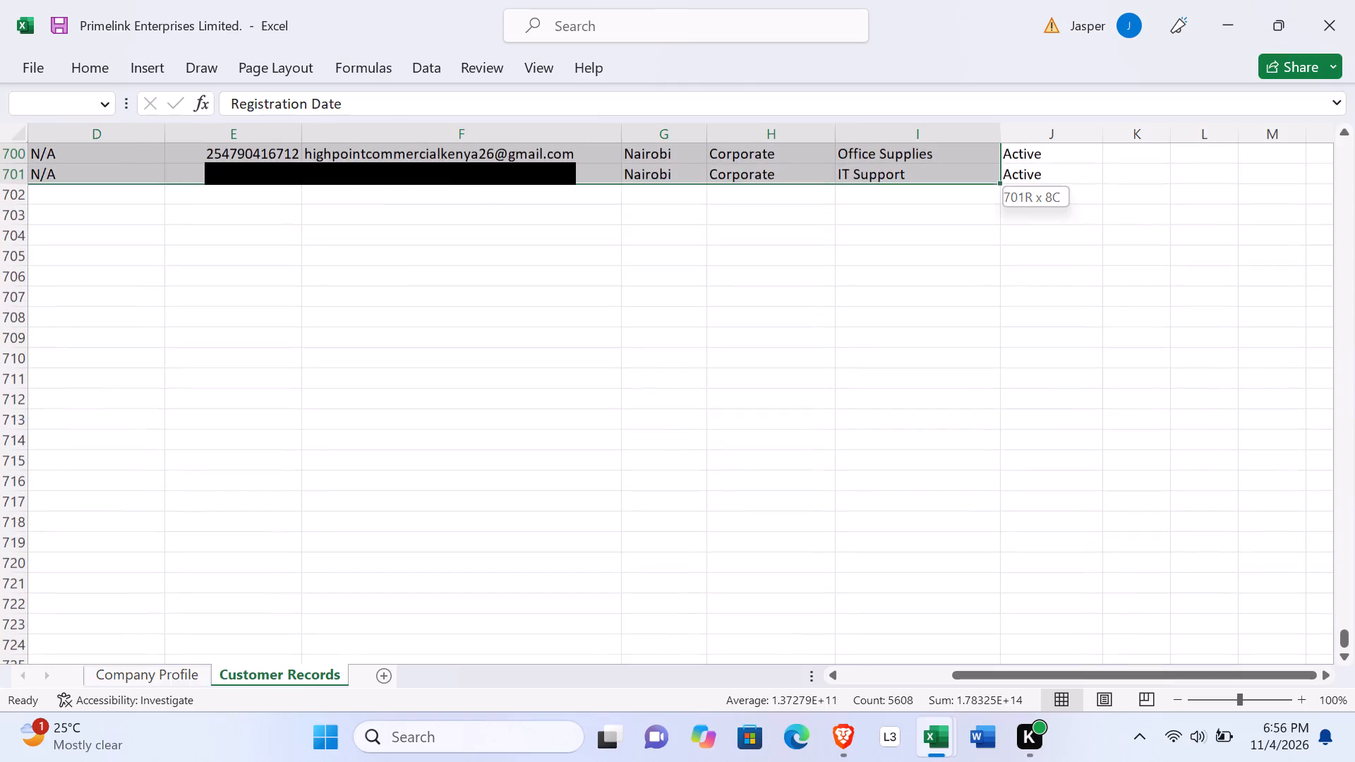
left_click_drag(956, 107, 1043, 176)
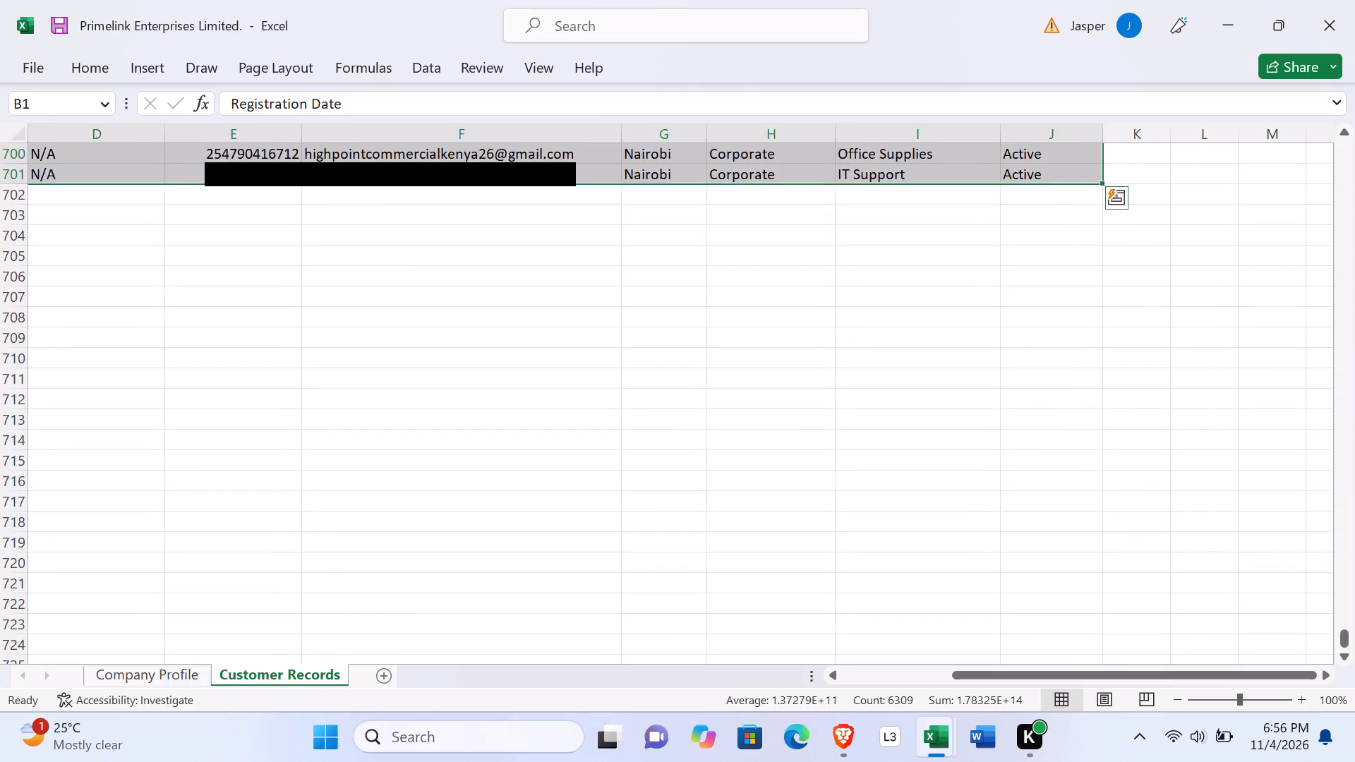
key("ctrl+t")
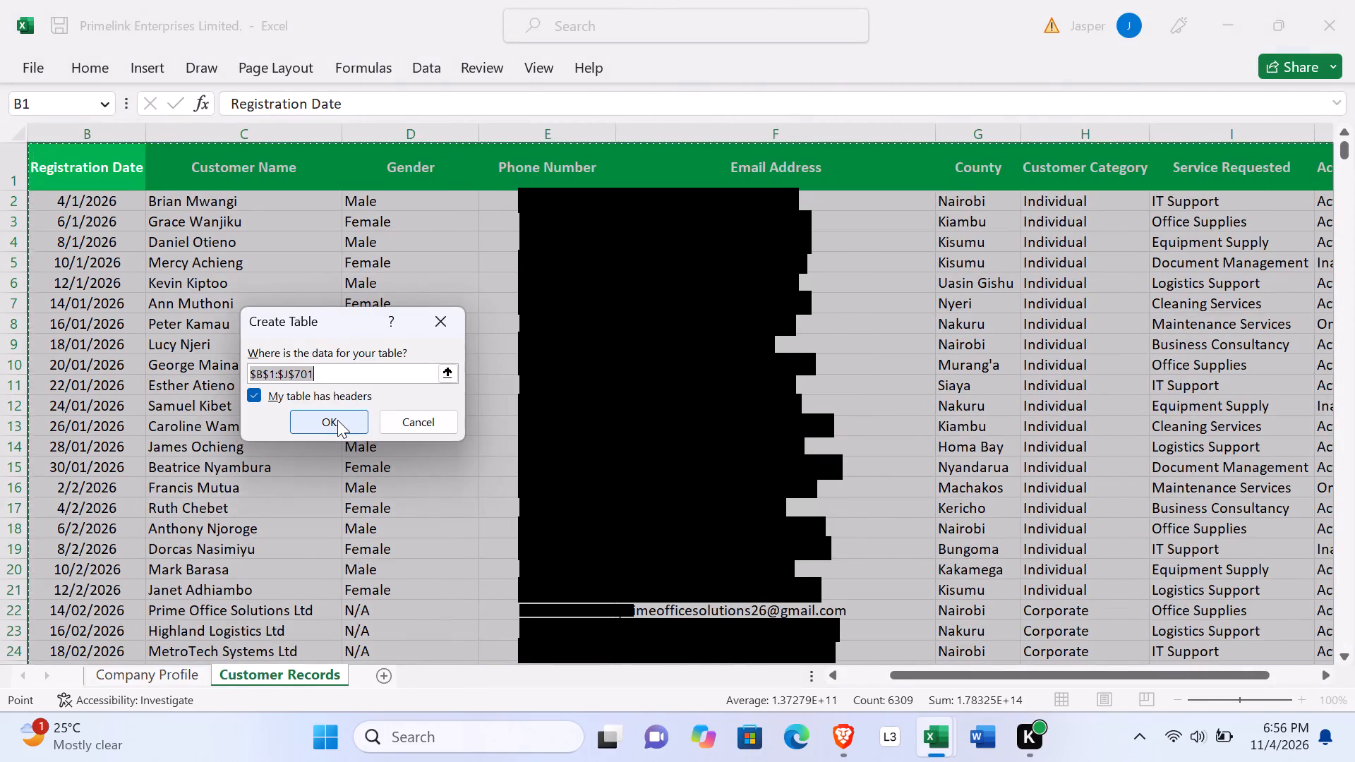
left_click(337, 421)
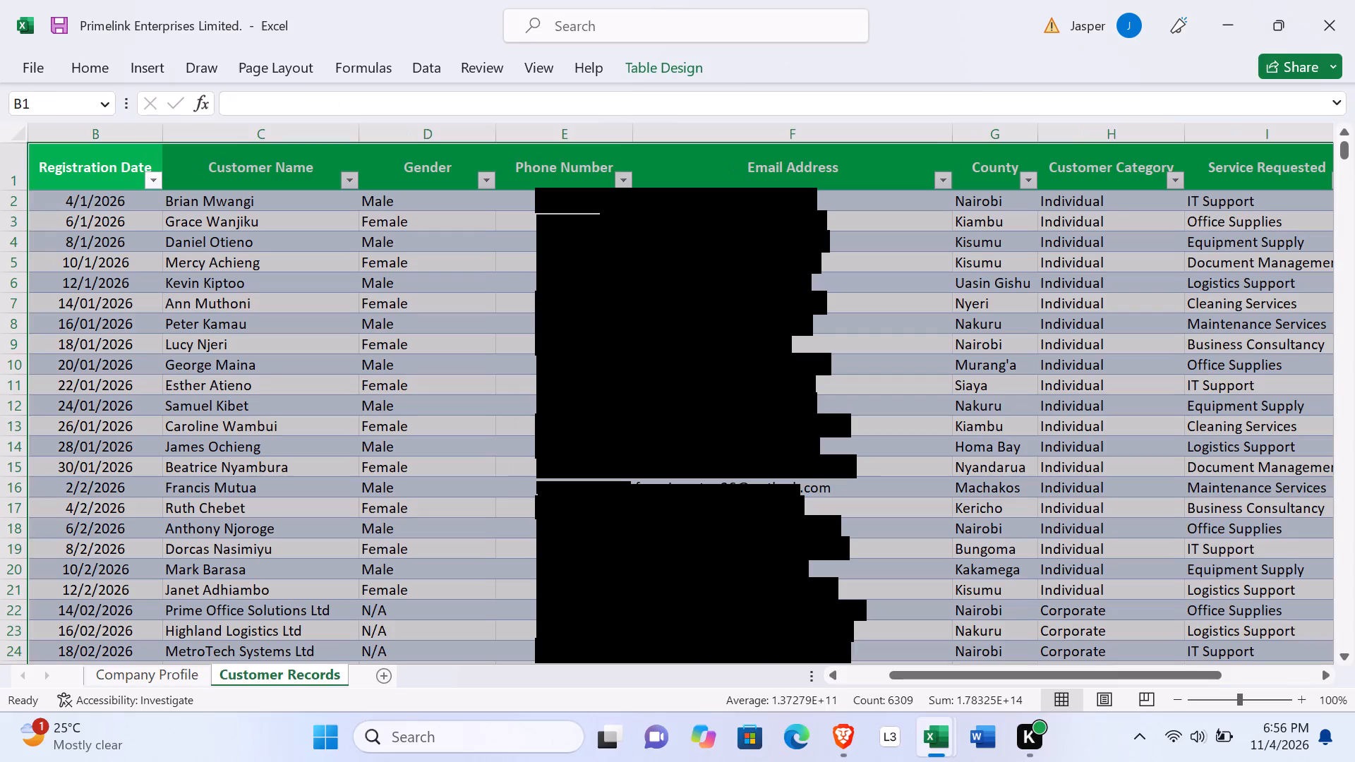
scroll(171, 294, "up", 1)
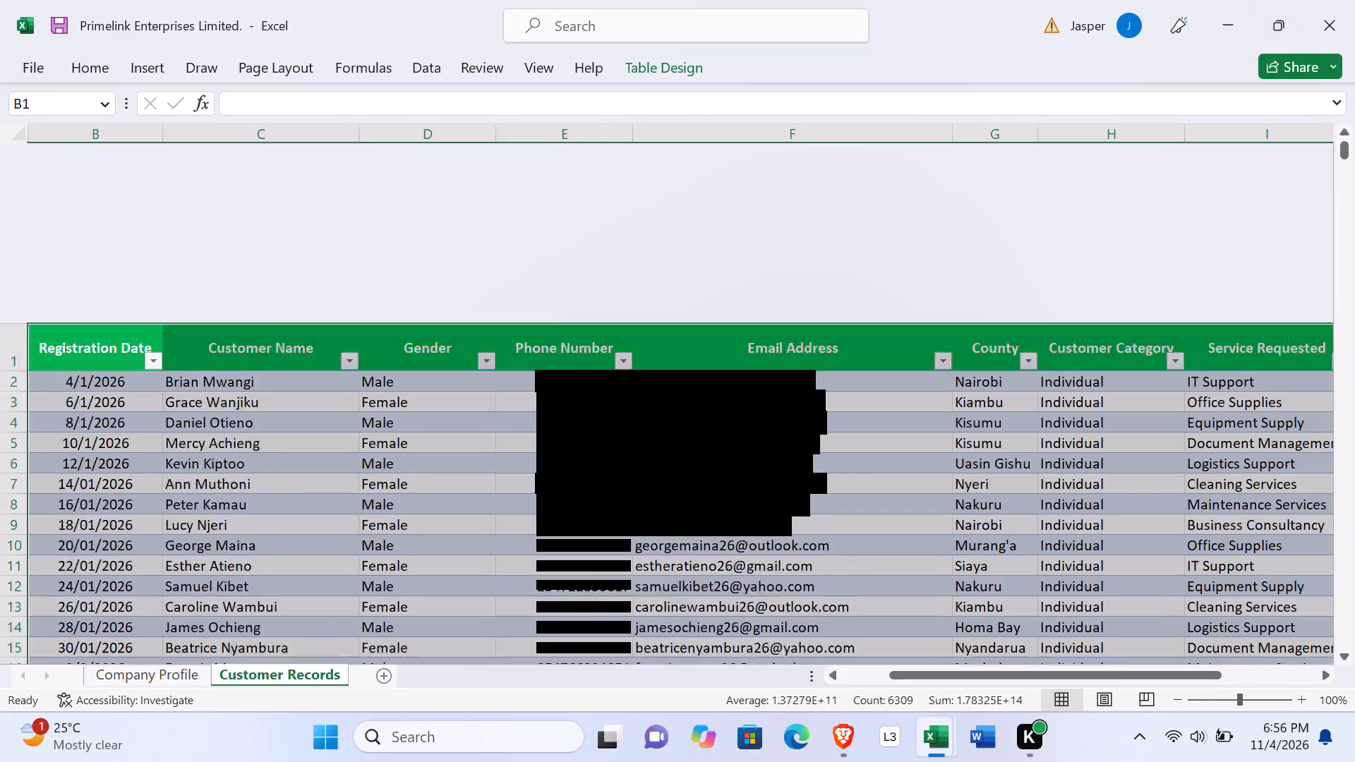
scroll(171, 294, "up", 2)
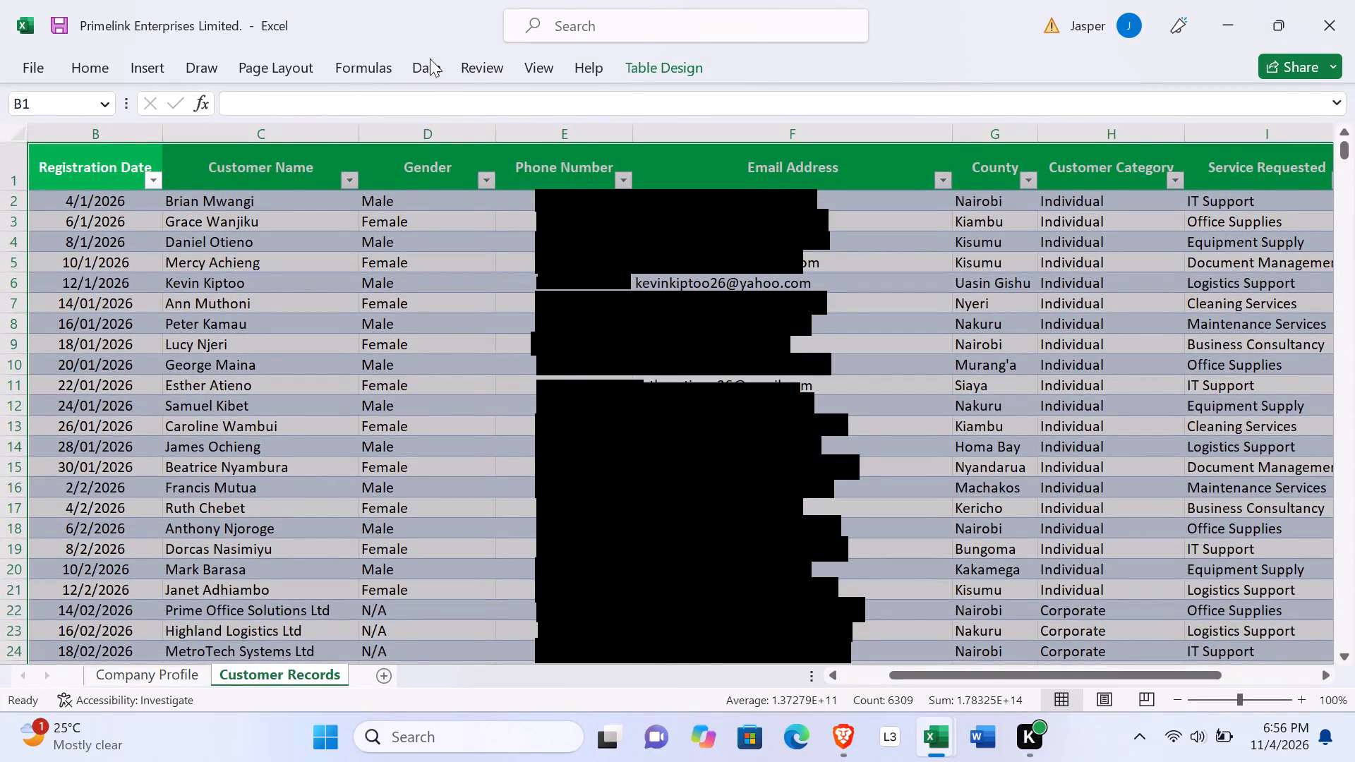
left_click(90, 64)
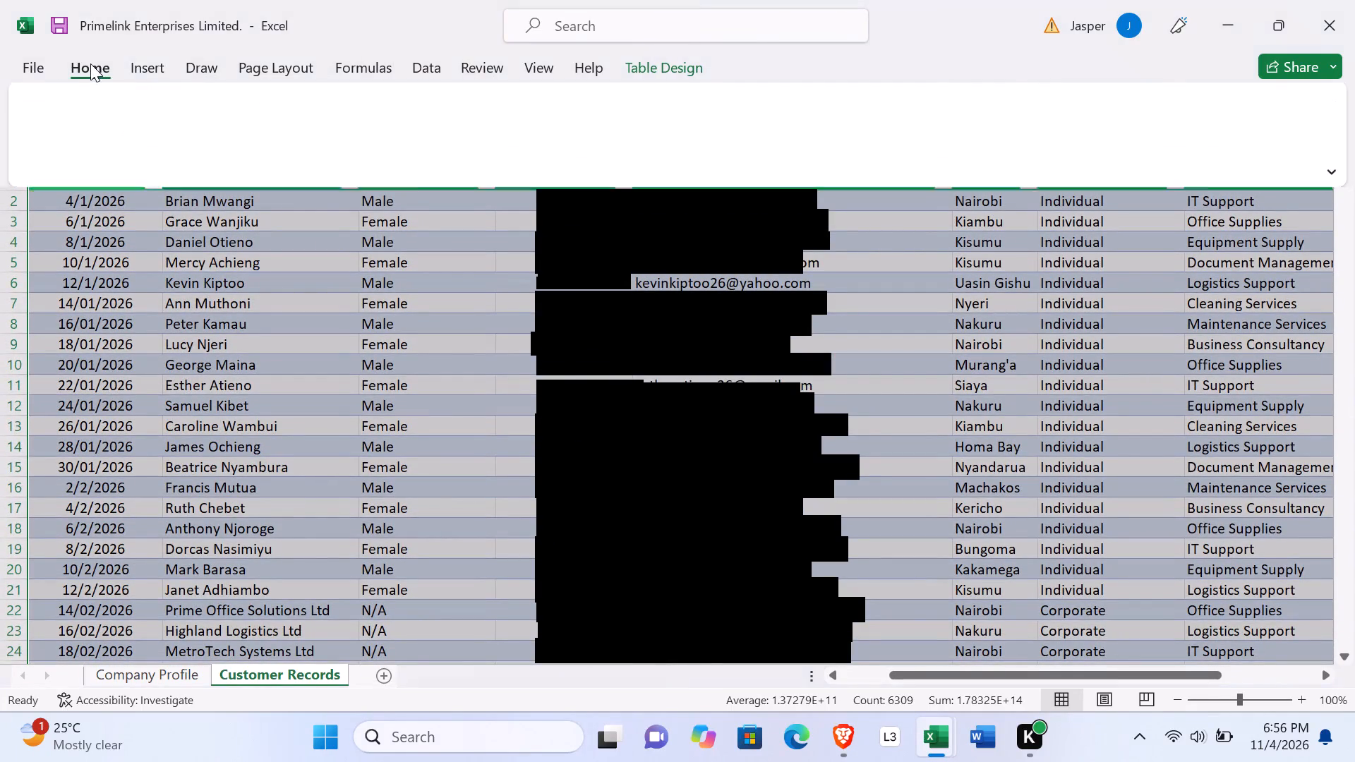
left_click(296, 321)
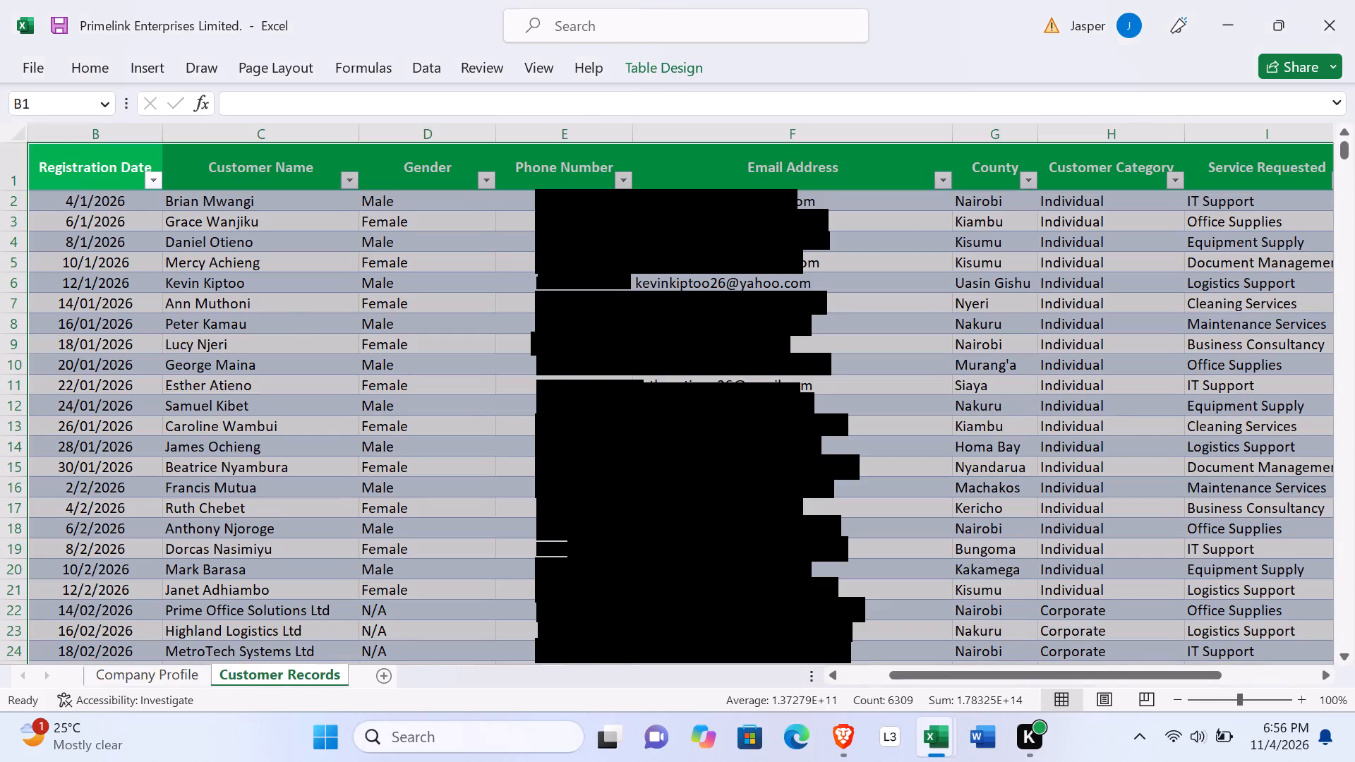
Rename the customer records table as TblCustomer and check that its name is applied.
left_click(133, 220)
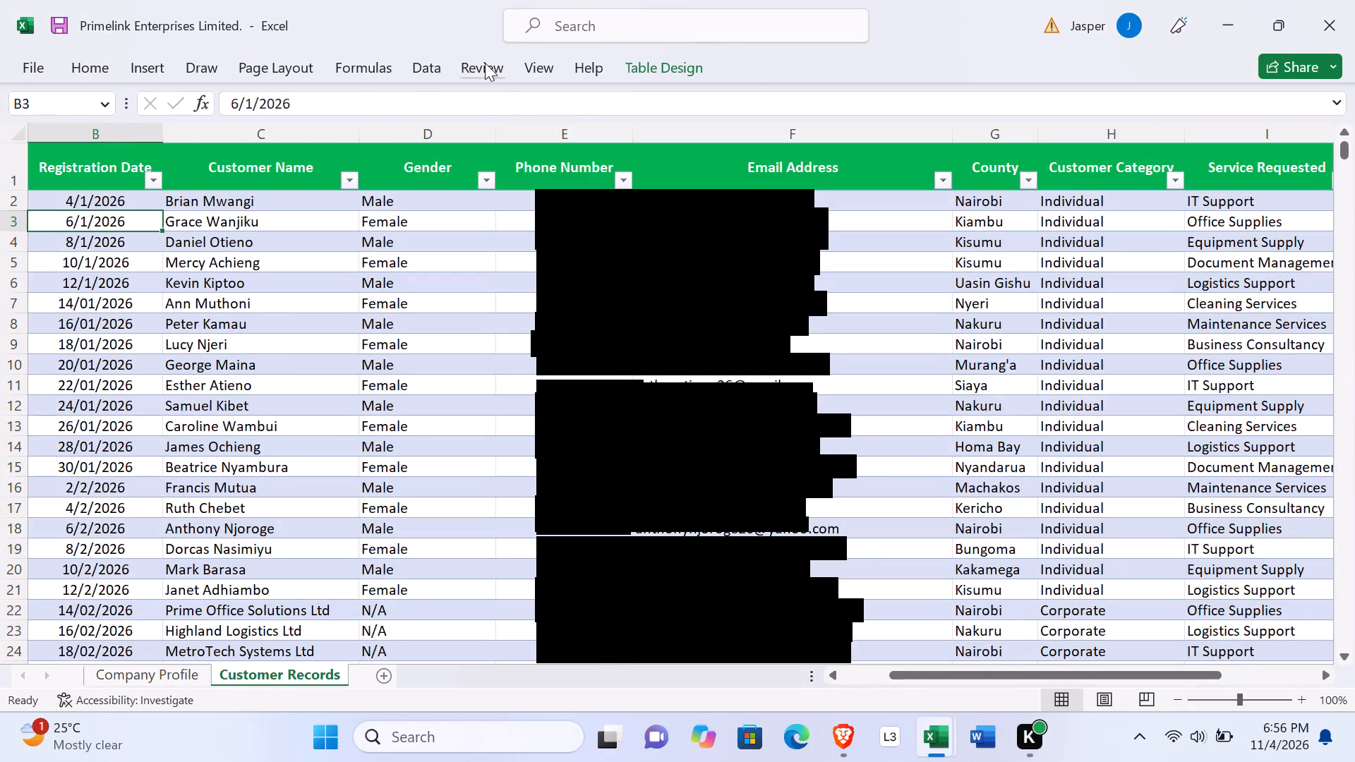
left_click(114, 175)
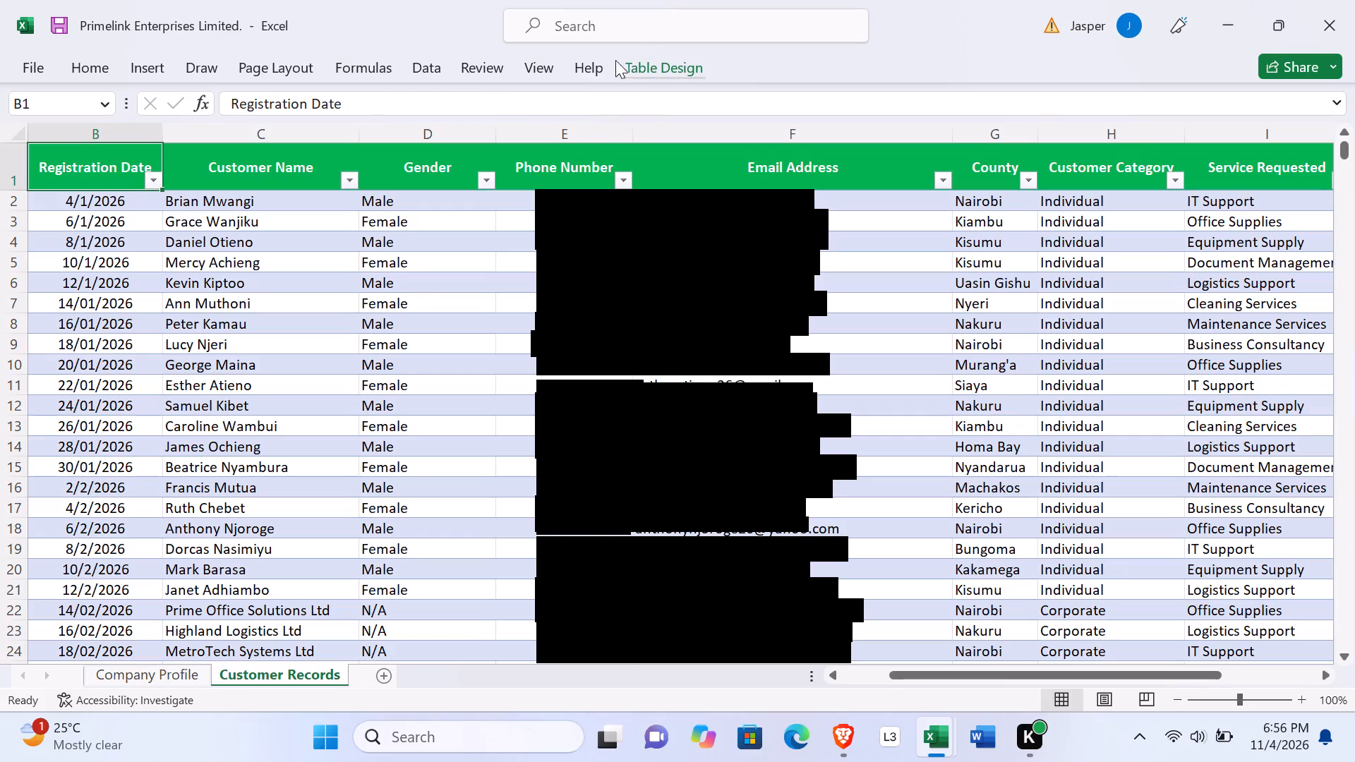
left_click(694, 71)
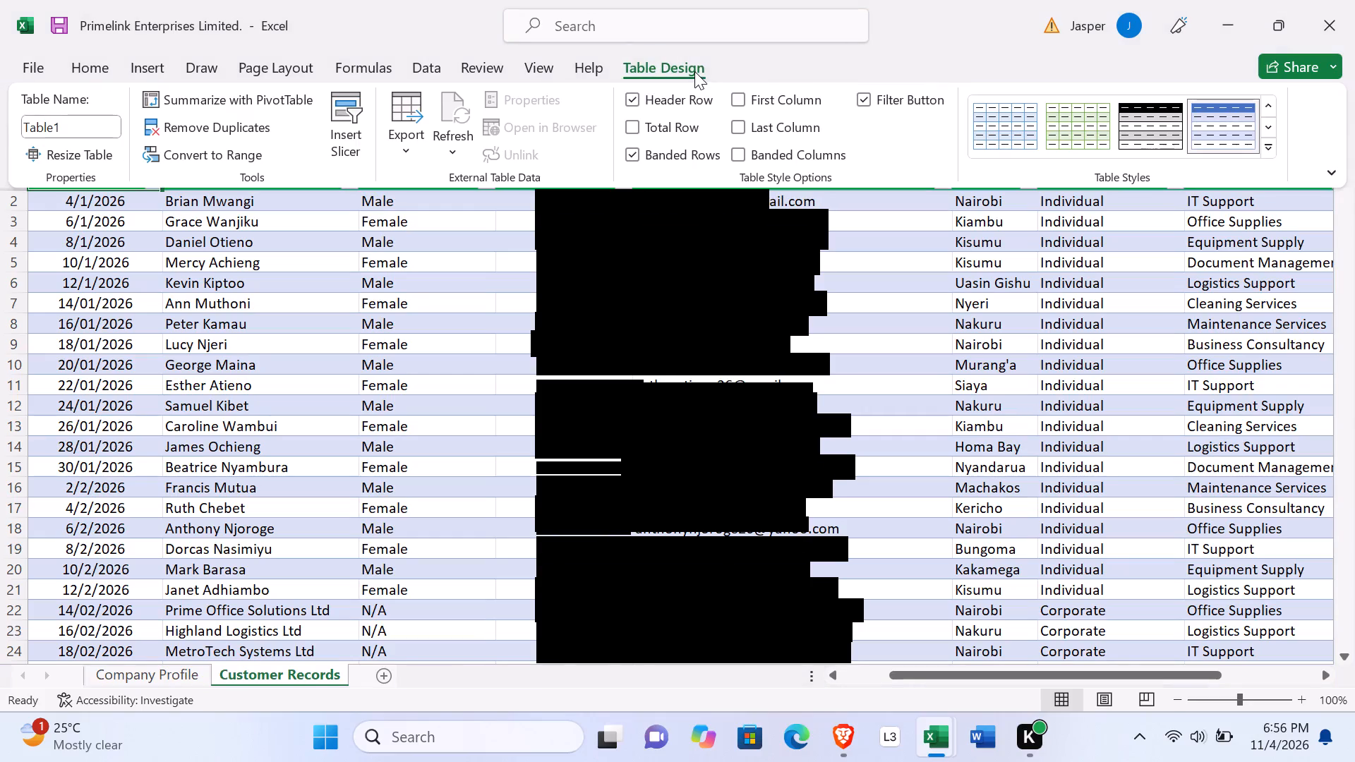
left_click(85, 125)
key("BackSpace")
key("BackSpace")
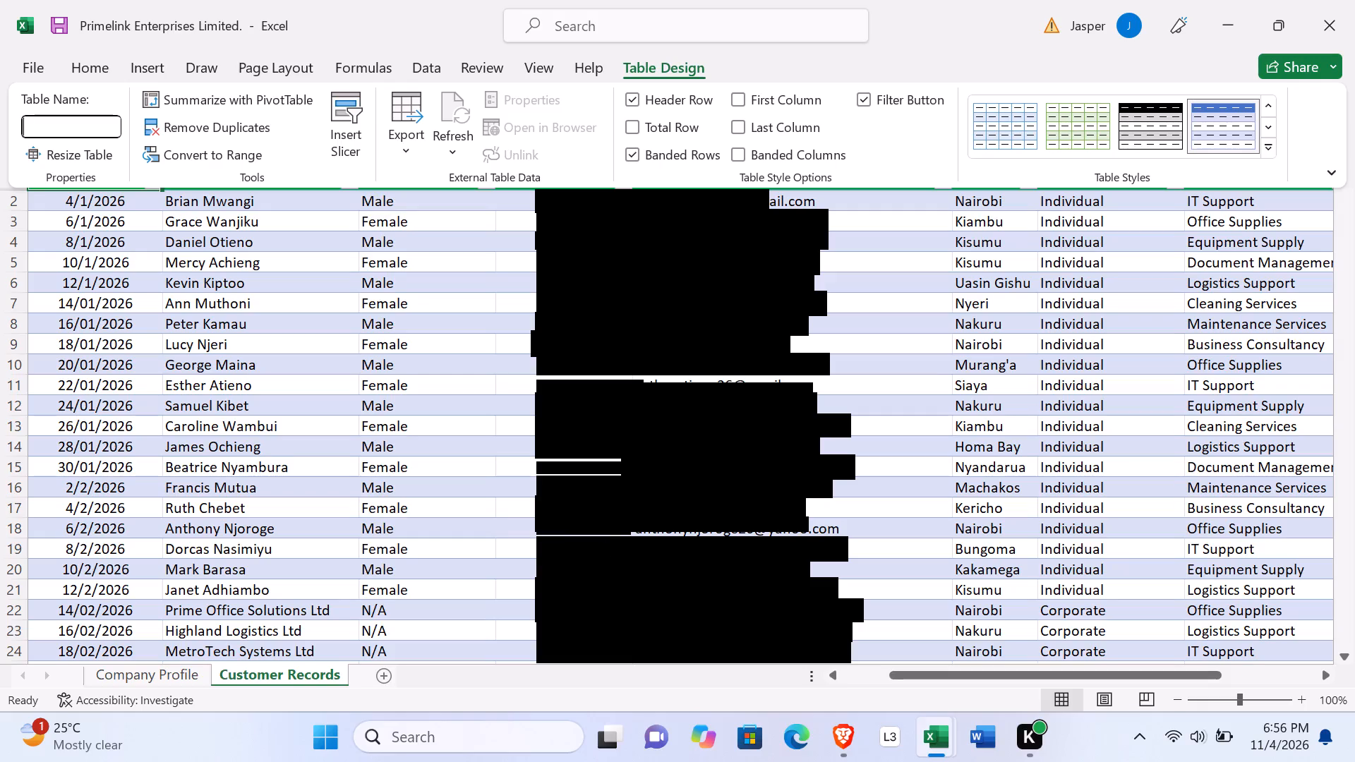
key("t")
type("bl")
type("ustomer")
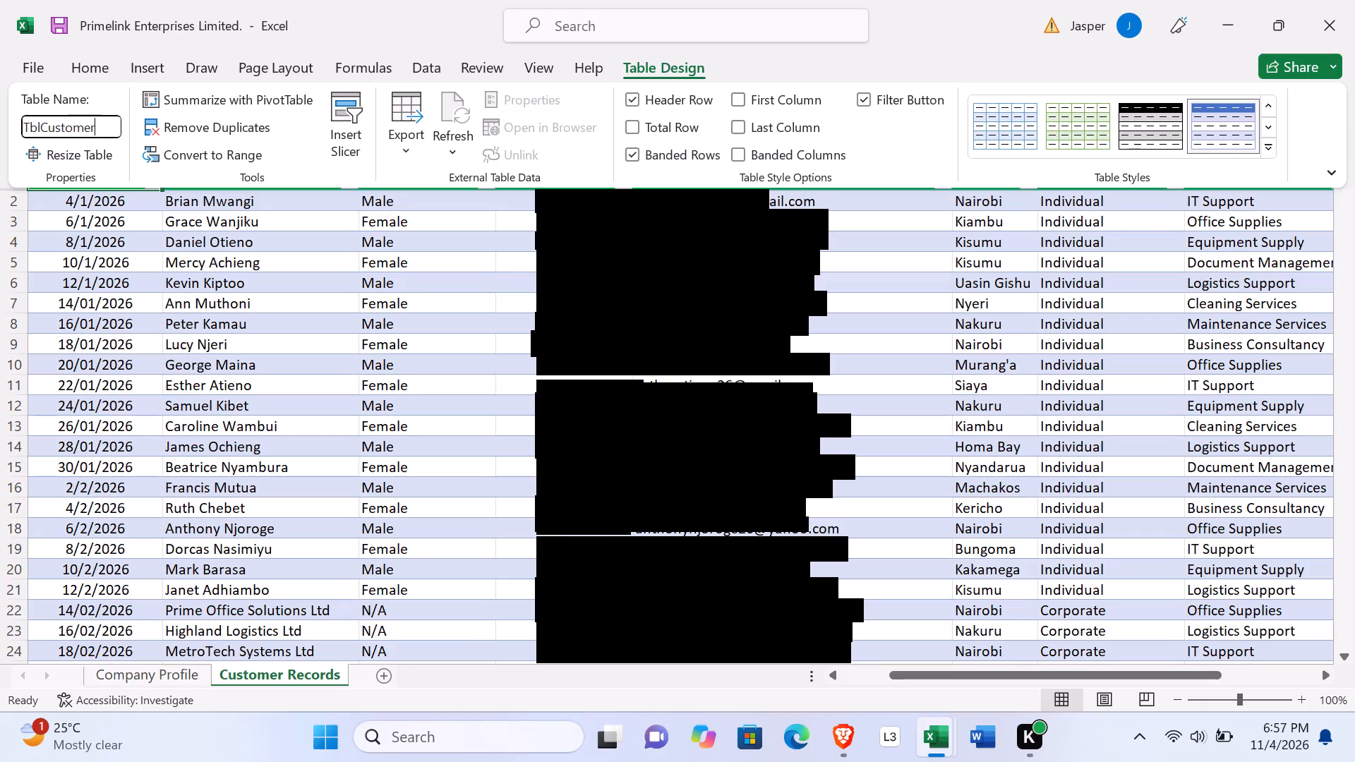
key("Return")
key("Return")
key("Return")
left_click(116, 243)
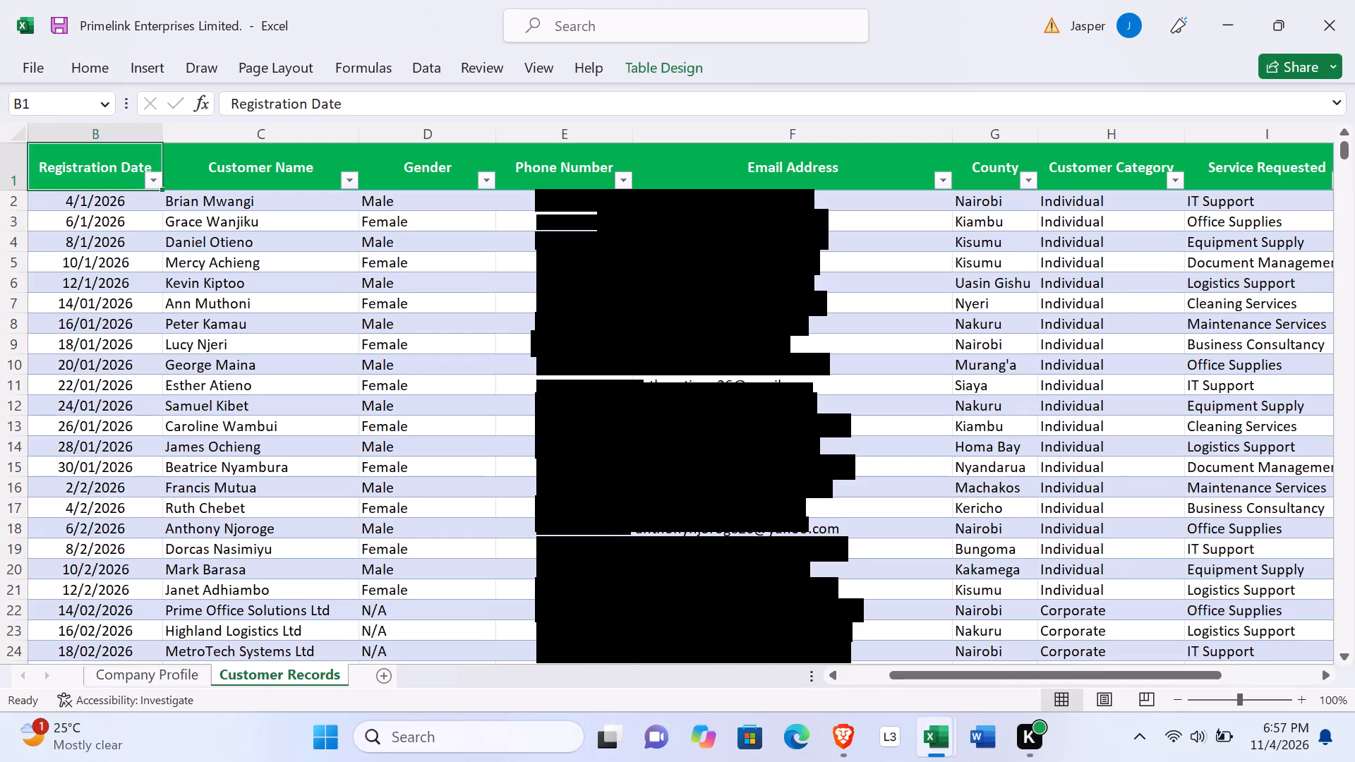
left_click(438, 176)
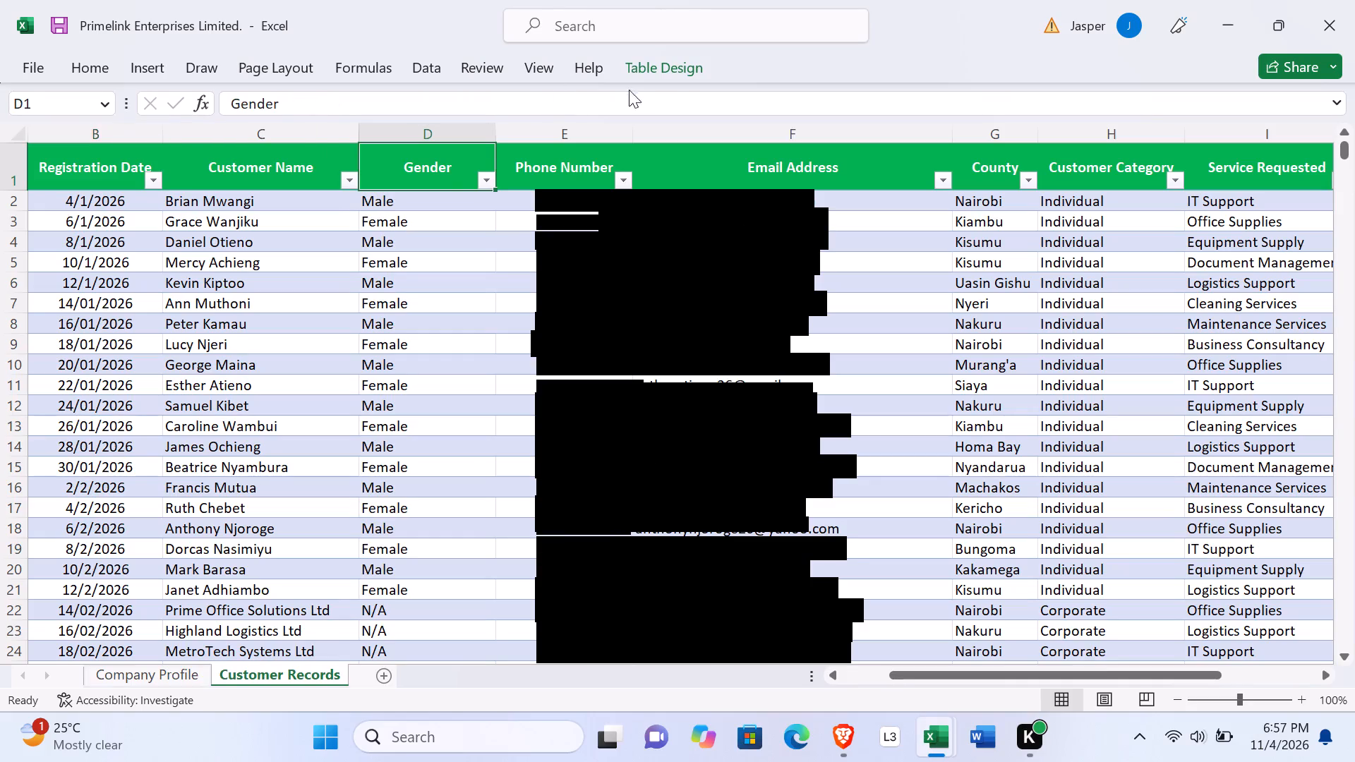
left_click(685, 64)
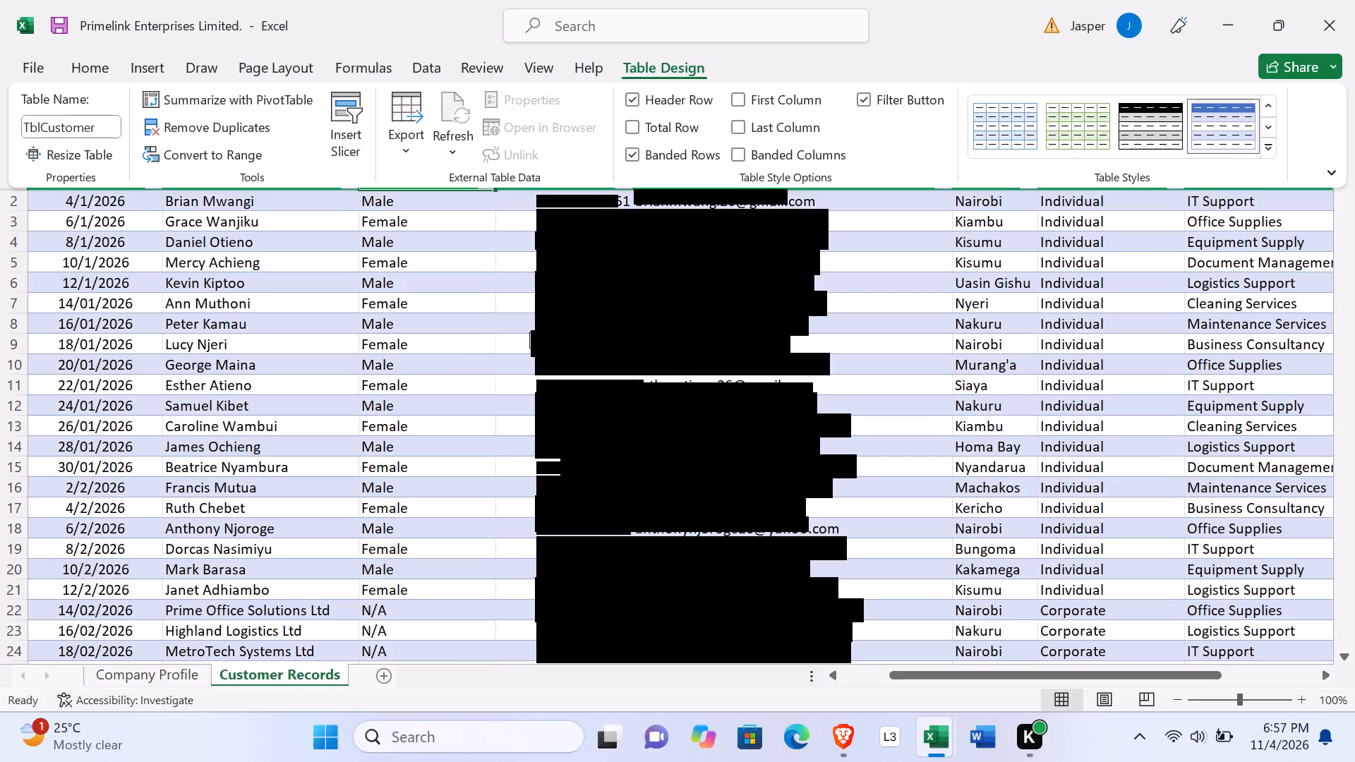
left_click(436, 347)
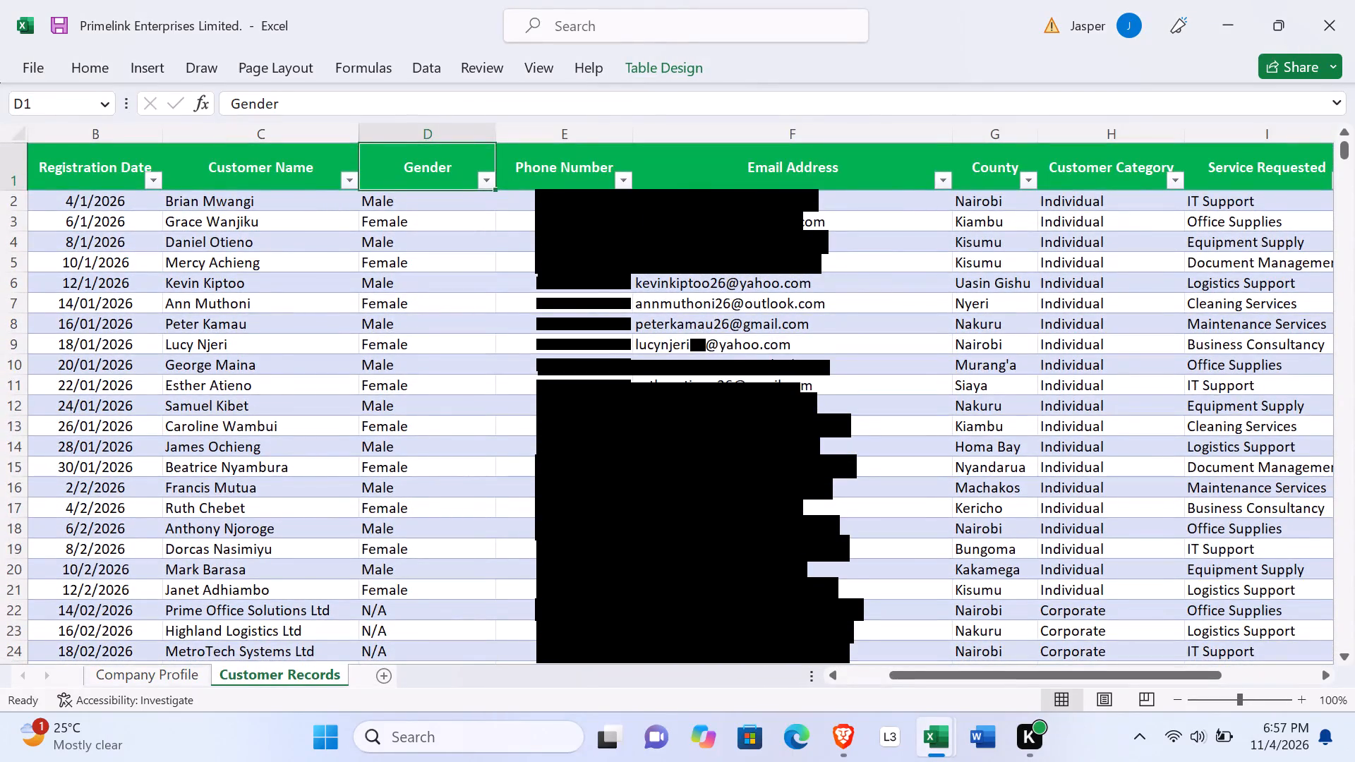
Increase the indent of the Email Address entries in F2:F701 by one level.
scroll(384, 308, "down", 2)
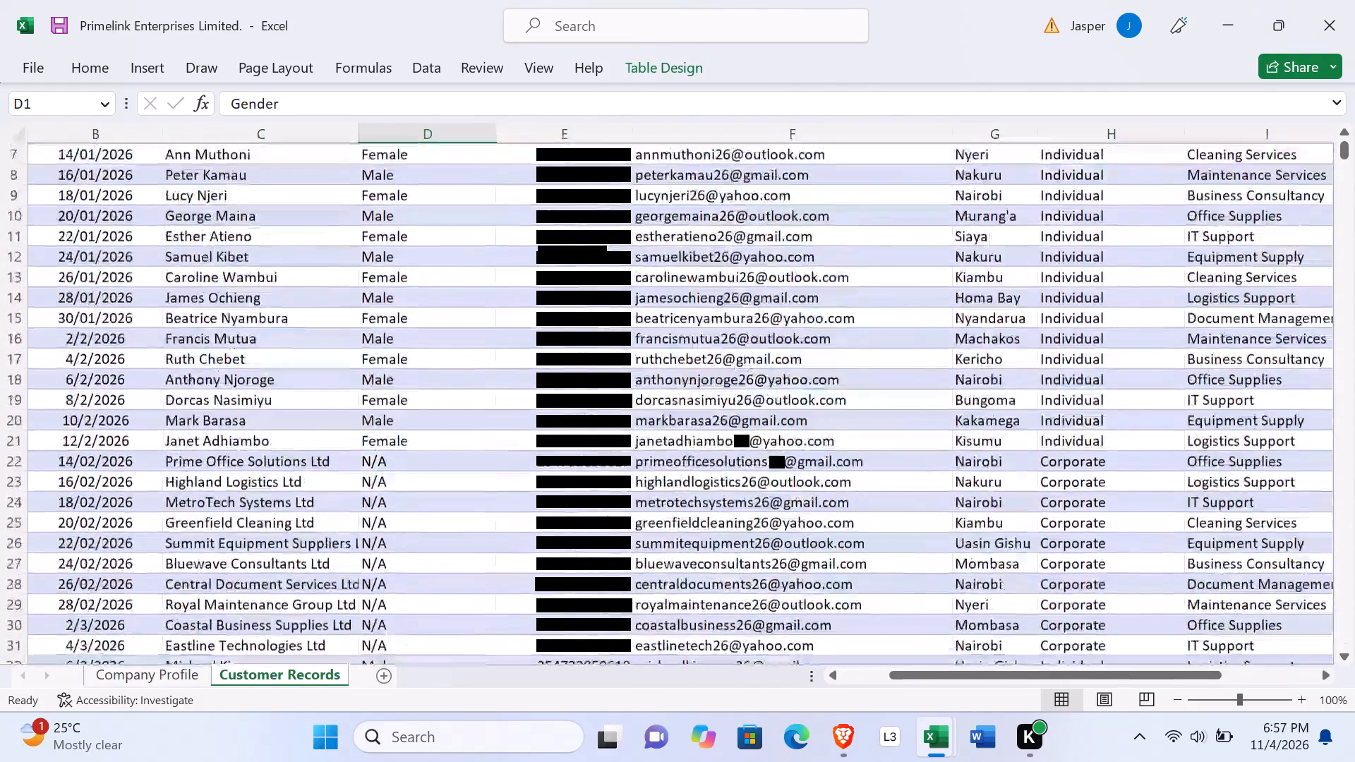
scroll(384, 308, "down", 5)
scroll(384, 308, "up", 1)
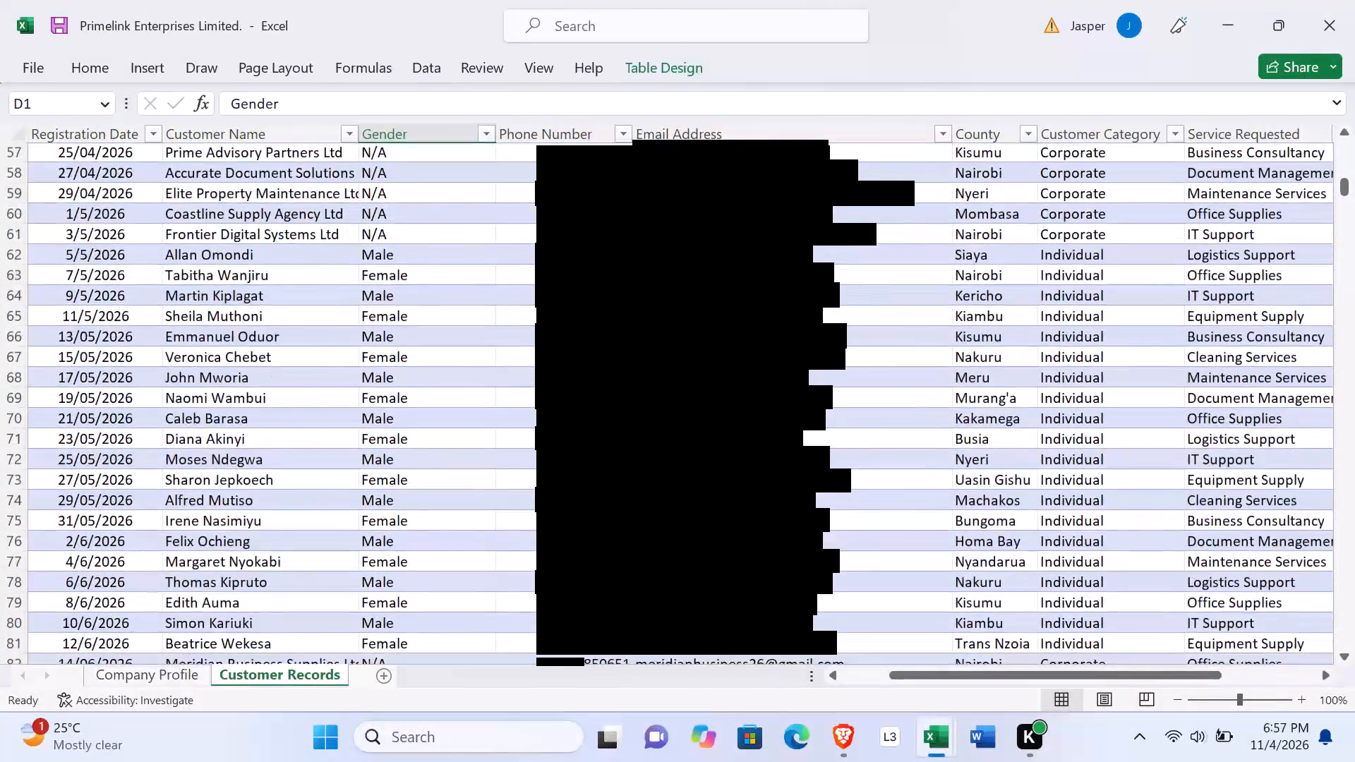
scroll(384, 308, "up", 1)
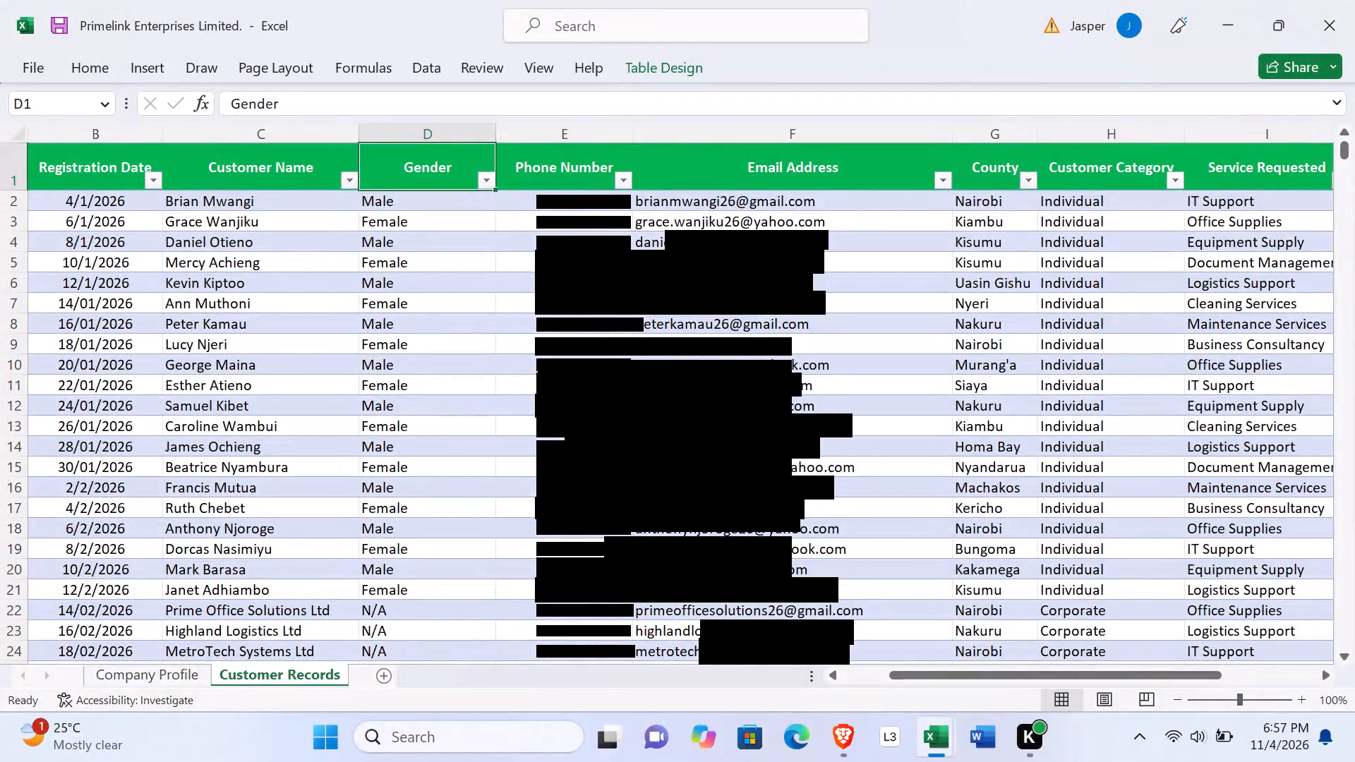
left_click_drag(685, 195, 830, 737)
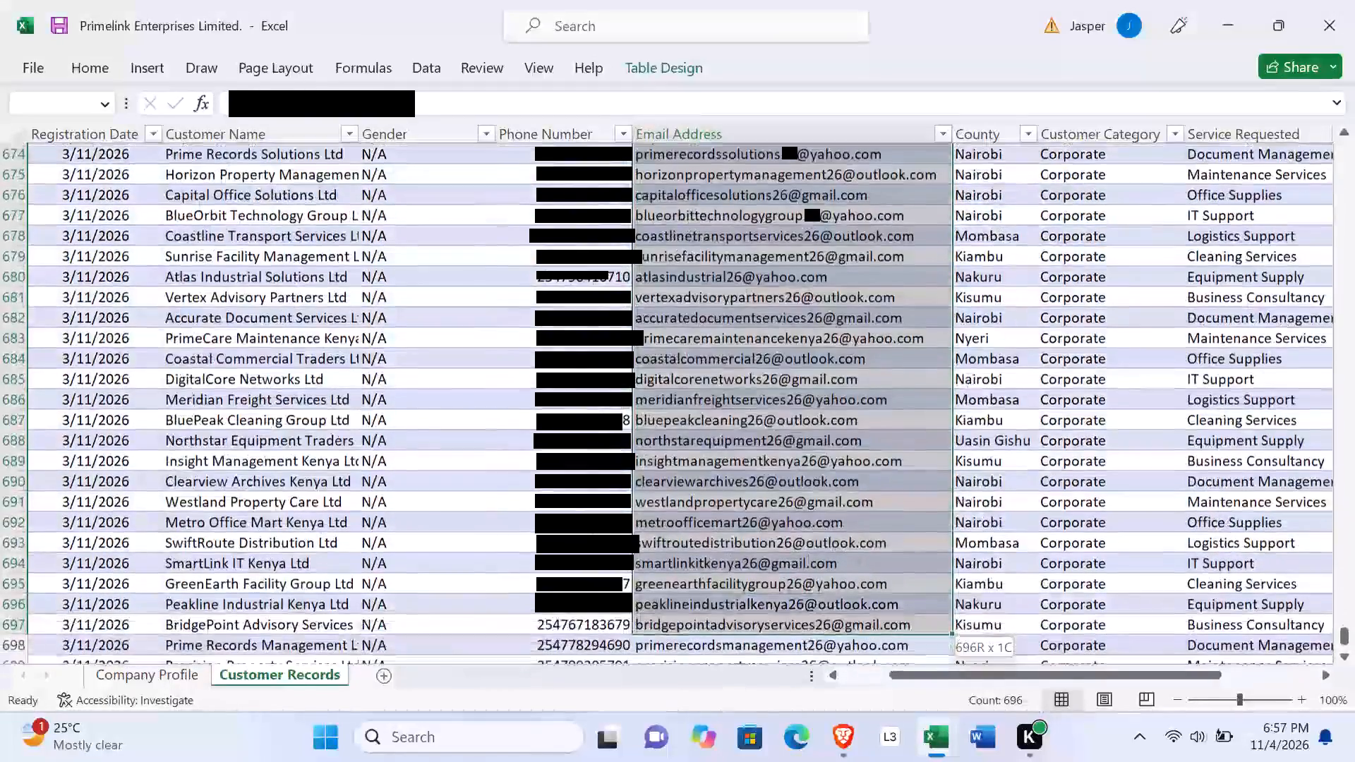
left_click_drag(830, 737, 843, 540)
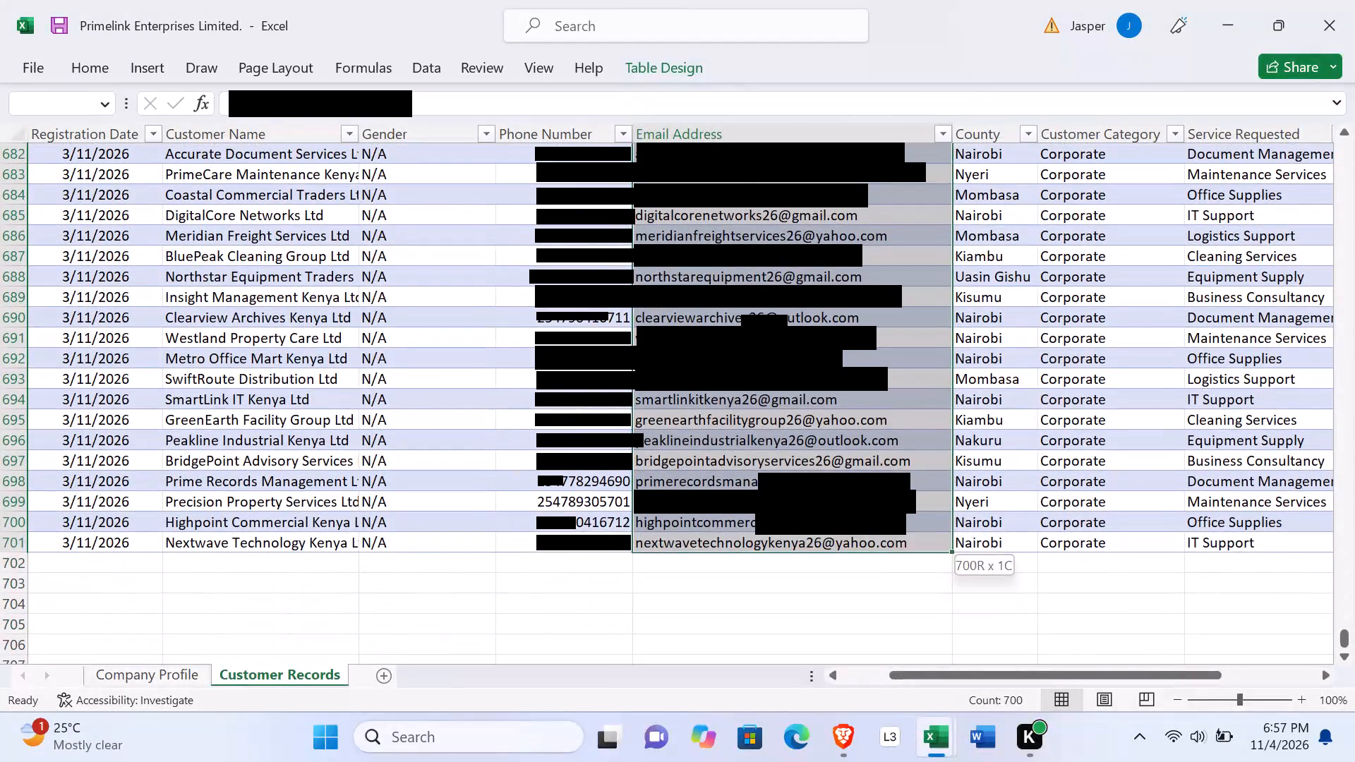
left_click_drag(843, 540, 842, 544)
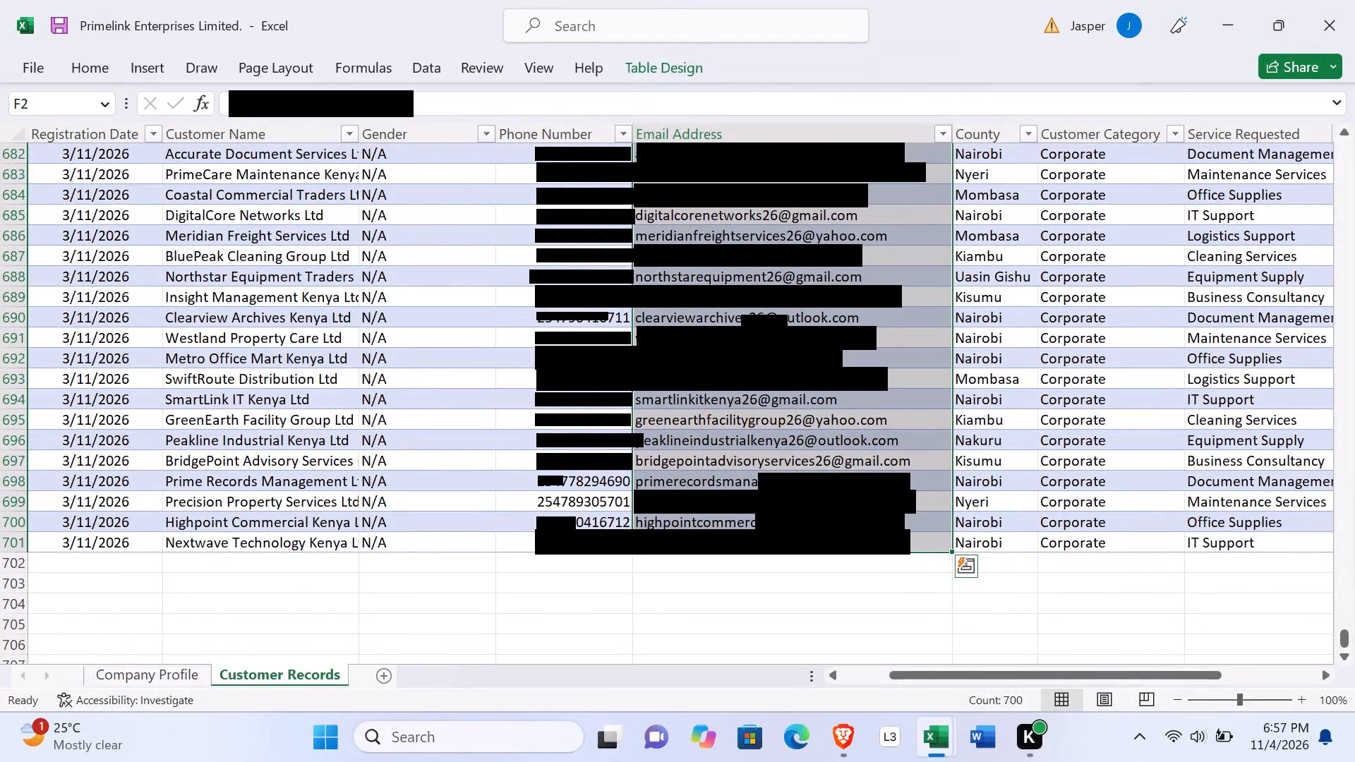
left_click(97, 61)
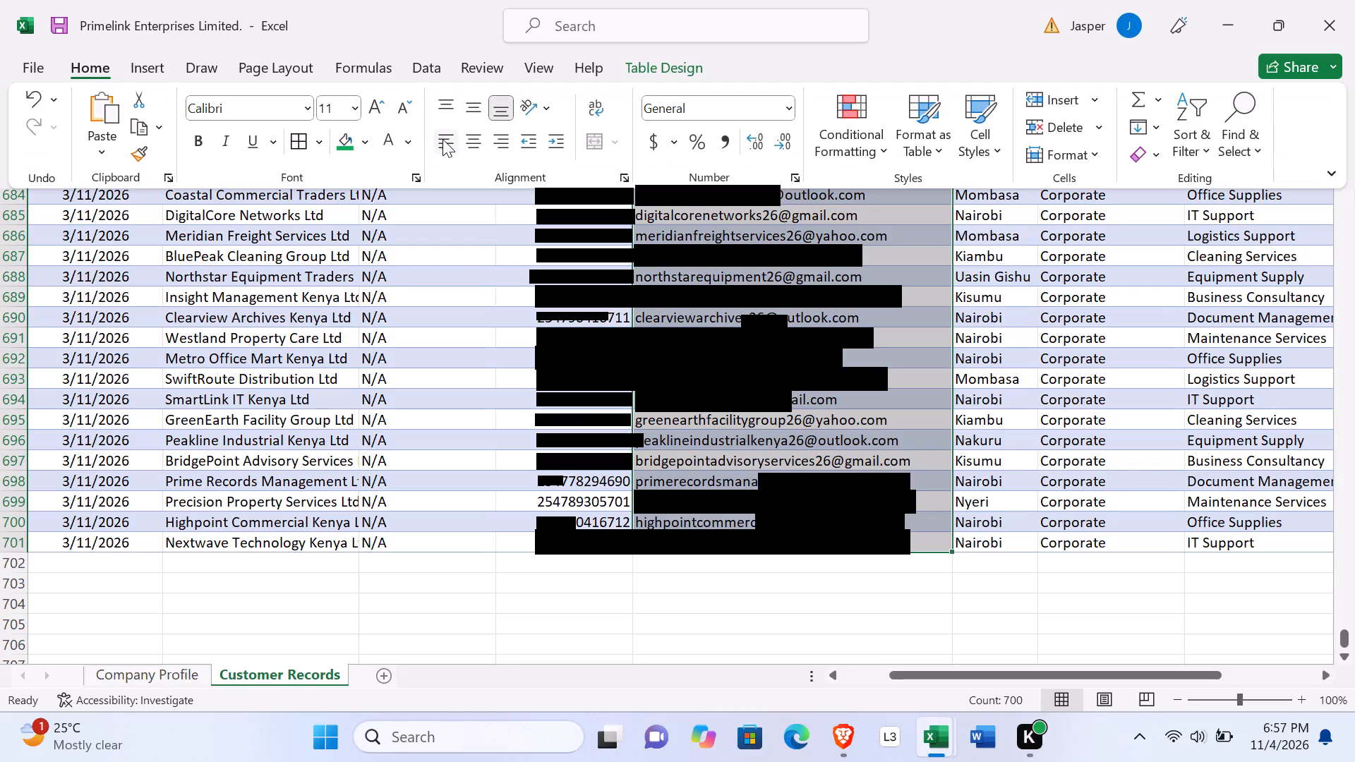
left_click(556, 139)
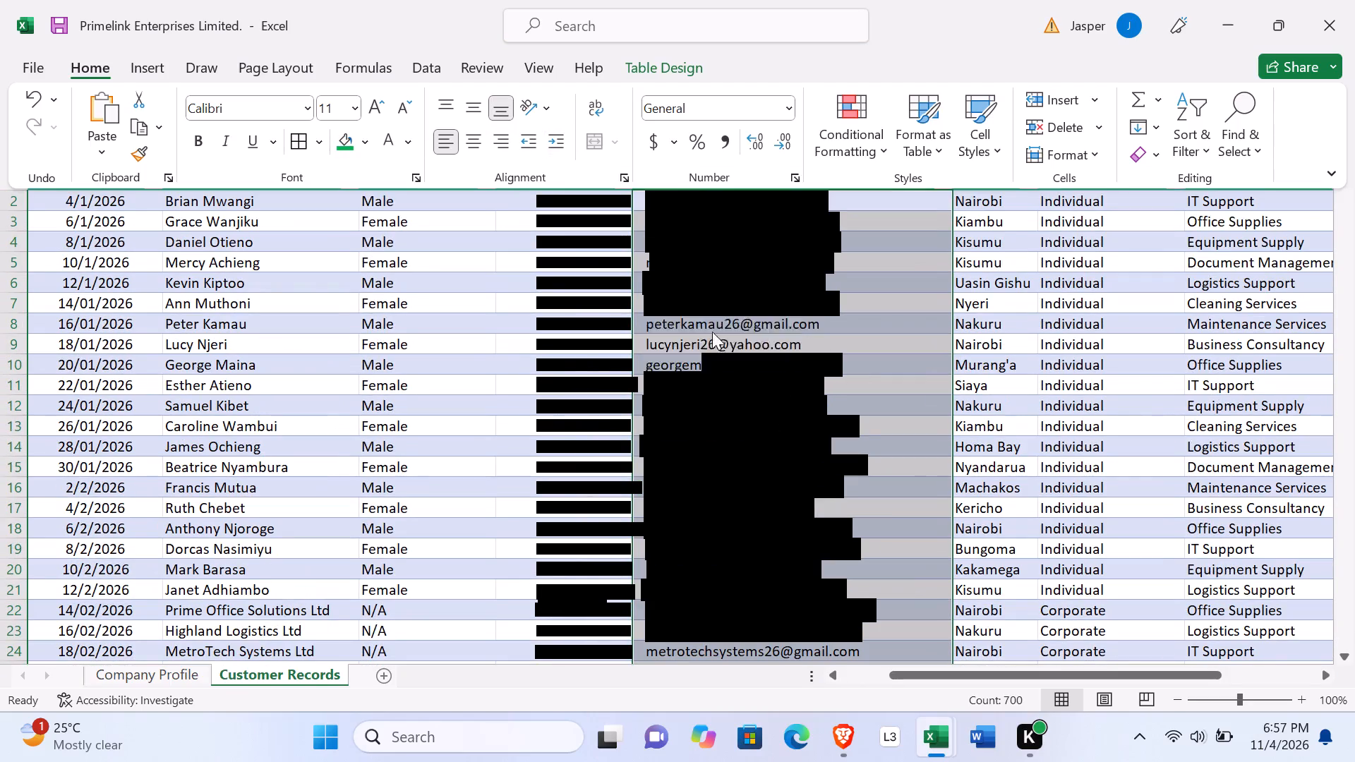
left_click(545, 409)
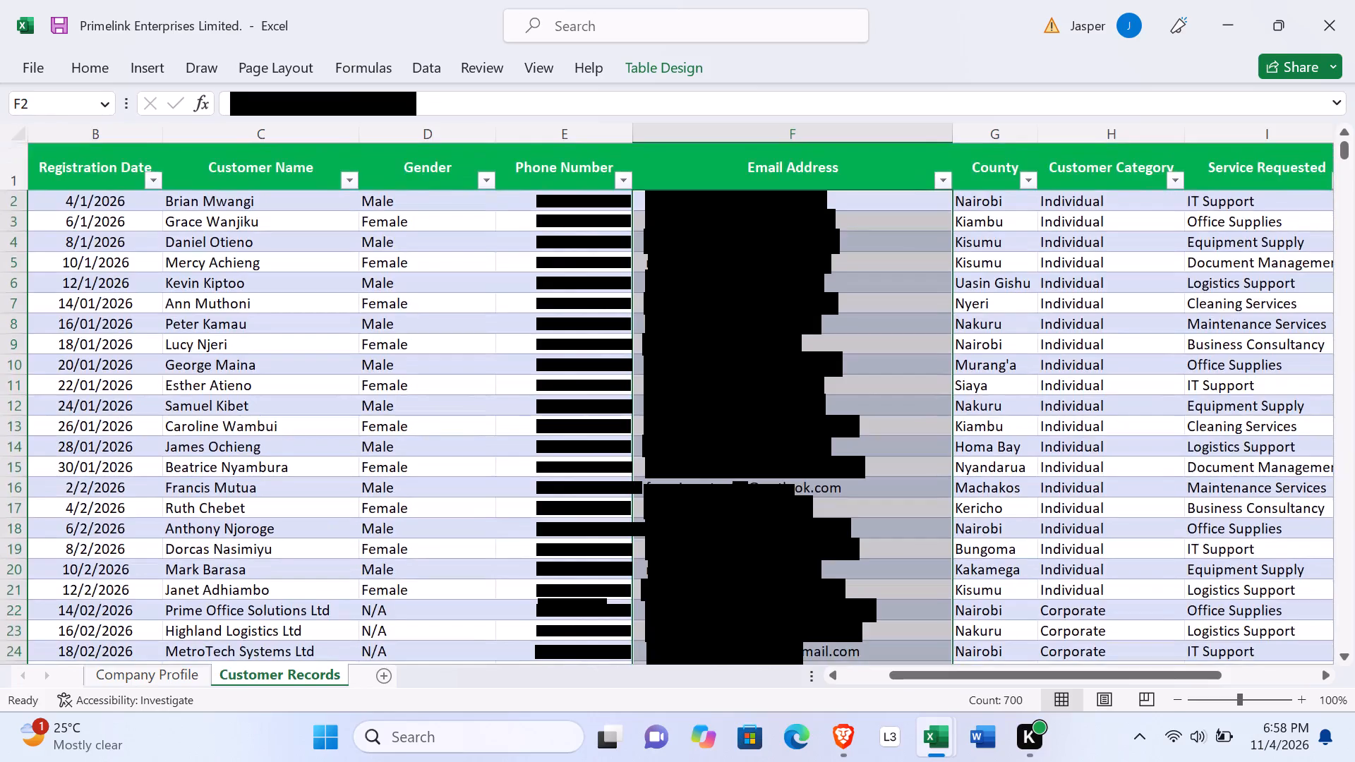
Centre the whole Account Status column horizontally and deselect it.
scroll(868, 301, "left", 1)
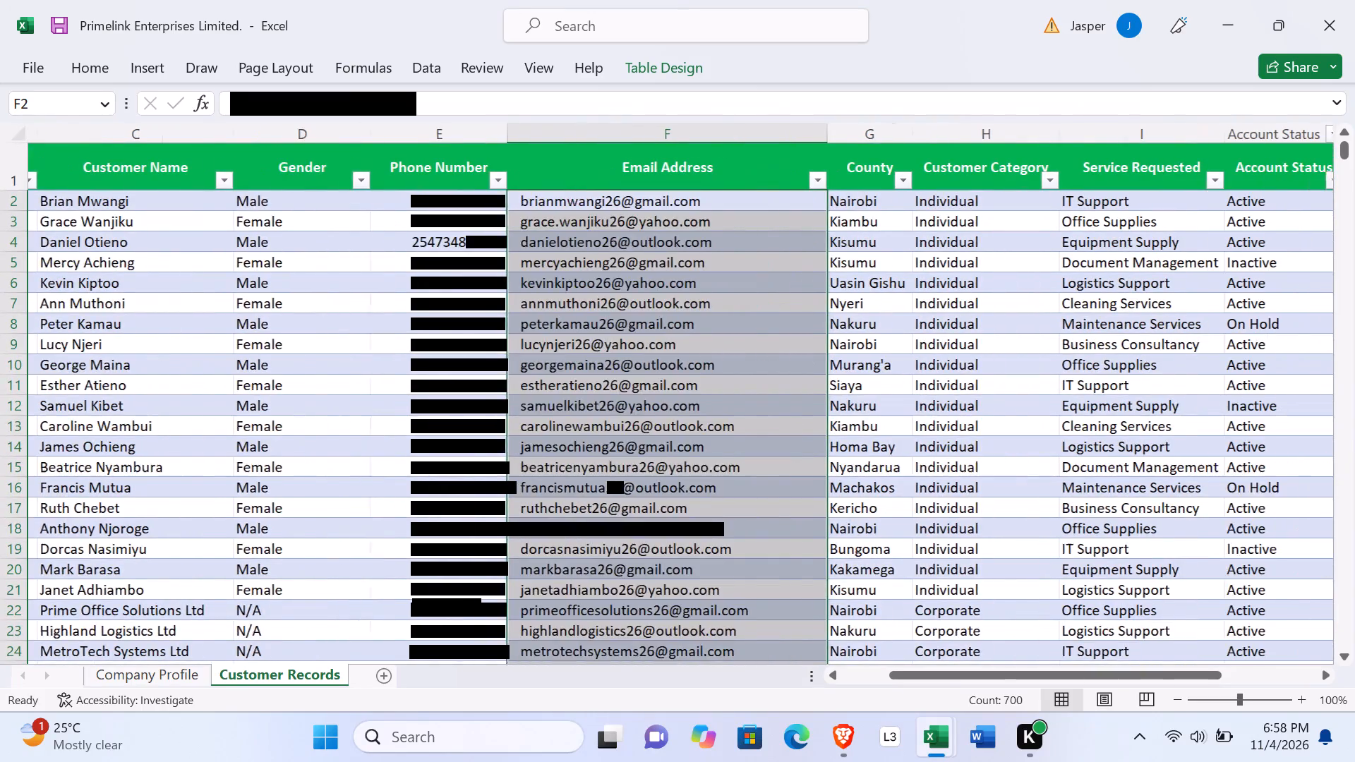
scroll(868, 301, "left", 2)
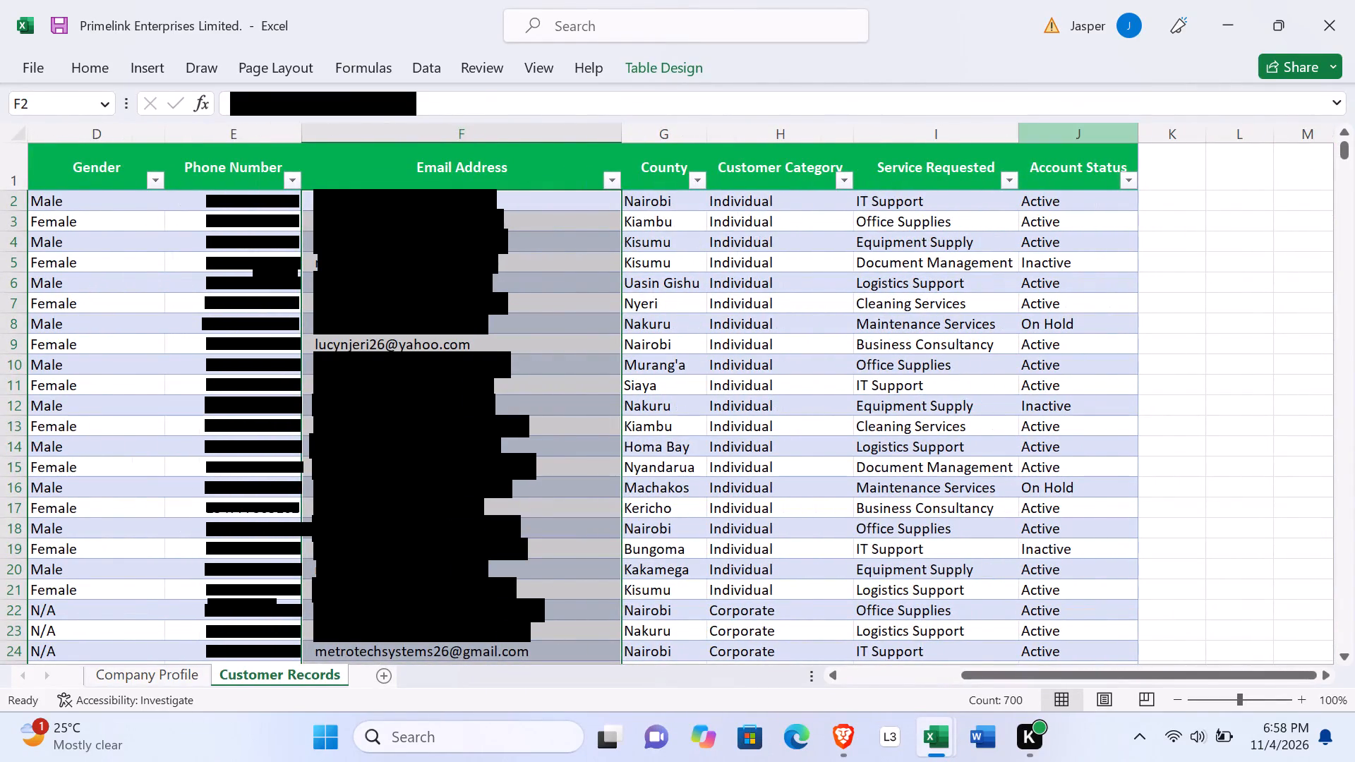
left_click(1064, 135)
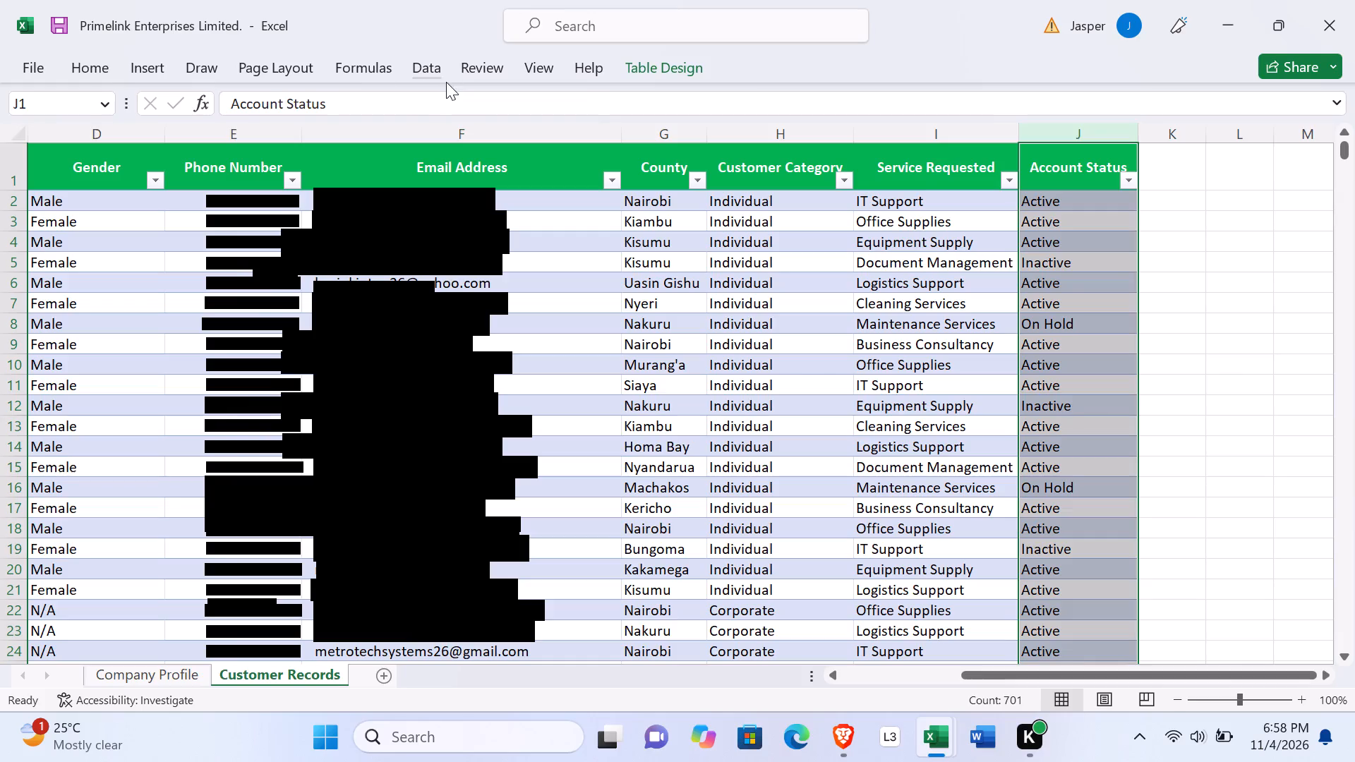
left_click(92, 61)
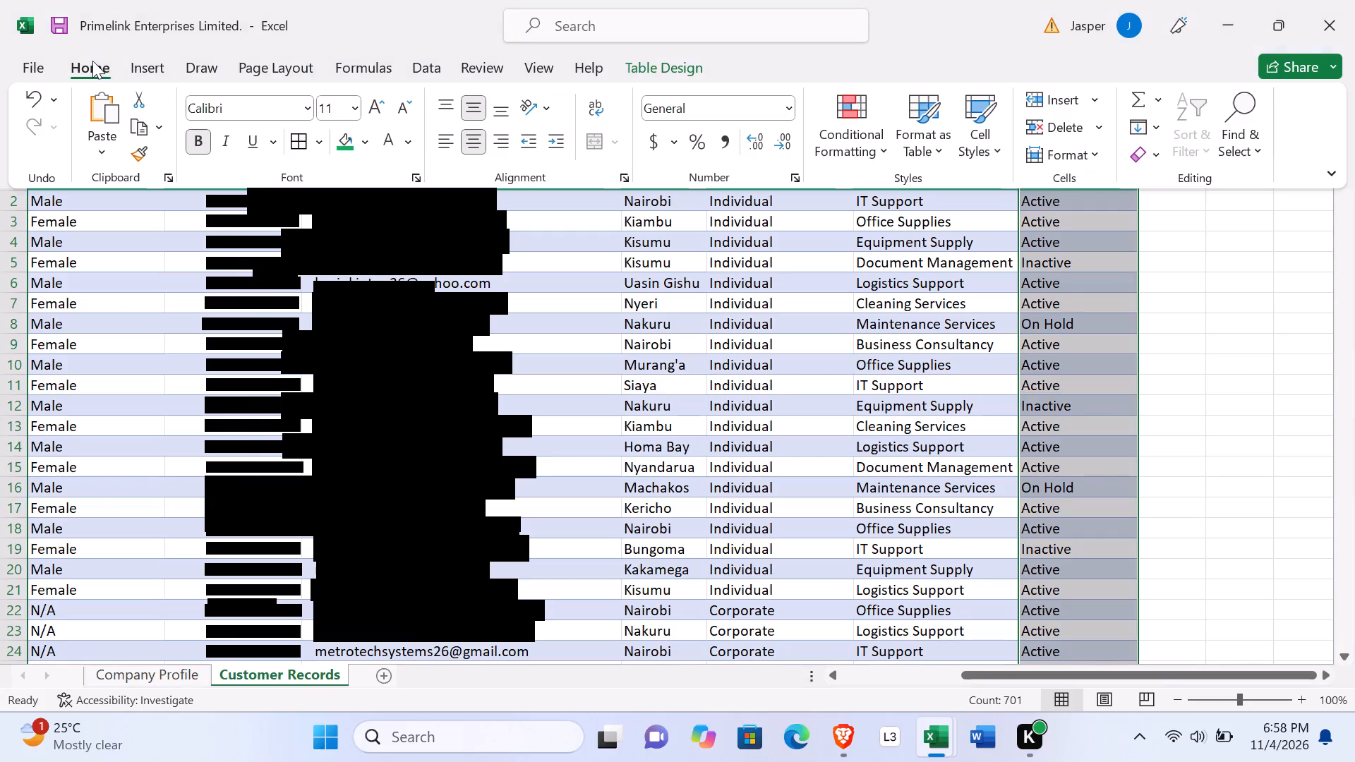
left_click(469, 135)
left_click(469, 135)
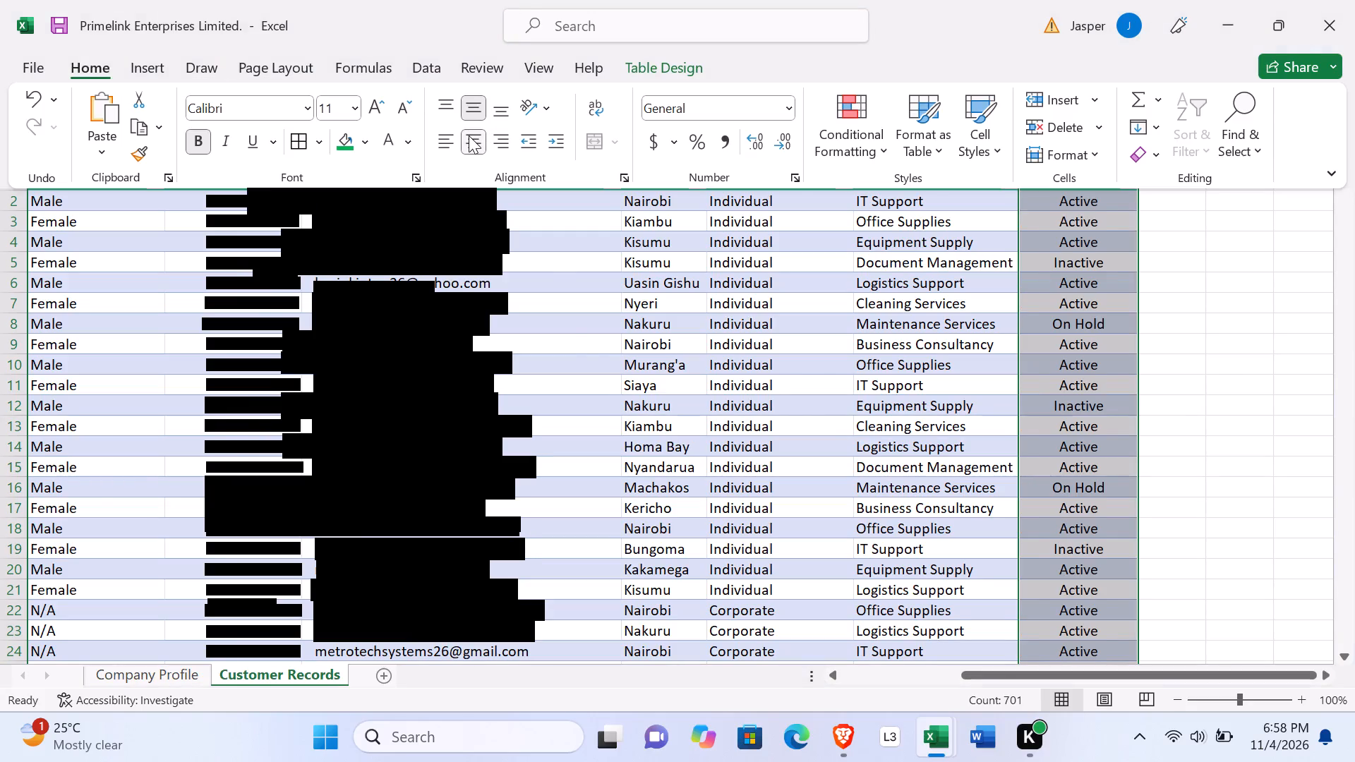
left_click(644, 384)
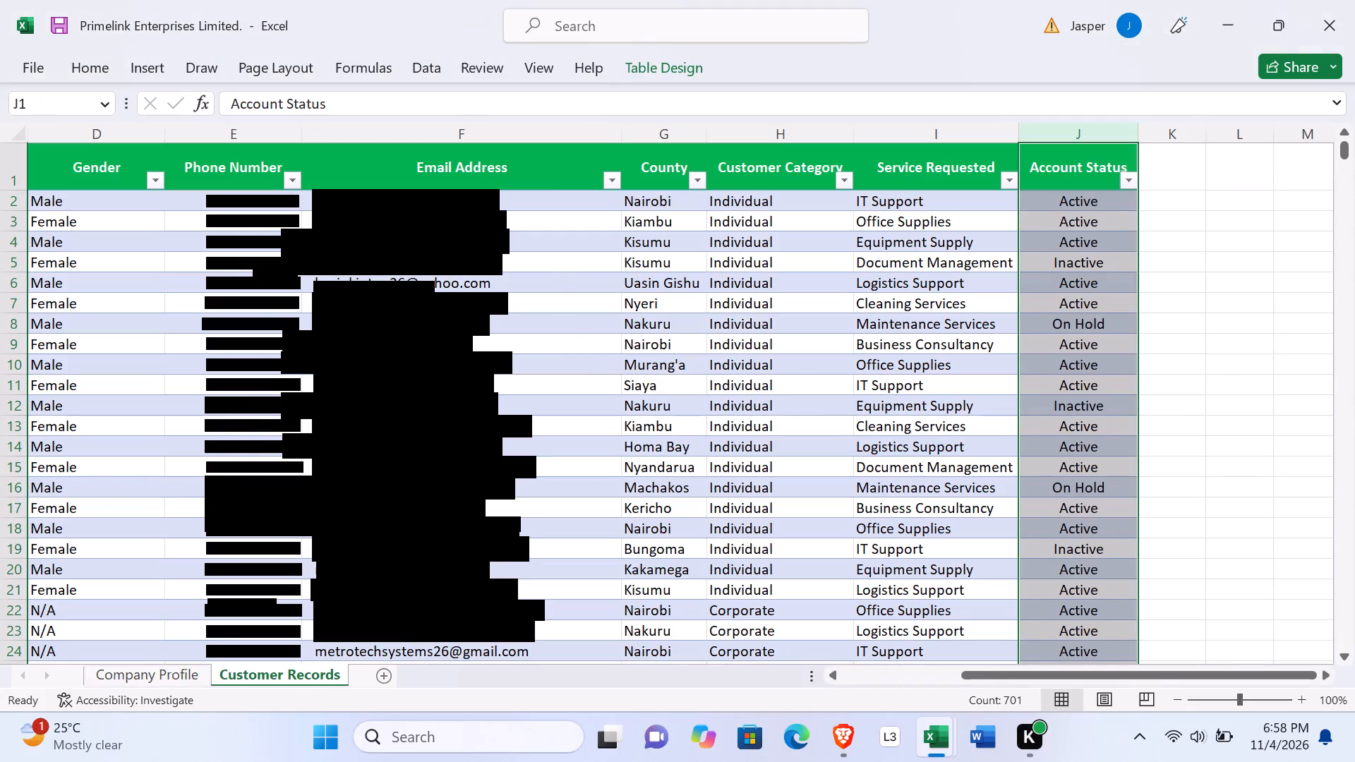
left_click(932, 163)
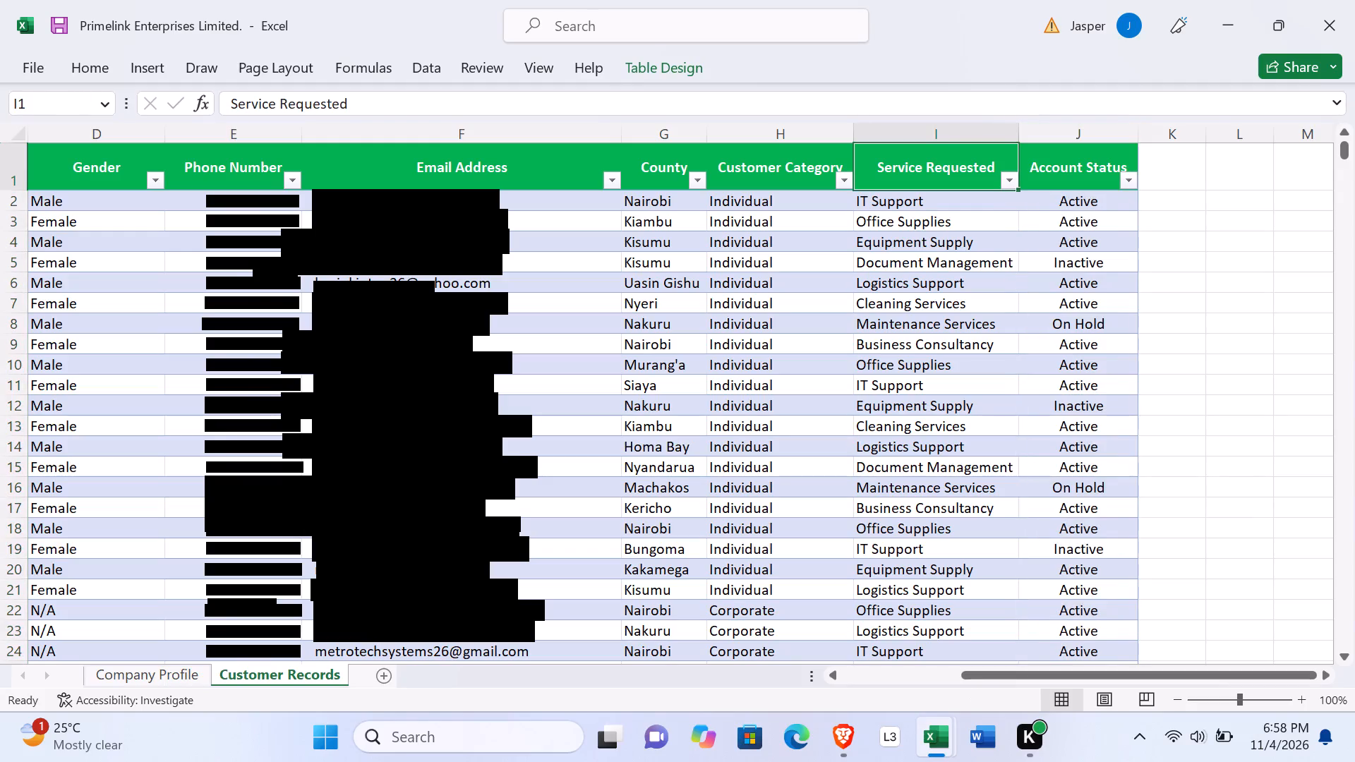
left_click(937, 168)
left_click(846, 294)
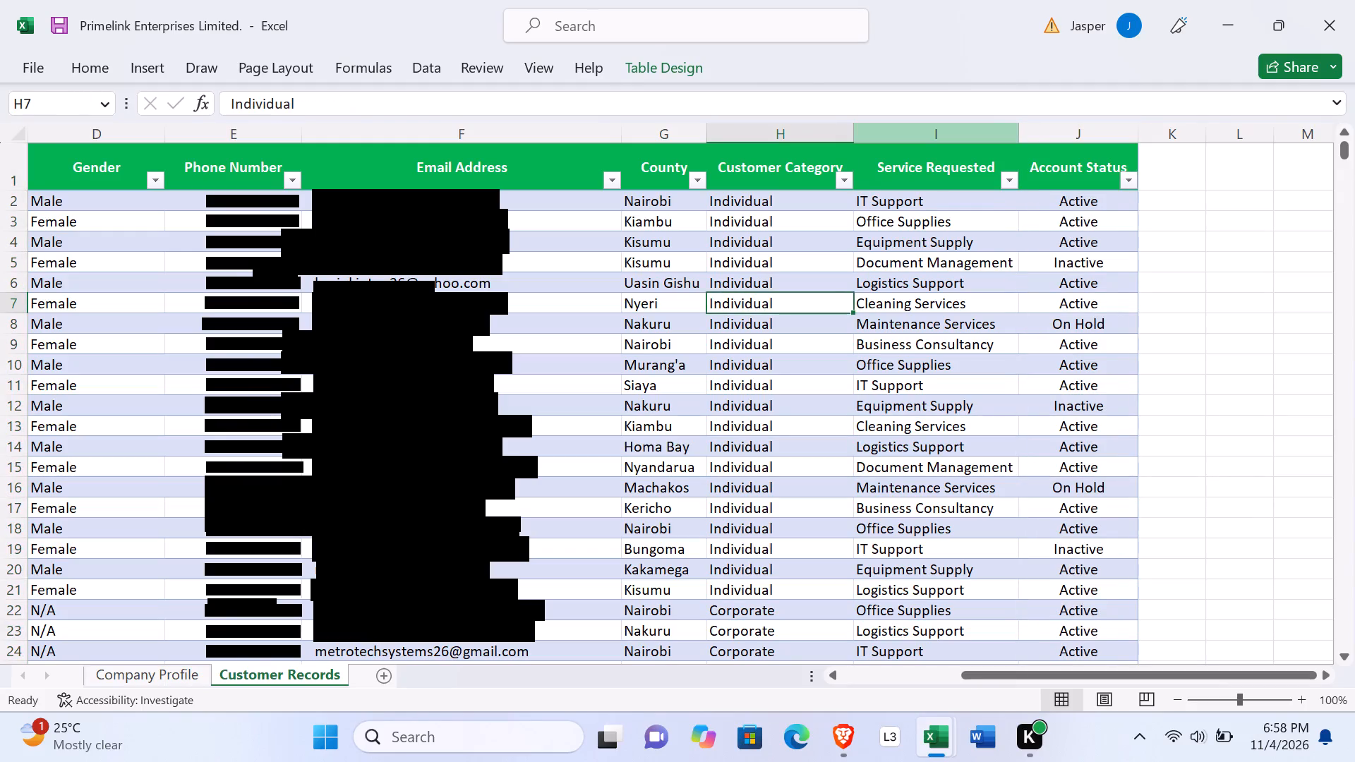
Increase the indent of the whole Service Requested column by one level and widen the column slightly to fit its entries.
left_click(937, 125)
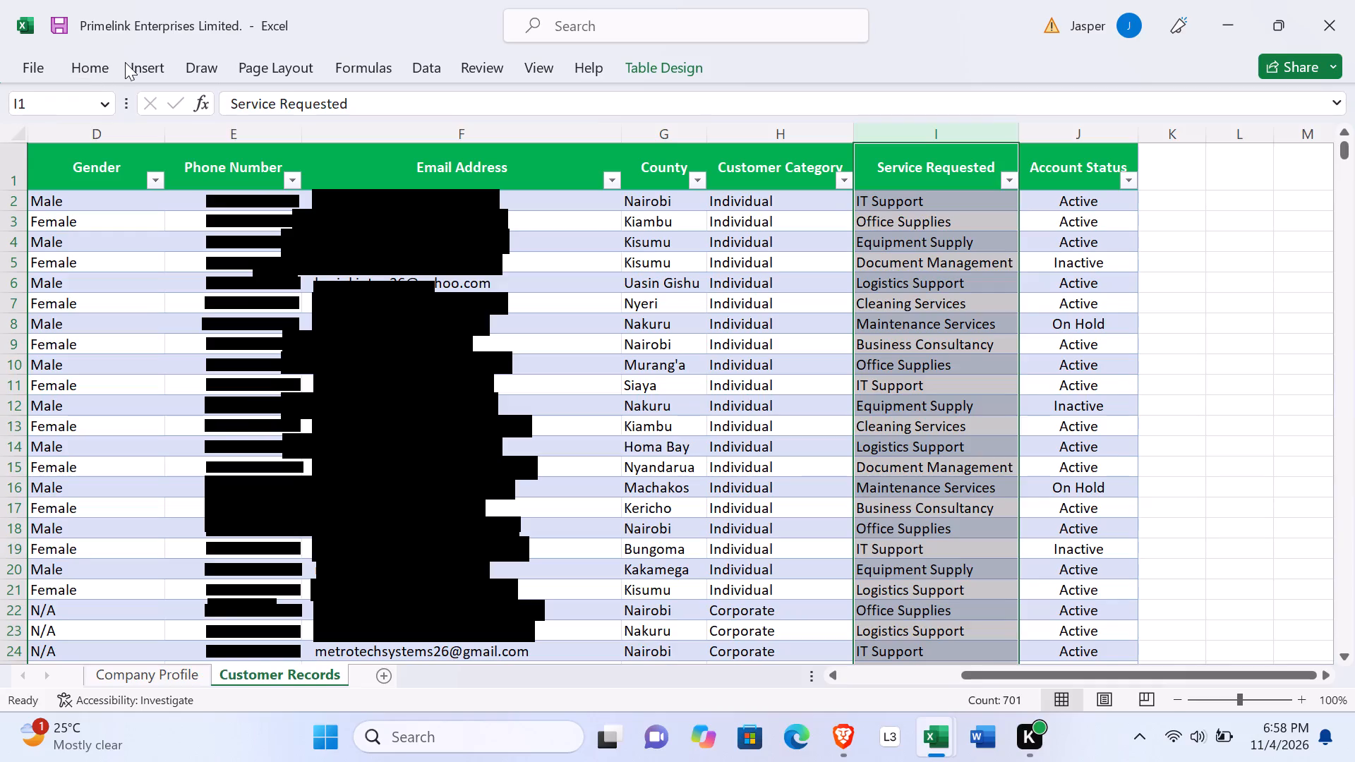
left_click(92, 61)
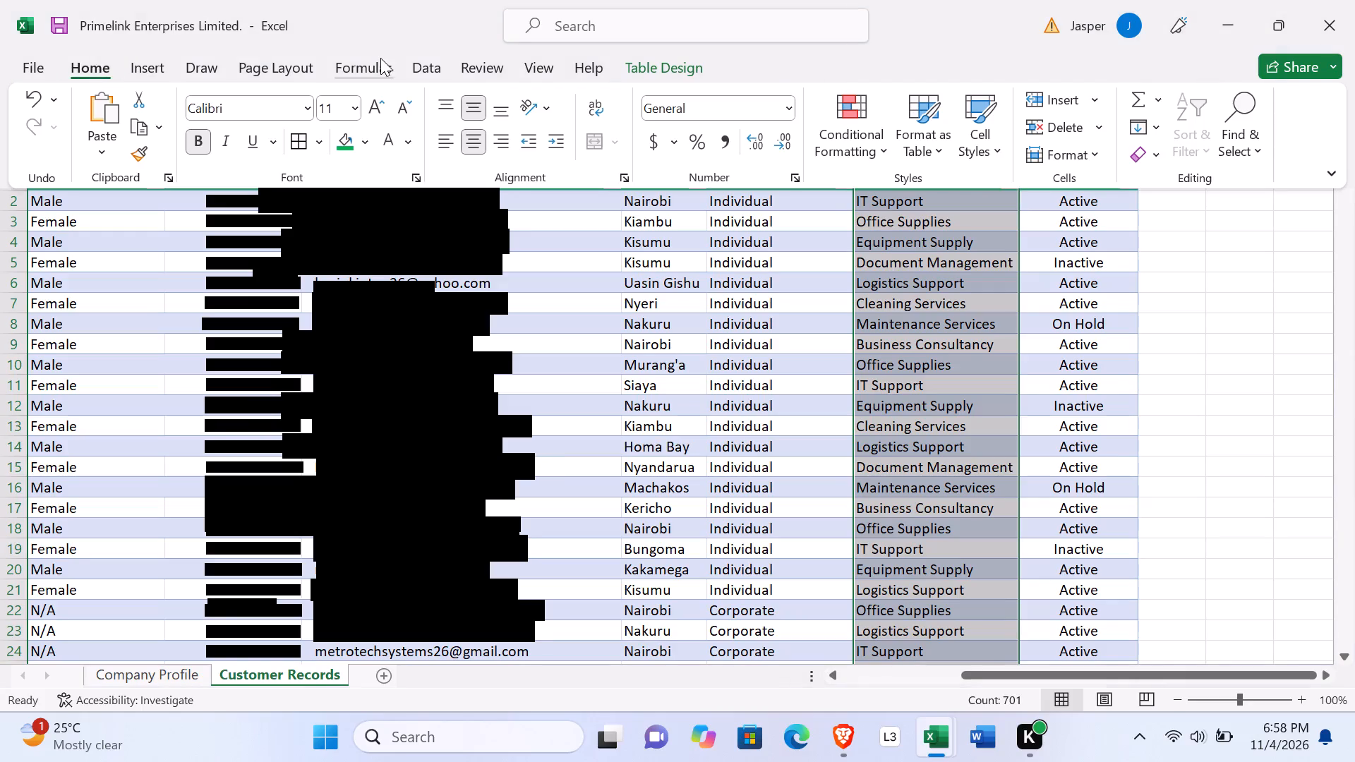
left_click(552, 132)
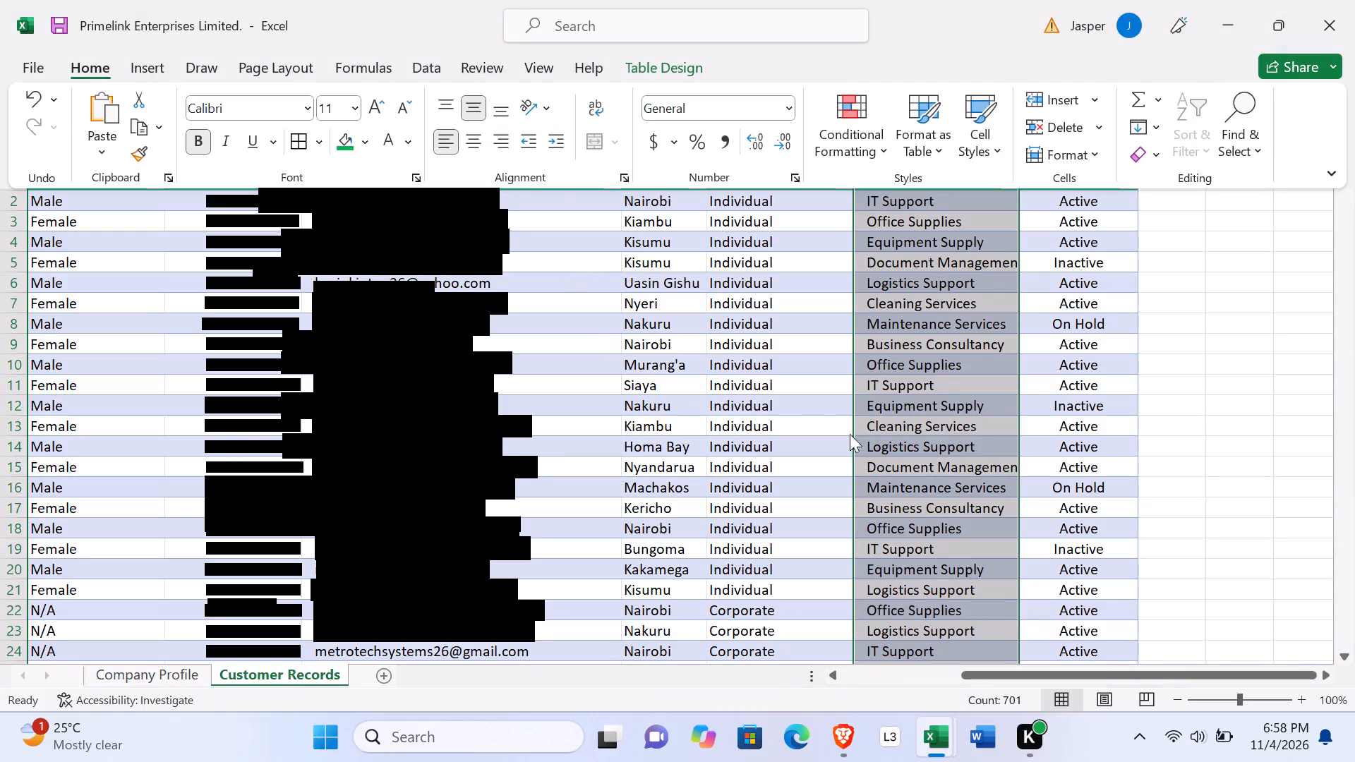
left_click(819, 440)
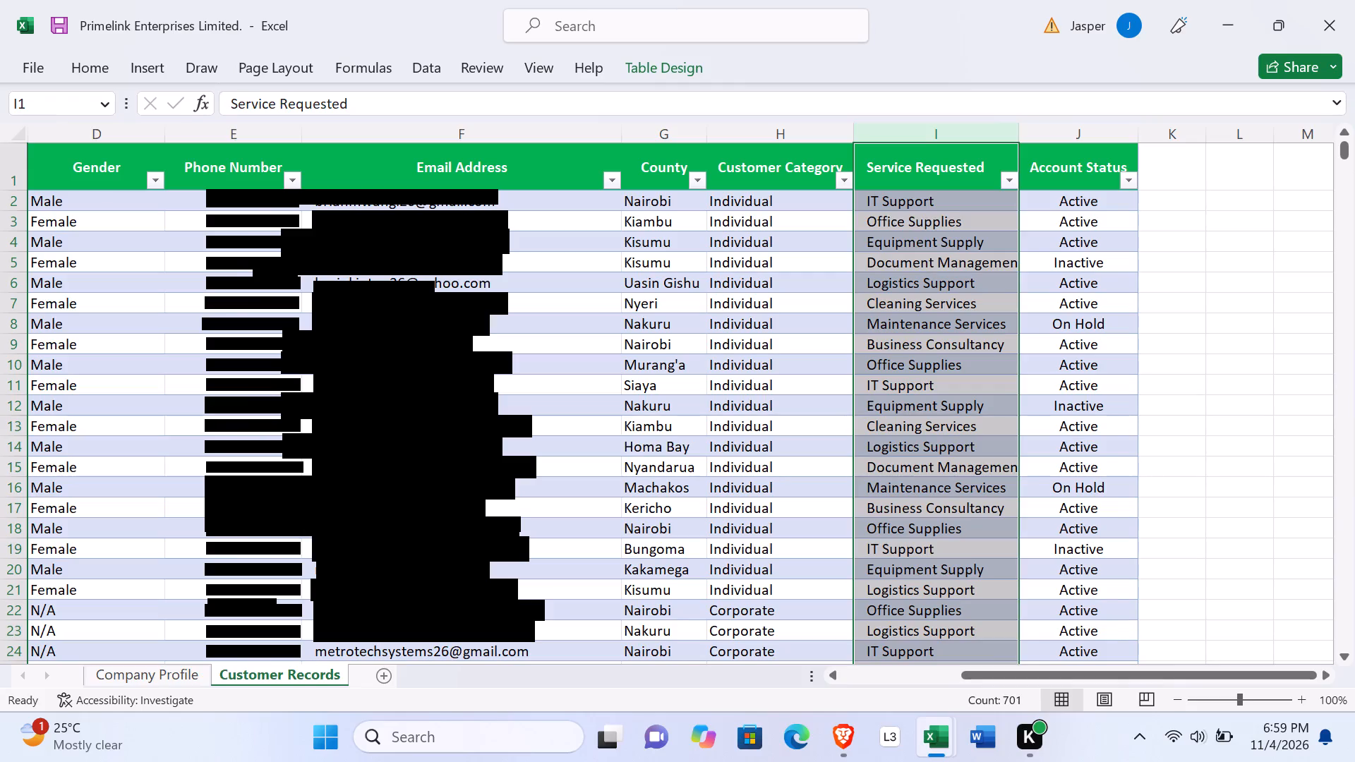
left_click_drag(1020, 134, 1030, 135)
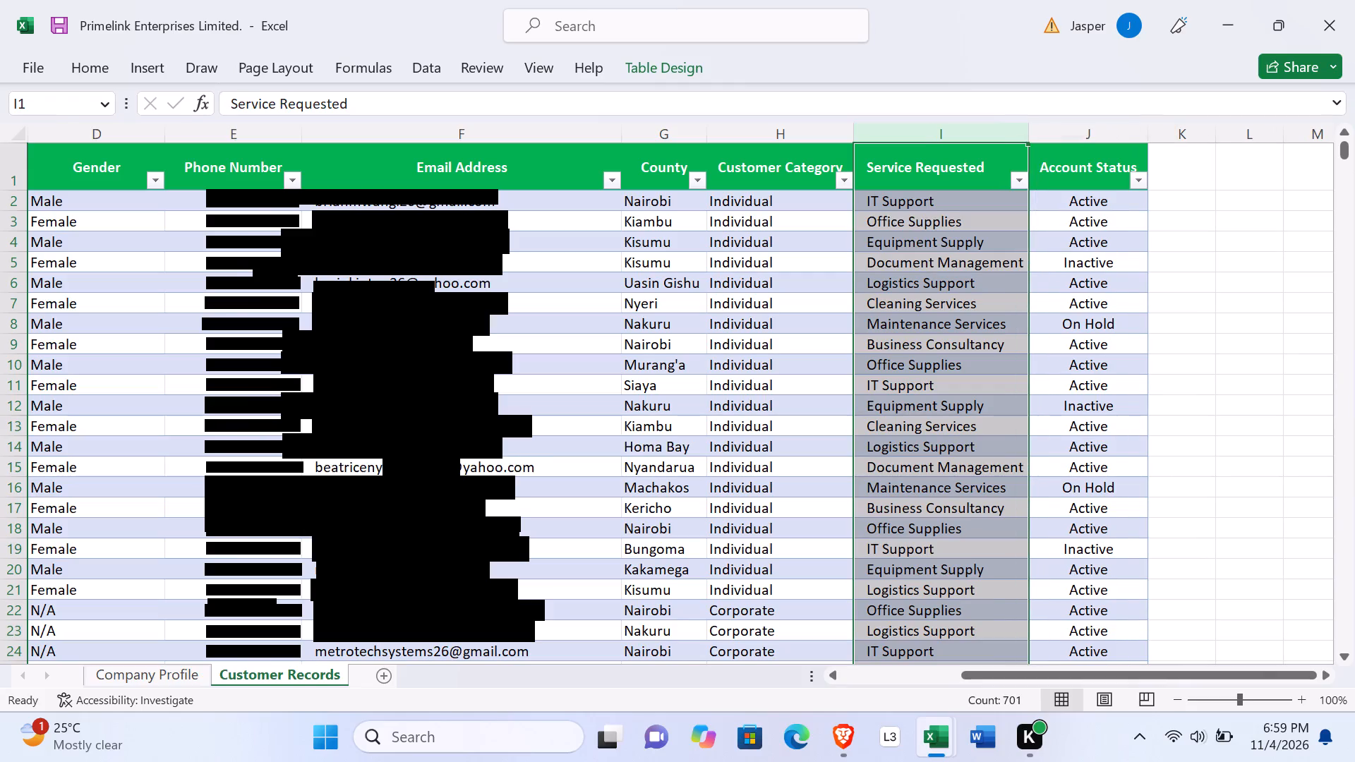
Centre the whole Customer Category column horizontally.
left_click(757, 131)
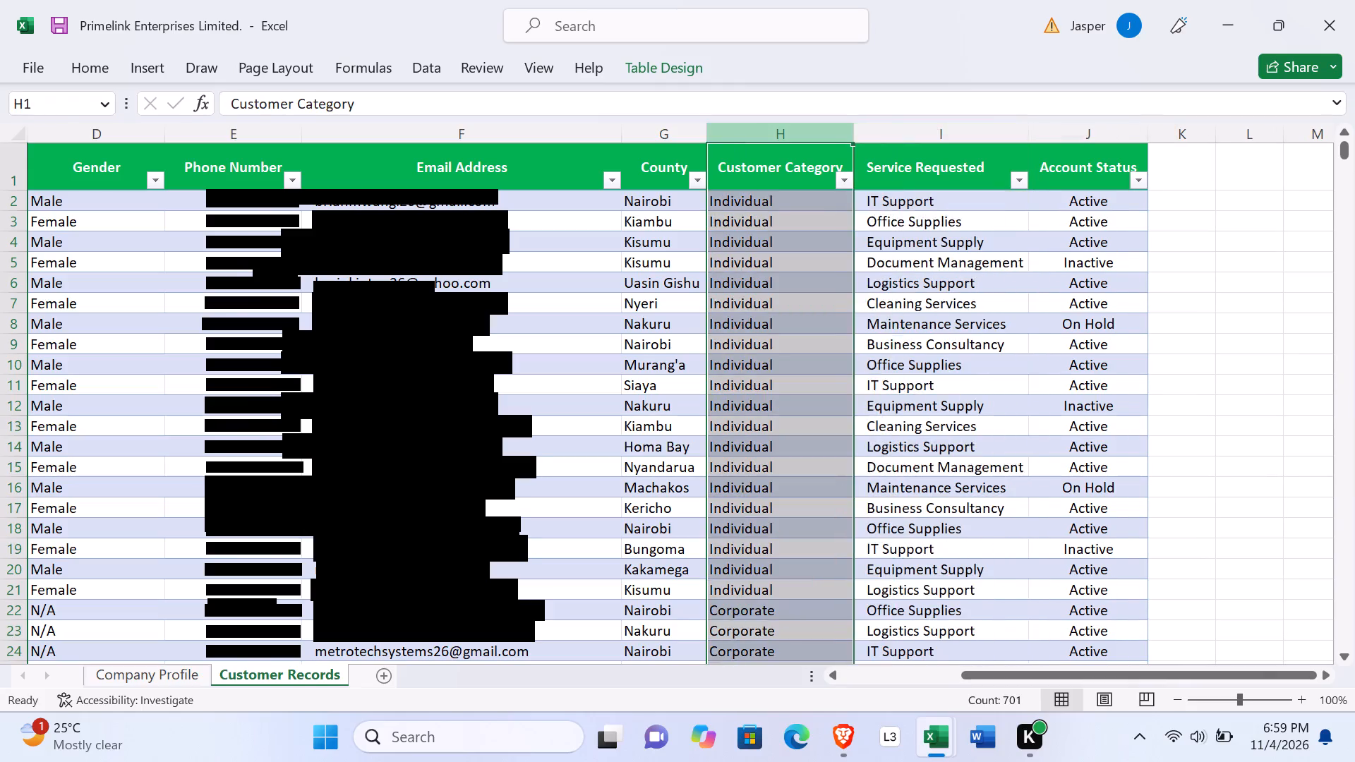
left_click(95, 60)
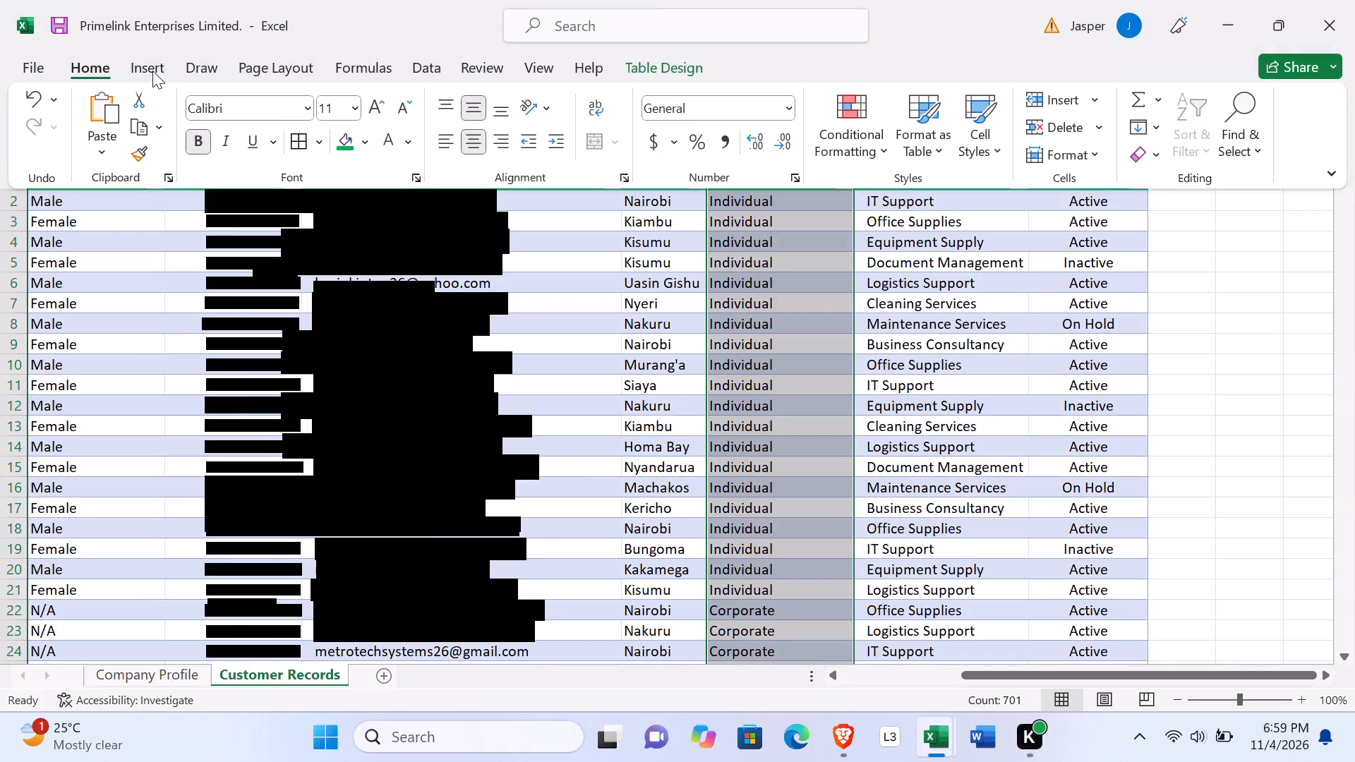
left_click(475, 141)
left_click(475, 141)
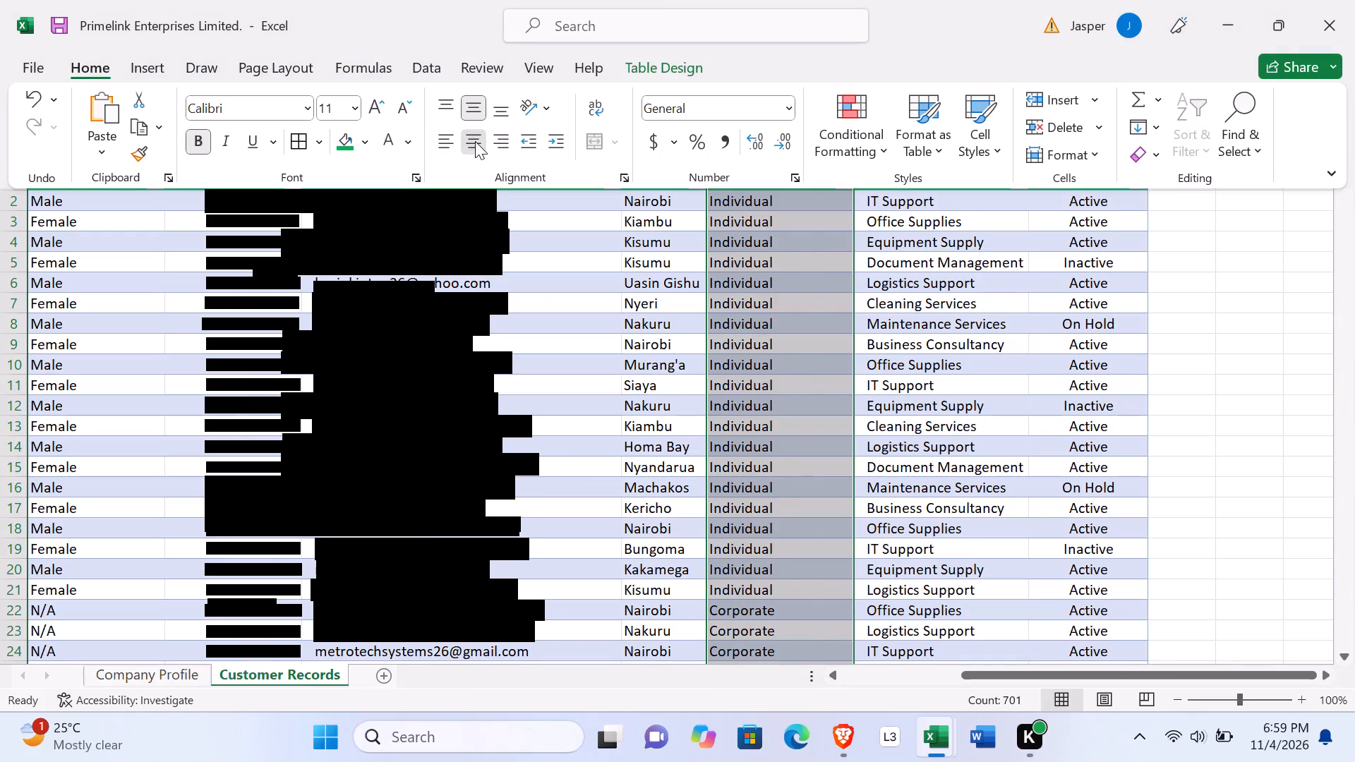
left_click(489, 388)
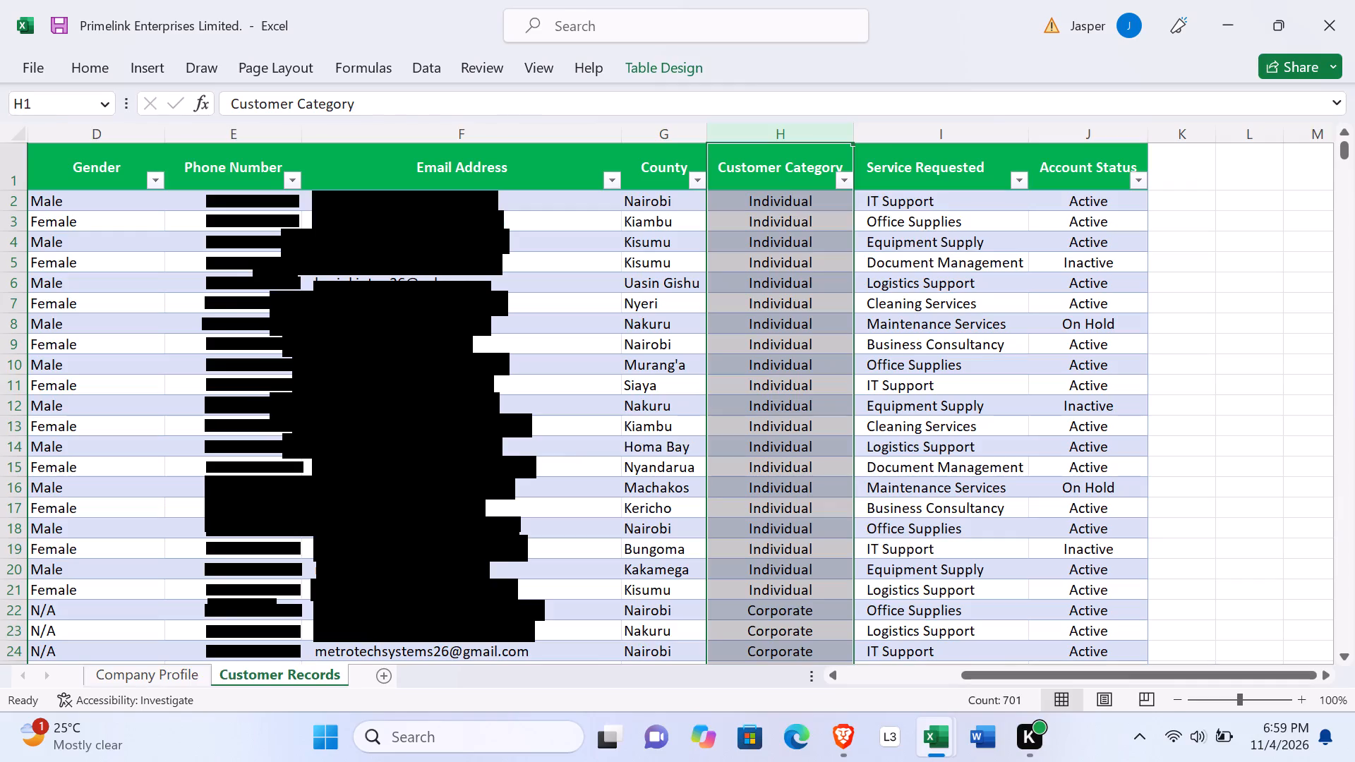
Widen the County column slightly and centre the whole column horizontally.
left_click_drag(708, 131, 721, 131)
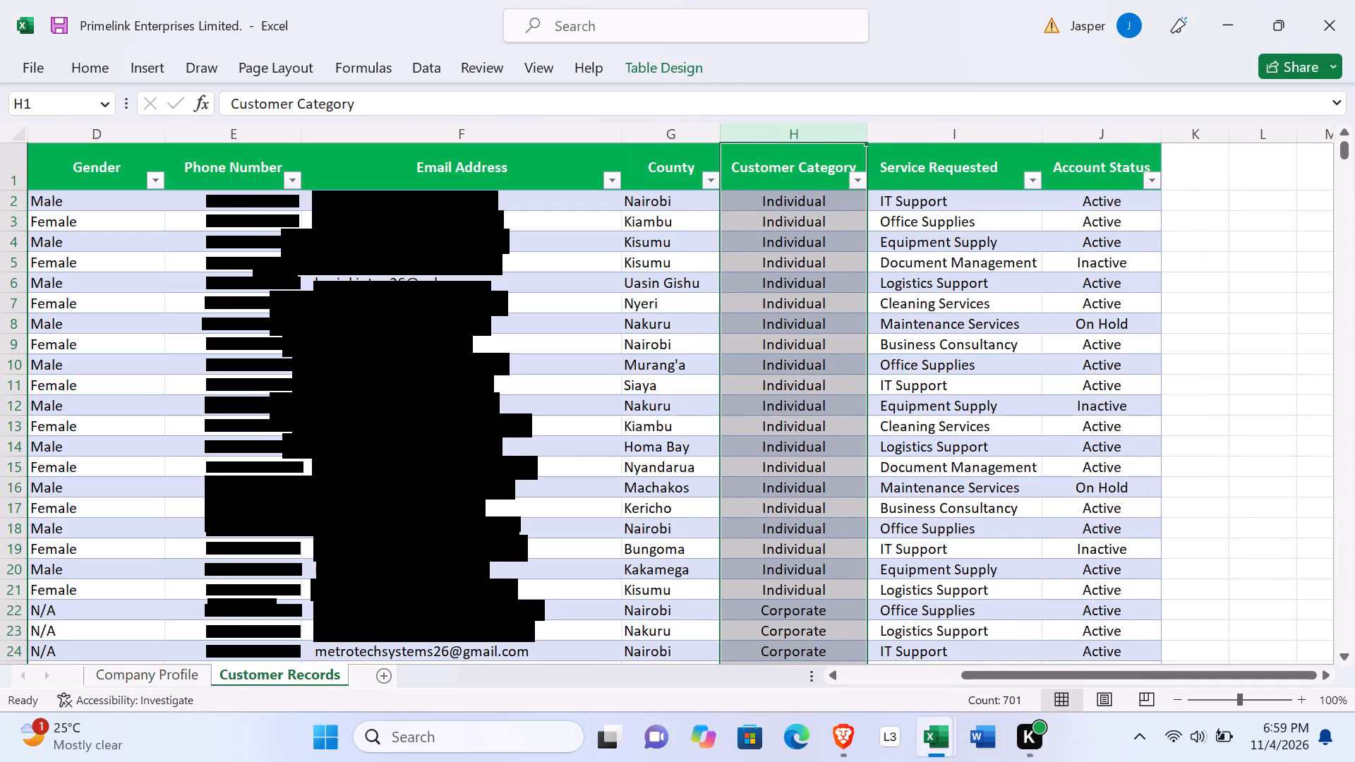
left_click(649, 128)
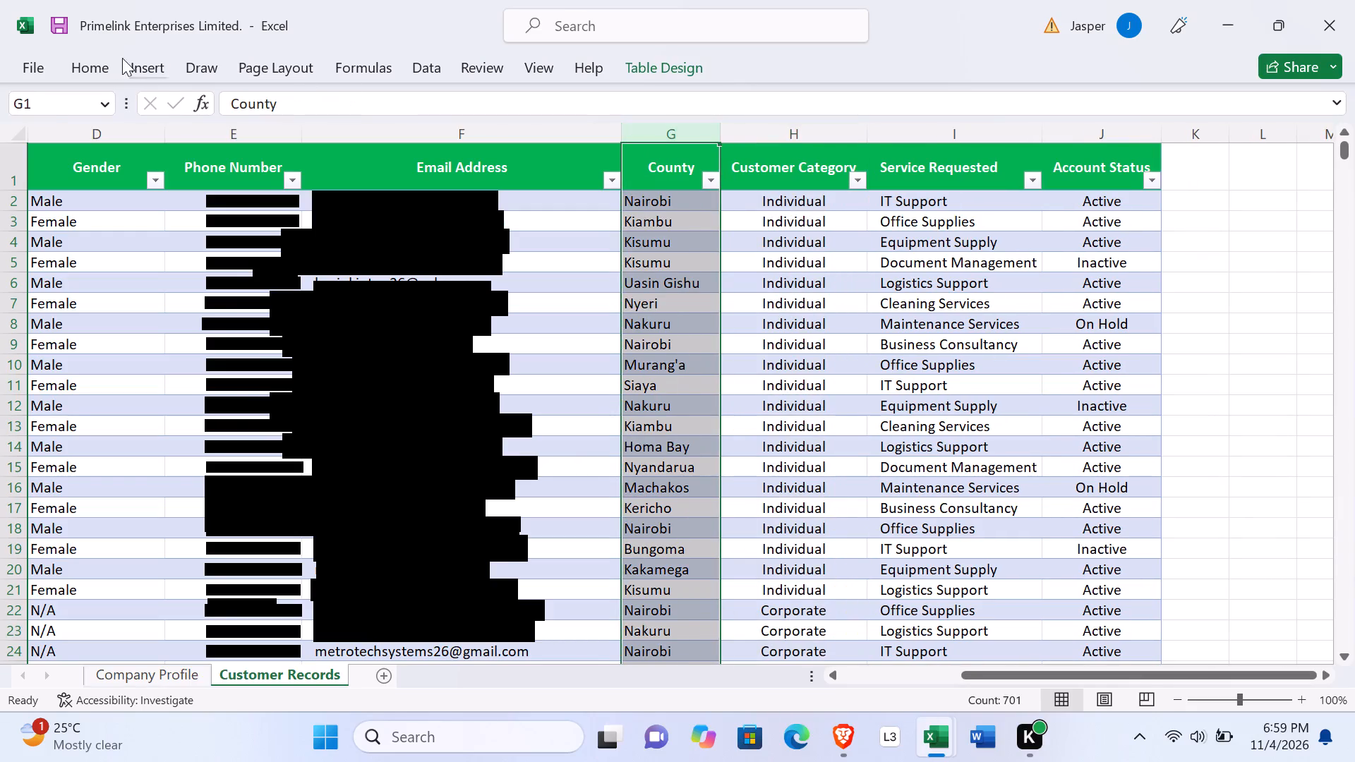
left_click(104, 61)
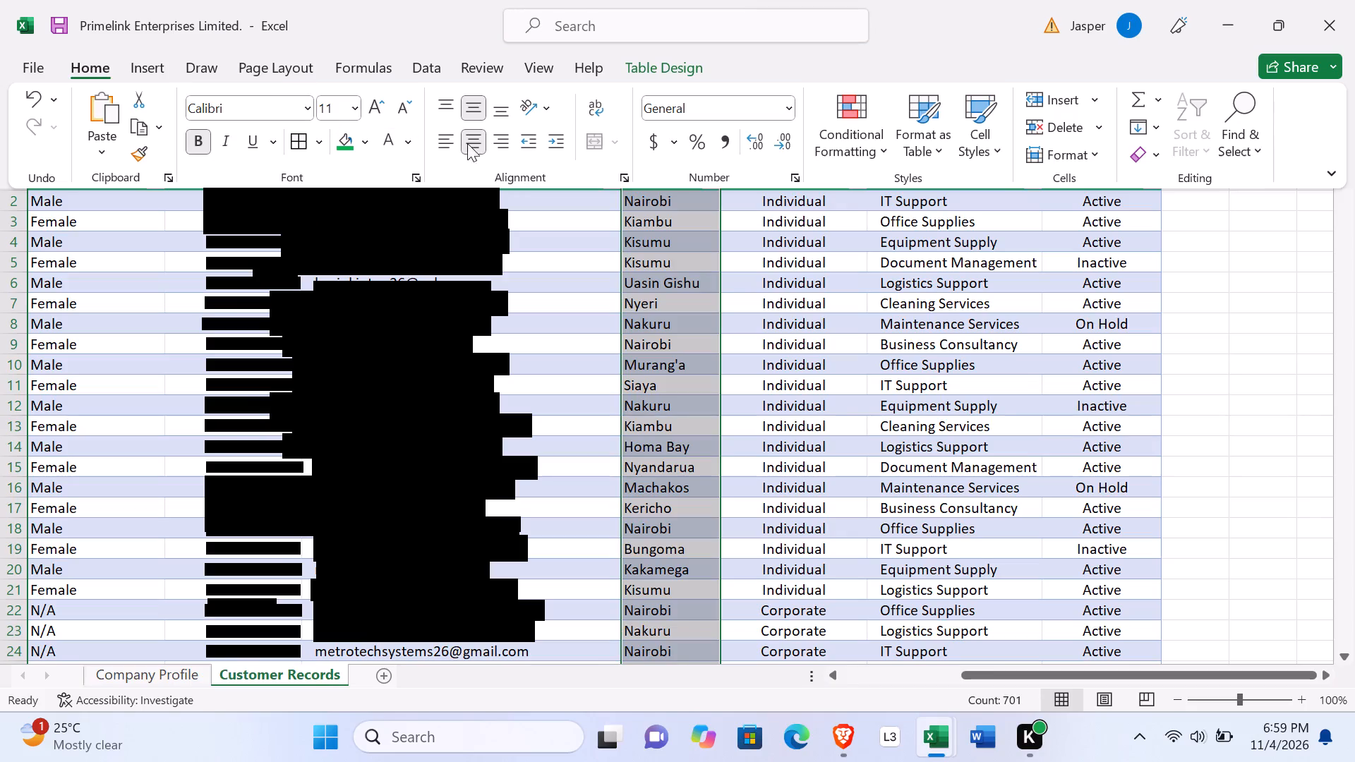
left_click(488, 134)
left_click(474, 135)
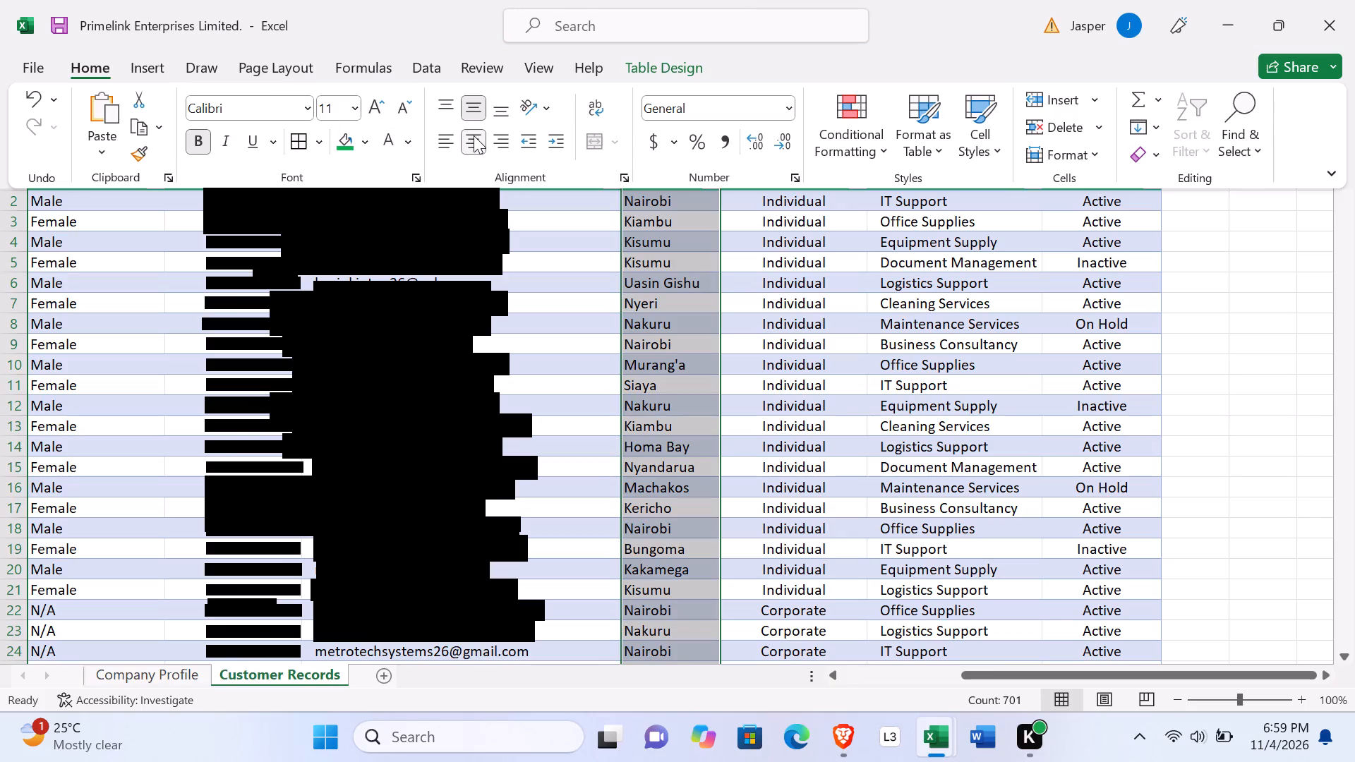
left_click(474, 135)
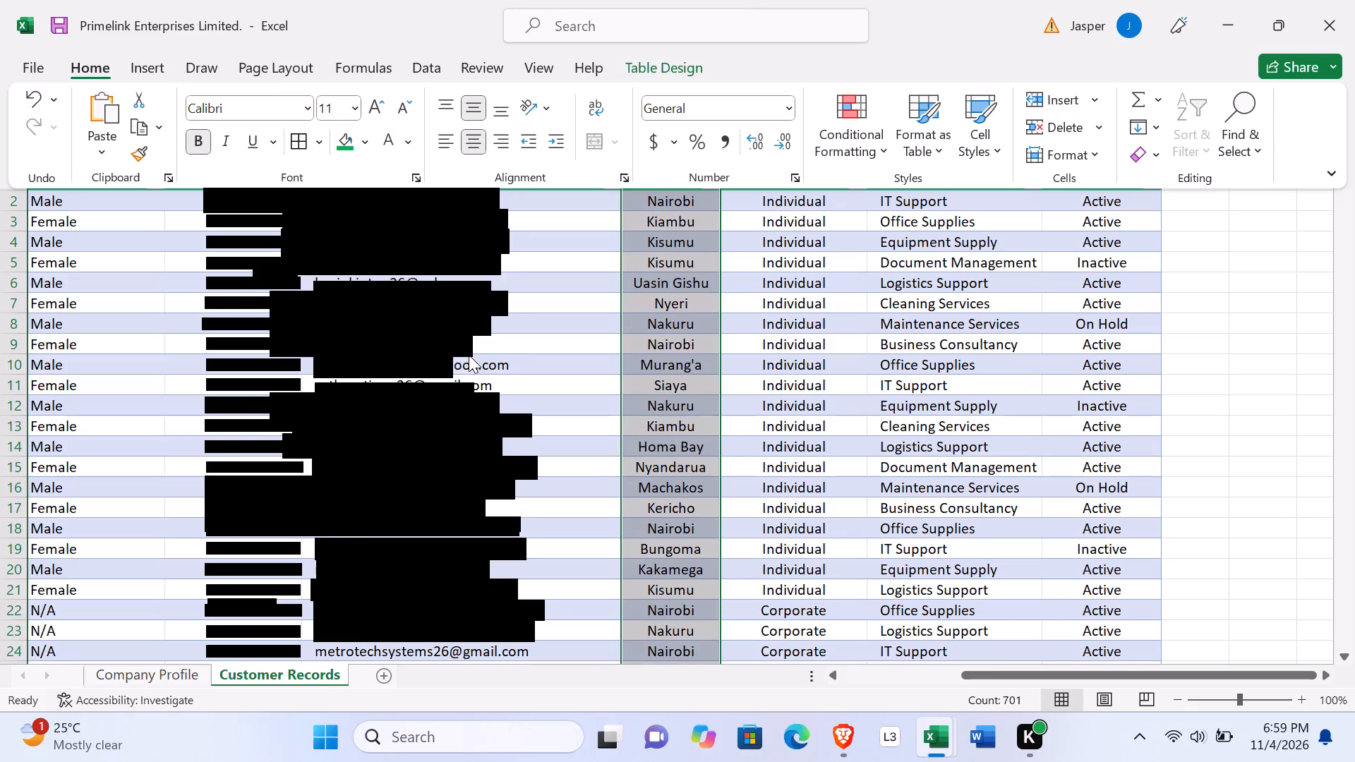
left_click(469, 355)
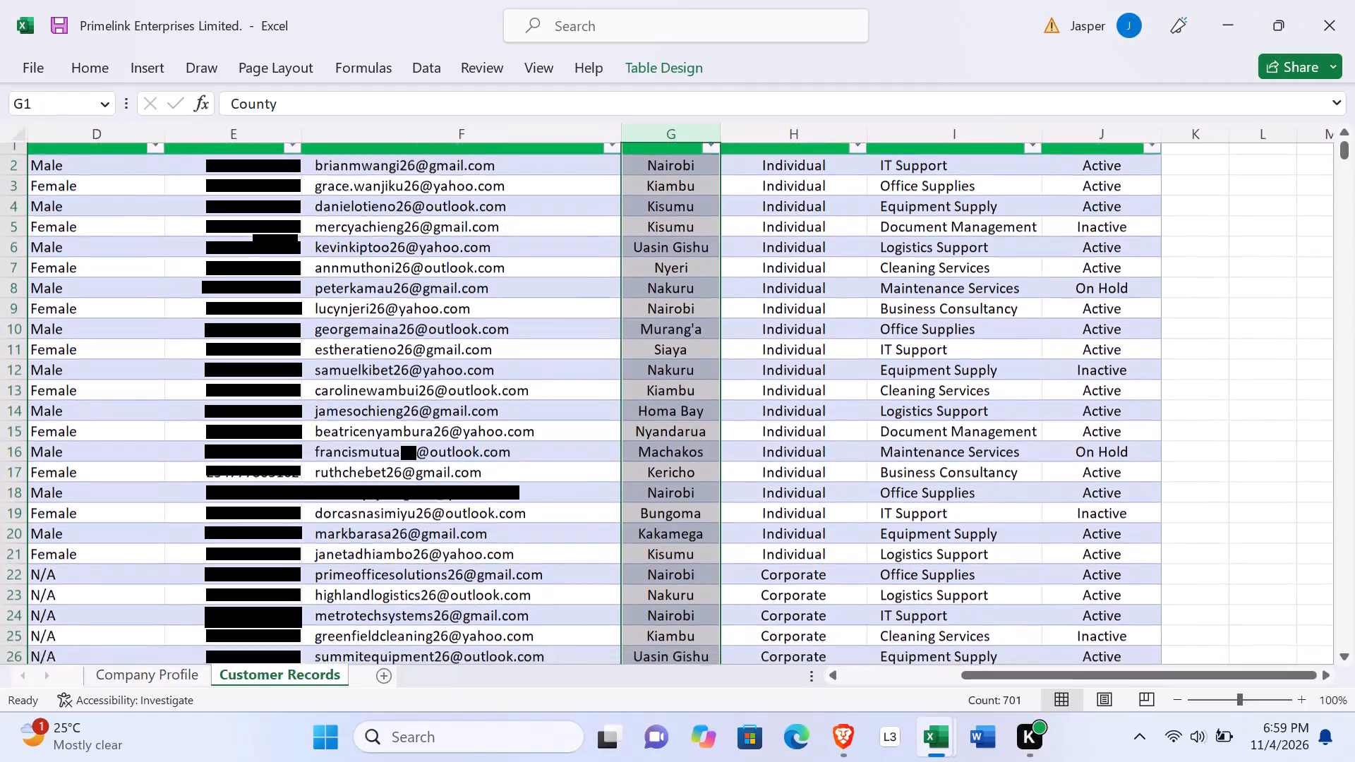
Centre the whole Phone Number column horizontally.
scroll(265, 336, "up", 1)
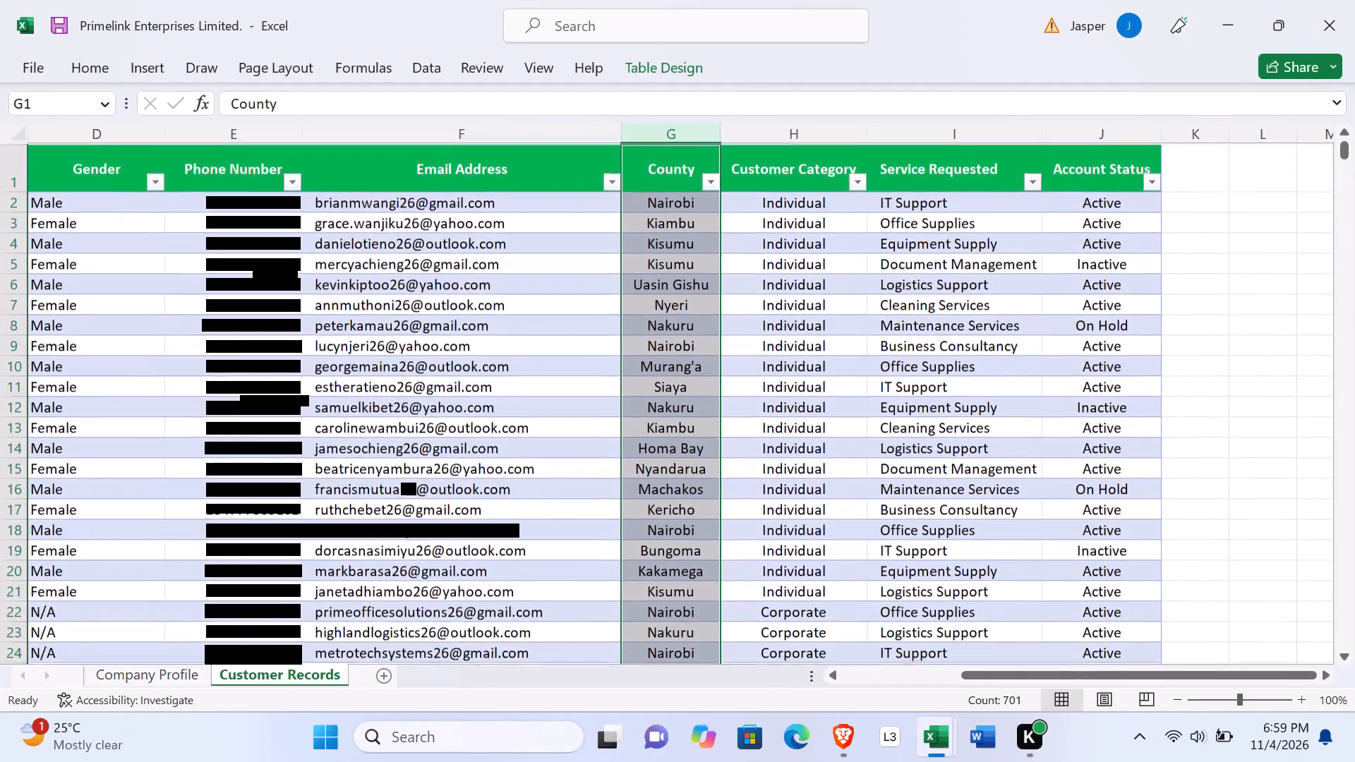
left_click(251, 123)
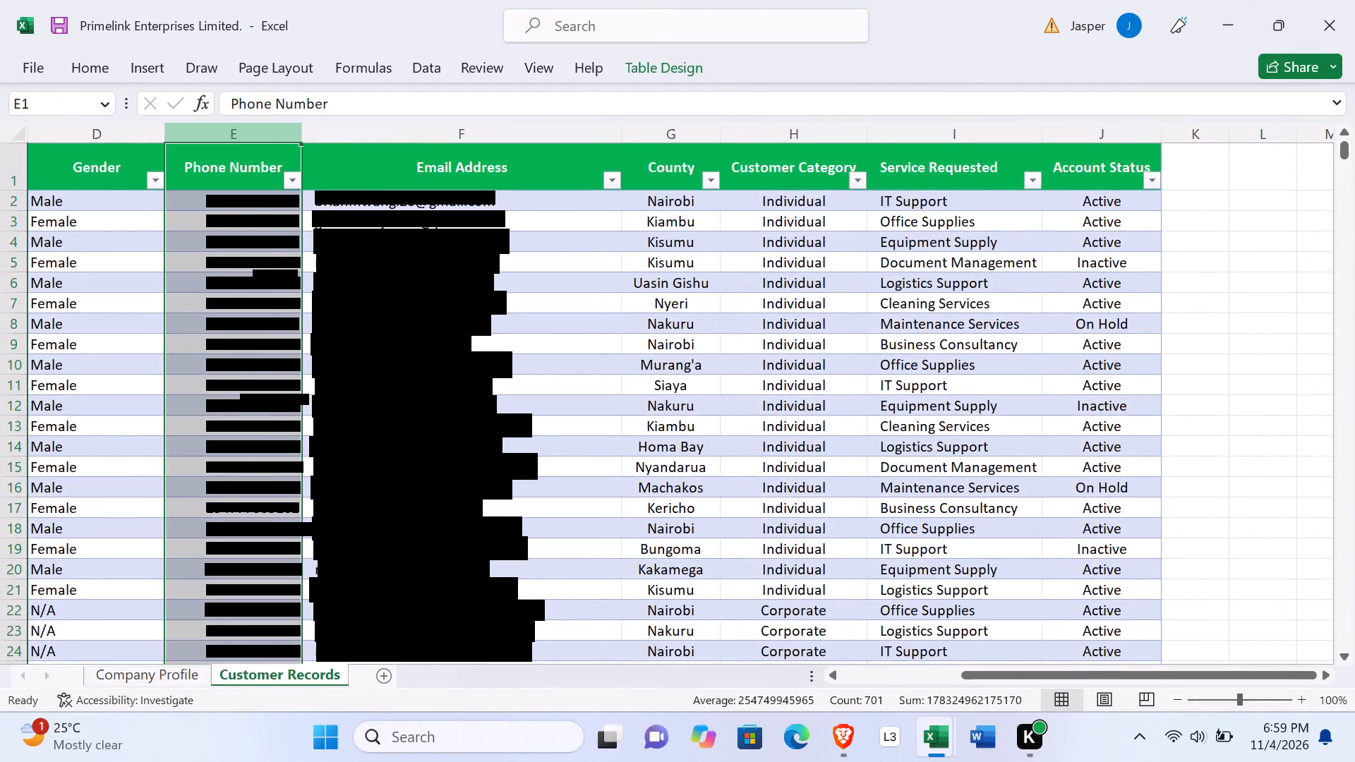
left_click(88, 59)
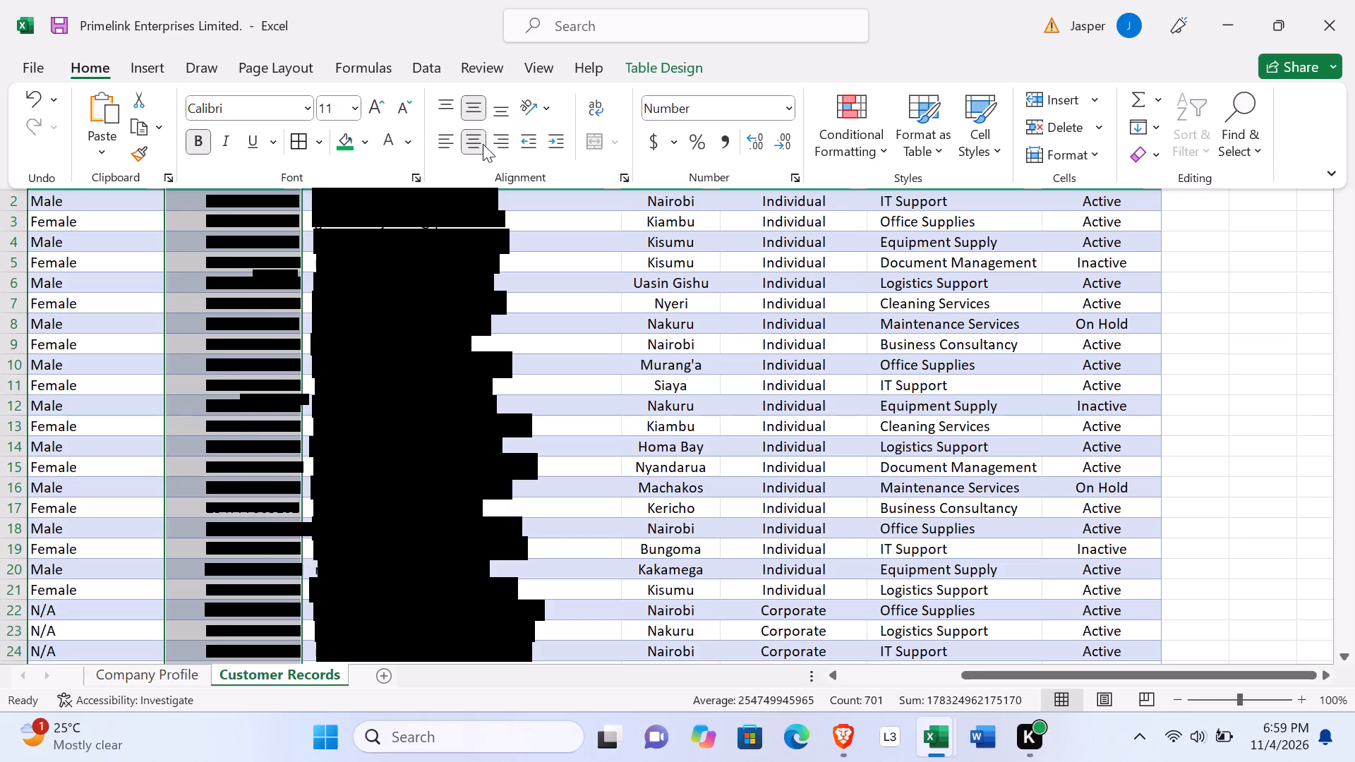
left_click(475, 144)
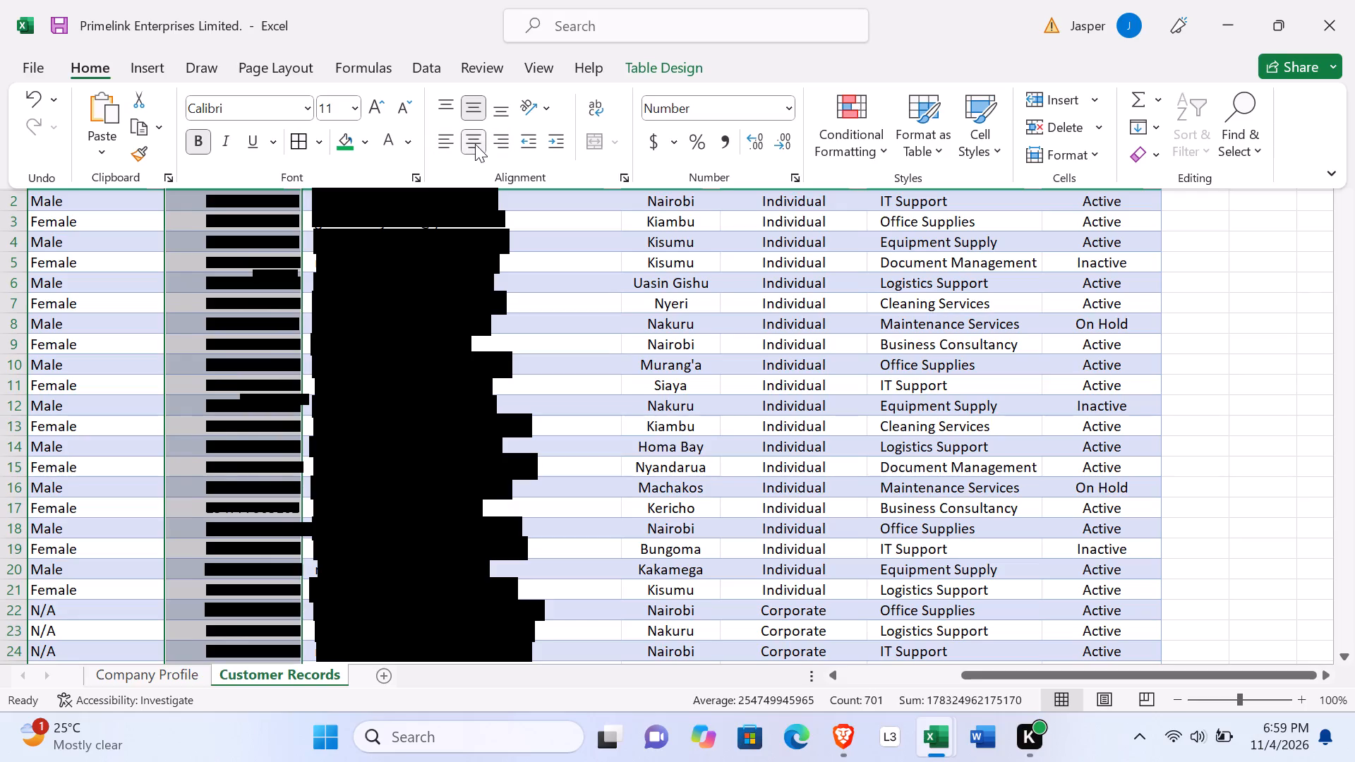
left_click(475, 144)
left_click(313, 275)
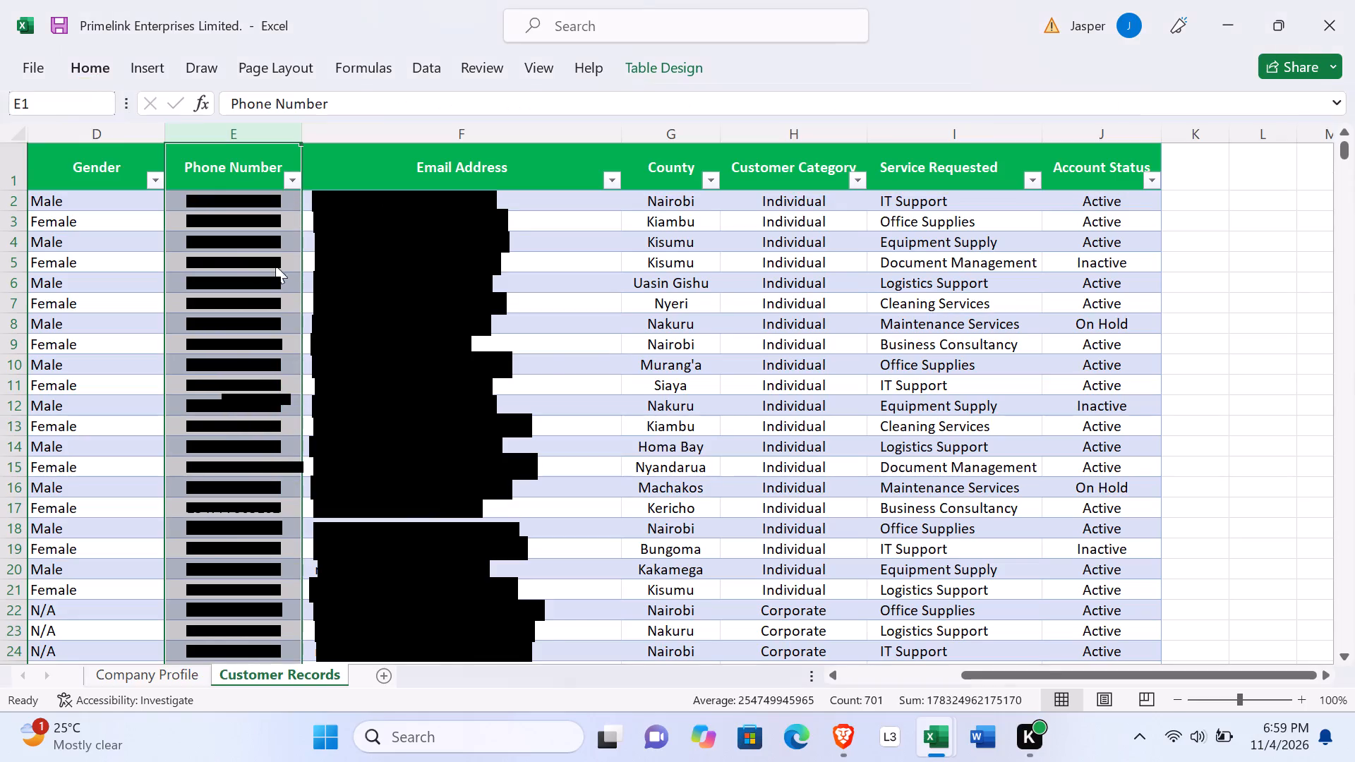
Centre the whole Gender column horizontally.
scroll(119, 387, "right", 3)
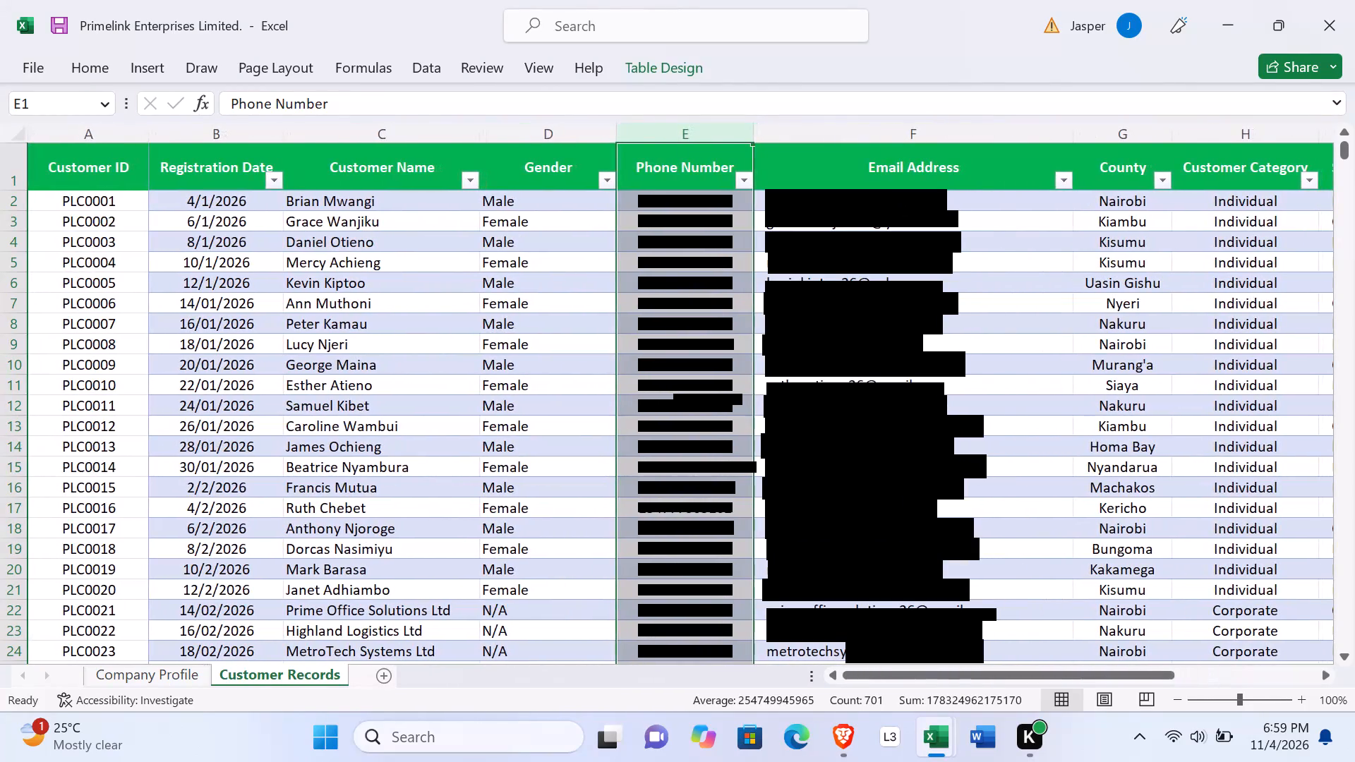
left_click(537, 128)
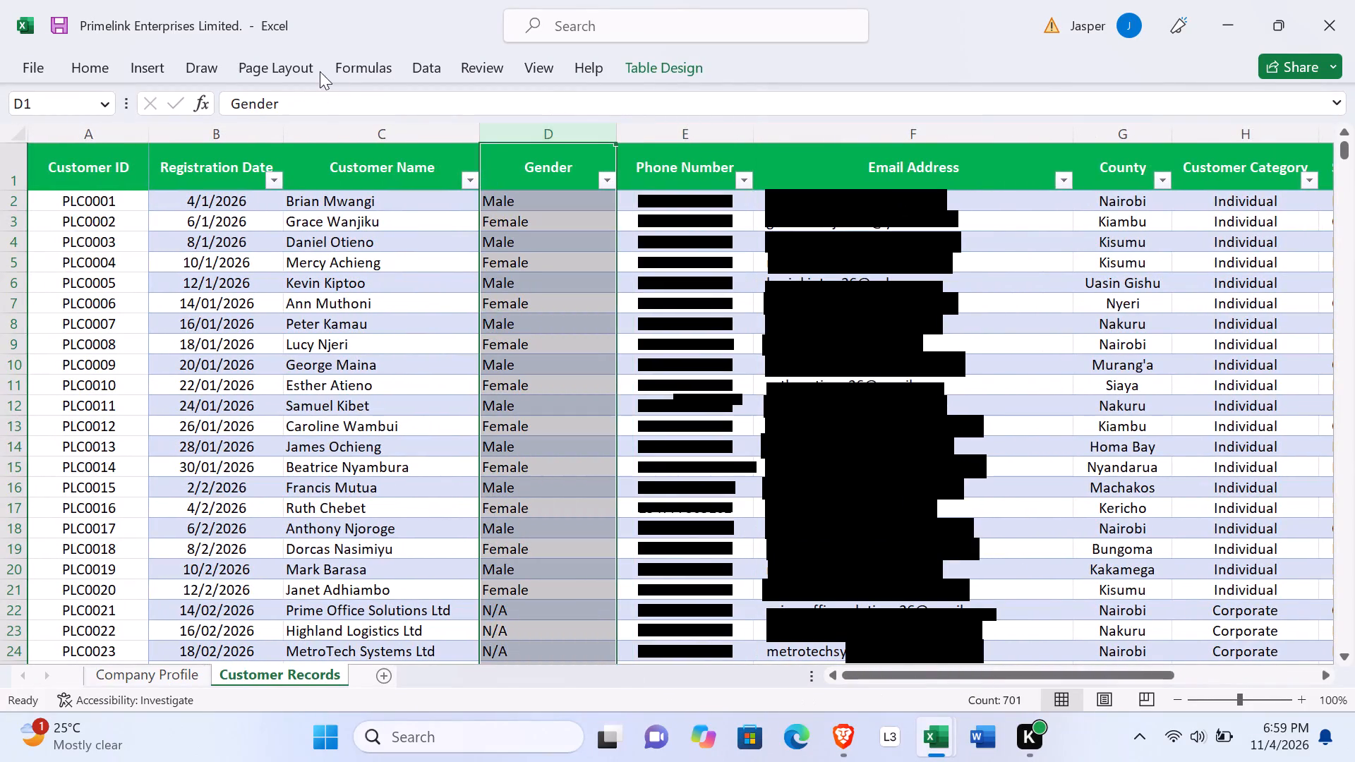
left_click(110, 61)
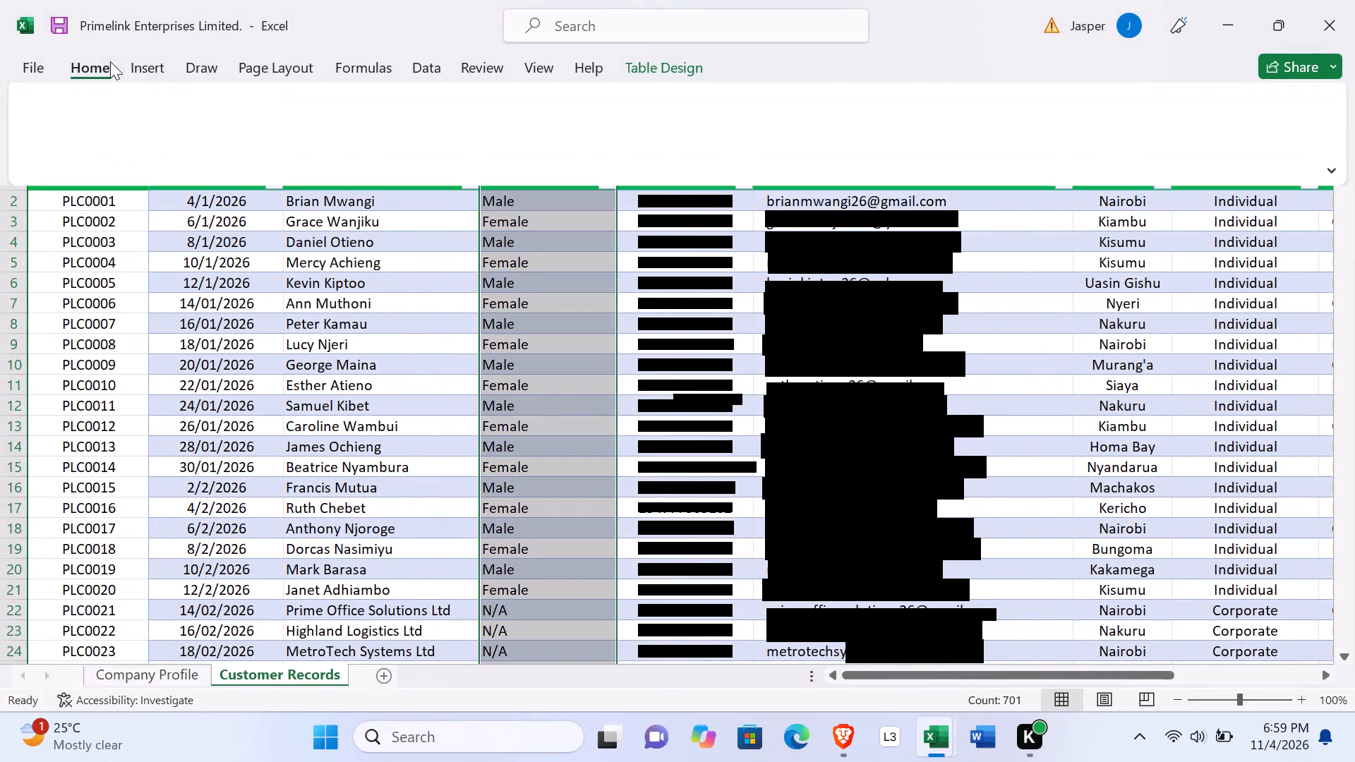
left_click(477, 148)
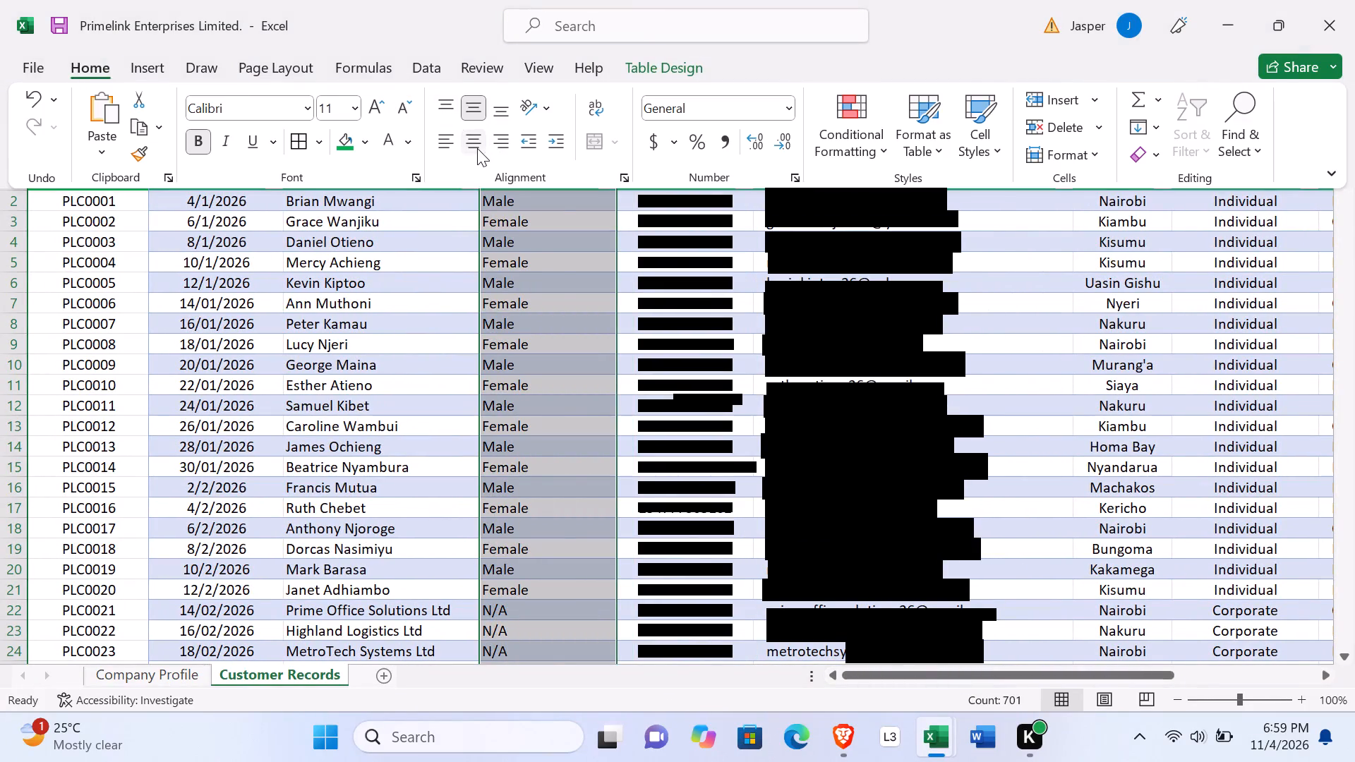
left_click(477, 148)
left_click(440, 275)
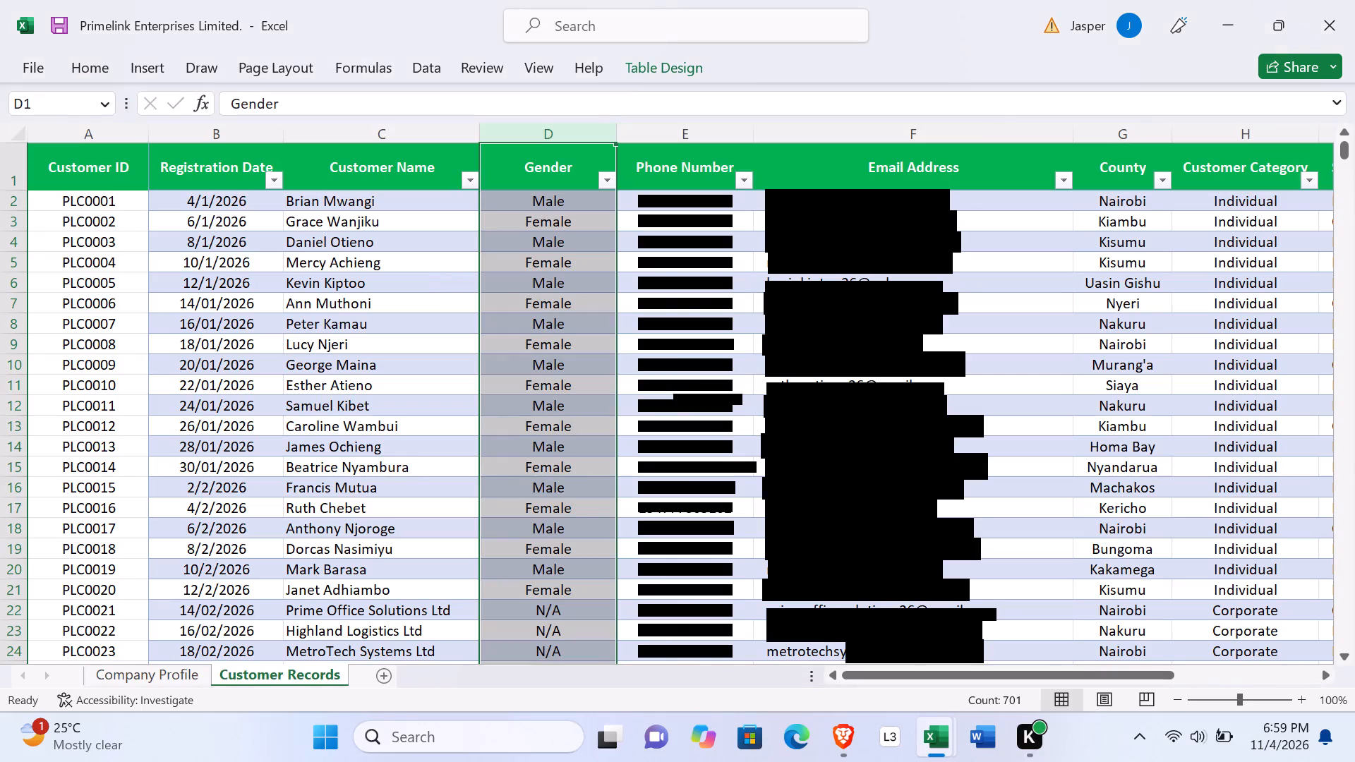
Centre the whole Customer Name column horizontally.
left_click(348, 109)
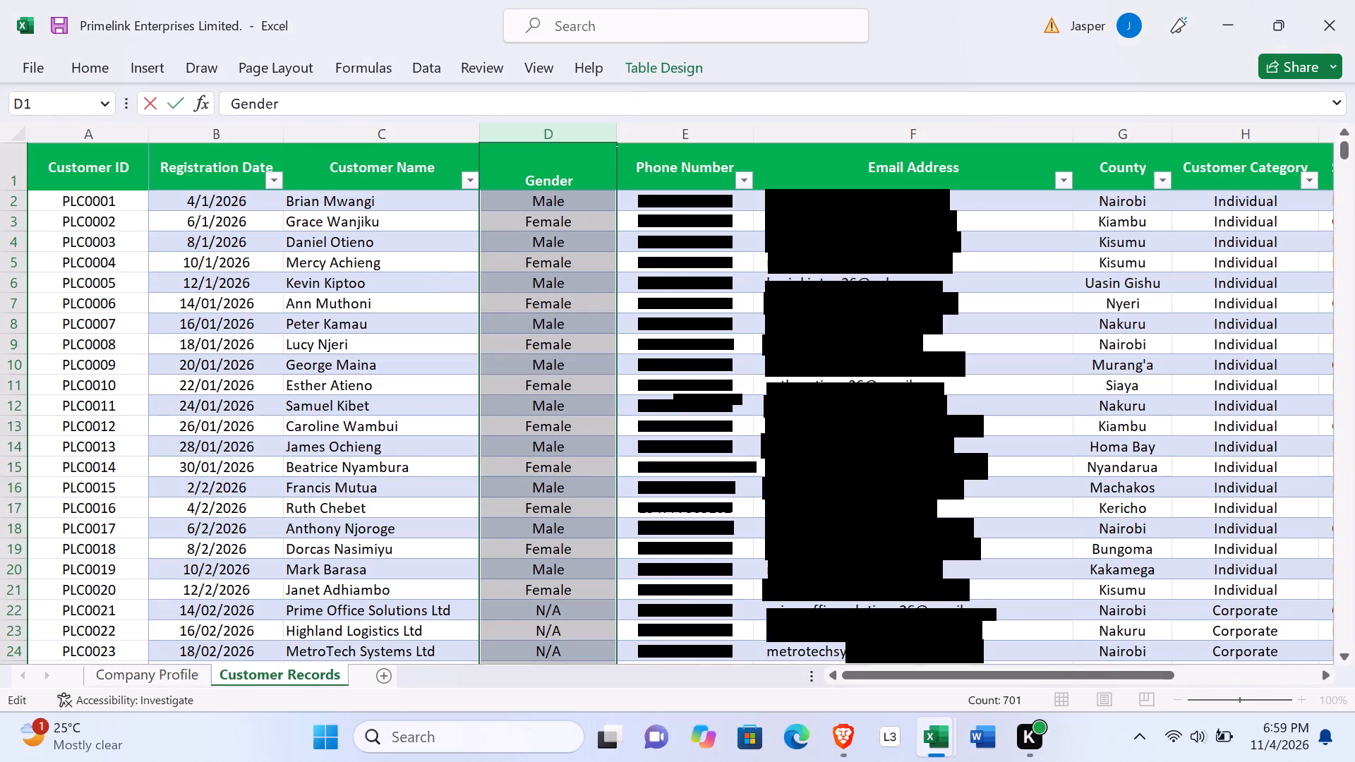
left_click(346, 123)
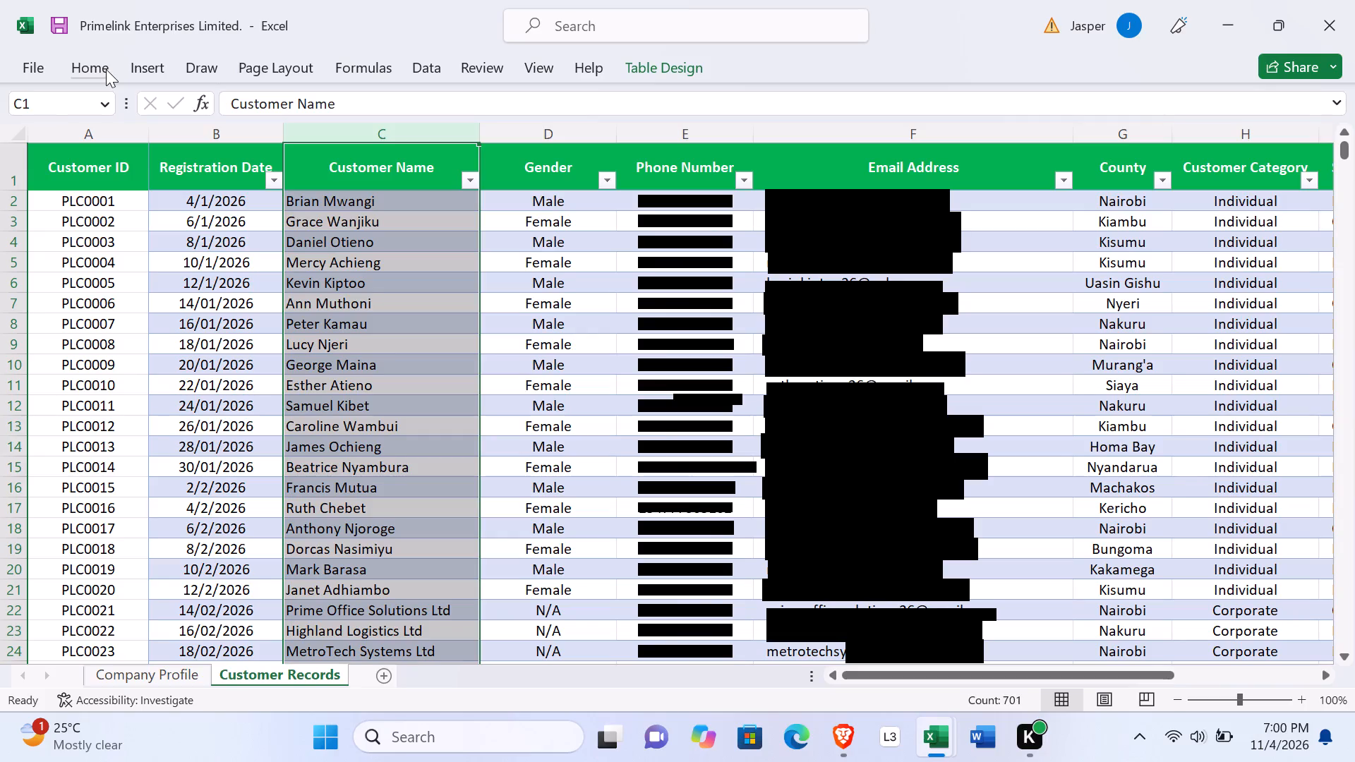
left_click(88, 64)
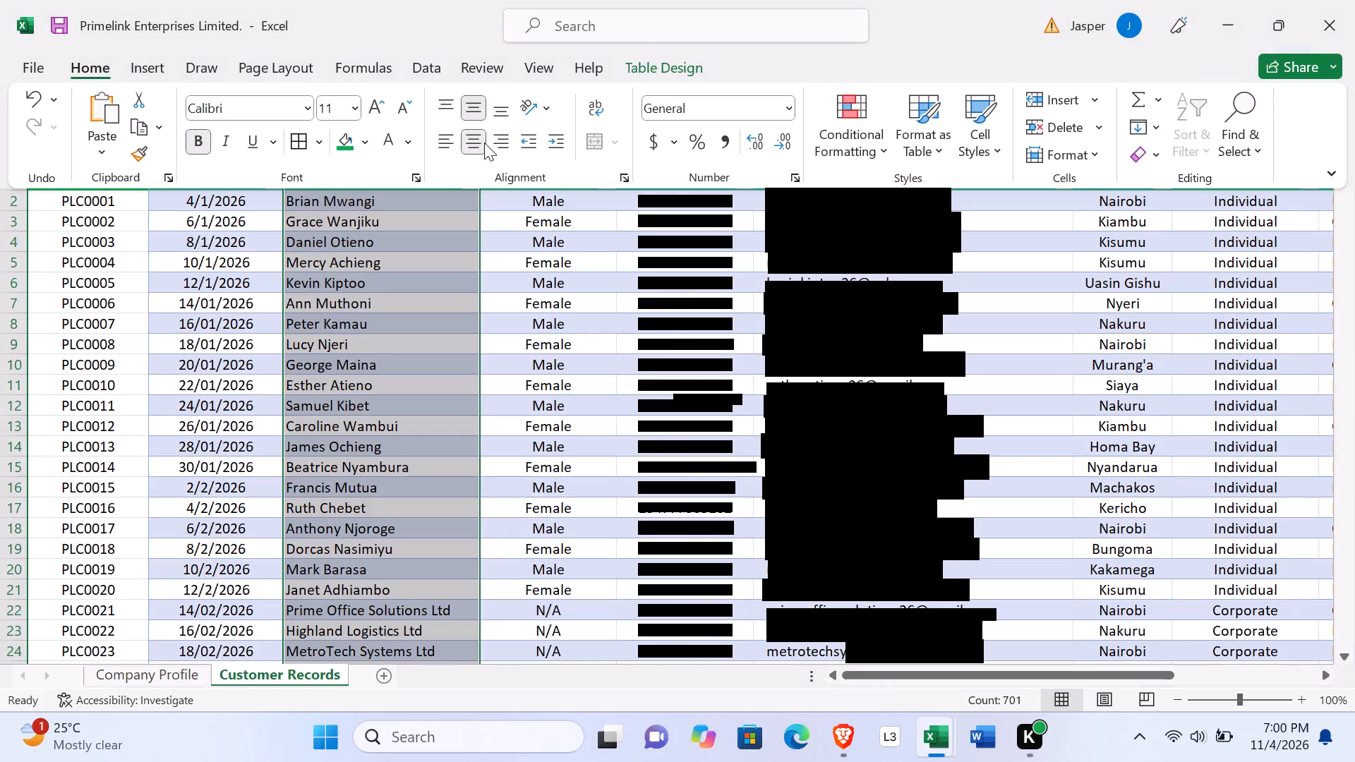
left_click(484, 143)
left_click(484, 143)
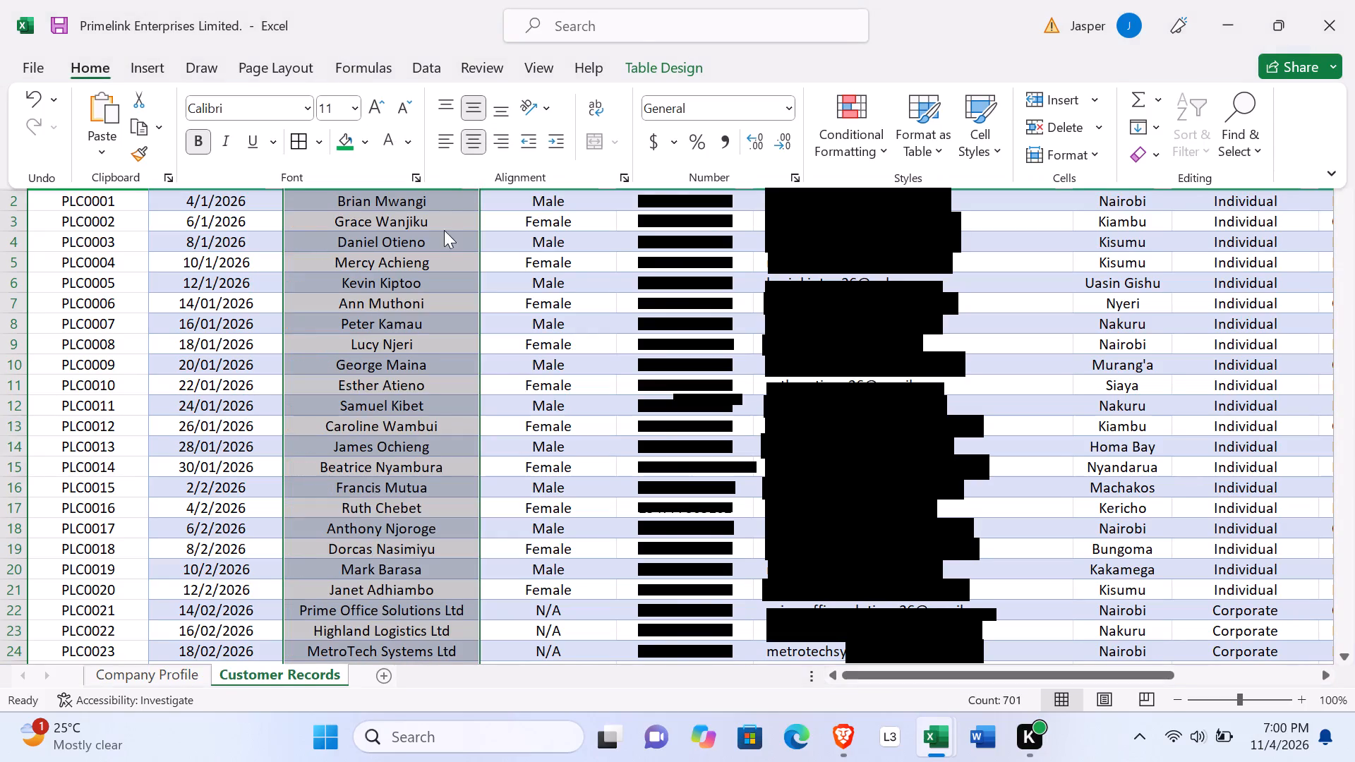
left_click(270, 318)
Review the customer records down to the last table row, checking the column alignment and how well the contents fit.
scroll(418, 395, "down", 3)
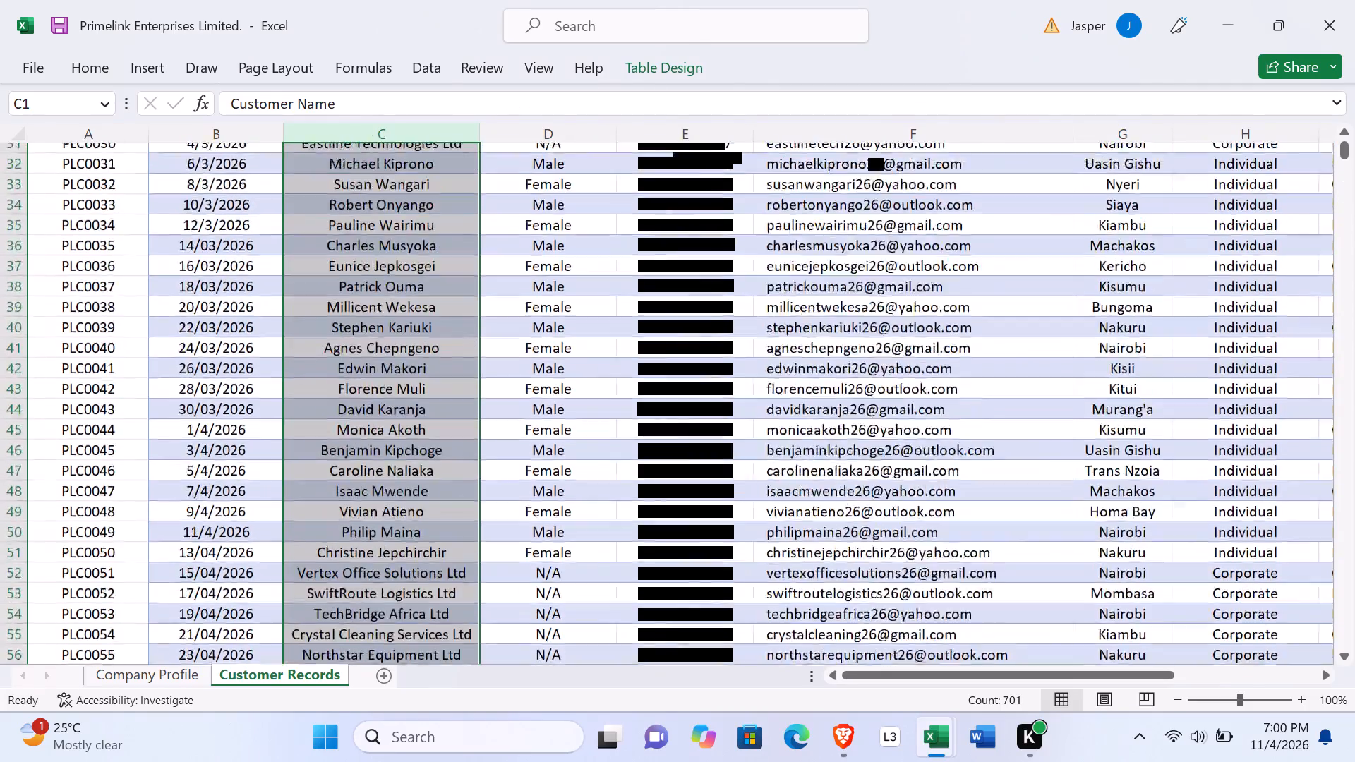
scroll(418, 395, "down", 6)
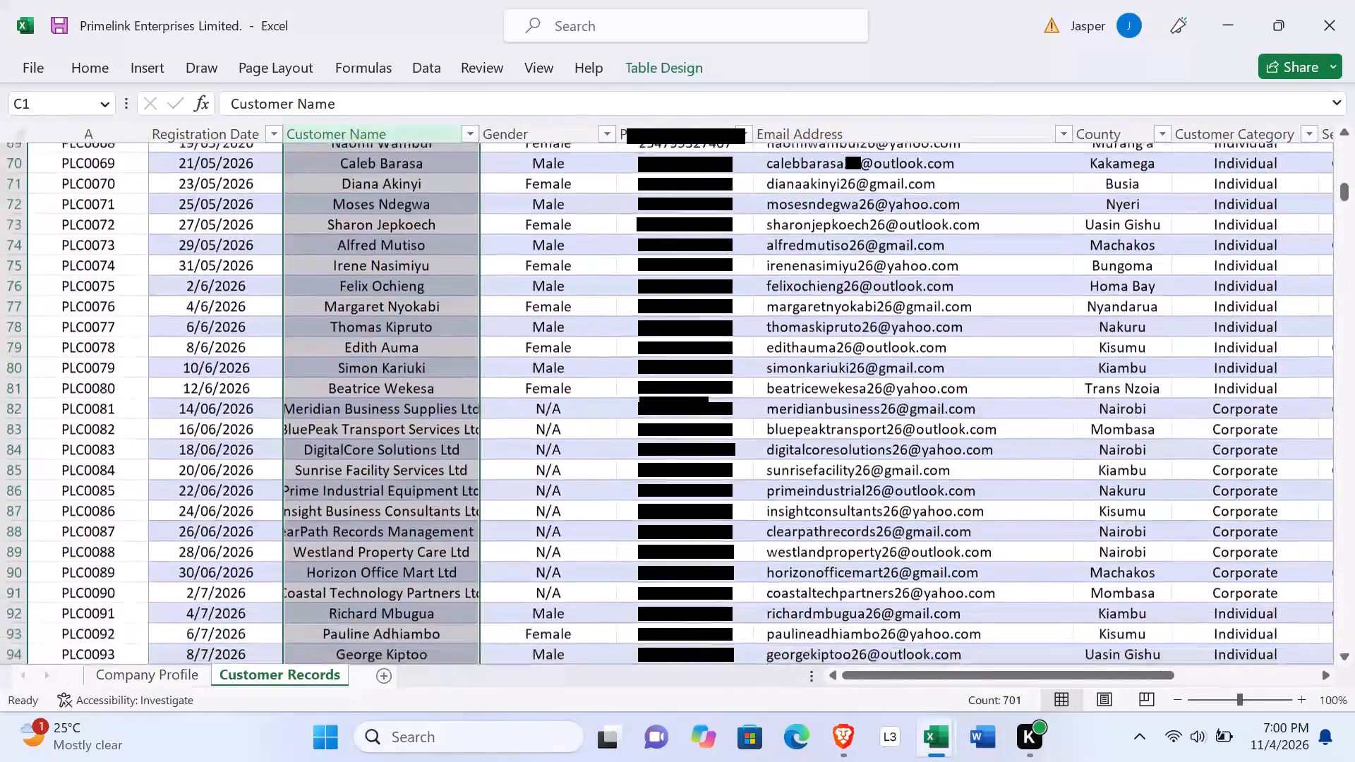
scroll(680, 397, "down", 6)
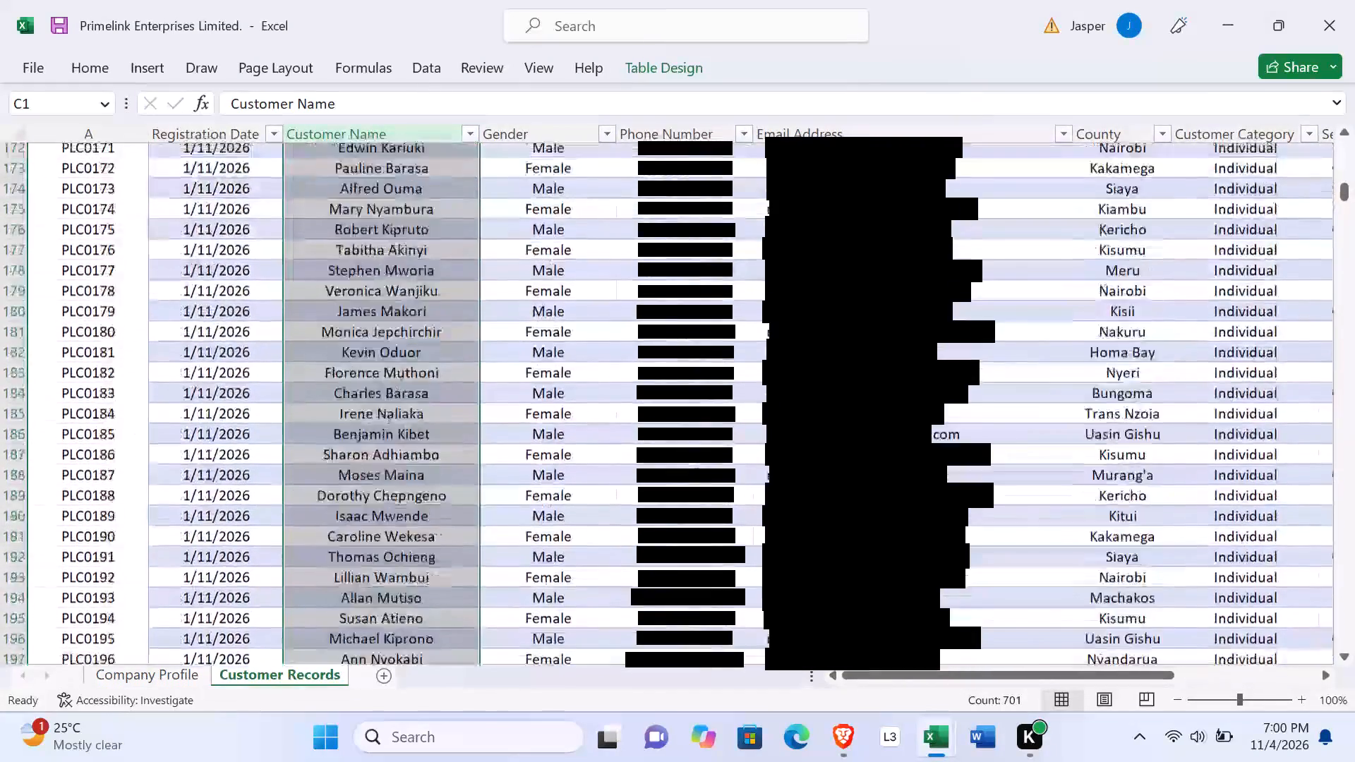
scroll(680, 397, "down", 7)
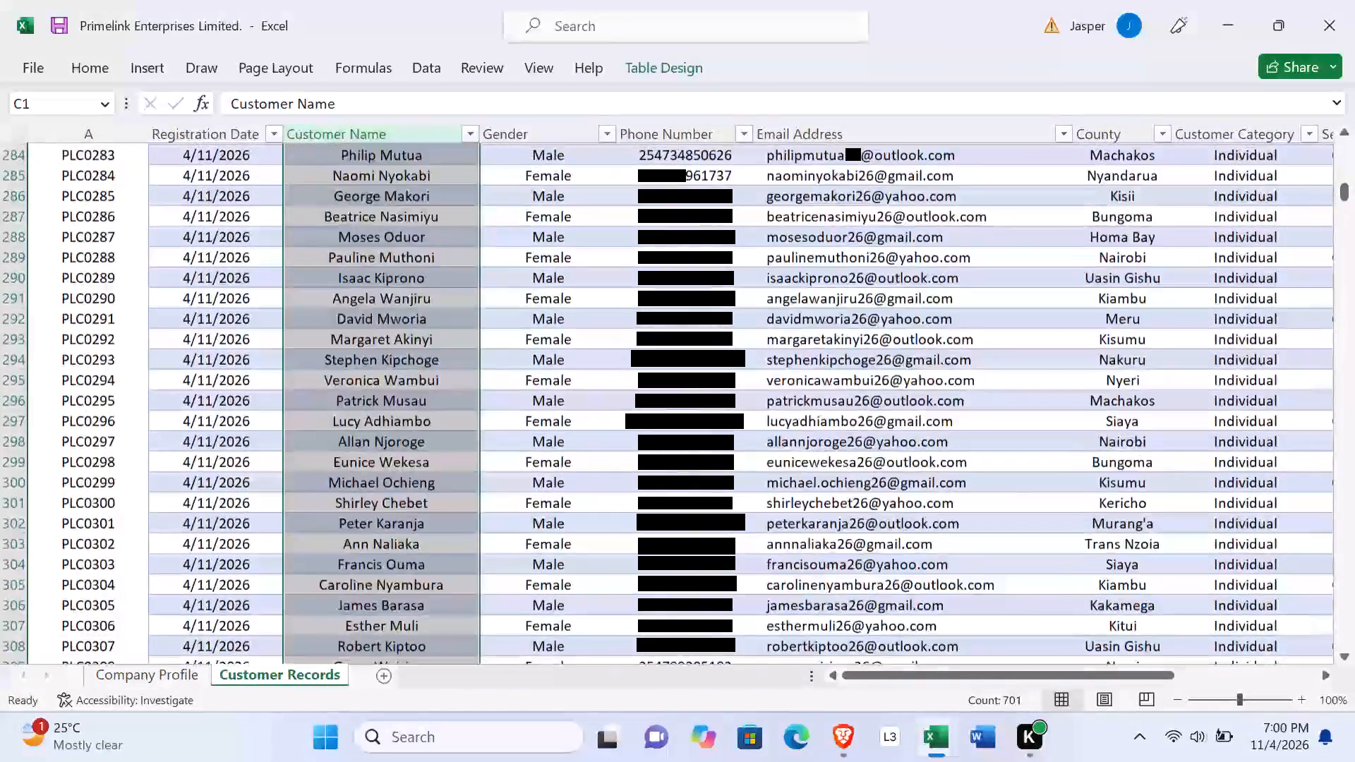
scroll(680, 397, "down", 6)
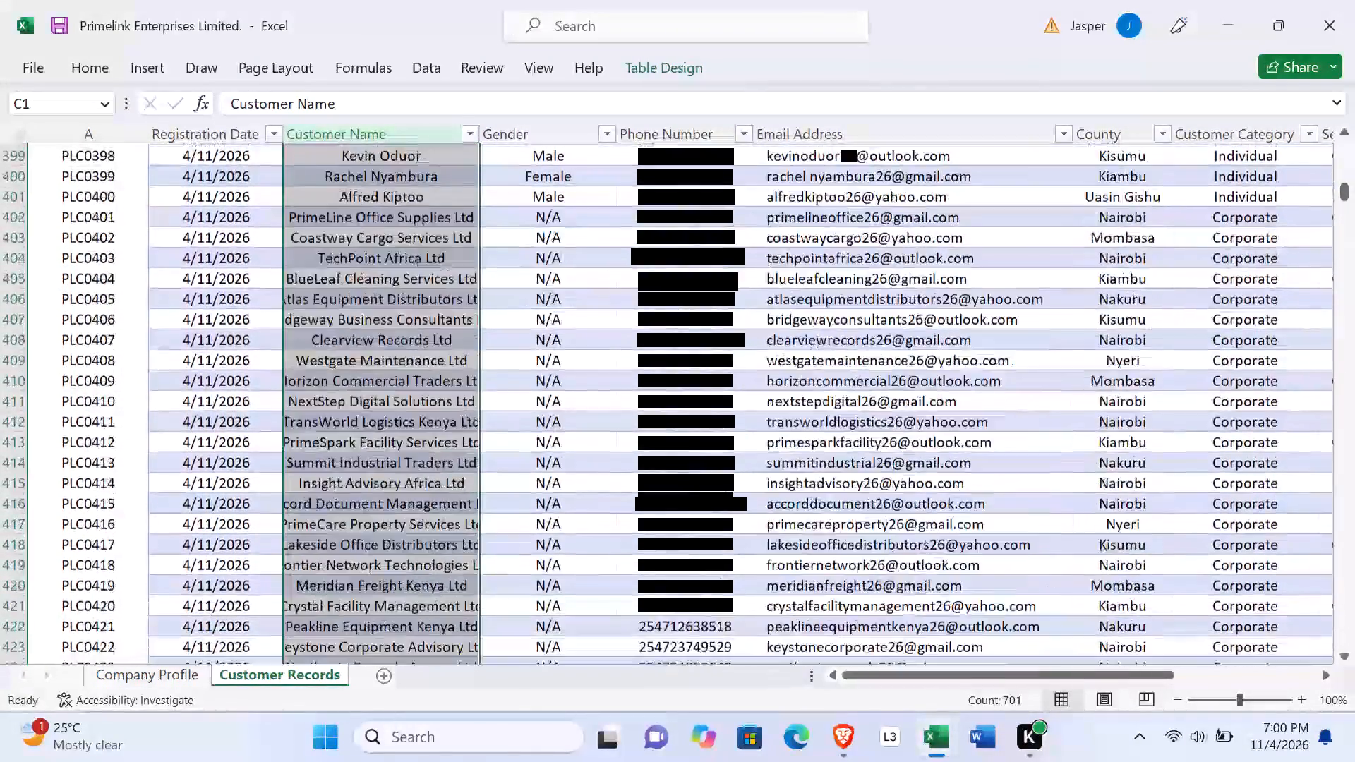
scroll(680, 397, "down", 6)
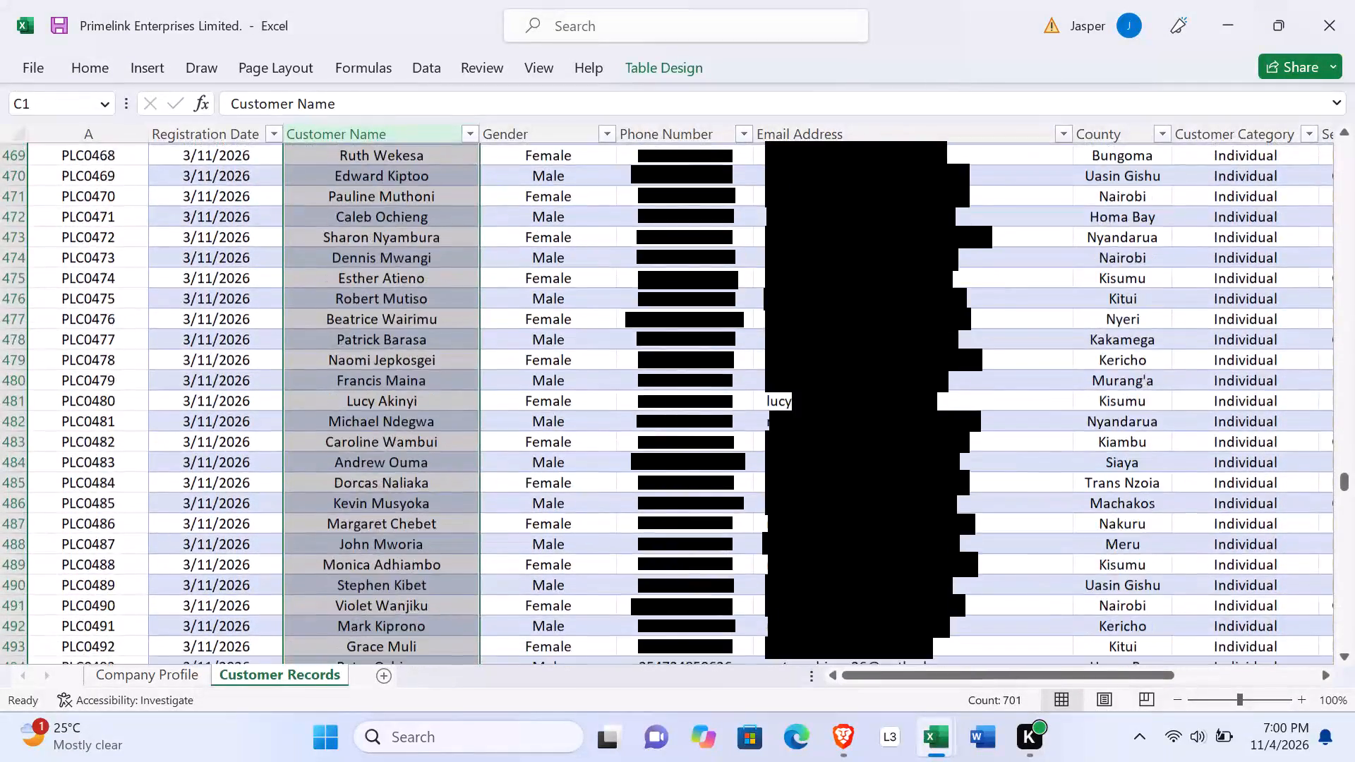
scroll(680, 397, "down", 4)
scroll(639, 483, "down", 1)
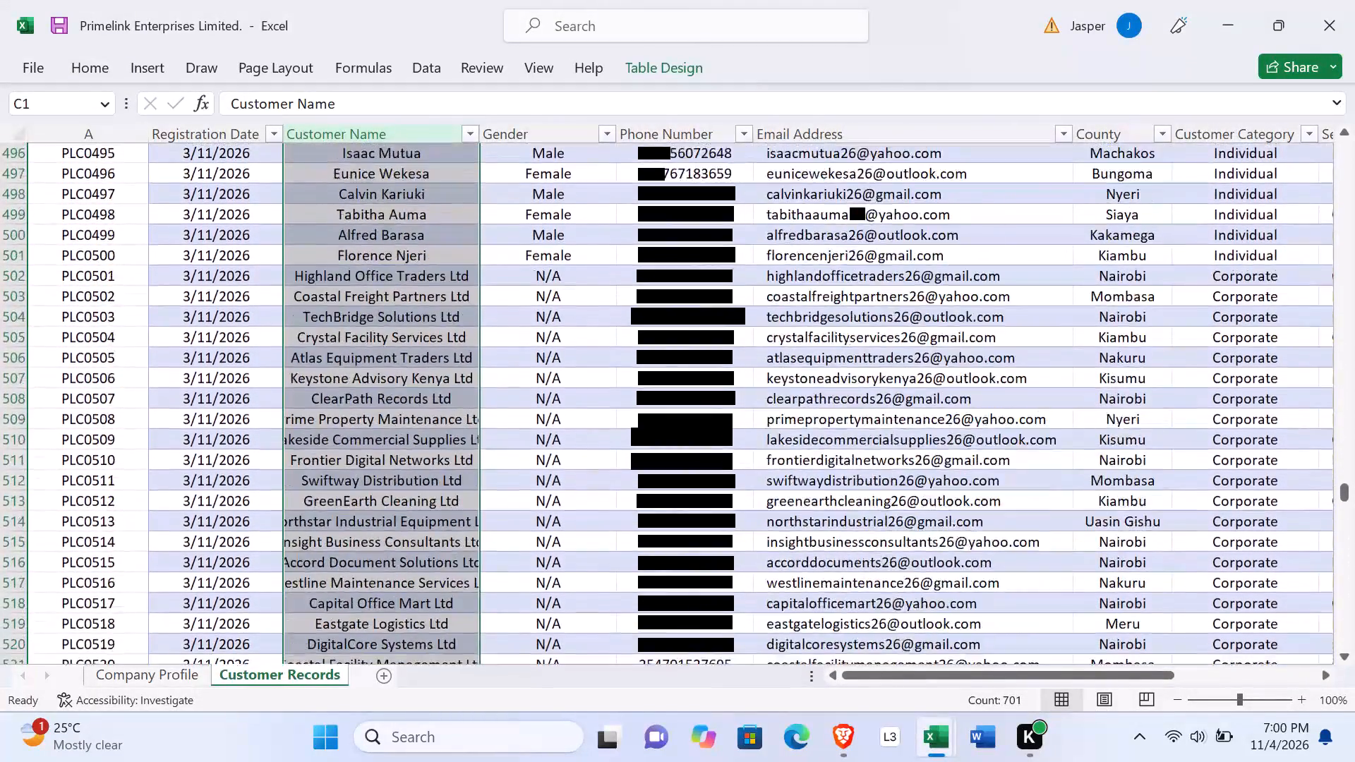
scroll(639, 483, "down", 5)
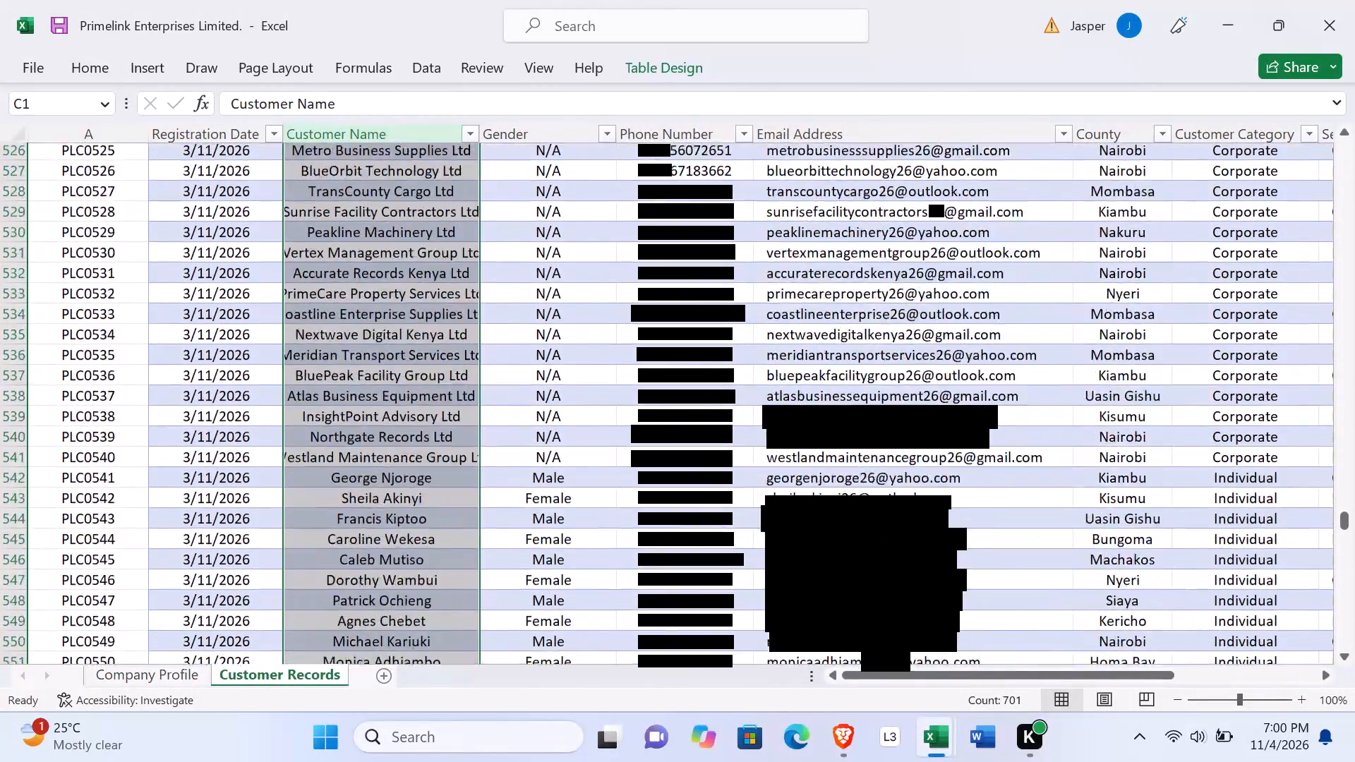
scroll(699, 526, "down", 6)
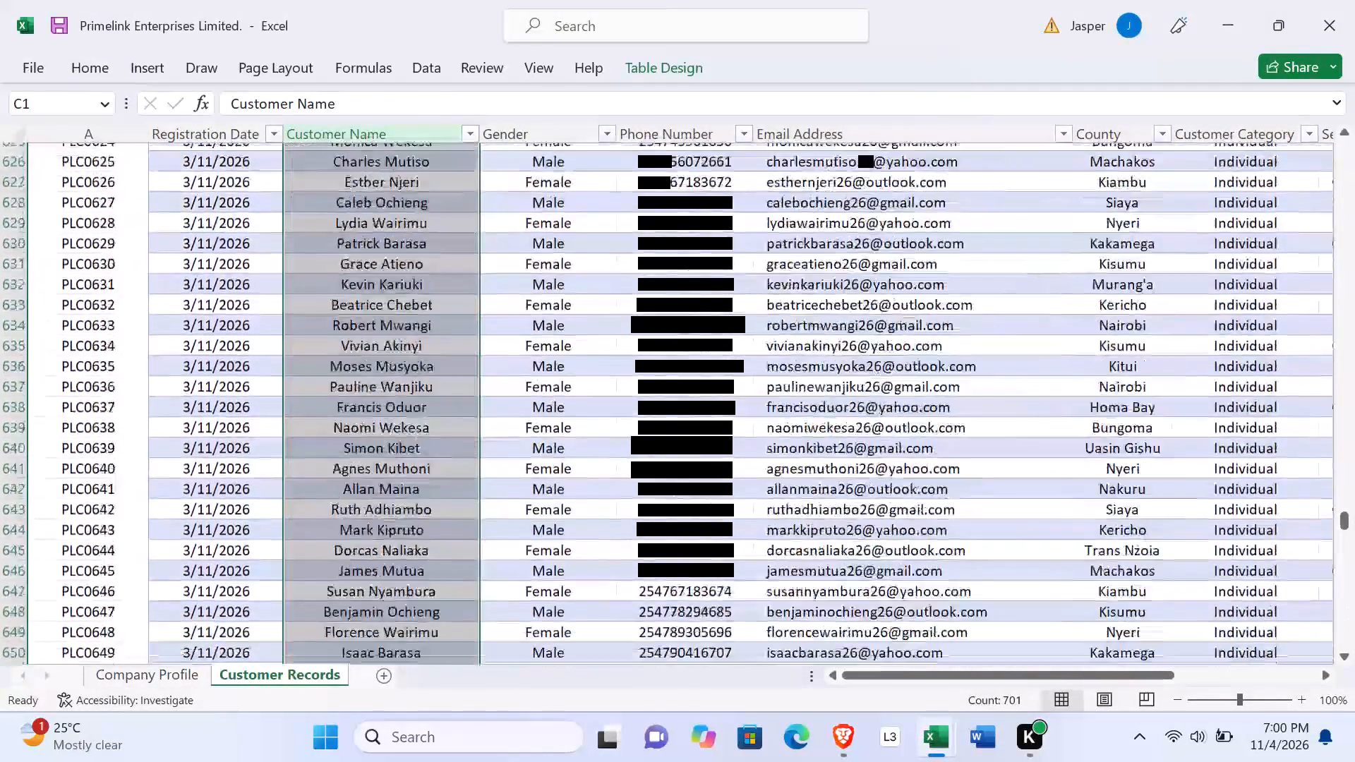
scroll(699, 526, "down", 3)
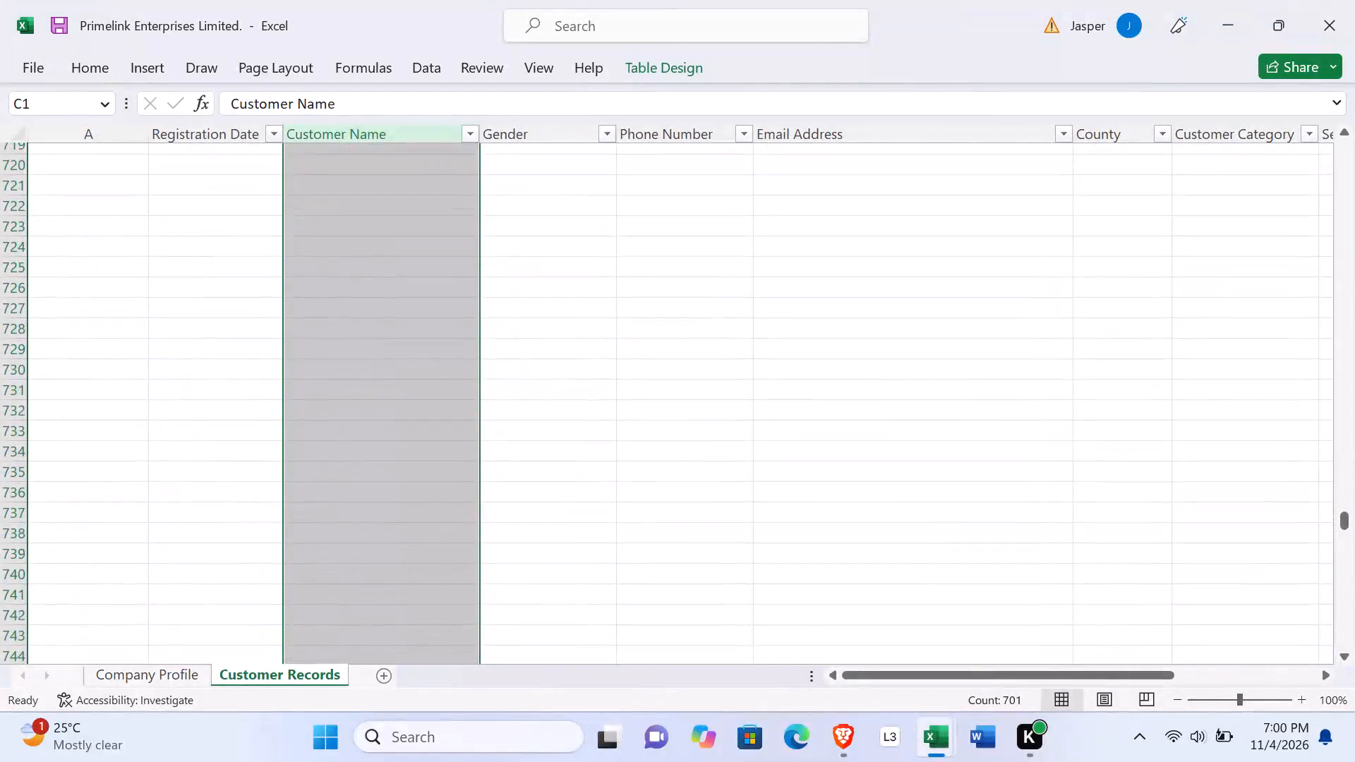
scroll(699, 526, "down", 2)
scroll(699, 526, "up", 1)
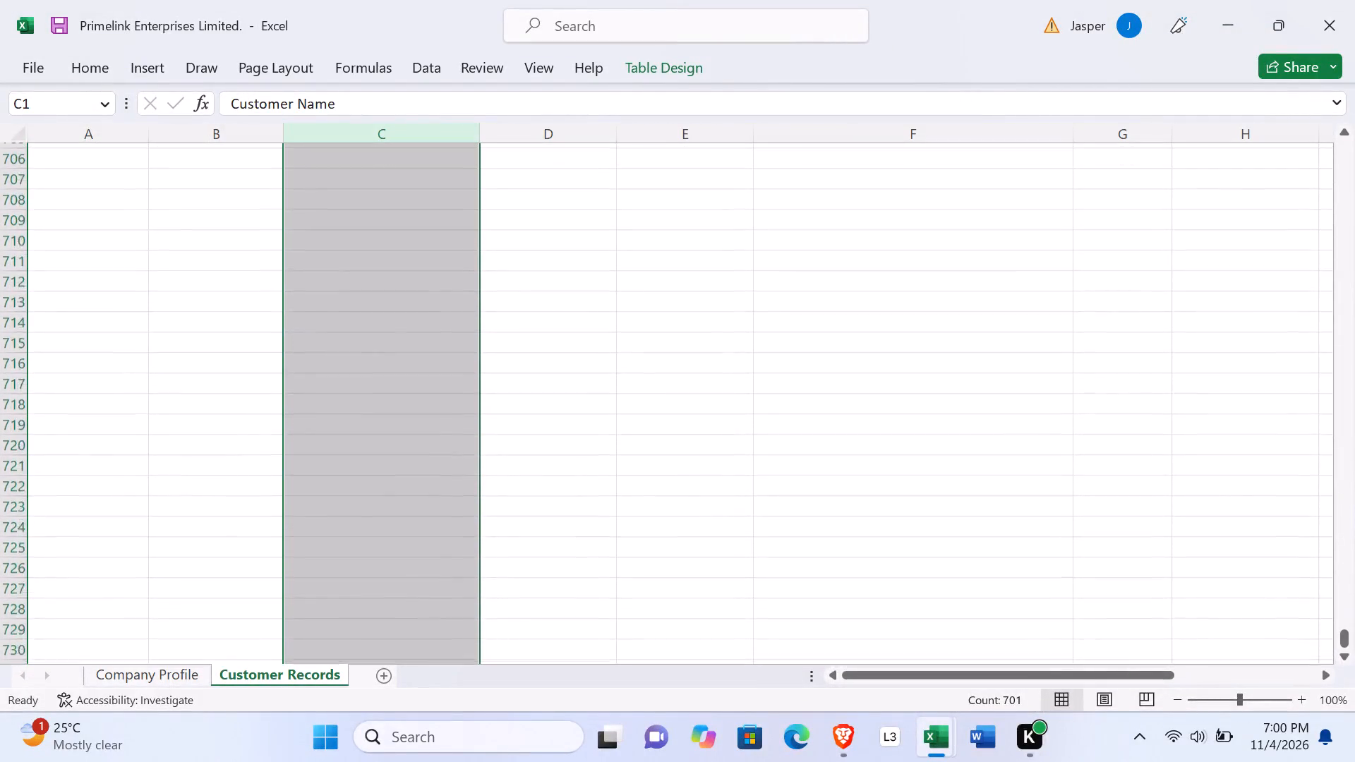
scroll(699, 526, "up", 4)
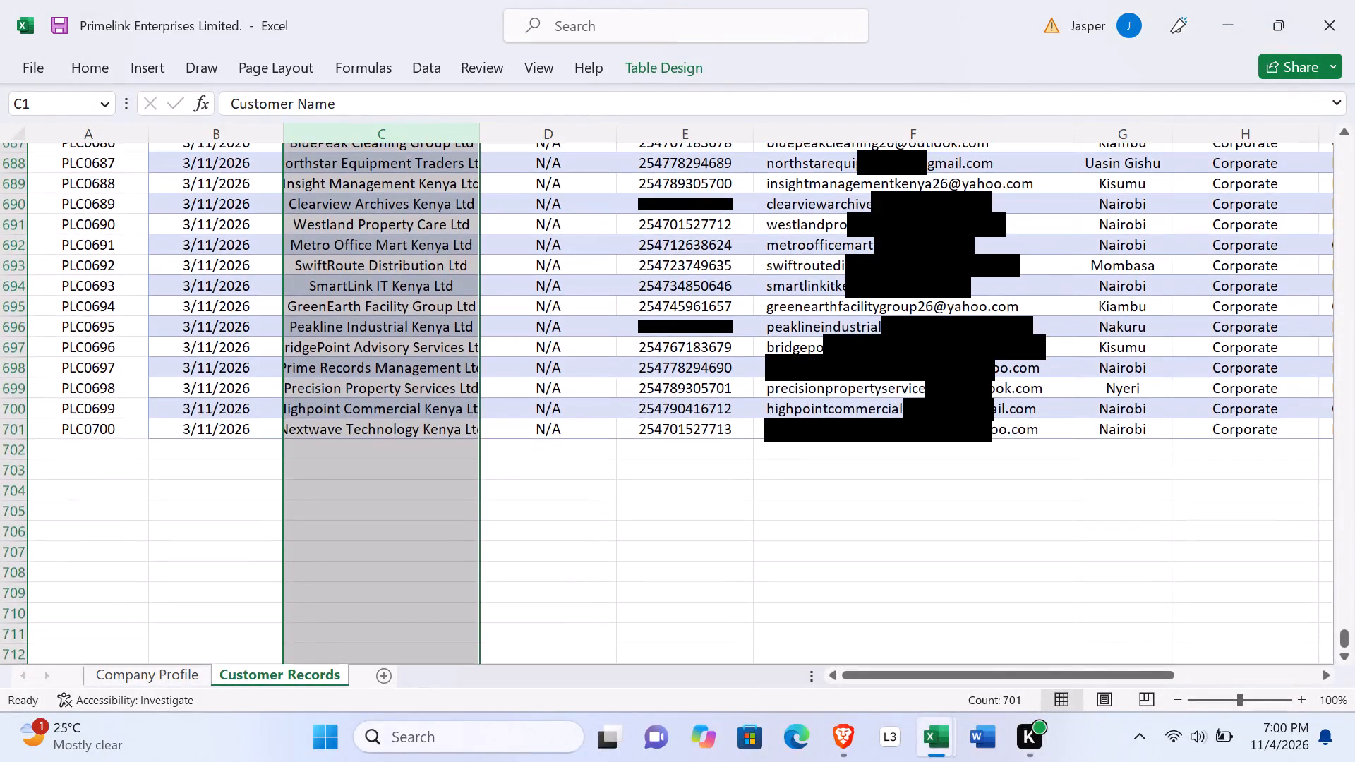
scroll(699, 526, "up", 1)
left_click(577, 523)
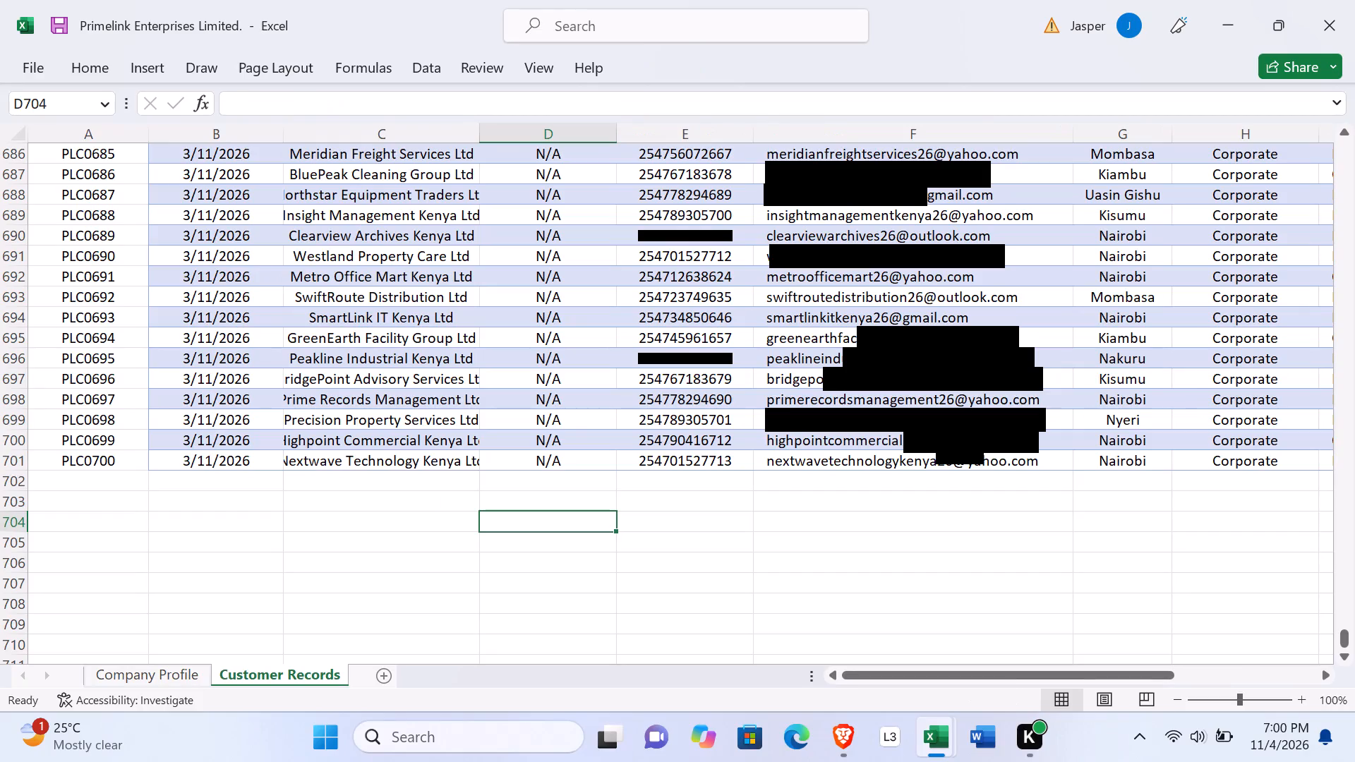
Enter a label starting with "Cu" in cell B703, below the end of the customer table.
double_click(181, 502)
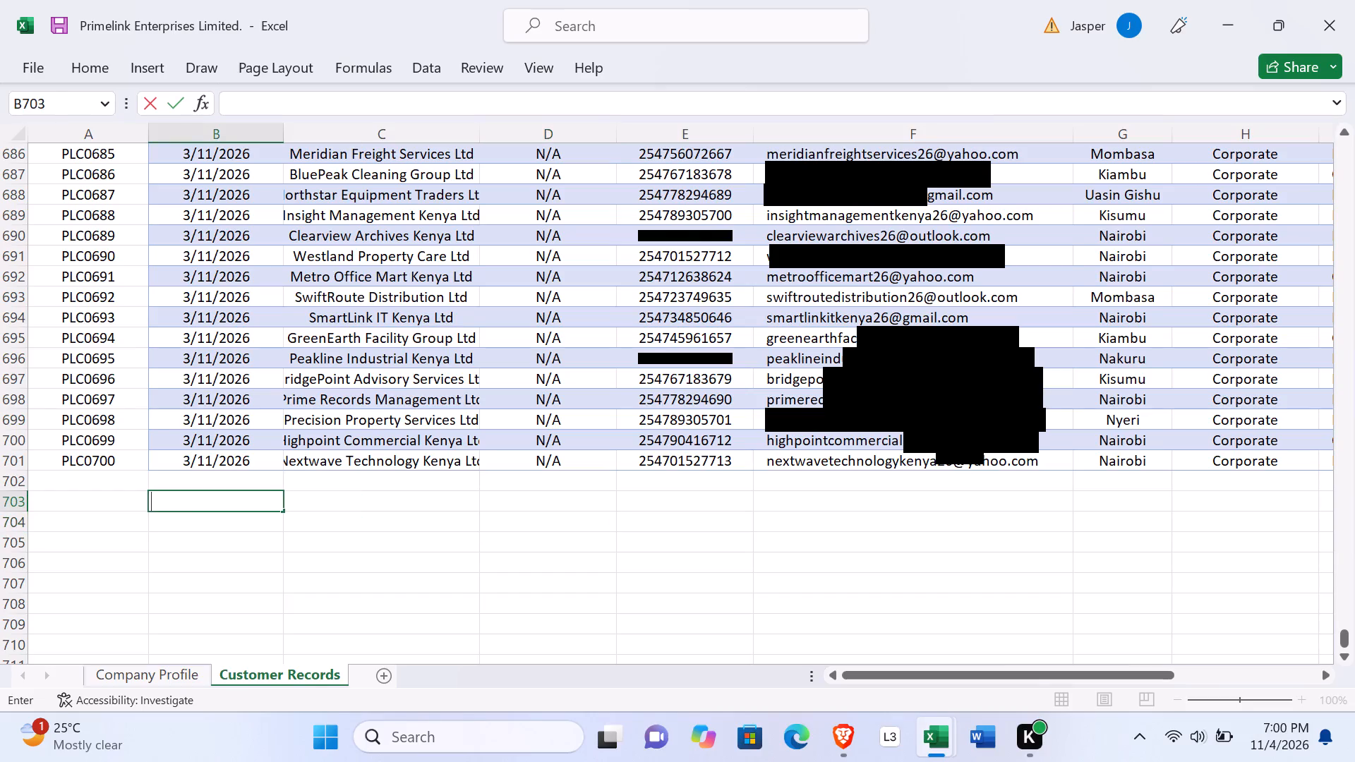
key("u")
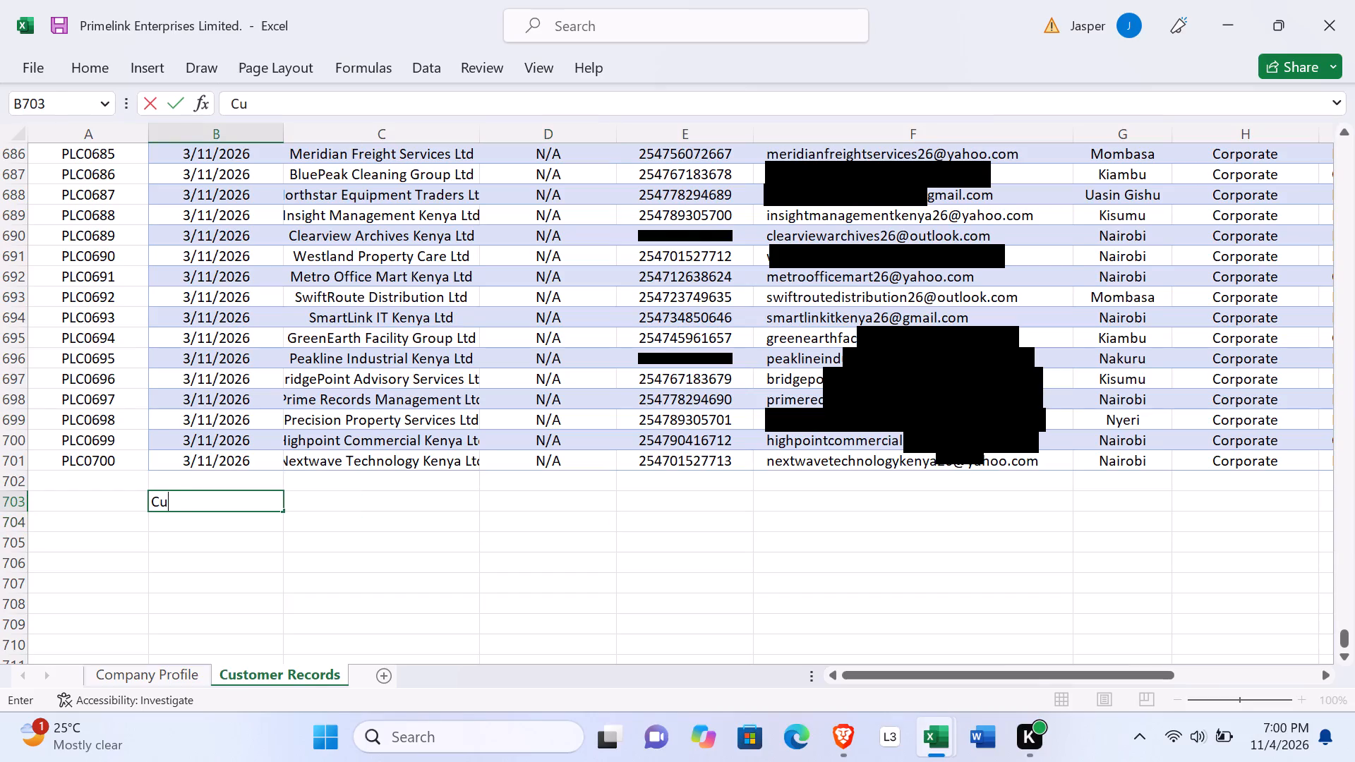